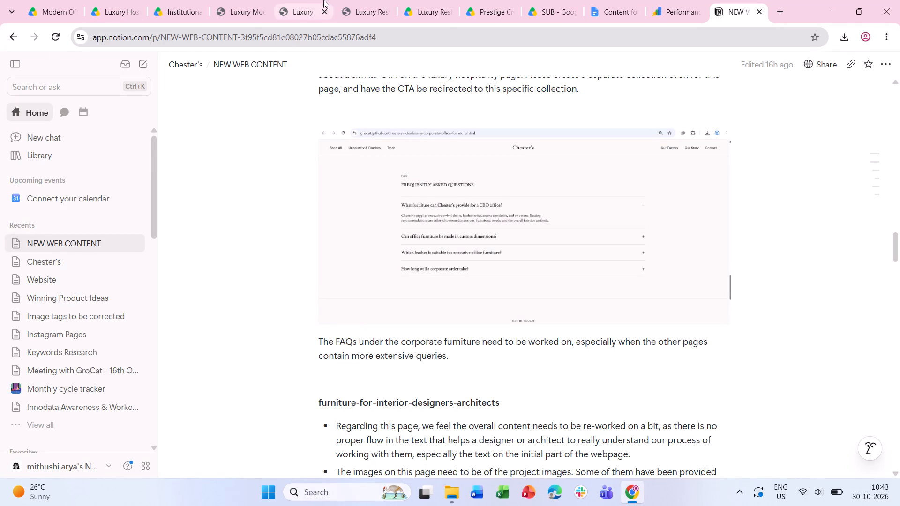
Go to the Luxury Restaurant Furniture image folder in Drive and dismiss the upload notification for IMG_6945.jpg.
left_click(355, 0)
left_click(311, 0)
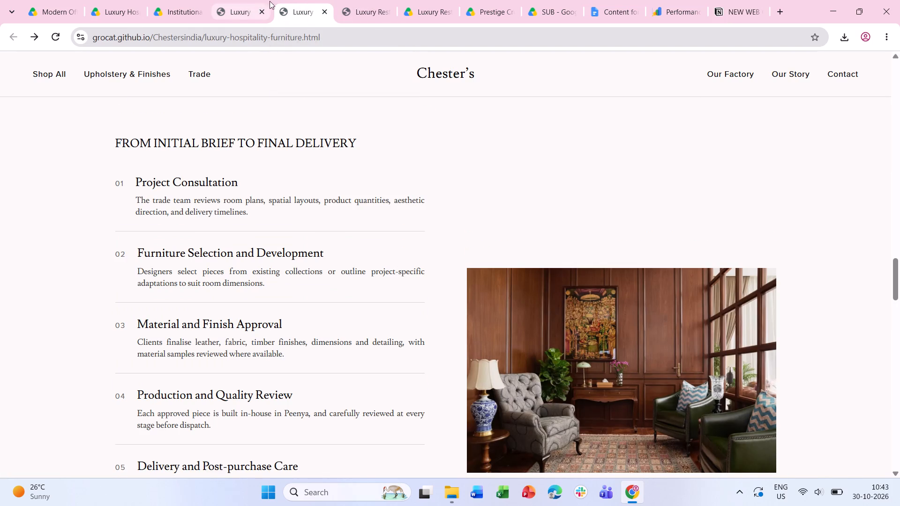
left_click(418, 0)
left_click(829, 315)
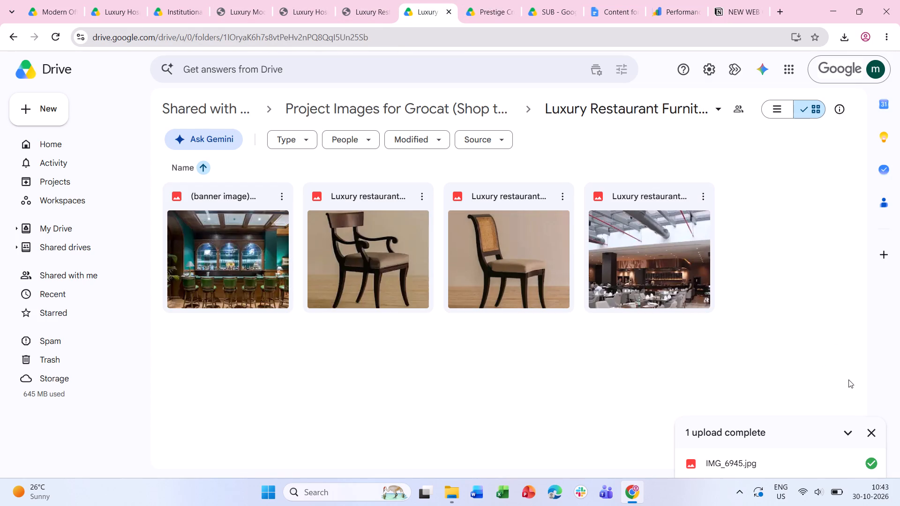
left_click(866, 433)
left_click(791, 383)
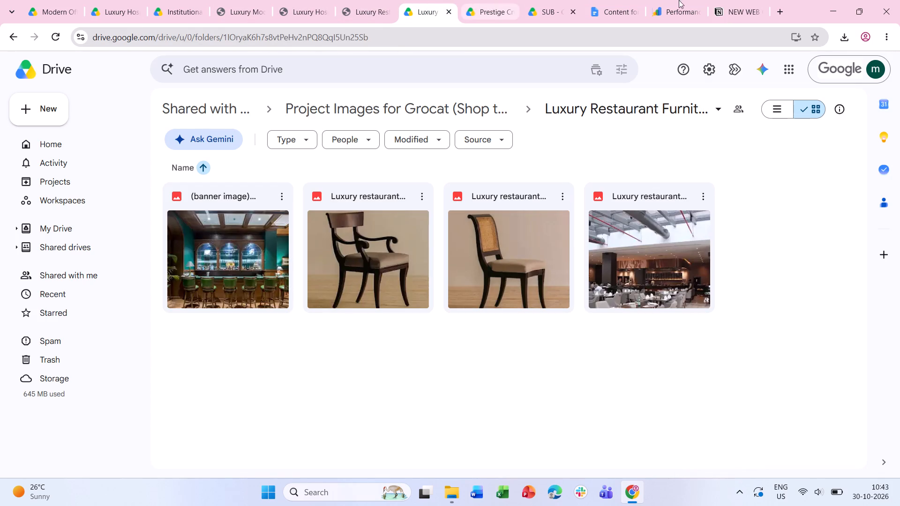
Open a new browser tab and start entering an address or search beginning with "g".
left_click(783, 10)
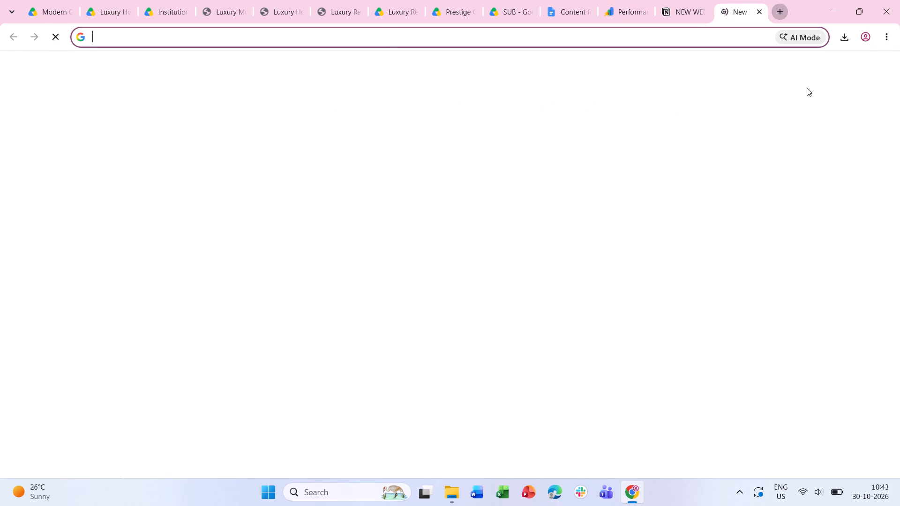
key("g")
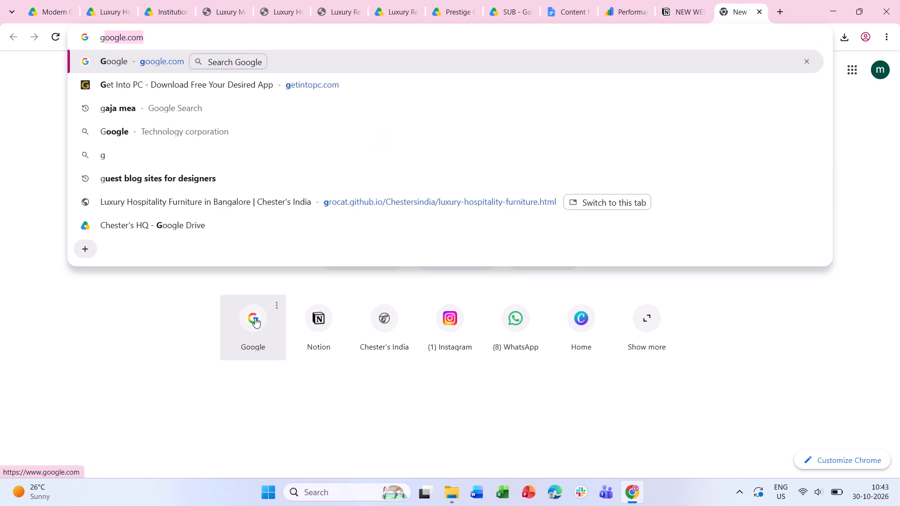
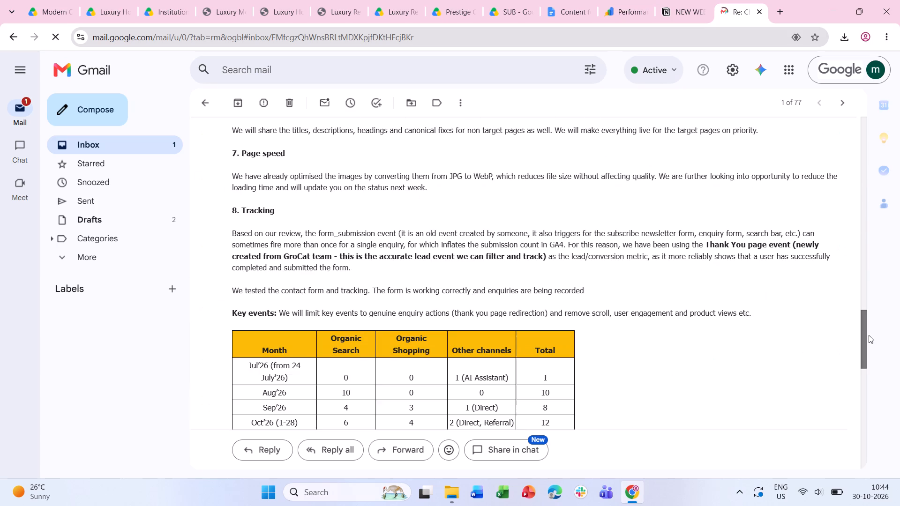
Read the Oct 29 reply in the open email thread from its greeting through the rank-check, staging pages, category go-live and traffic progress points.
left_click_drag(869, 335, 881, 214)
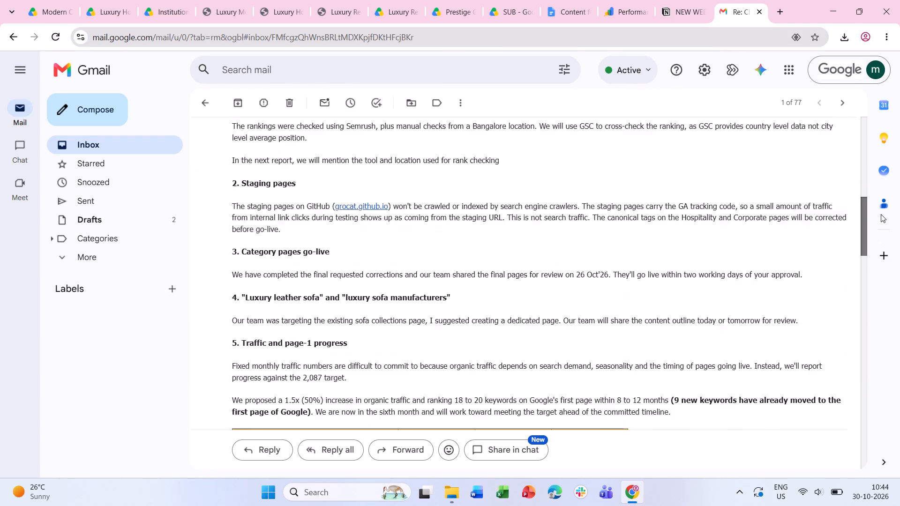
left_click_drag(881, 214, 881, 181)
scroll(662, 353, "up", 1)
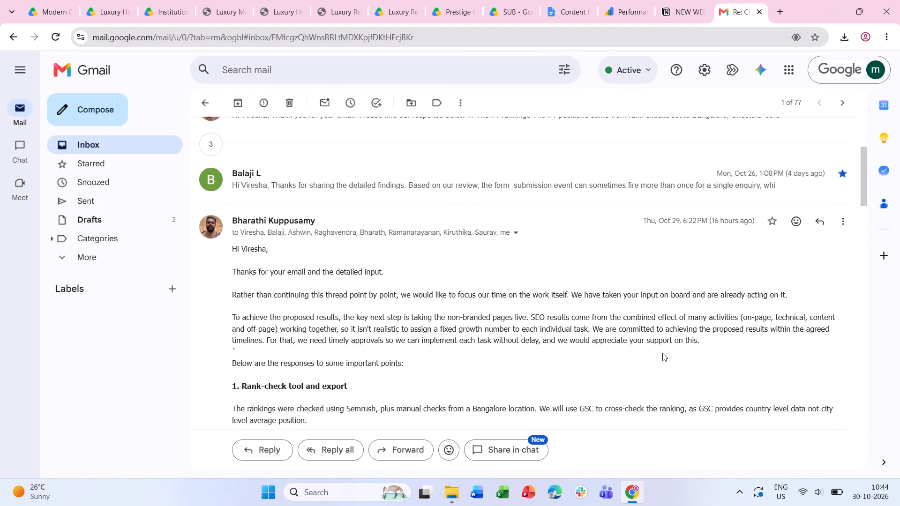
scroll(662, 353, "down", 1)
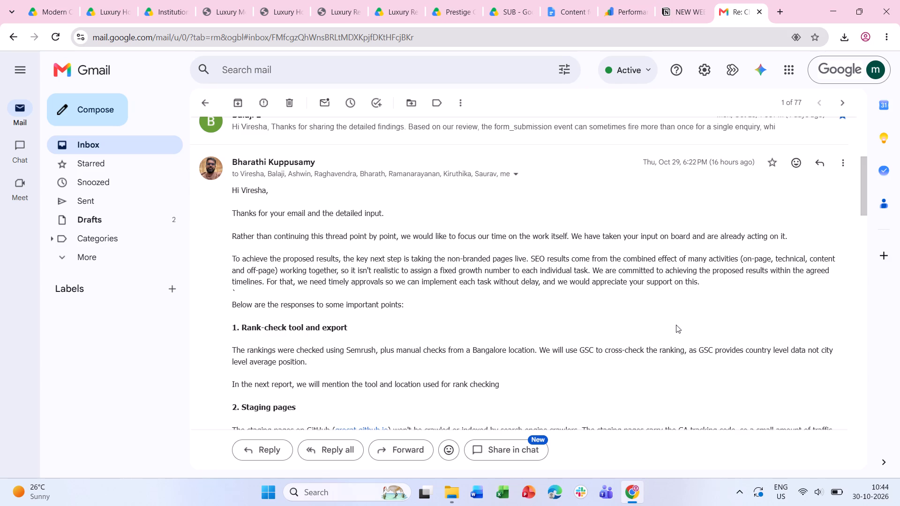
scroll(676, 325, "down", 1)
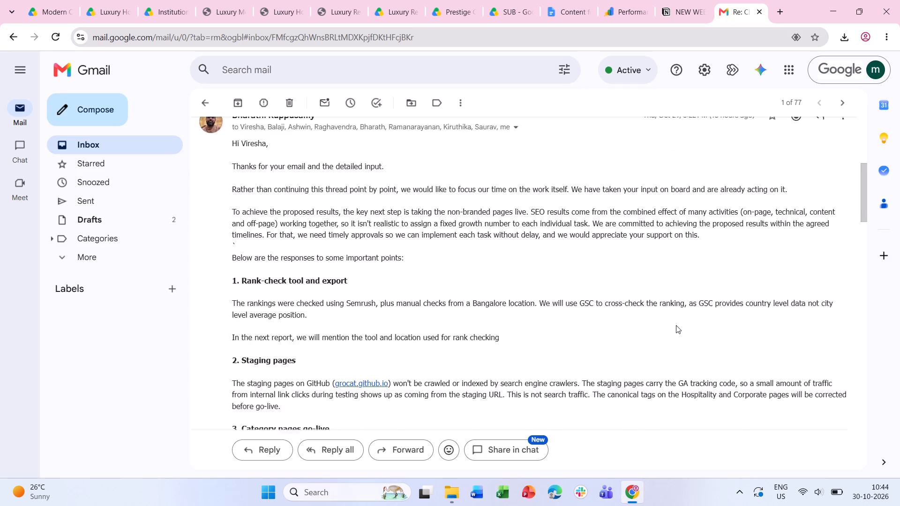
scroll(676, 325, "down", 1)
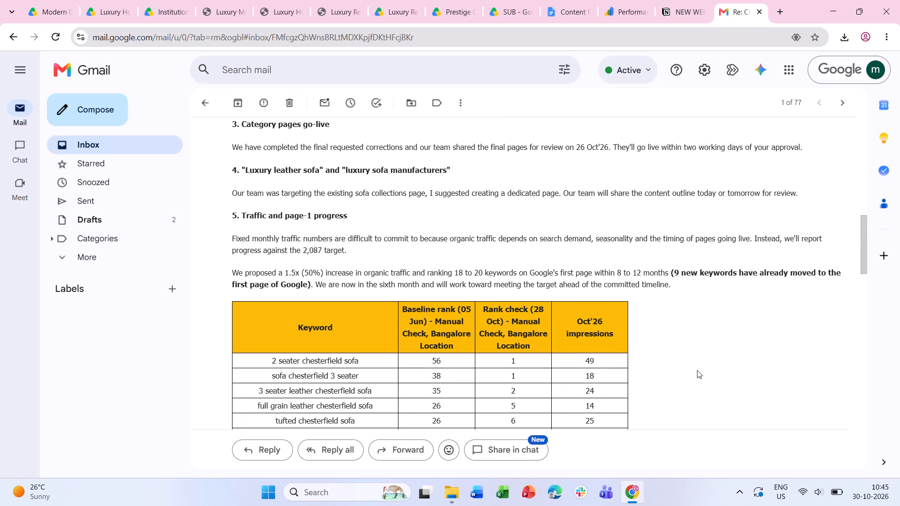
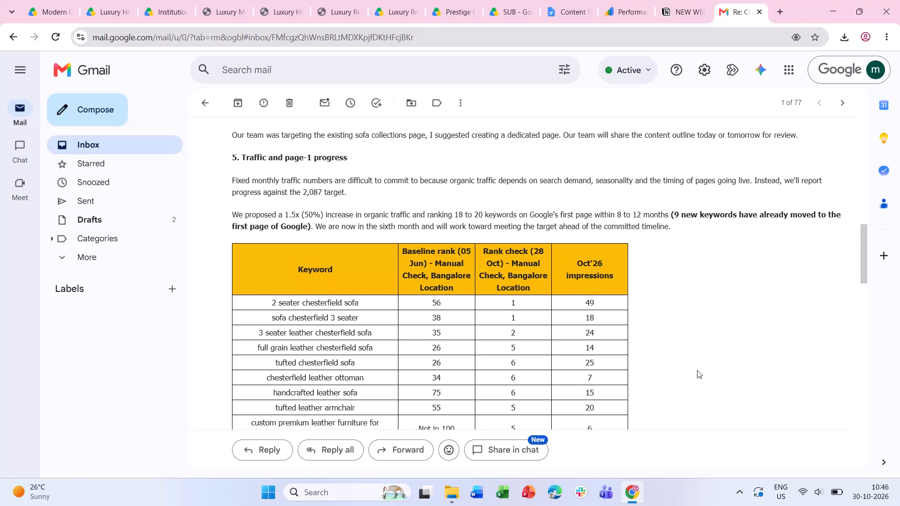
Examine the keyword rank table under the traffic and page-1 progress point, comparing June baseline and October ranks.
scroll(697, 370, "down", 1)
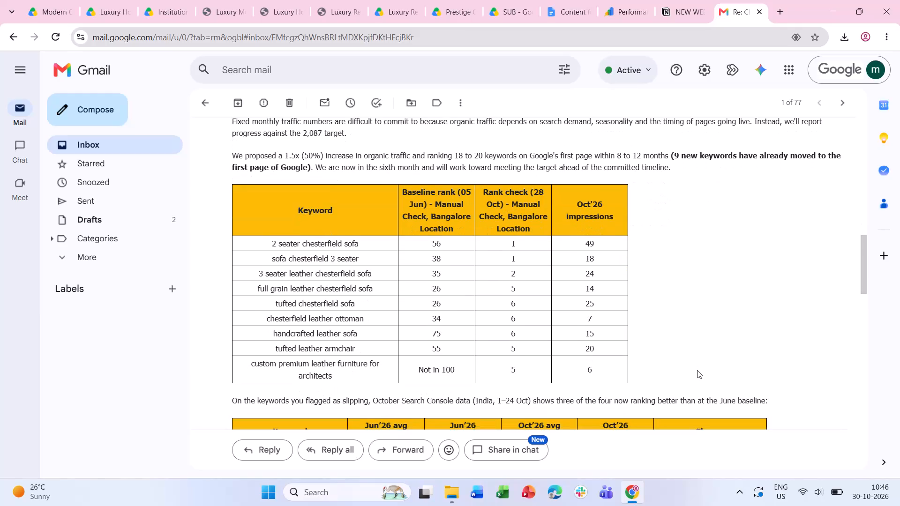
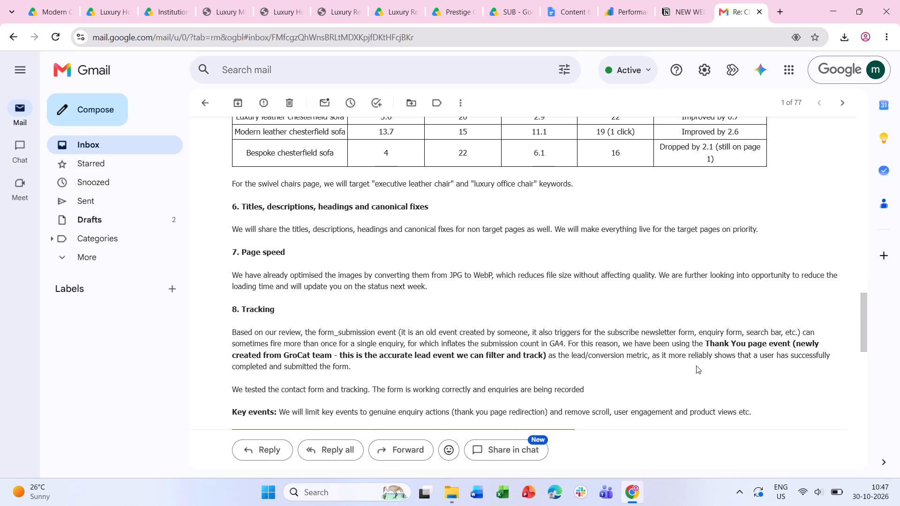
Read the email's remaining points, from titles and canonical fixes through page speed and tracking to Google Business Profile enquiries and the off-page plan.
scroll(696, 365, "down", 1)
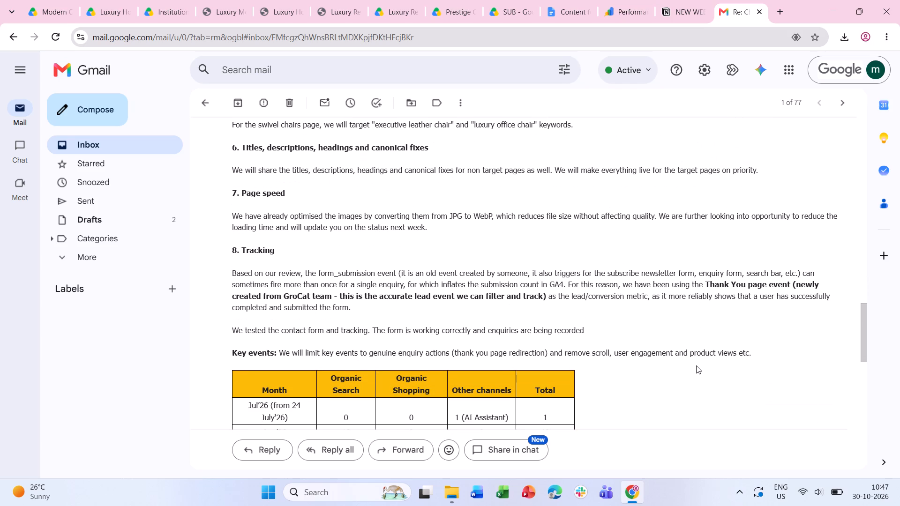
scroll(696, 365, "down", 1)
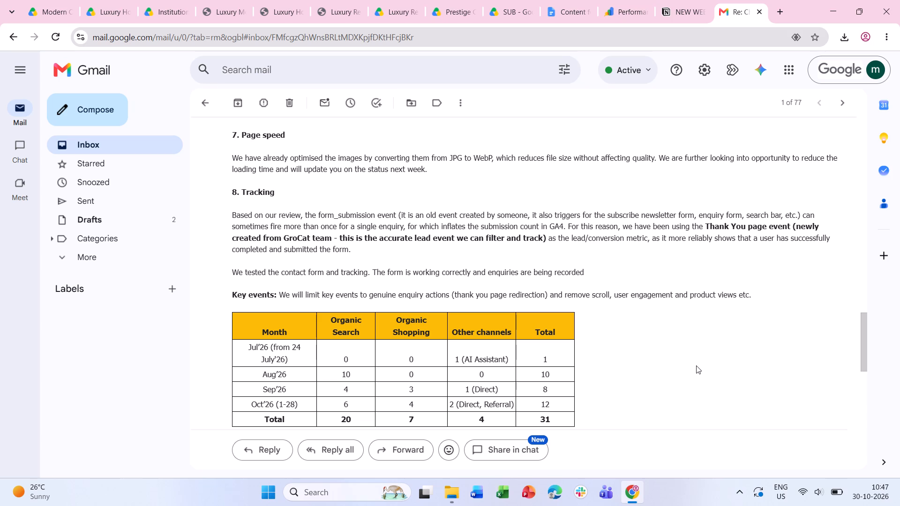
scroll(696, 365, "down", 1)
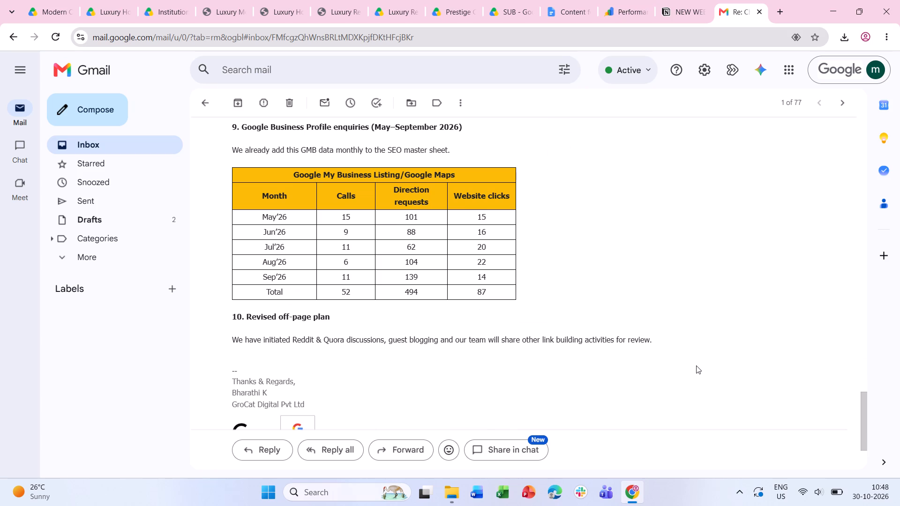
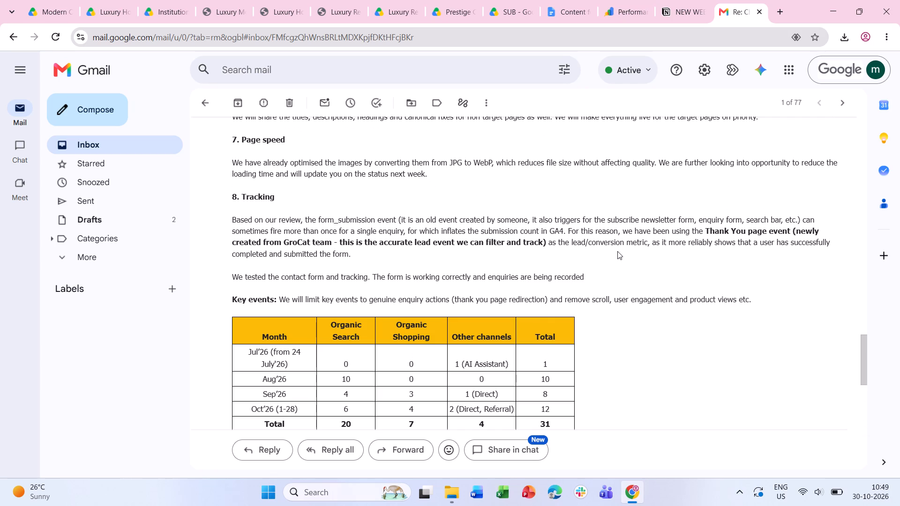
Review the email thread again, covering the enquiry-tracking reply and the points on category pages, traffic and keyword rankings.
scroll(617, 251, "up", 19)
scroll(617, 250, "up", 6)
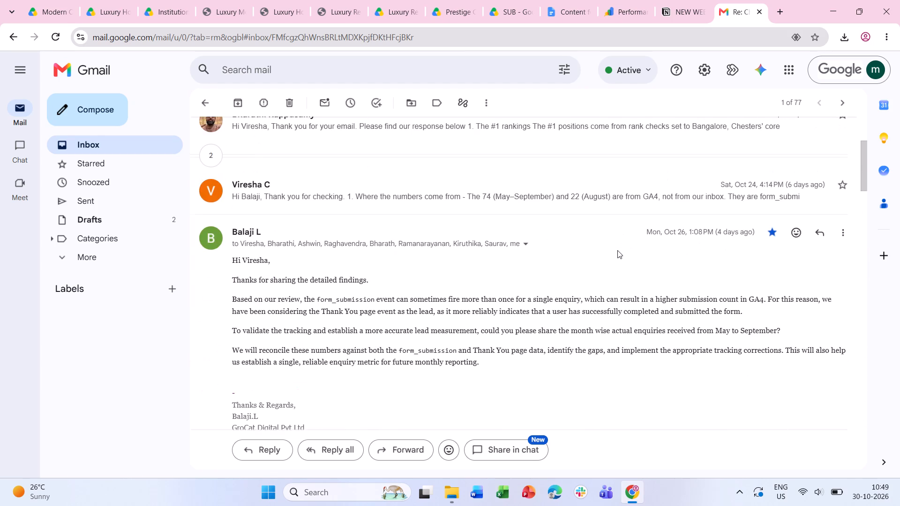
scroll(617, 250, "up", 4)
scroll(537, 350, "down", 16)
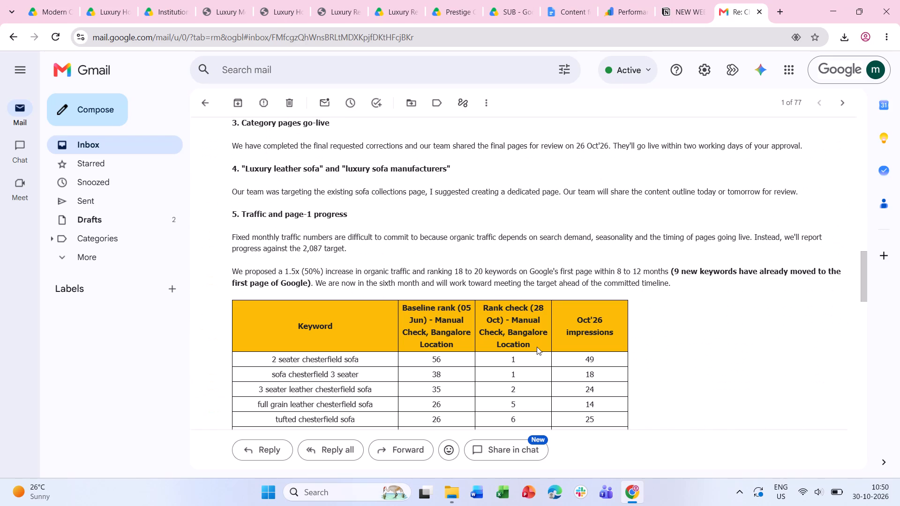
scroll(537, 347, "down", 1)
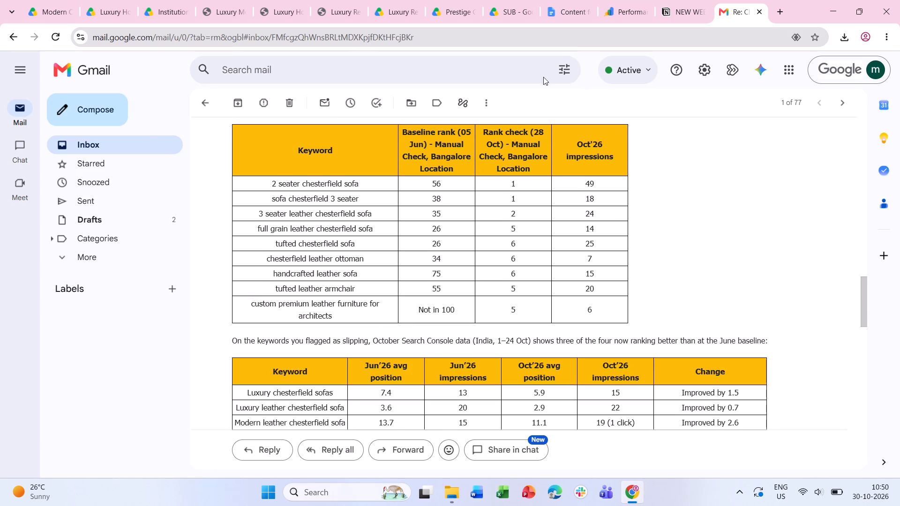
Switch to the NEW WEB CONTENT page in Notion and review the webpage feedback down to the 26th October 2026 Luxury Corporate Office Furniture FAQ comments.
left_click(678, 0)
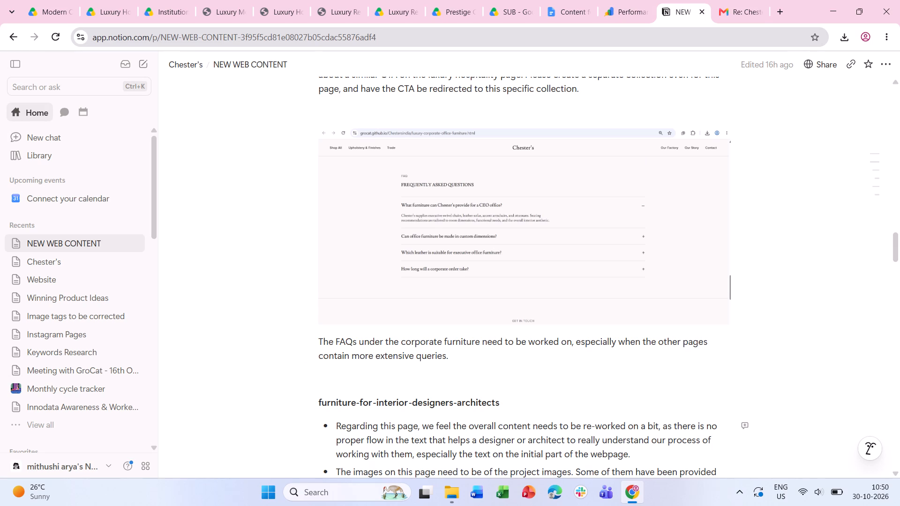
scroll(667, 371, "down", 4)
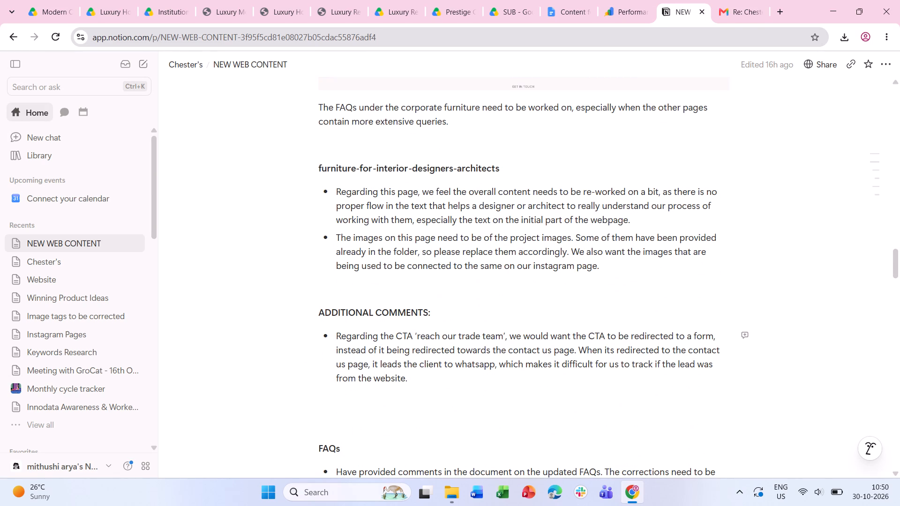
scroll(793, 345, "down", 1)
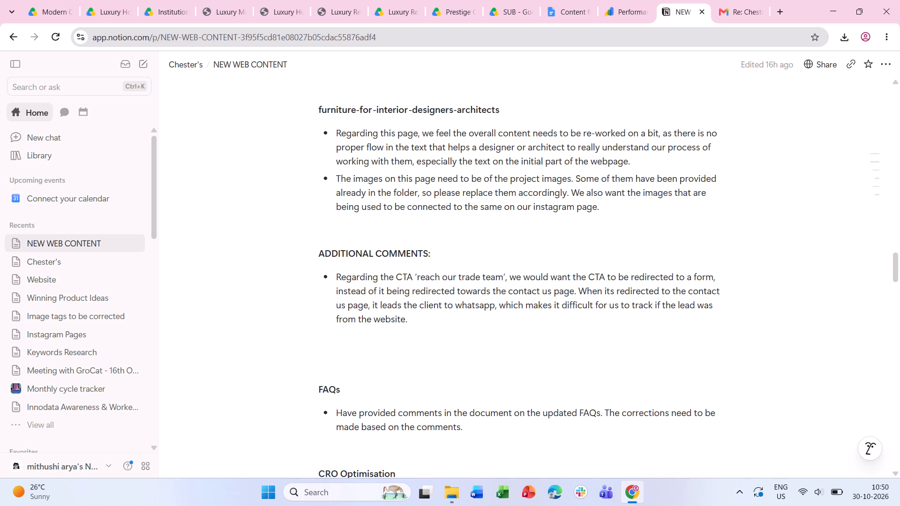
scroll(793, 345, "down", 4)
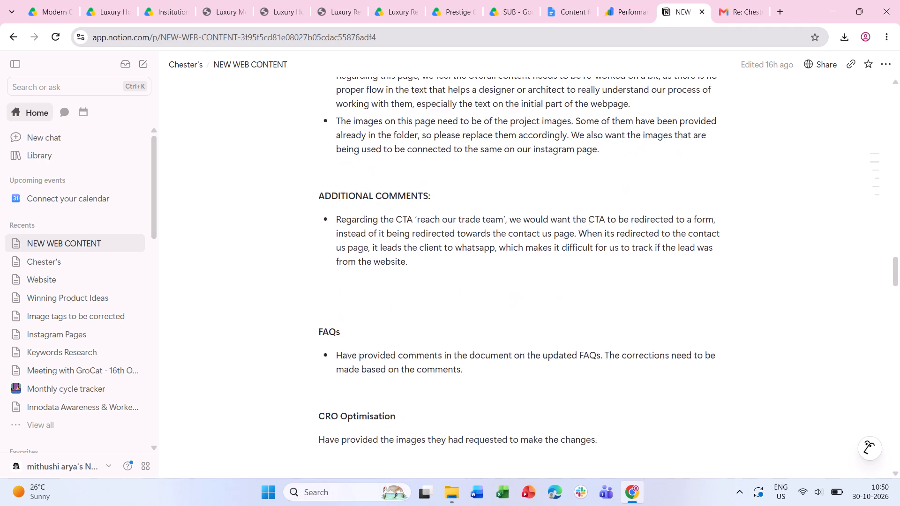
scroll(793, 345, "down", 9)
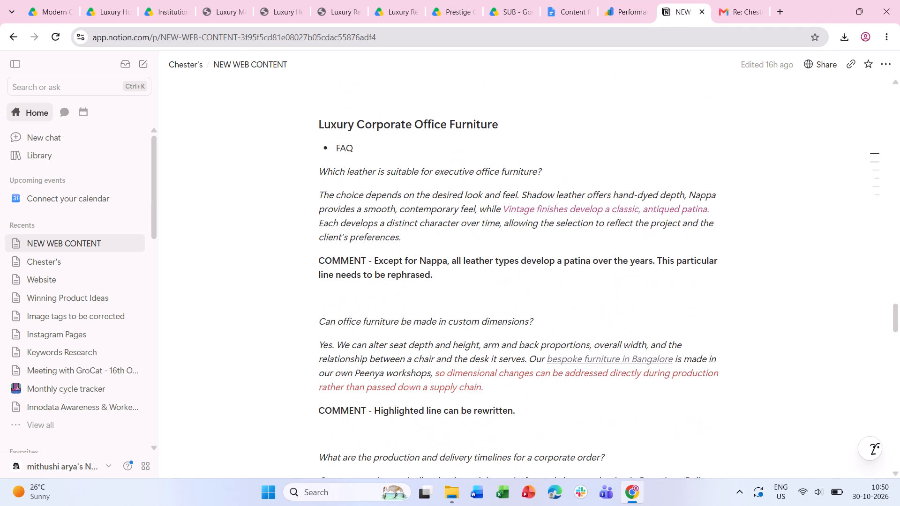
scroll(793, 345, "up", 1)
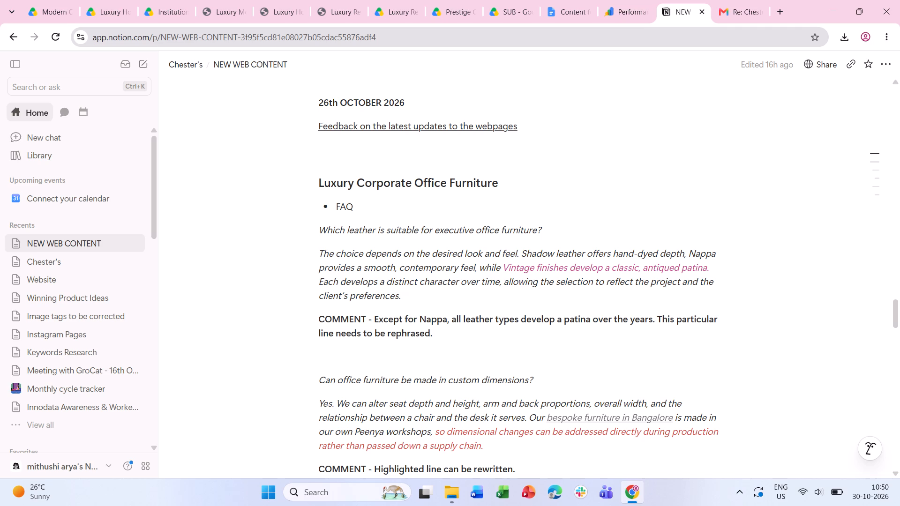
In Notion's NEW WEB CONTENT page, read the 26th October 2026 feedback from Luxury Corporate Office Furniture through Luxury Hospitality Furniture.
scroll(793, 345, "down", 2)
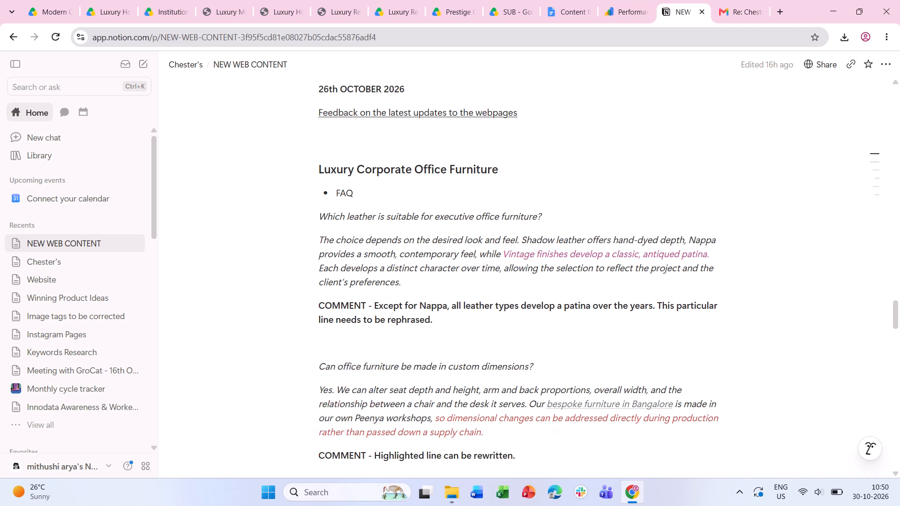
scroll(793, 345, "down", 4)
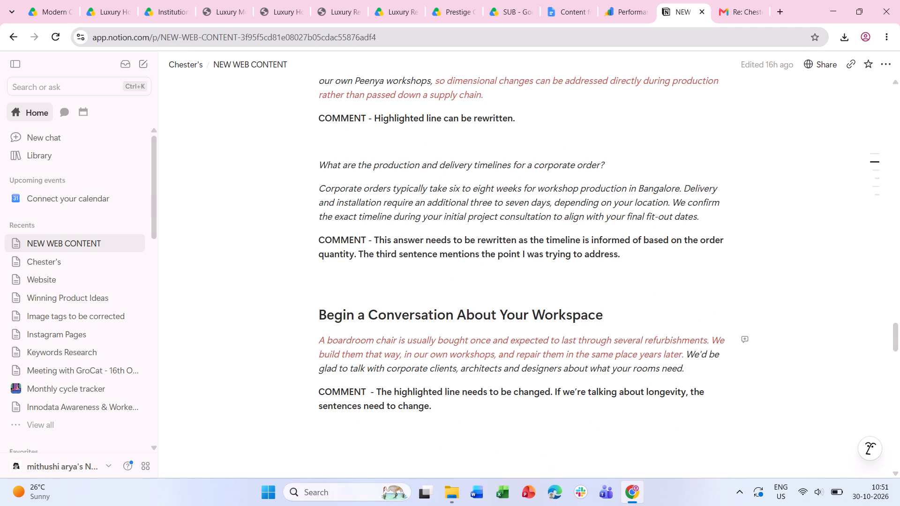
scroll(793, 345, "down", 1)
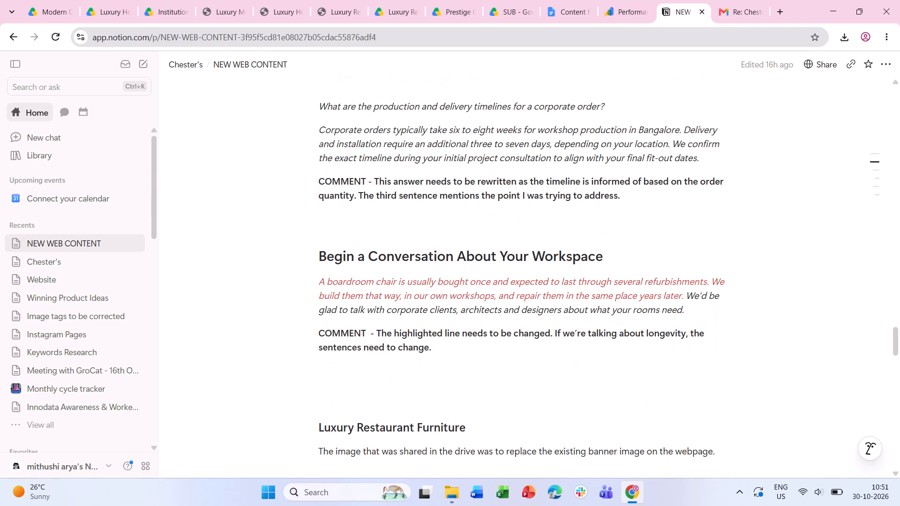
scroll(793, 345, "down", 3)
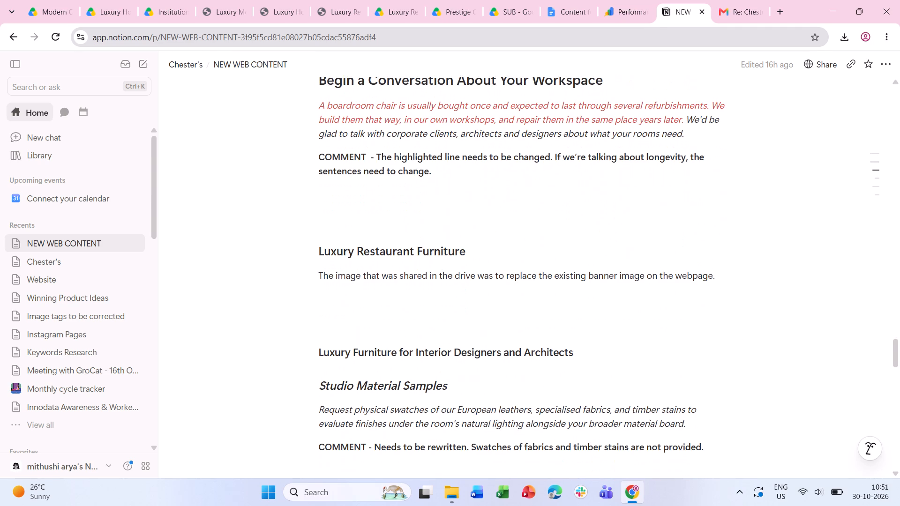
scroll(793, 345, "up", 1)
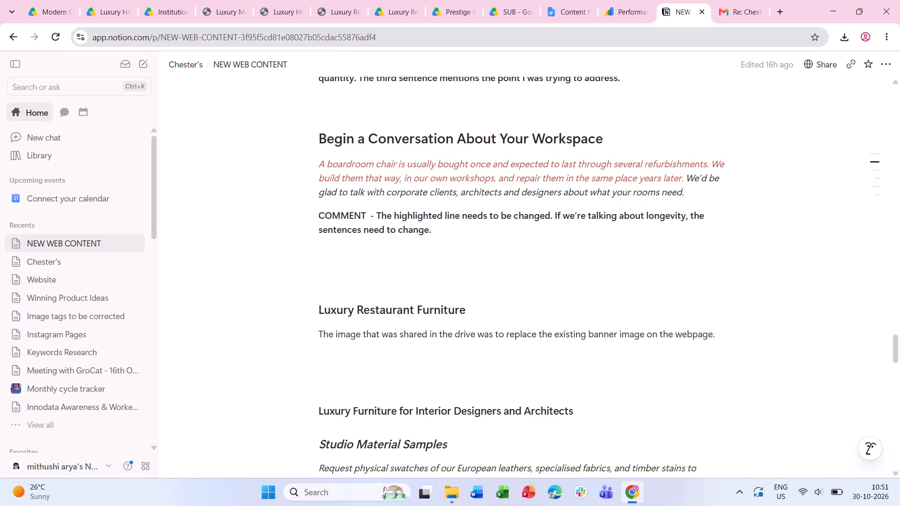
scroll(793, 345, "down", 12)
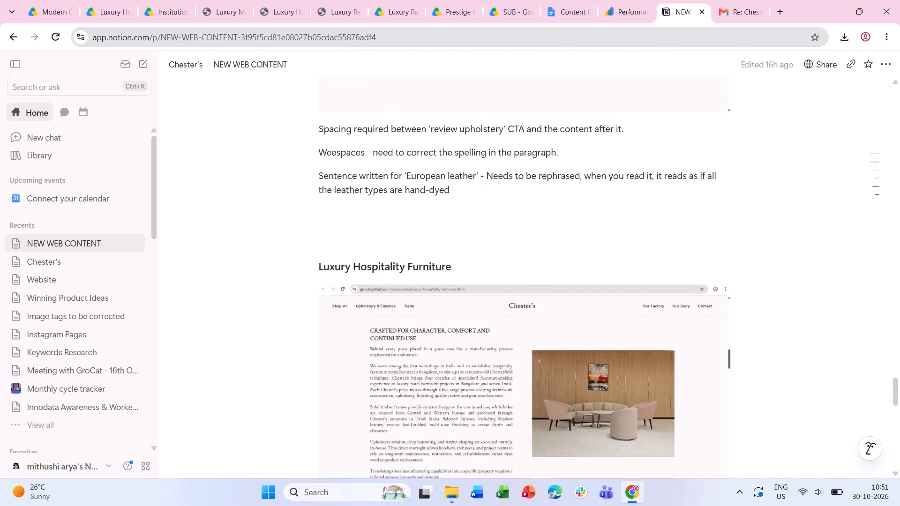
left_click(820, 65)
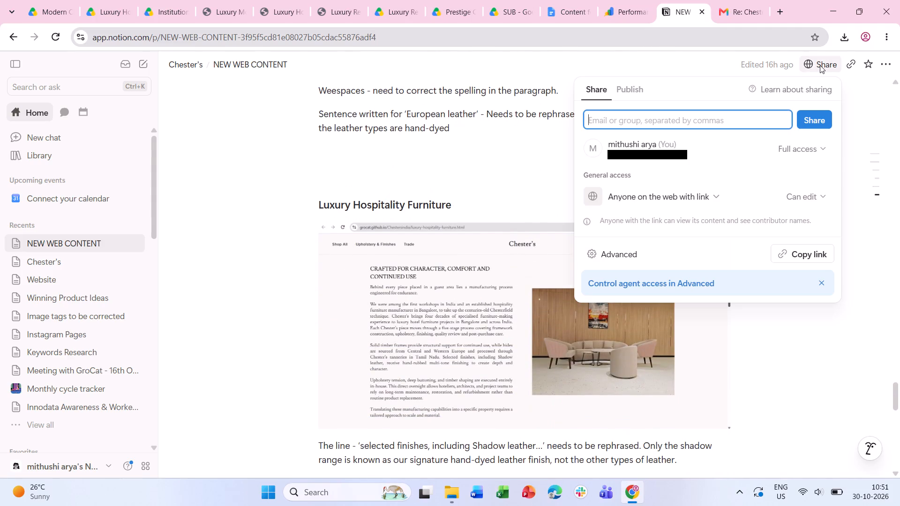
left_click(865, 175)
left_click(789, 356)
Insert a new sub-page on the blank line between the Reddit and Quora Threads notes and the 26th OCTOBER 2026 heading.
scroll(445, 290, "up", 2)
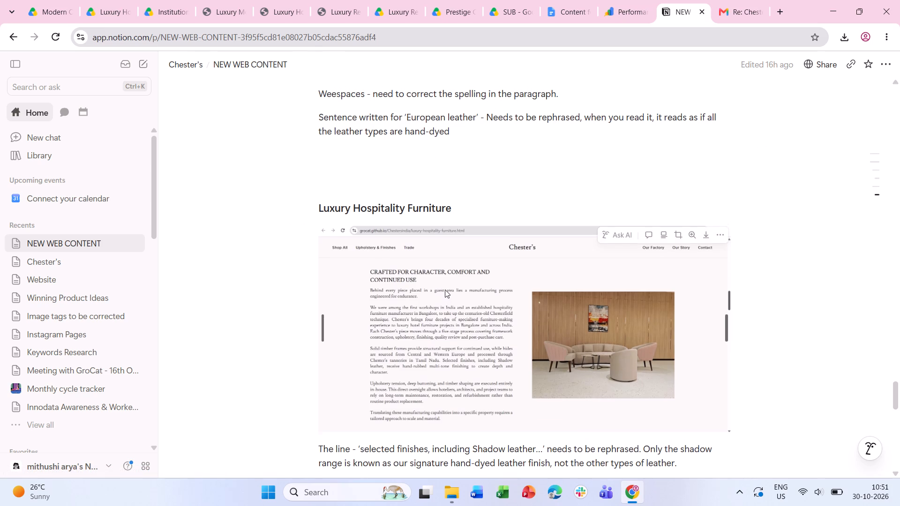
scroll(445, 290, "up", 6)
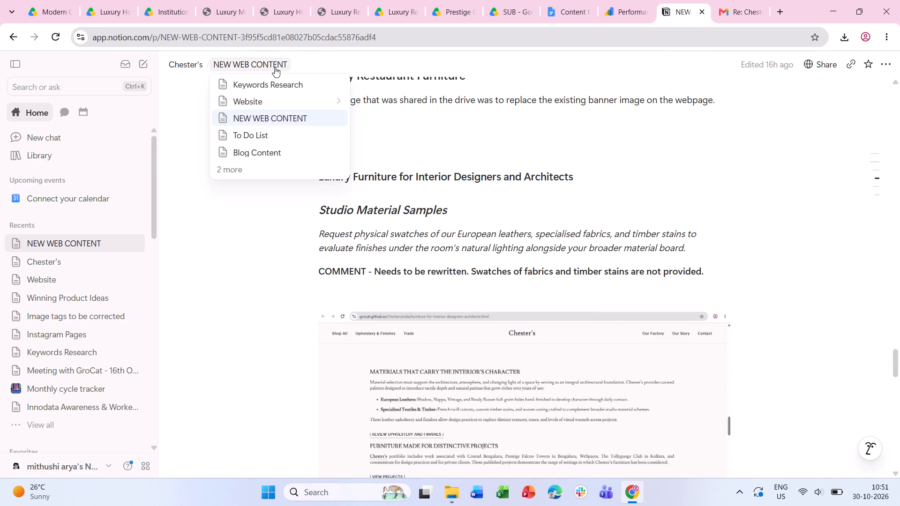
scroll(796, 291, "up", 2)
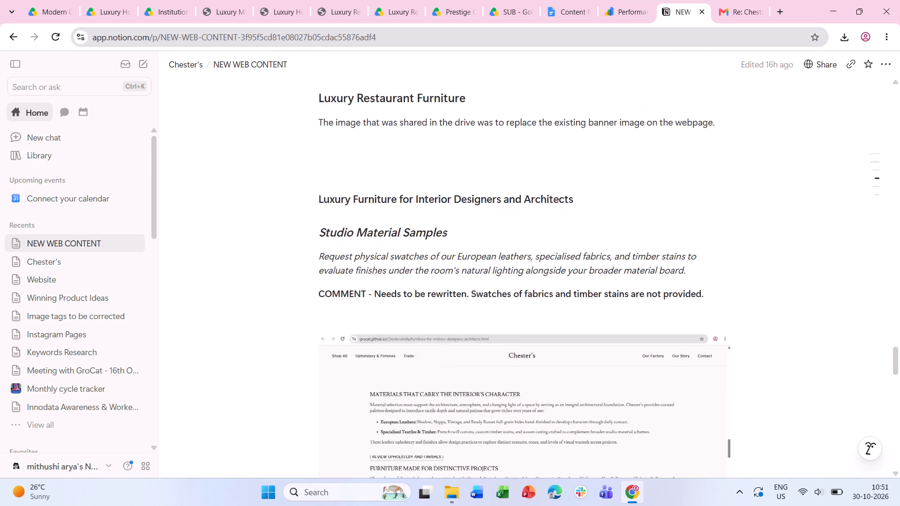
scroll(796, 291, "up", 14)
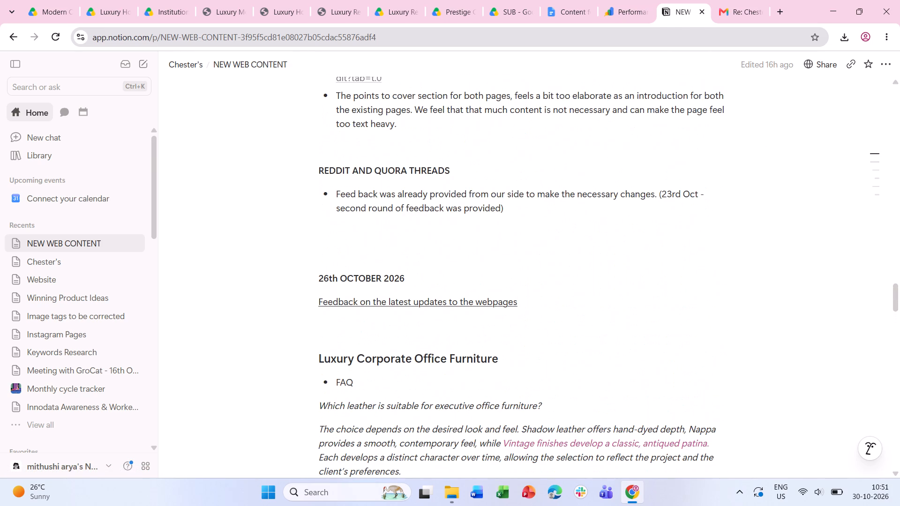
left_click(293, 254)
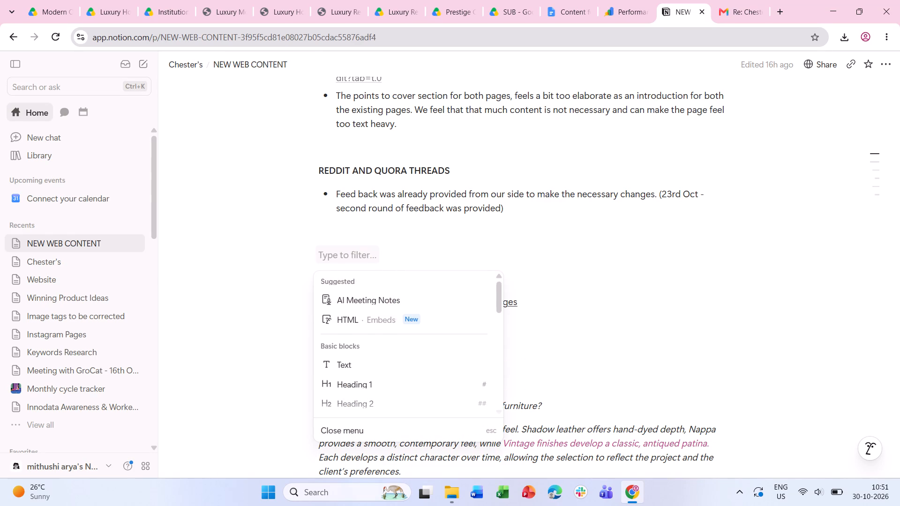
type("page")
left_click(357, 302)
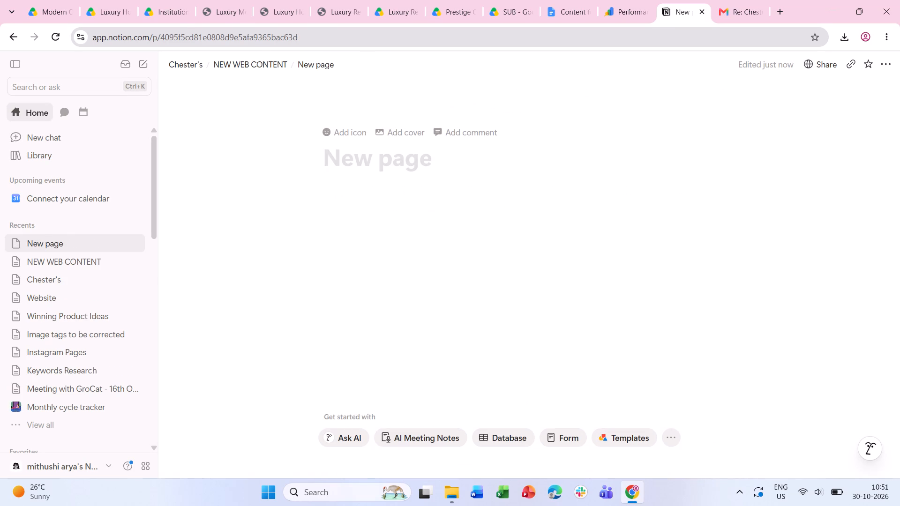
Title the new sub-page "26th October".
type("26th Ocotber")
key("space")
key("BackSpace")
key("BackSpace")
key("BackSpace")
key("BackSpace")
key("BackSpace")
key("BackSpace")
type("tober")
key("space")
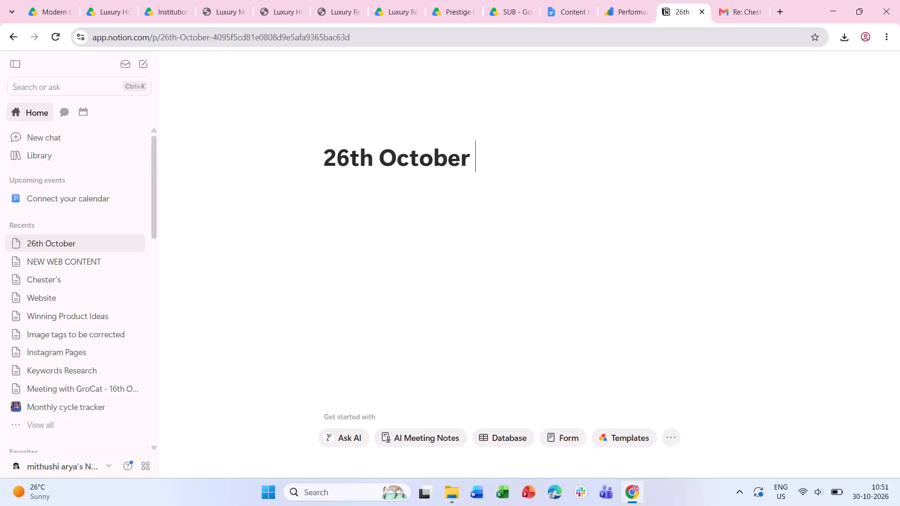
key("BackSpace")
key("Return")
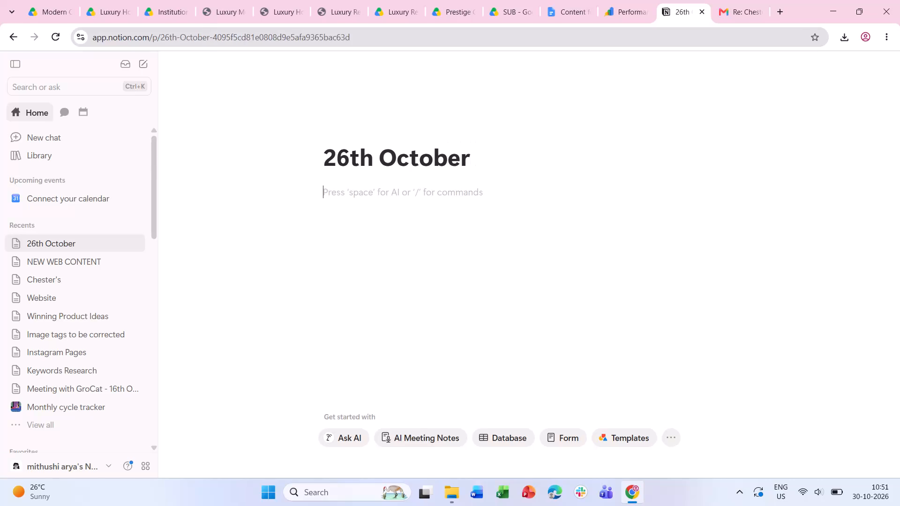
Add "New Web Content - " in front of the sub-page's title.
left_click(326, 159)
key("shift+w")
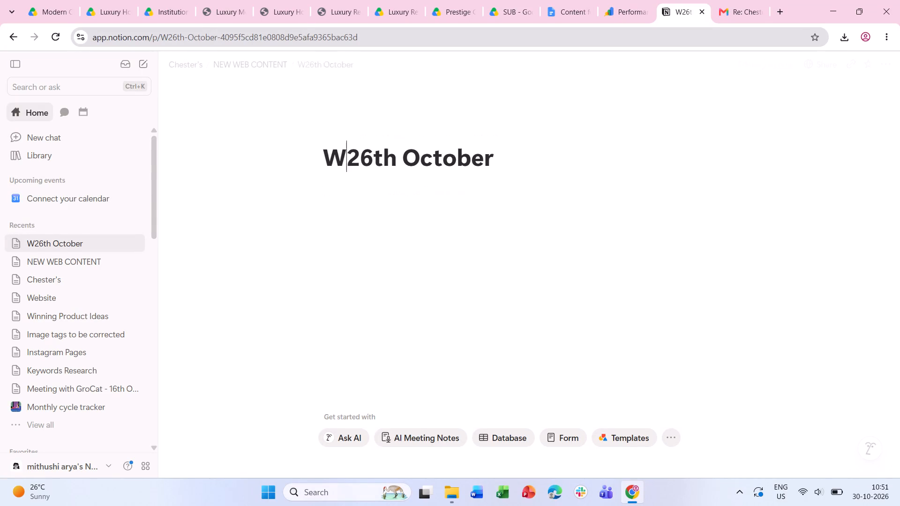
key("BackSpace")
type("New Web Content -")
key("space")
left_click(362, 267)
On the NEW WEB CONTENT page, copy all 26th October feedback, from "Feedback on the latest updates to the webpages" through the final drive-folder image note.
left_click(251, 56)
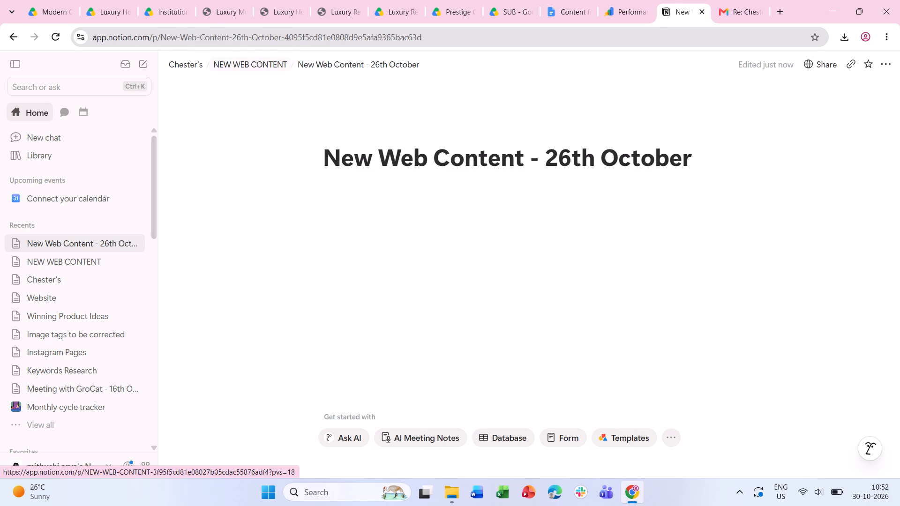
left_click(277, 65)
scroll(469, 268, "down", 9)
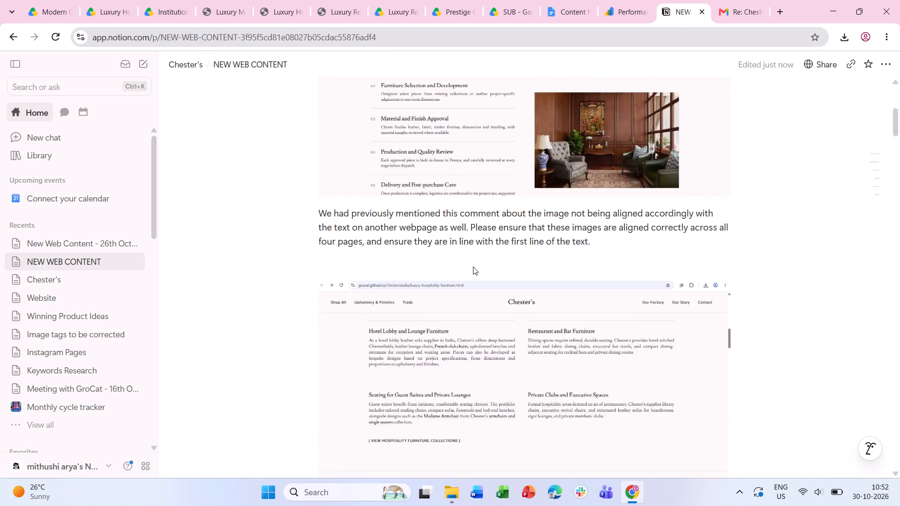
scroll(473, 267, "down", 20)
scroll(473, 267, "down", 19)
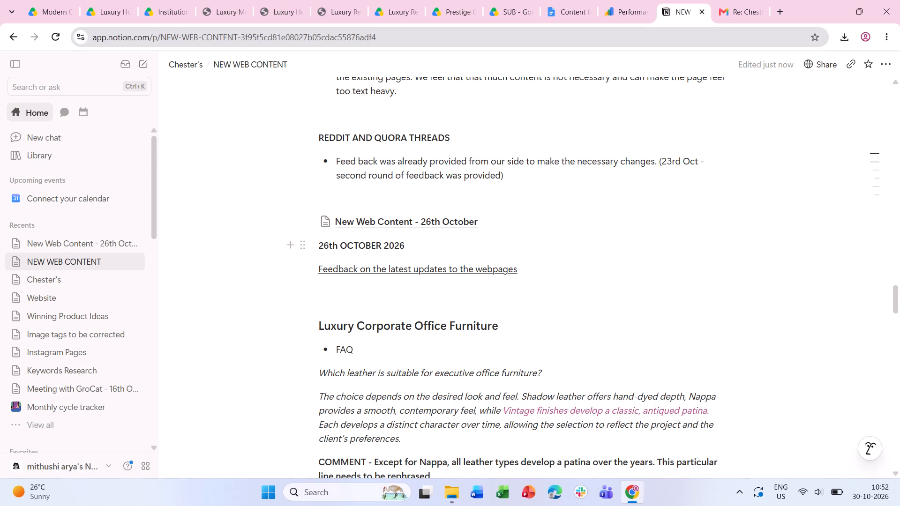
left_click_drag(317, 270, 673, 505)
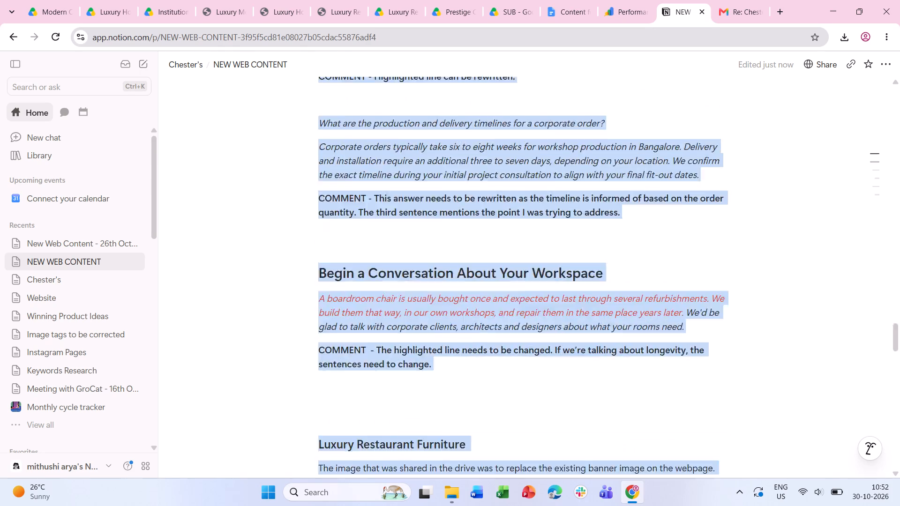
left_click_drag(673, 505, 710, 270)
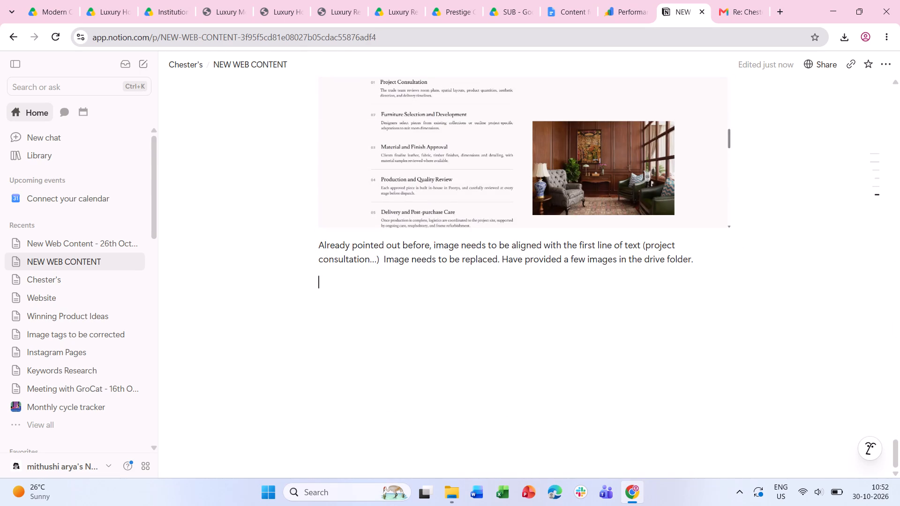
left_click_drag(710, 270, 689, 260)
left_click(695, 259)
left_click_drag(695, 259, 361, 100)
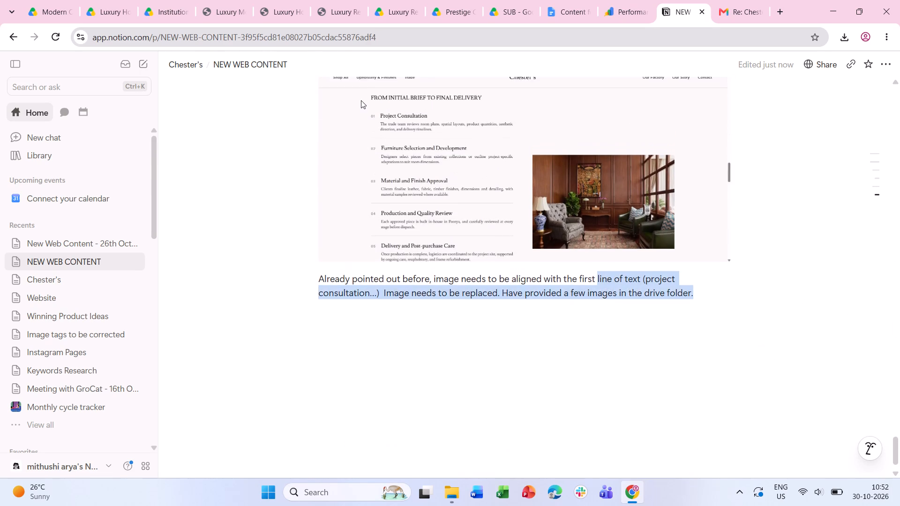
left_click_drag(361, 100, 358, 100)
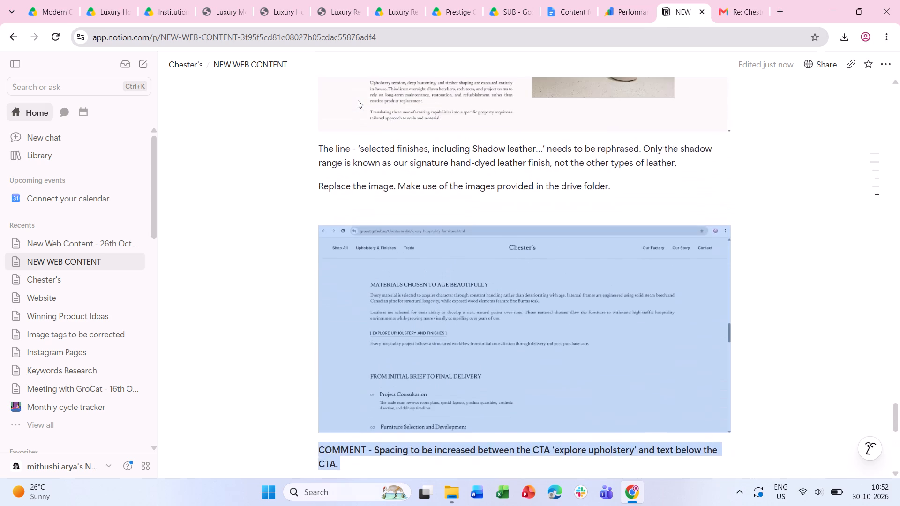
left_click_drag(358, 100, 344, 107)
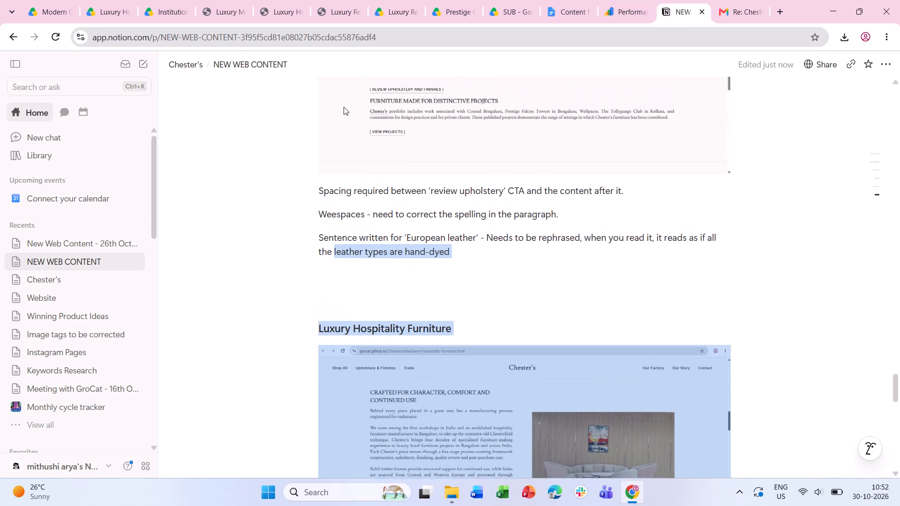
left_click_drag(344, 107, 344, 101)
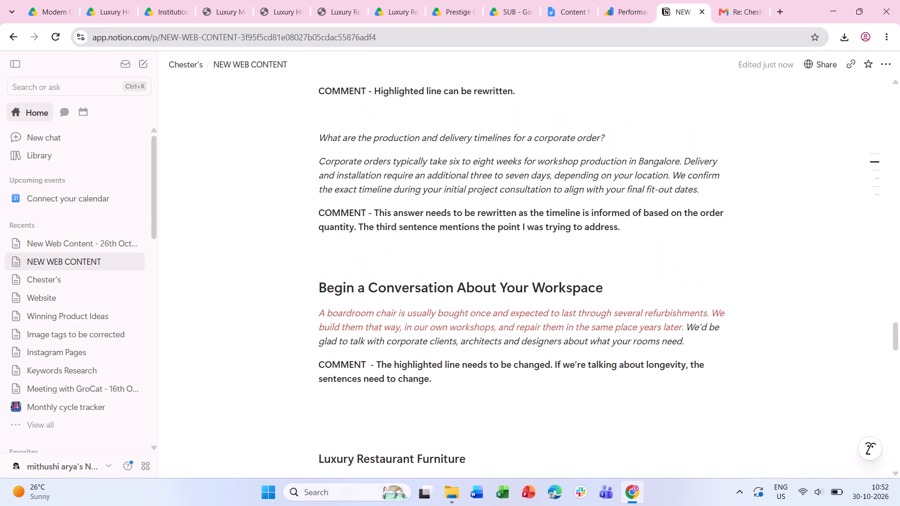
left_click_drag(344, 101, 342, 105)
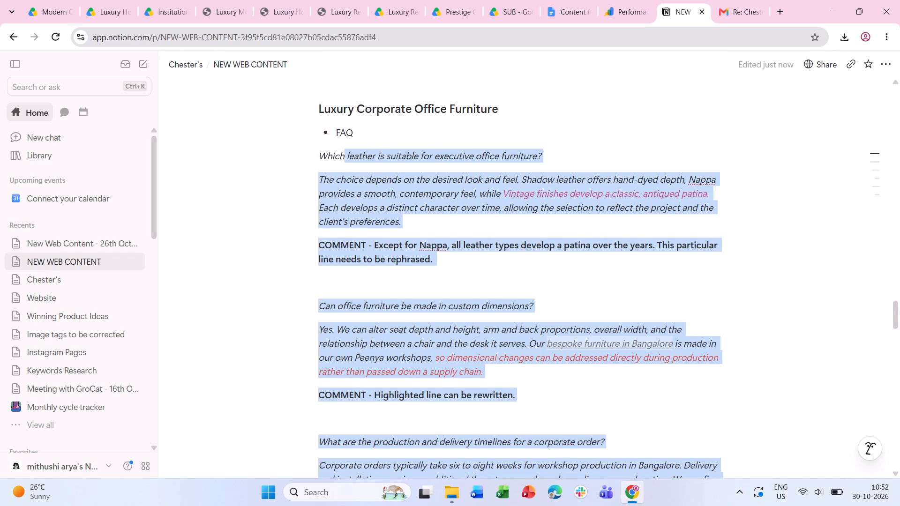
left_click_drag(342, 105, 321, 145)
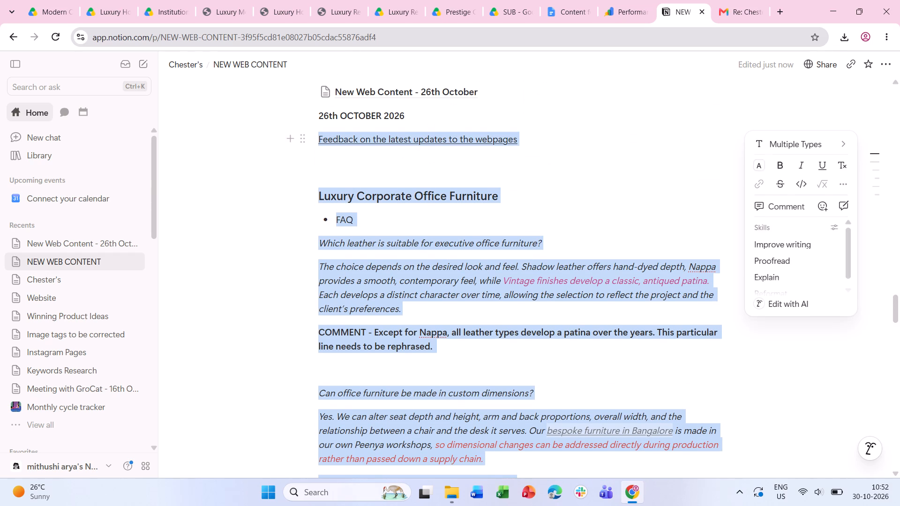
key("ctrl+c")
Paste the copied feedback into the body of the "New Web Content - 26th October" sub-page and return to its beginning.
left_click(367, 96)
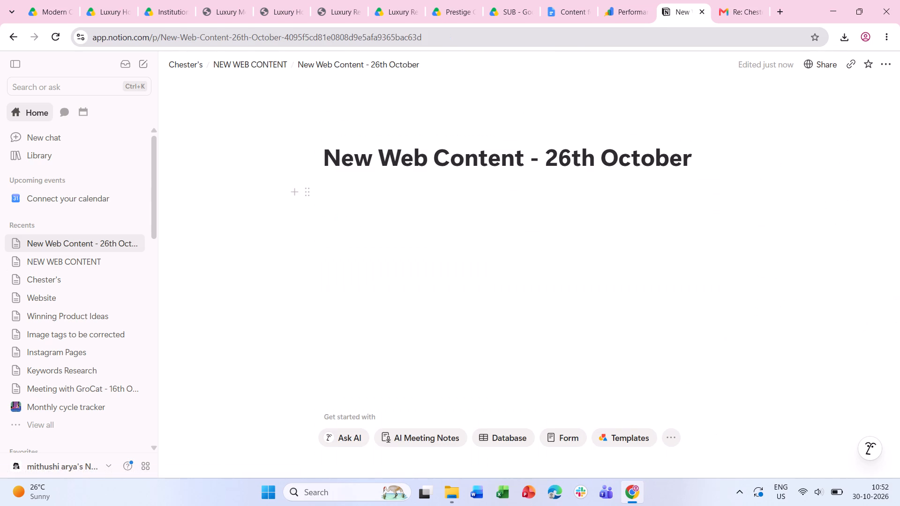
left_click(352, 188)
key("ctrl+v")
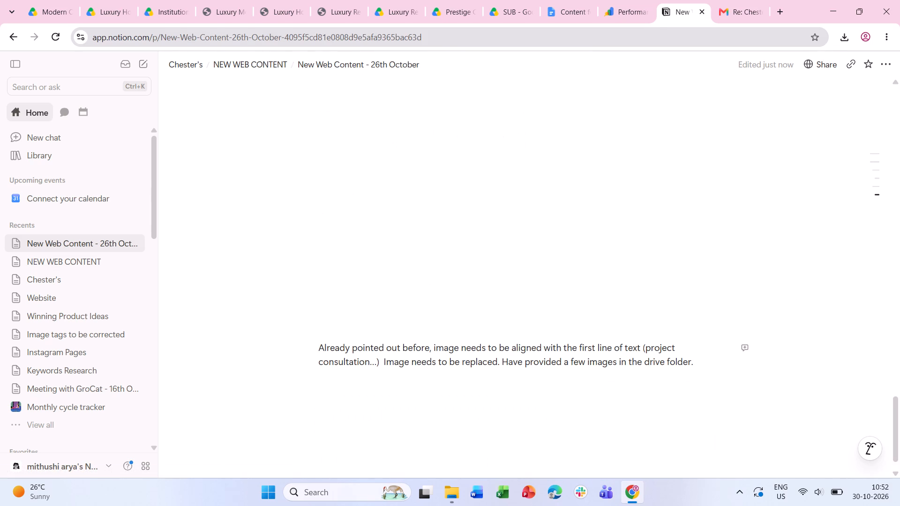
left_click(667, 401)
scroll(712, 374, "up", 15)
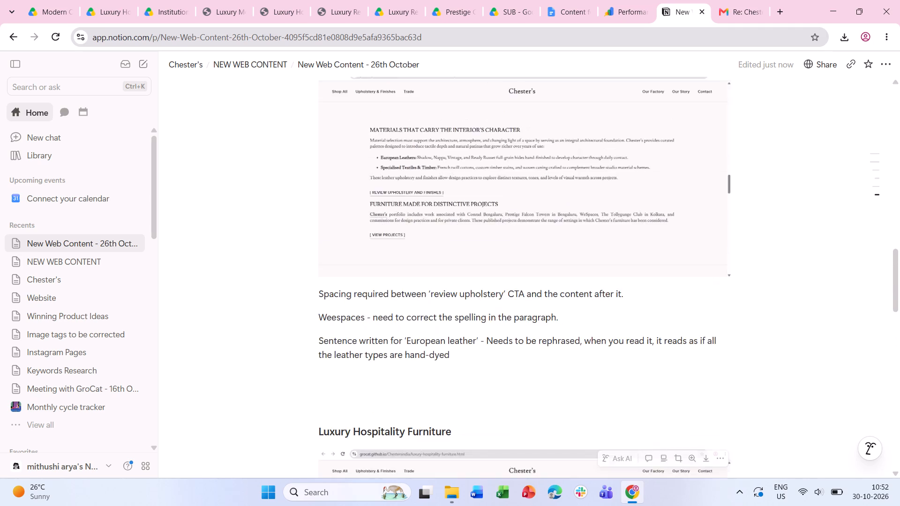
scroll(712, 375, "up", 13)
scroll(712, 375, "up", 8)
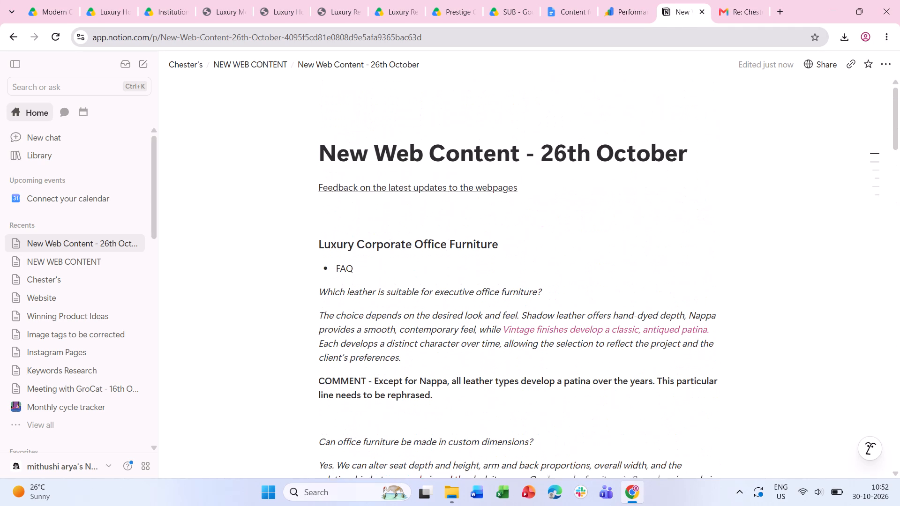
scroll(712, 375, "up", 1)
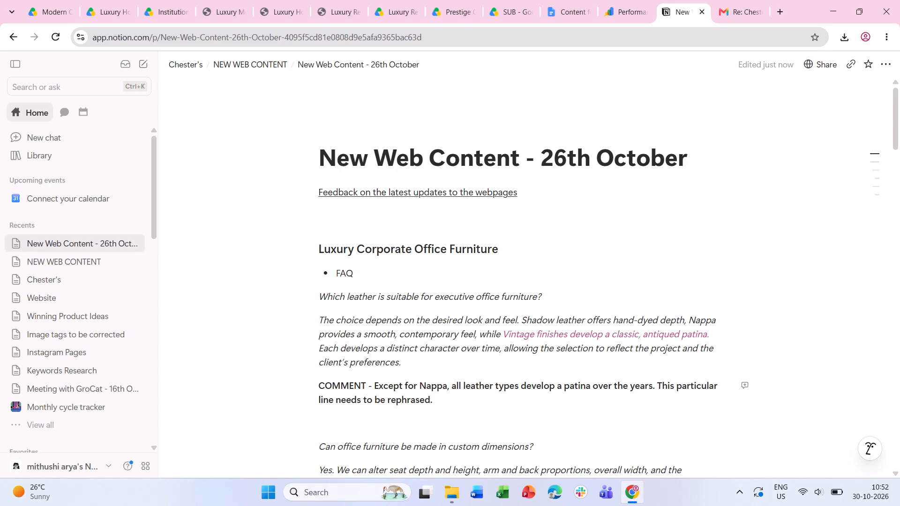
Look through the pasted feedback on the 26th October sub-page, from the corporate office furniture FAQ to the final hospitality image note, and return to the title.
scroll(702, 383, "down", 1)
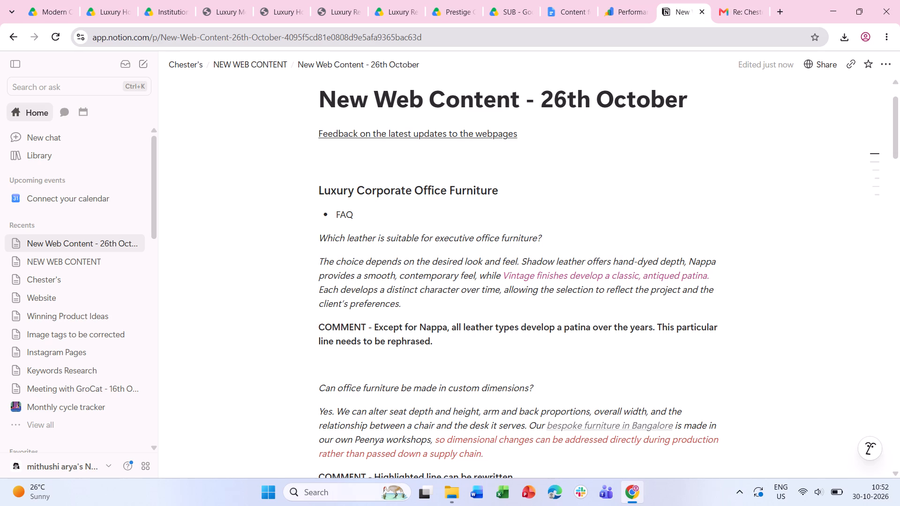
scroll(696, 355, "down", 2)
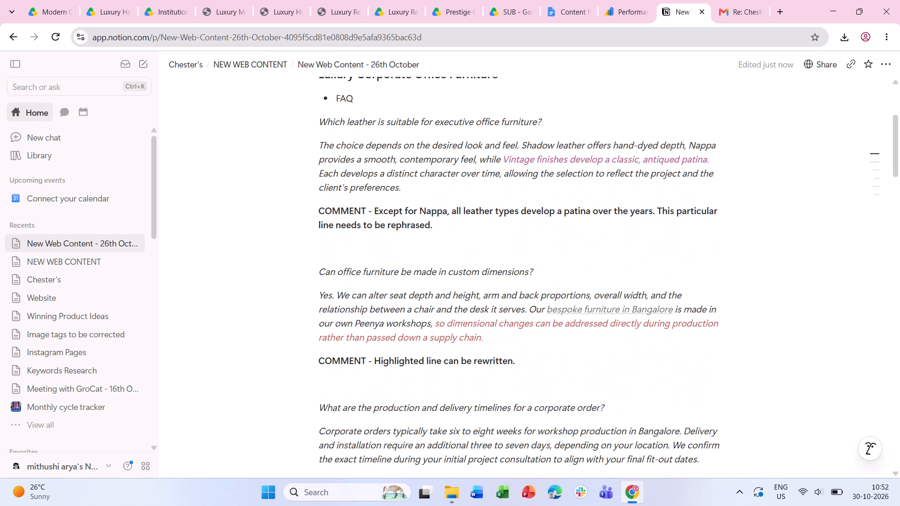
scroll(696, 355, "down", 3)
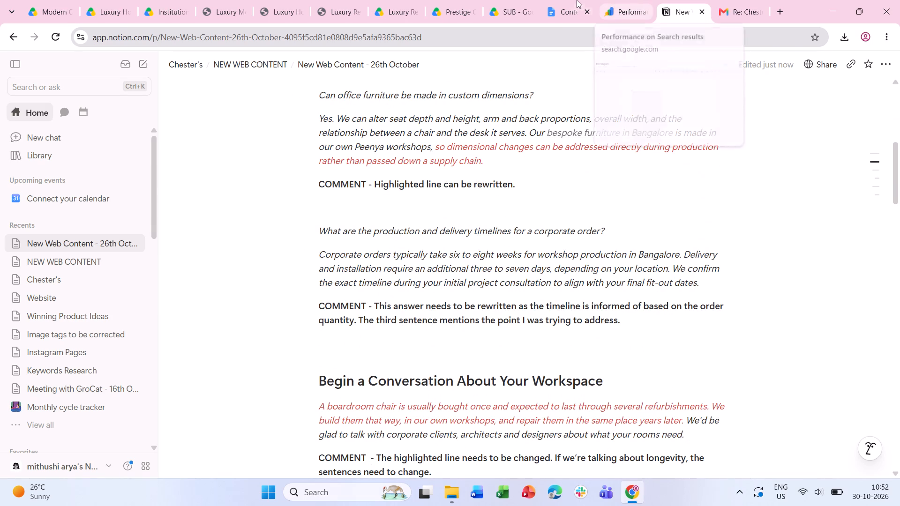
scroll(712, 305, "down", 12)
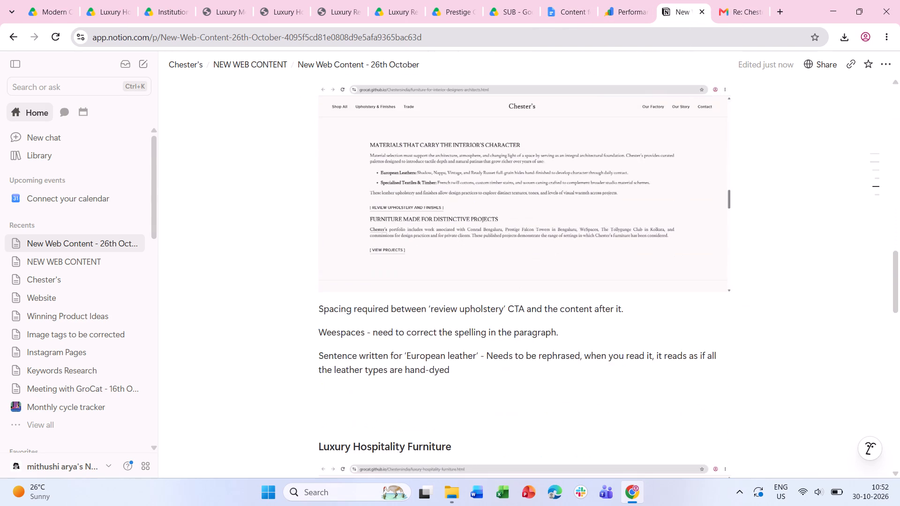
scroll(712, 301, "down", 11)
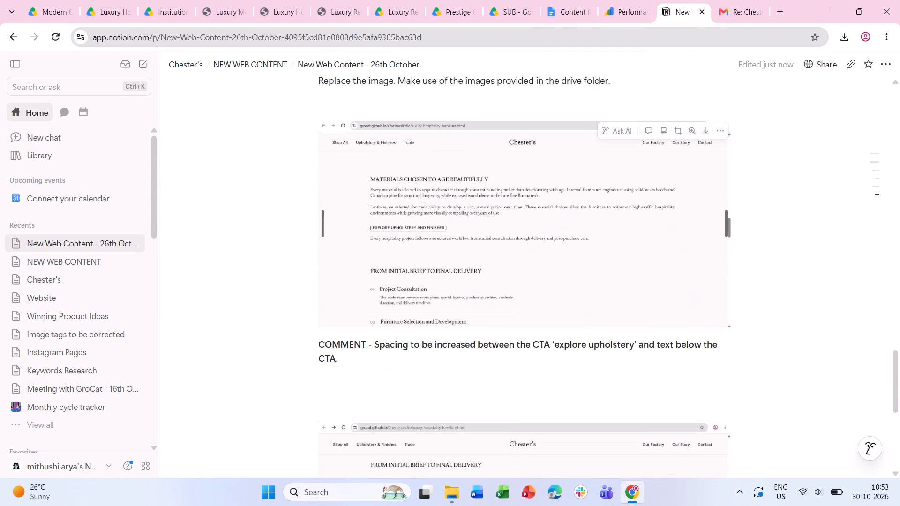
scroll(733, 298, "down", 6)
scroll(755, 305, "up", 2)
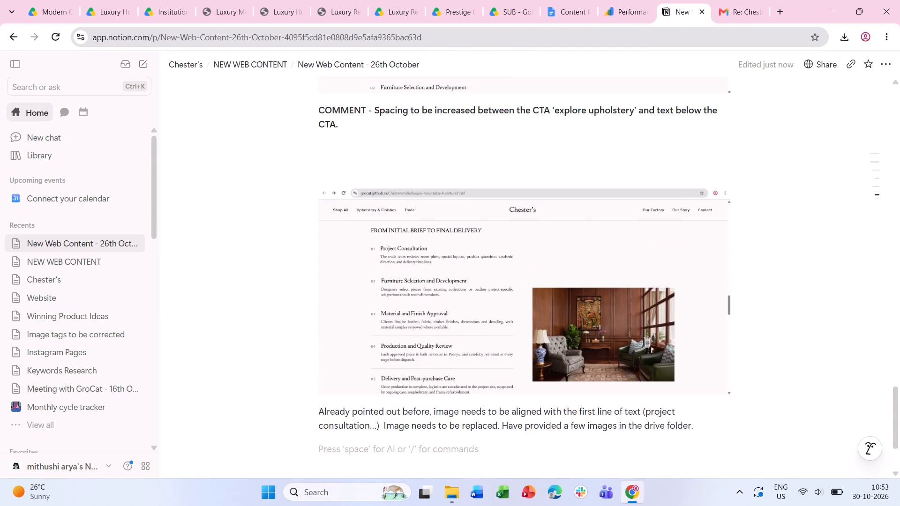
scroll(755, 304, "up", 20)
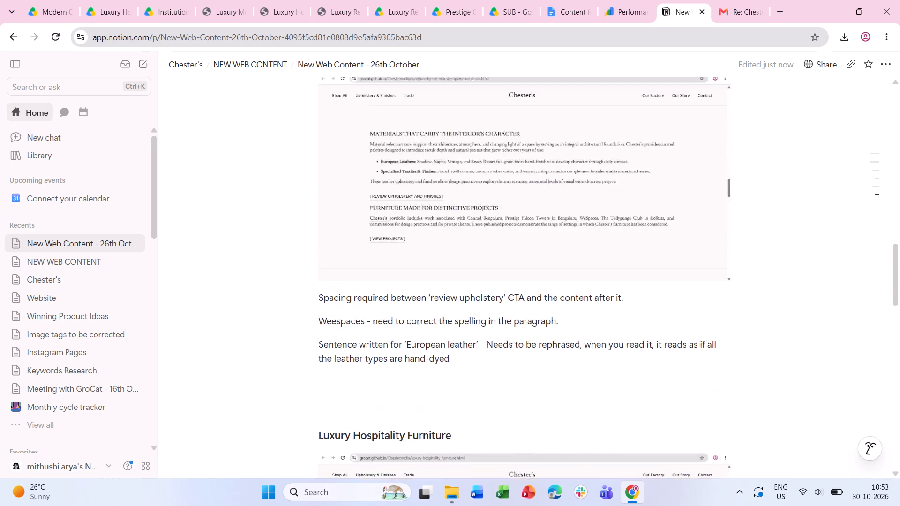
scroll(755, 302, "up", 16)
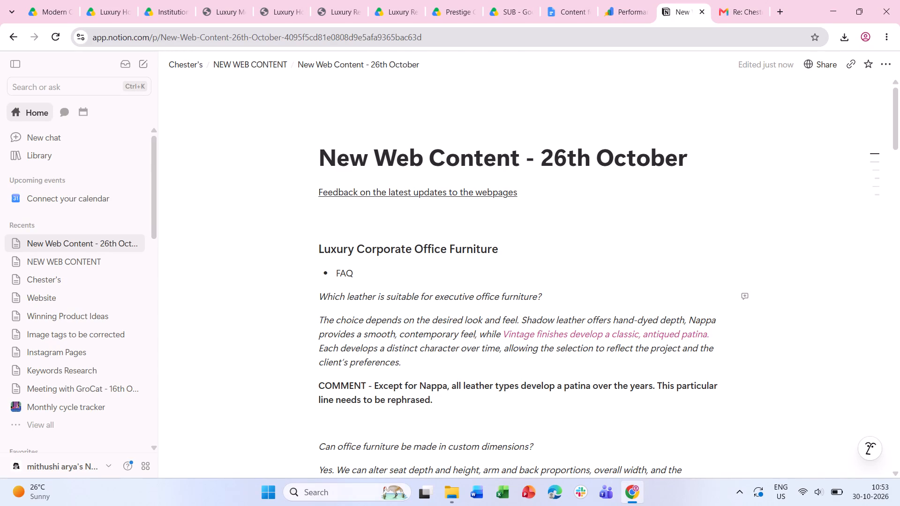
Reread the 26th October comments, from the Luxury Corporate Office Furniture FAQ answers through the Luxury Hospitality Furniture spacing and image notes.
scroll(743, 325, "down", 2)
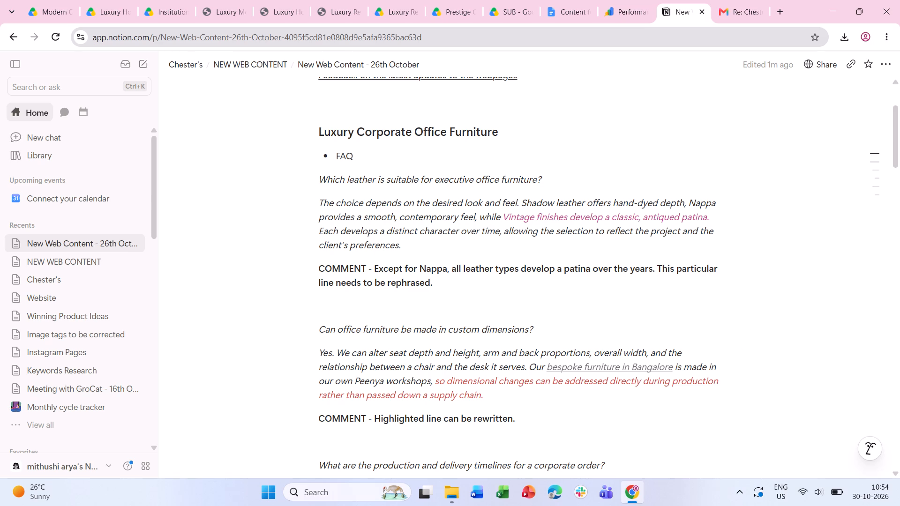
scroll(745, 314, "down", 1)
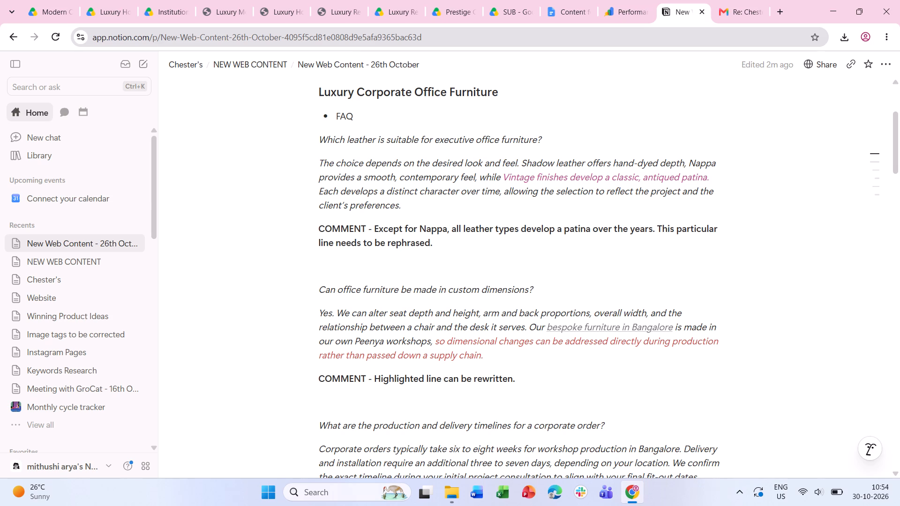
scroll(745, 314, "down", 3)
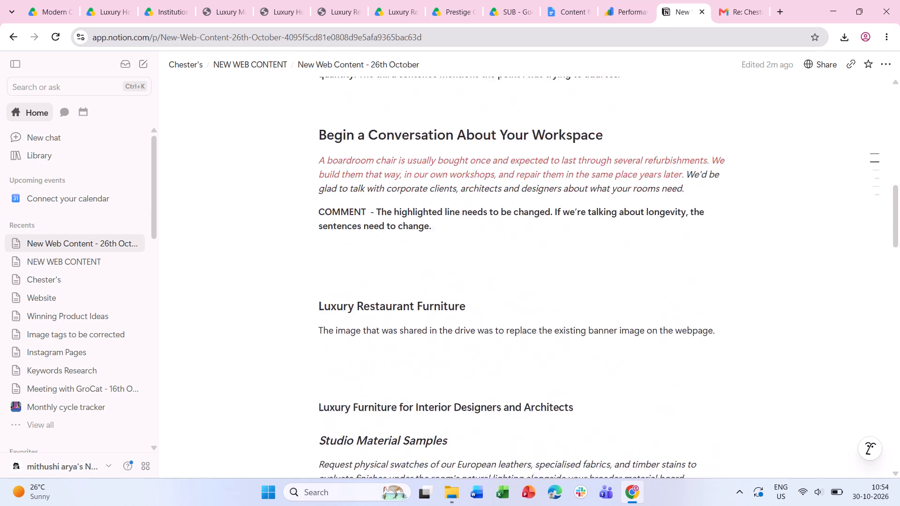
scroll(745, 314, "down", 8)
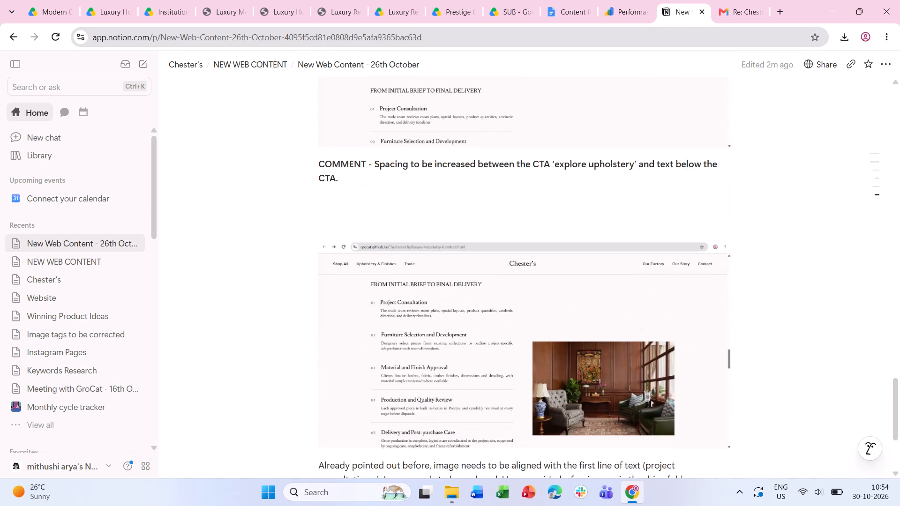
scroll(745, 314, "down", 3)
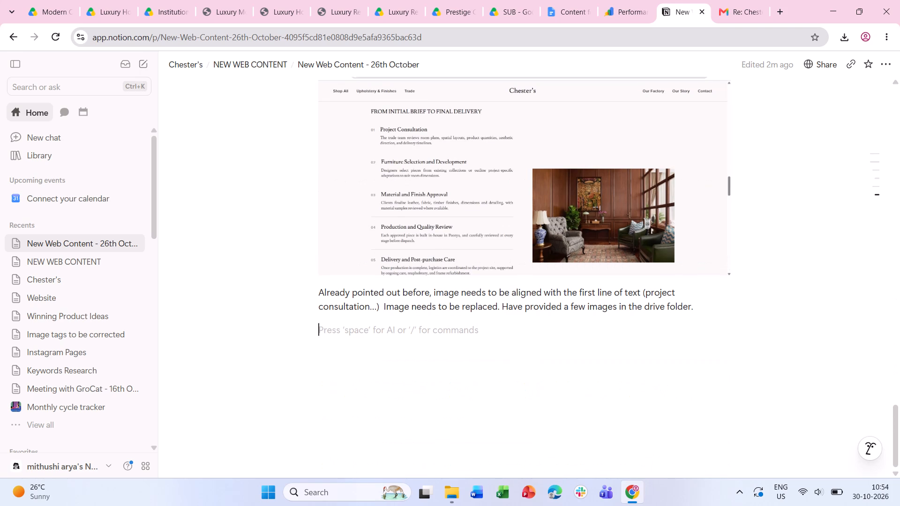
scroll(745, 314, "up", 2)
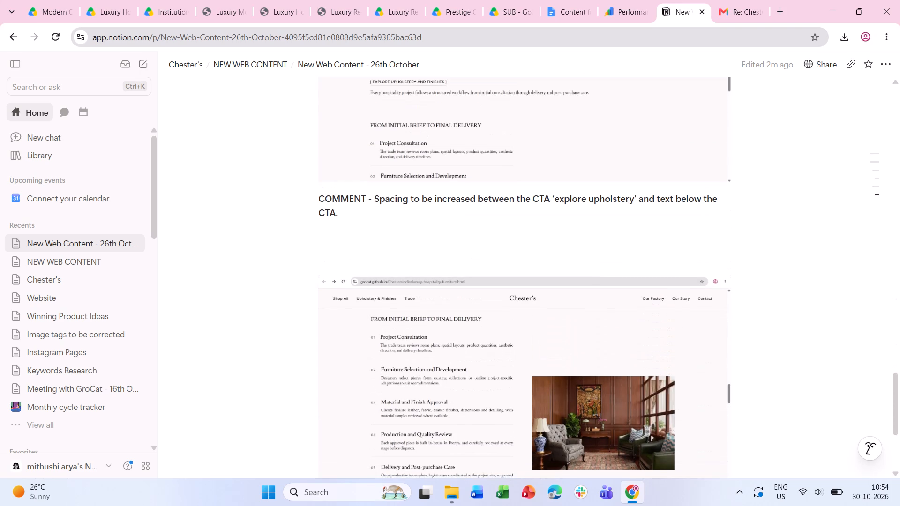
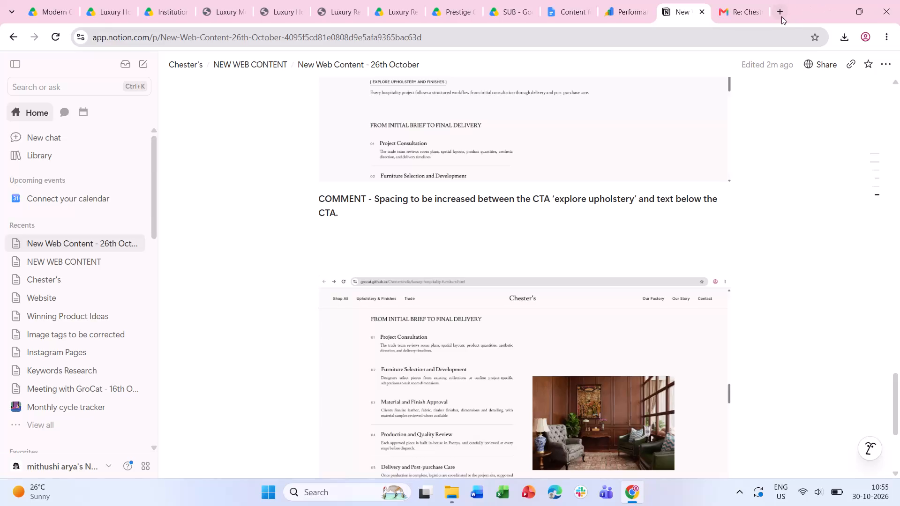
Open a new blank browser tab alongside the 26th October feedback page.
left_click(781, 16)
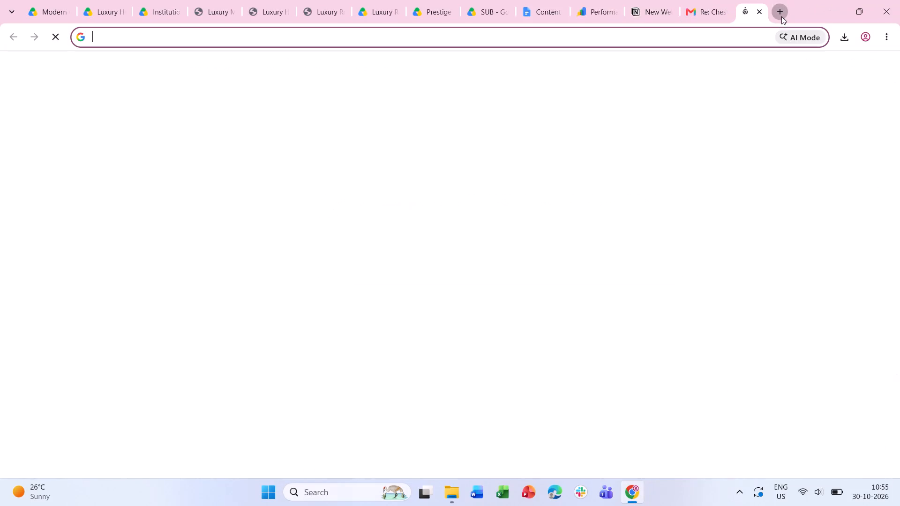
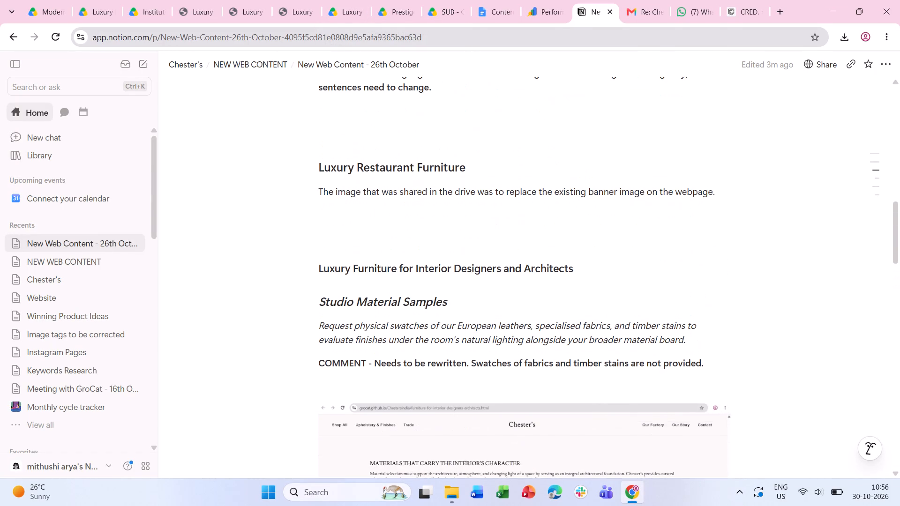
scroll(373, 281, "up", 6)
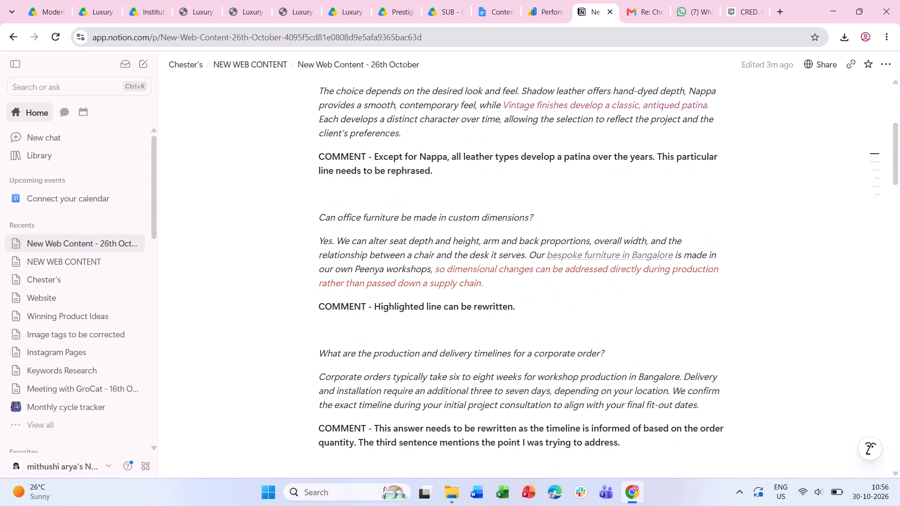
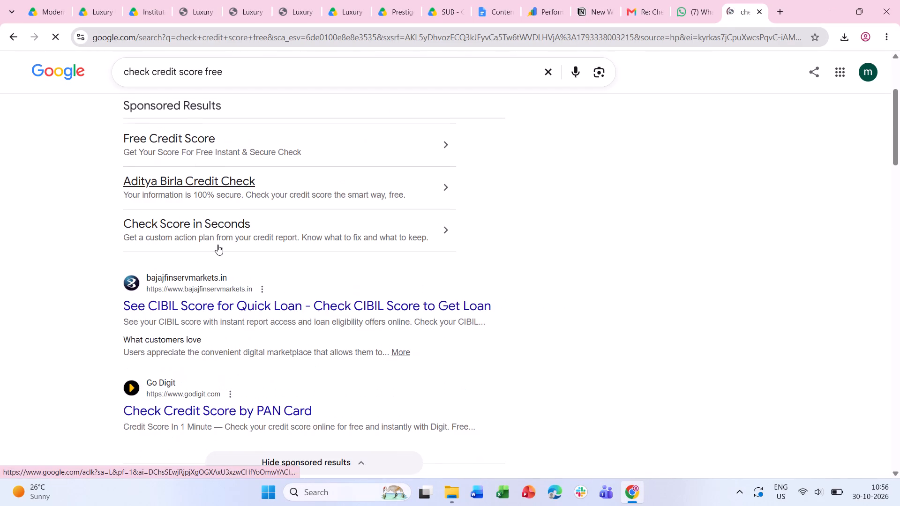
Open Paisabazaar's "Check Free Credit Score & CIBIL Report" page from the search results for a free credit score check.
scroll(217, 245, "down", 3)
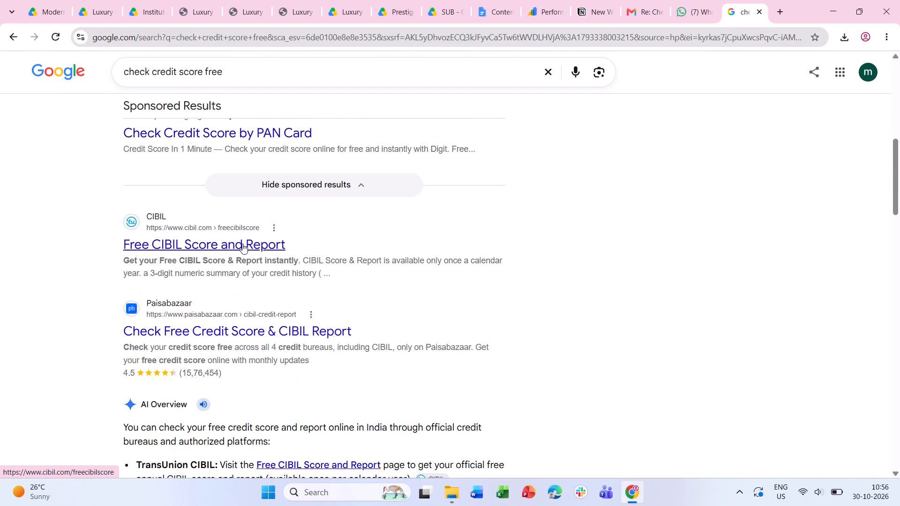
left_click(236, 331)
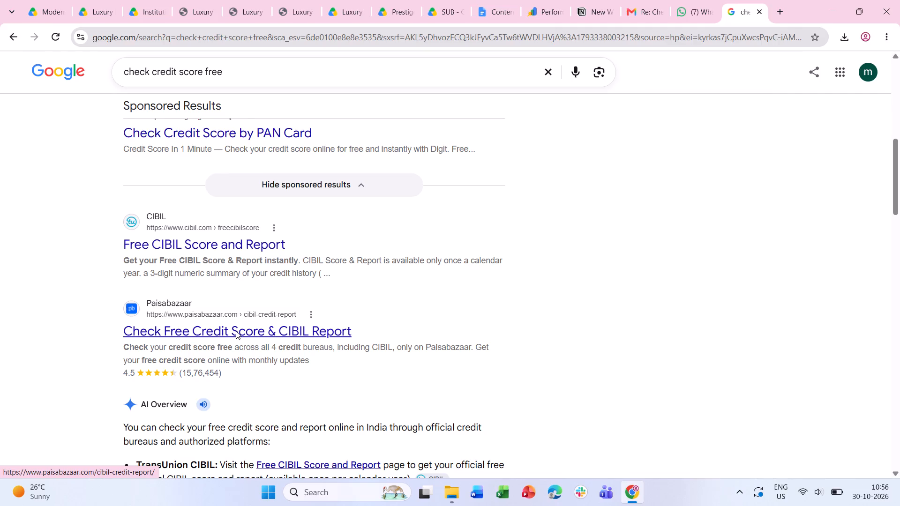
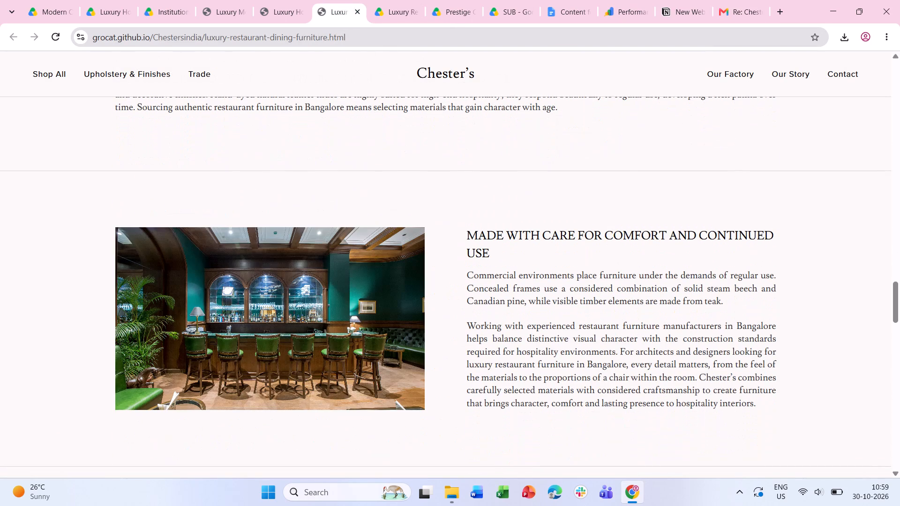
left_click(229, 0)
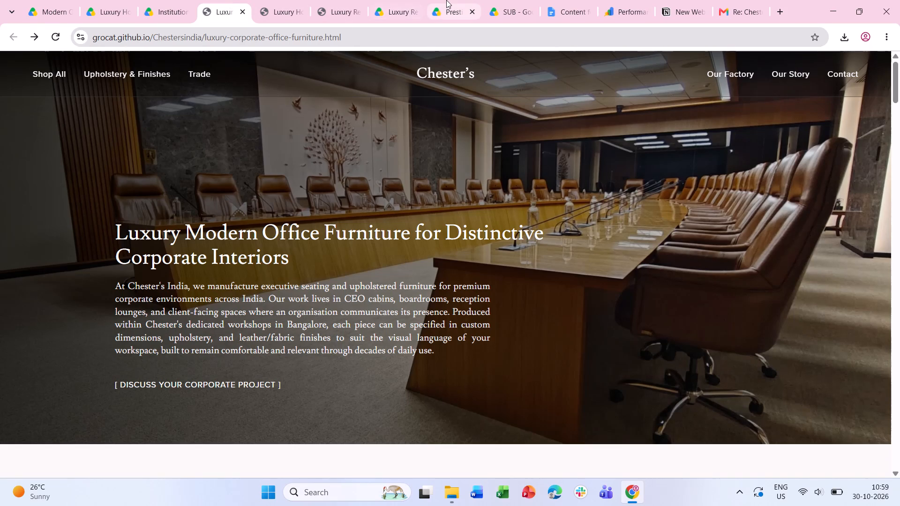
left_click(446, 0)
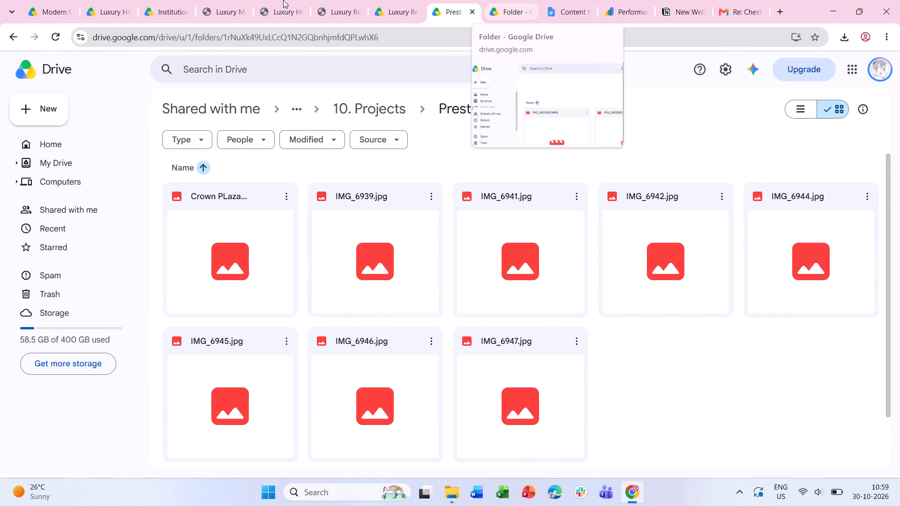
left_click(395, 12)
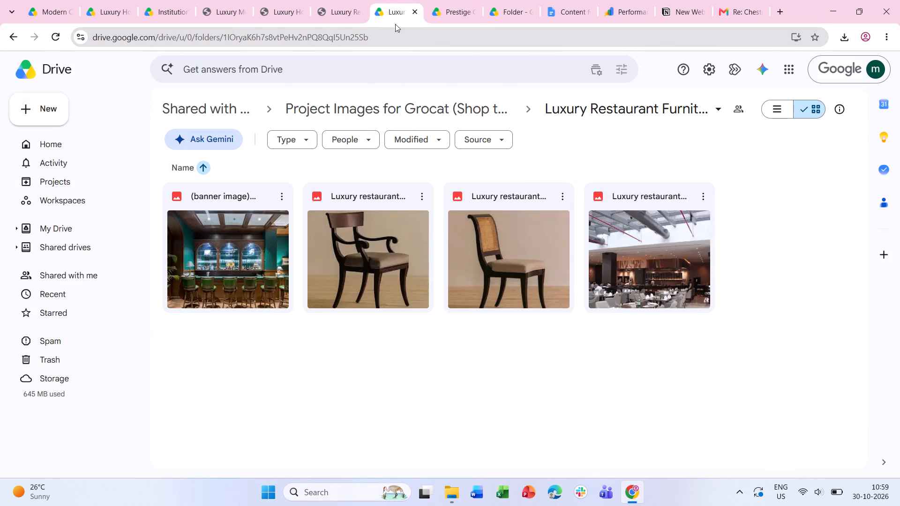
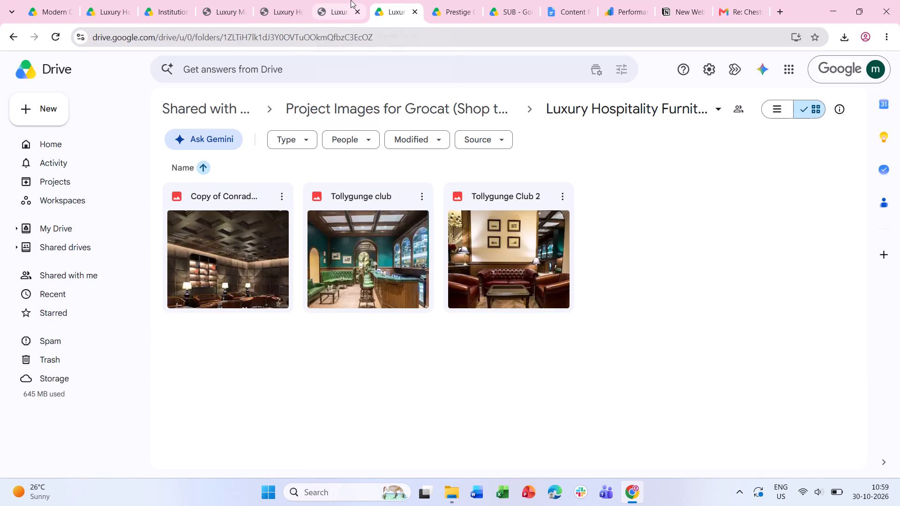
Review the Luxury Hospitality Furniture in Bangalore demo page from the hero section through the project process and Furniture Made for Distinctive Properties section.
left_click(269, 0)
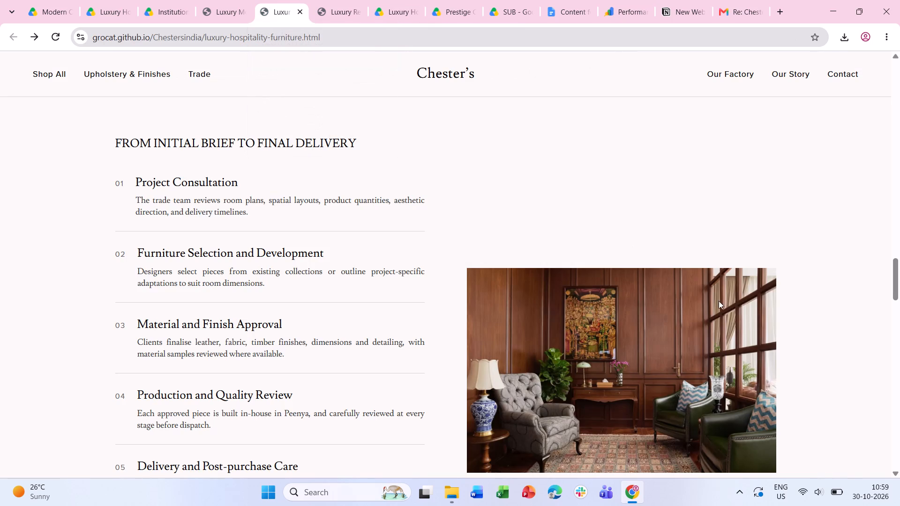
scroll(803, 348, "up", 12)
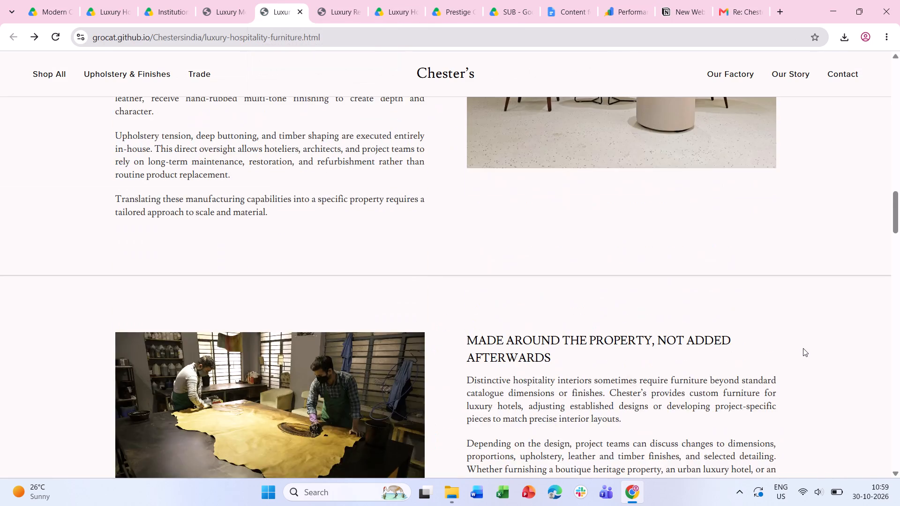
scroll(803, 348, "up", 20)
scroll(803, 348, "up", 3)
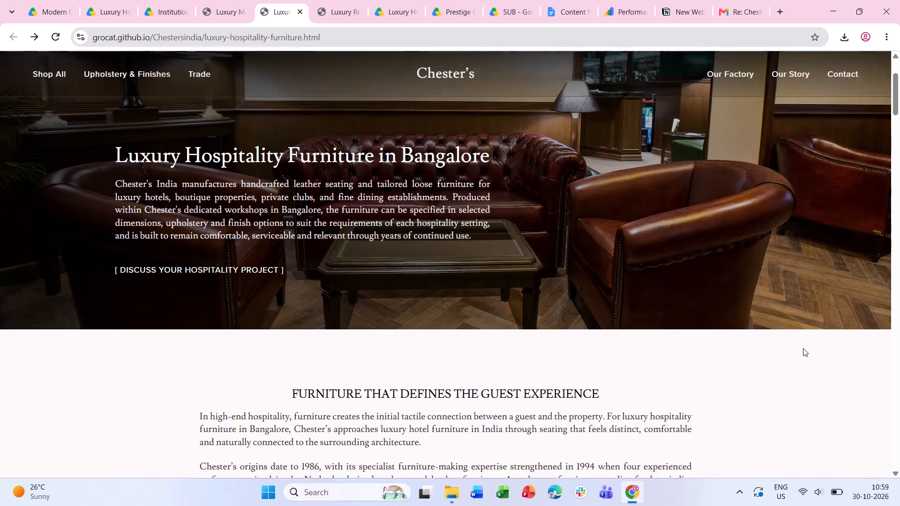
scroll(803, 348, "down", 20)
scroll(803, 348, "down", 8)
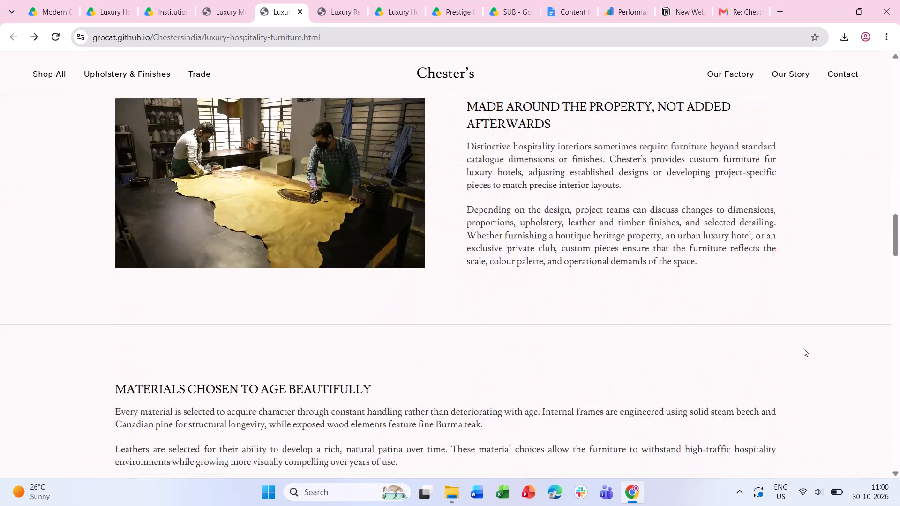
scroll(803, 348, "down", 8)
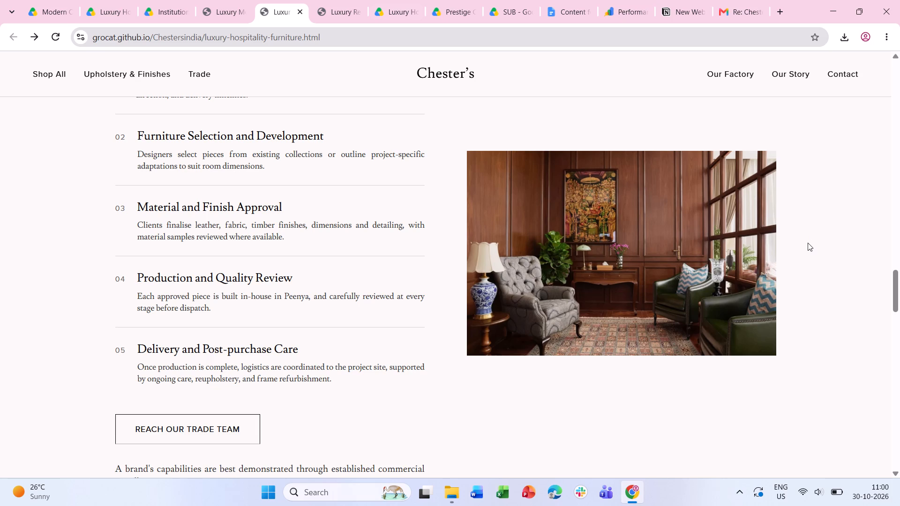
scroll(808, 243, "down", 3)
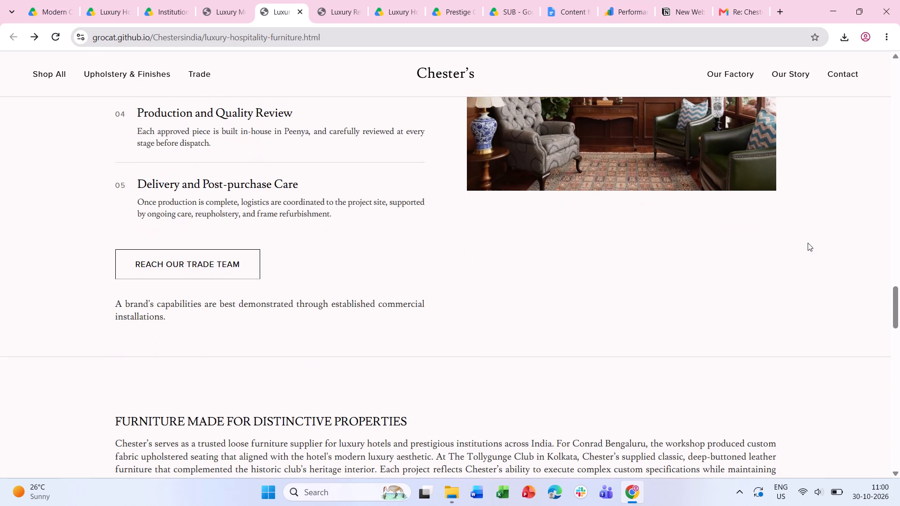
scroll(808, 239, "down", 3)
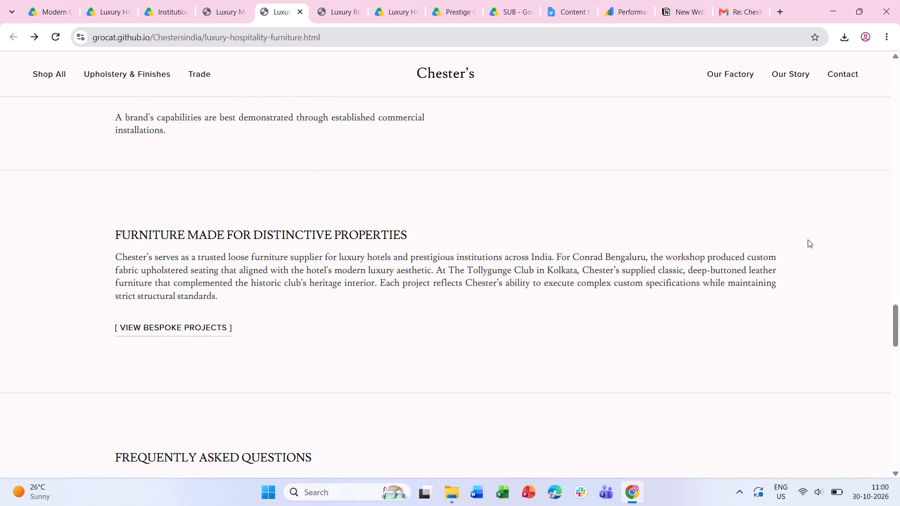
scroll(808, 239, "up", 15)
scroll(808, 239, "up", 12)
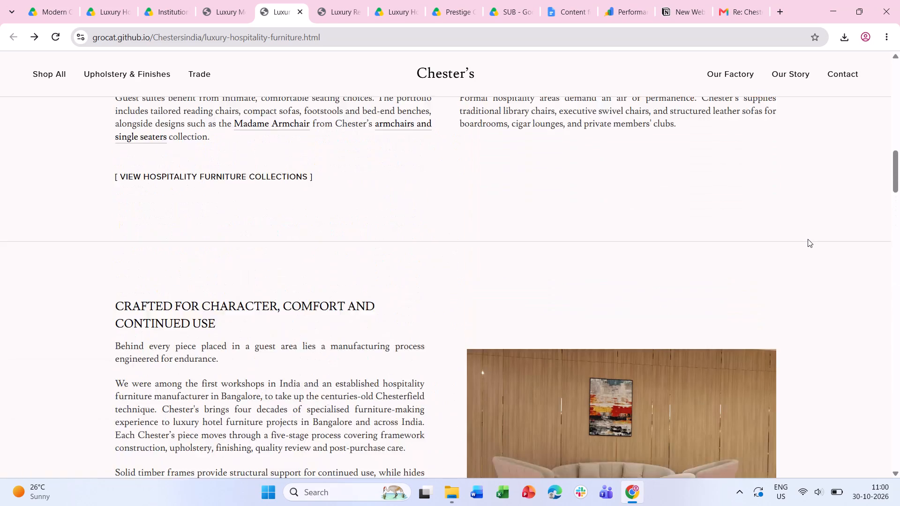
scroll(808, 239, "up", 19)
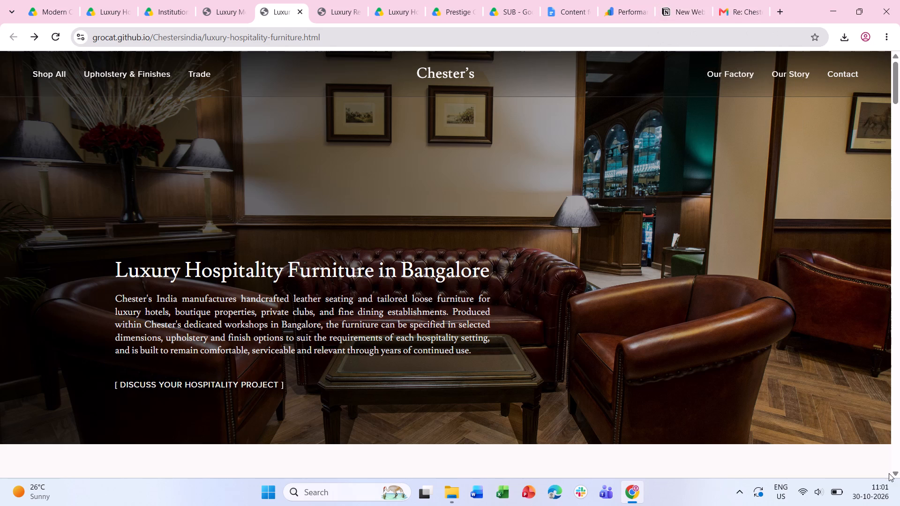
Check the laptop's battery level in the system quick settings and close them.
left_click(840, 491)
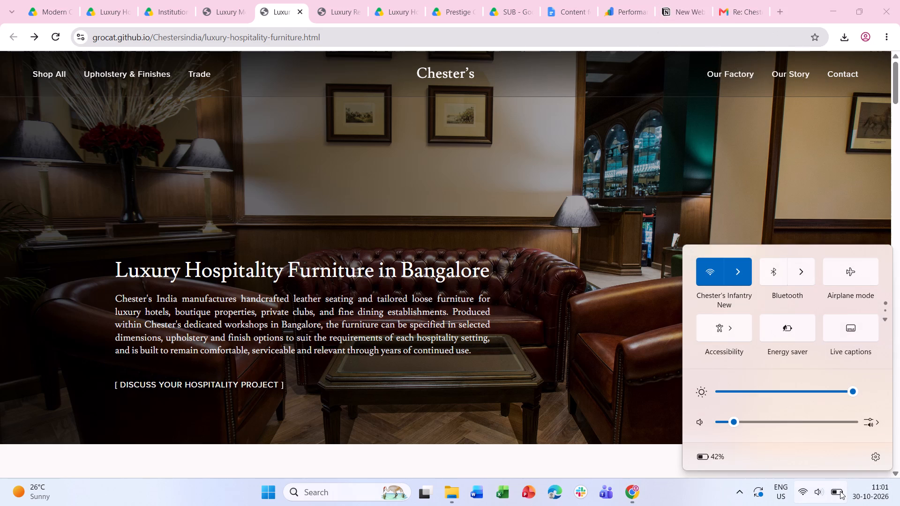
left_click(840, 491)
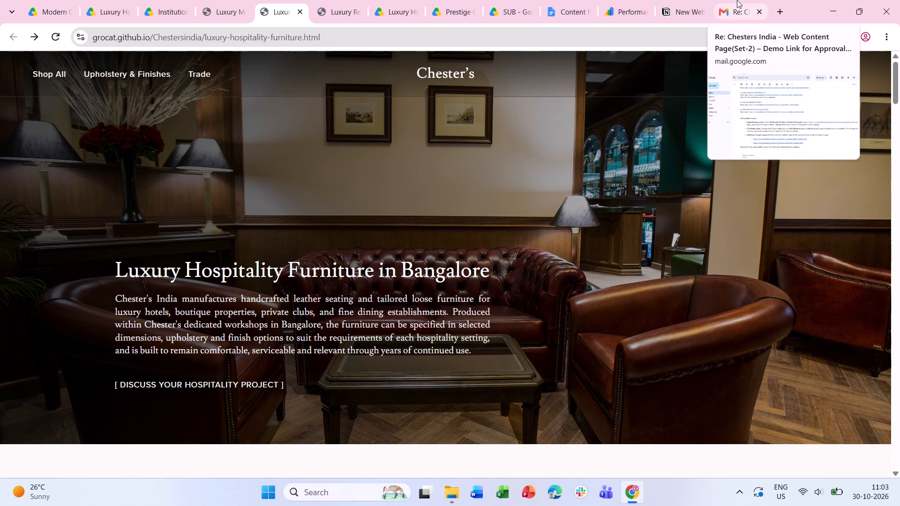
Examine the hospitality furniture page again down to its FAQ and closing project section, and return to the hero section.
scroll(632, 247, "down", 10)
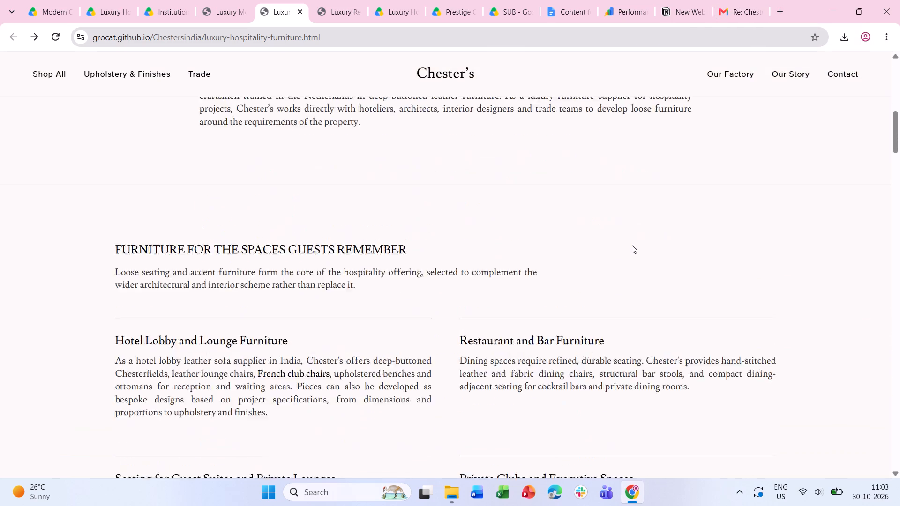
scroll(632, 245, "down", 9)
scroll(851, 341, "down", 14)
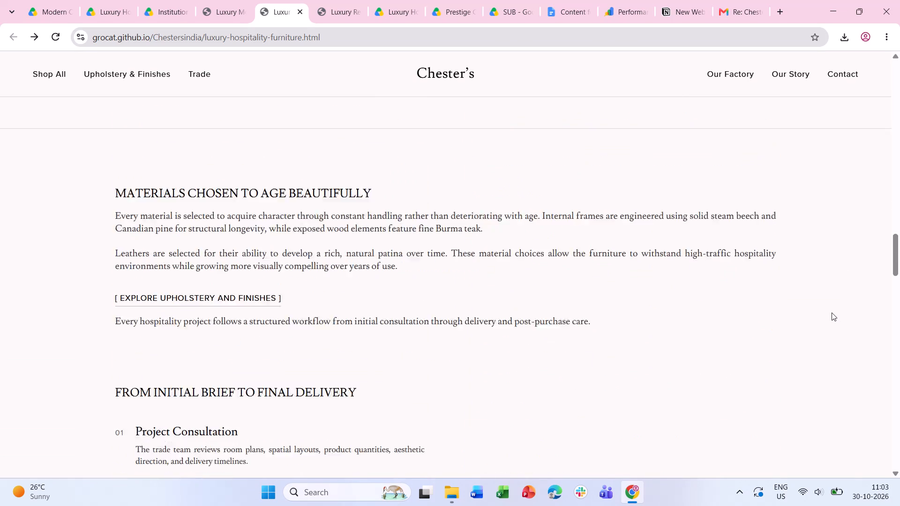
scroll(832, 313, "down", 19)
scroll(831, 307, "down", 5)
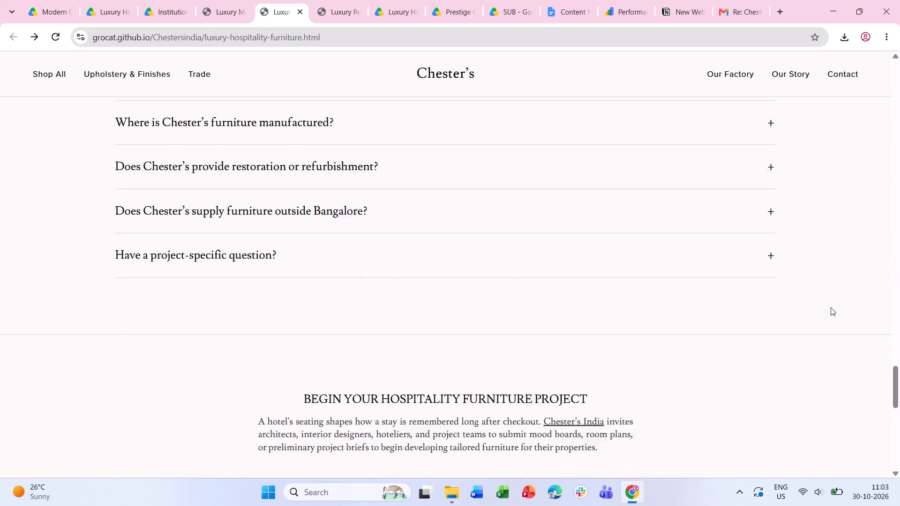
scroll(831, 307, "down", 1)
scroll(831, 307, "up", 20)
scroll(831, 307, "up", 20)
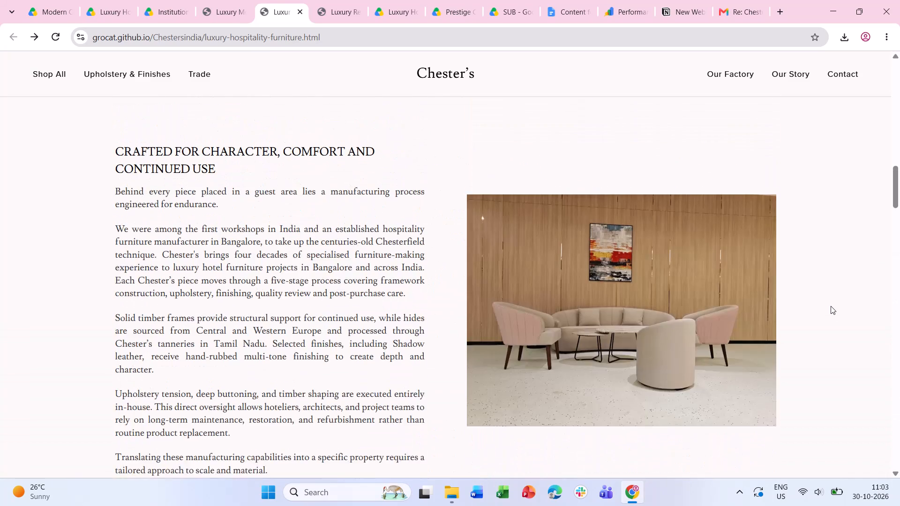
scroll(831, 305, "up", 19)
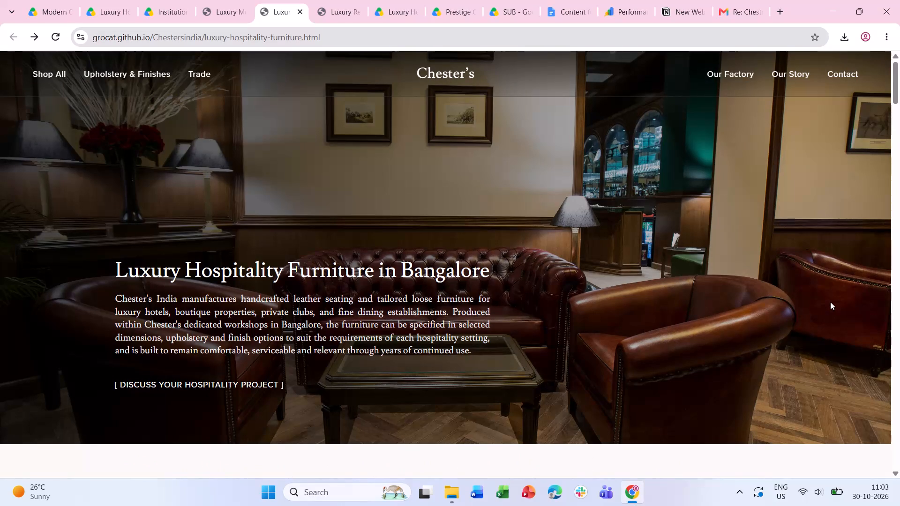
Search Google for "dell g3 15" in a new browser tab.
left_click(777, 13)
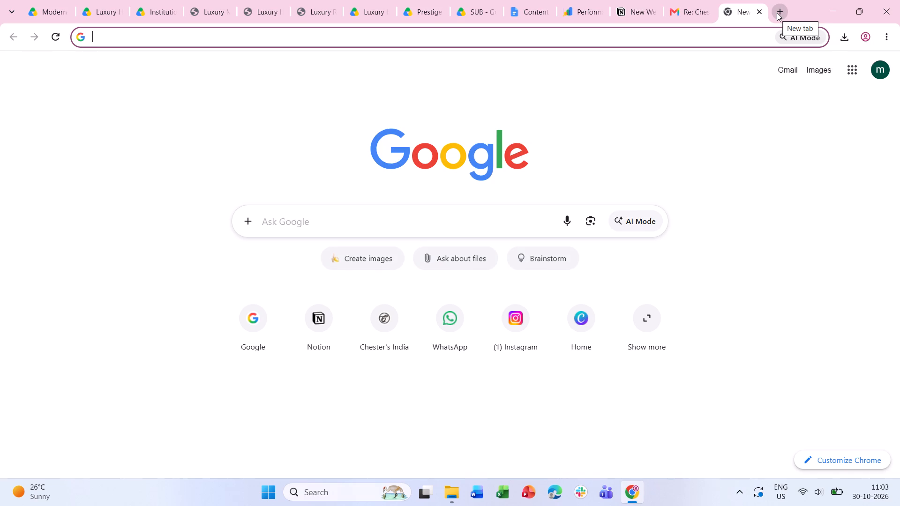
key("g")
key("Return")
type("dell g3 15")
key("Return")
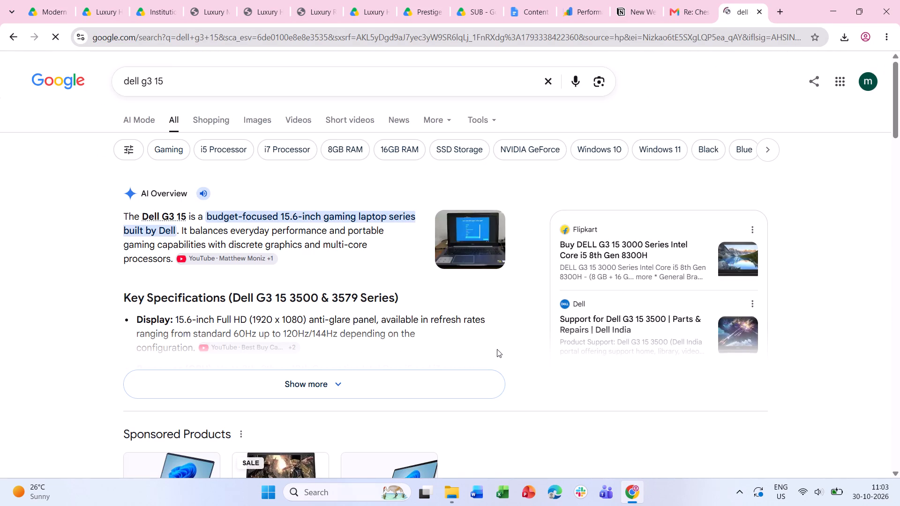
Expand the AI Overview and examine the Dell G3 15 specifications, Indian pricing, sponsored products and search results.
left_click(462, 374)
scroll(497, 311, "down", 1)
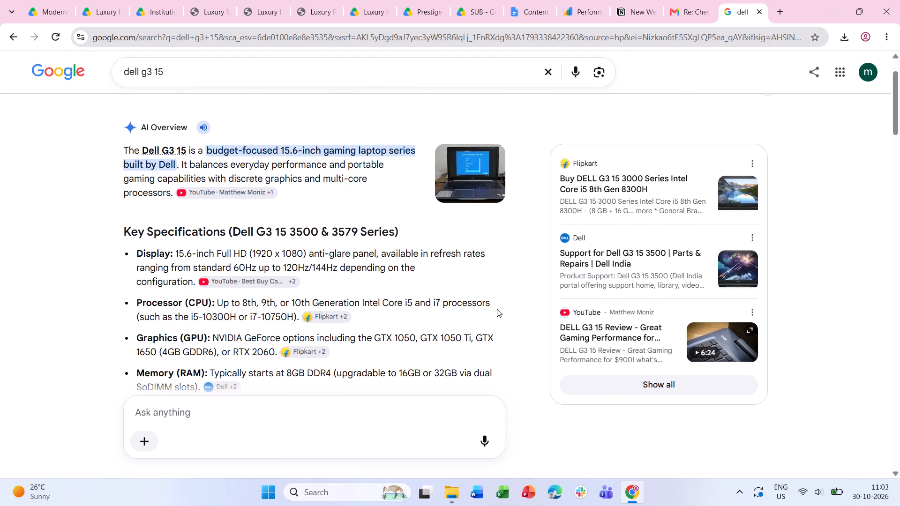
scroll(500, 277, "down", 1)
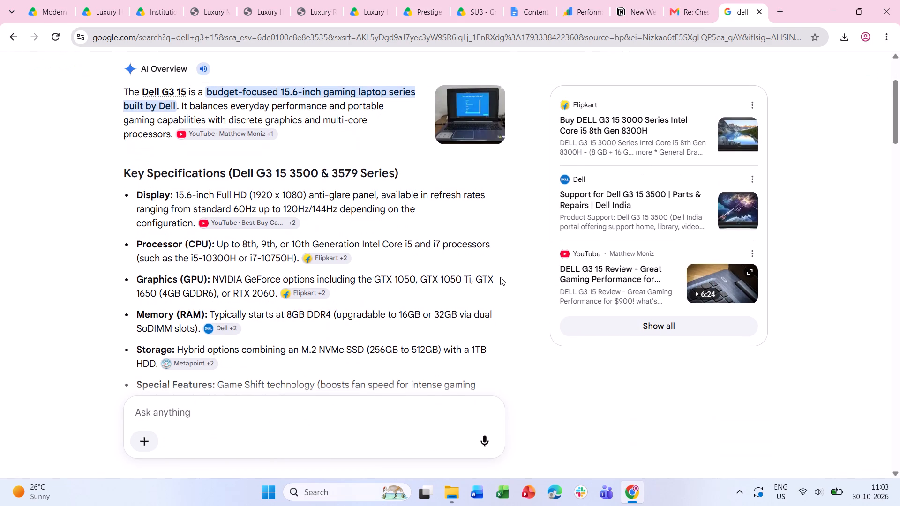
scroll(500, 277, "down", 5)
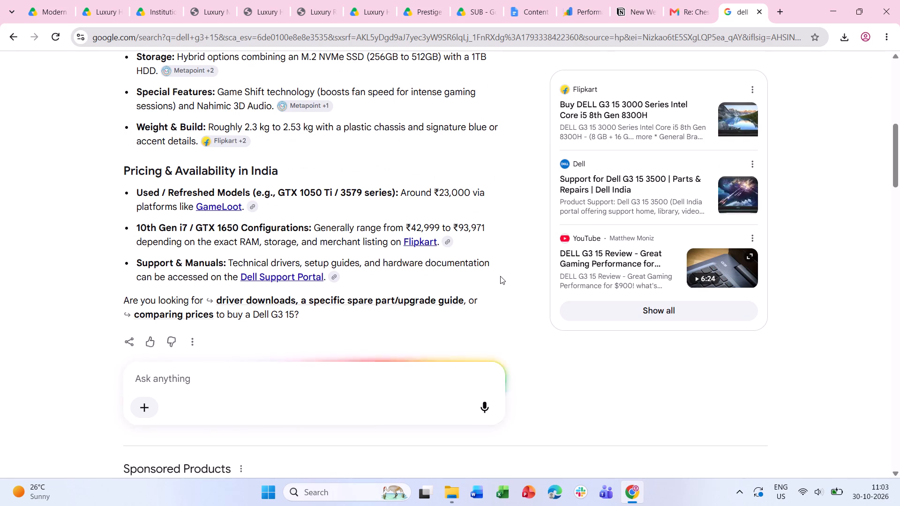
scroll(500, 276, "down", 5)
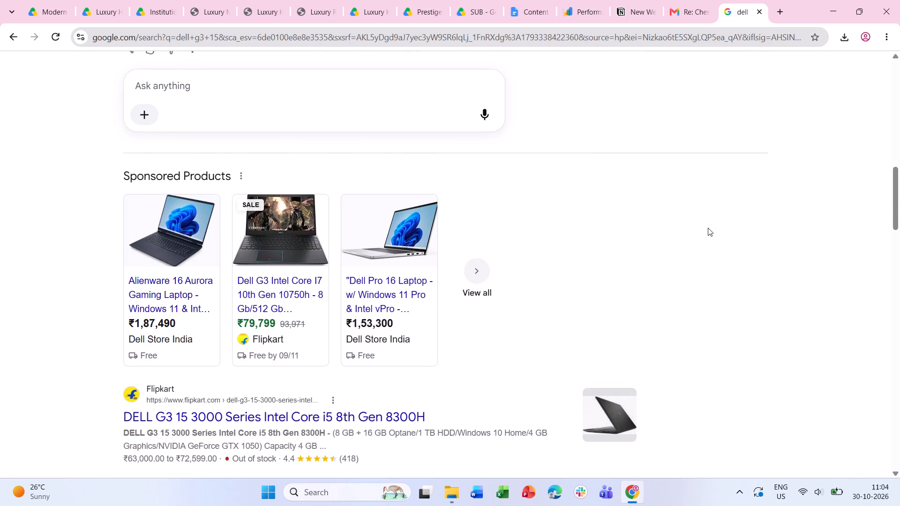
scroll(708, 228, "down", 4)
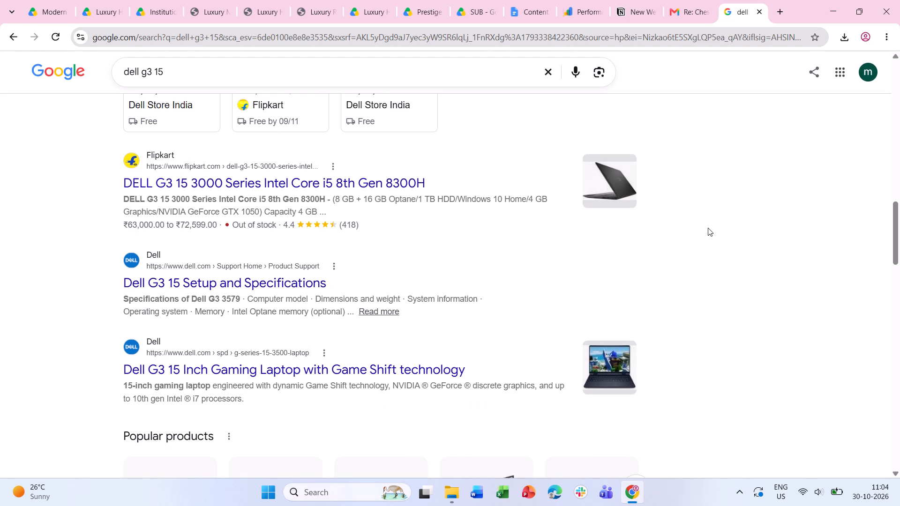
scroll(708, 228, "up", 2)
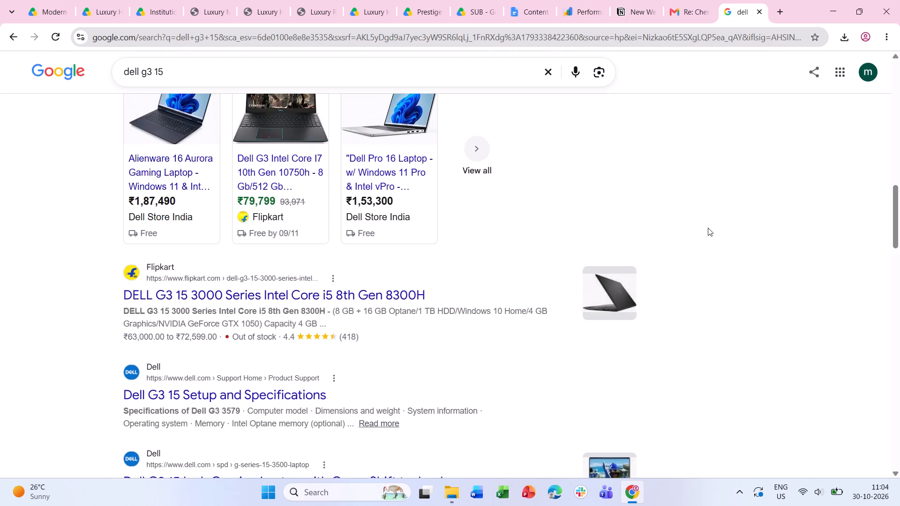
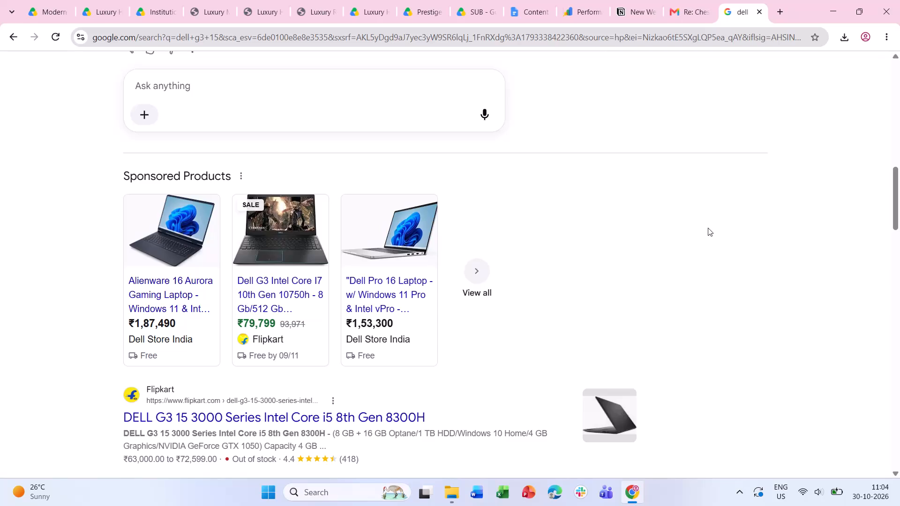
Examine the remaining Dell G3 15 search results down to the related searches, and close the search tab.
scroll(708, 228, "down", 9)
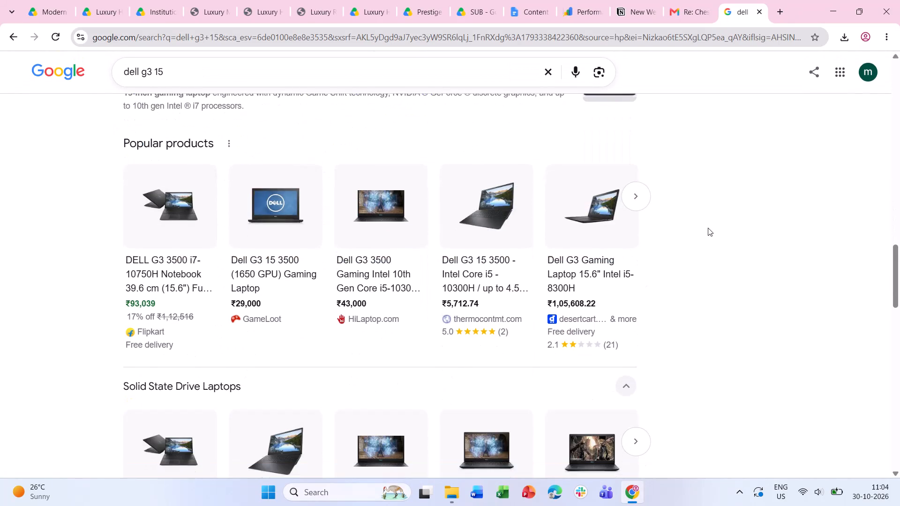
scroll(708, 228, "down", 8)
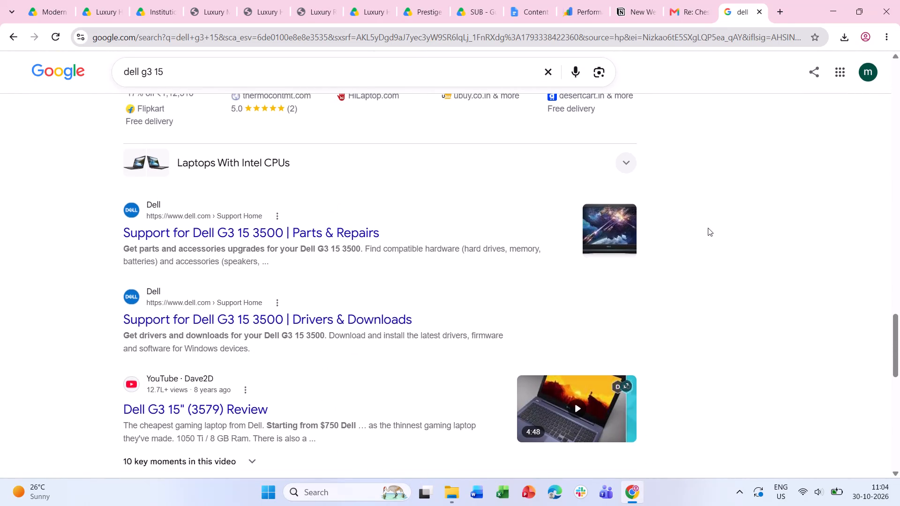
scroll(708, 228, "down", 5)
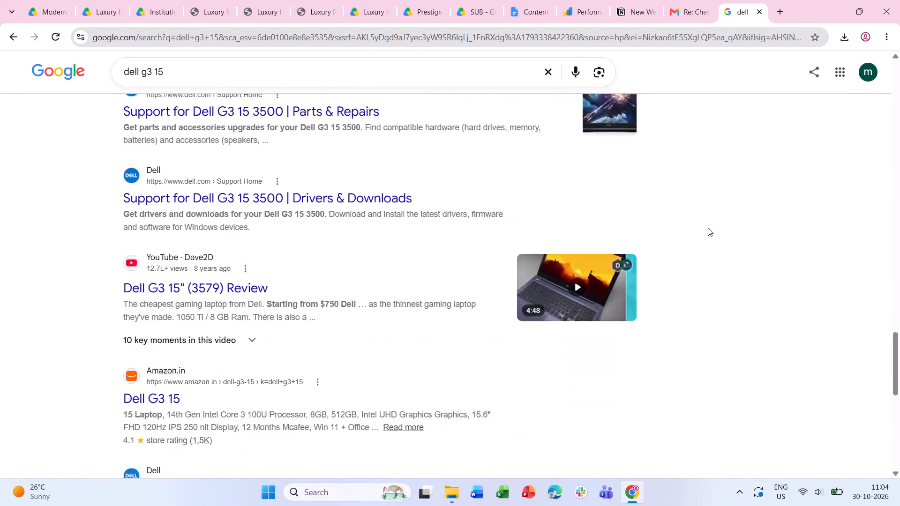
scroll(708, 228, "down", 4)
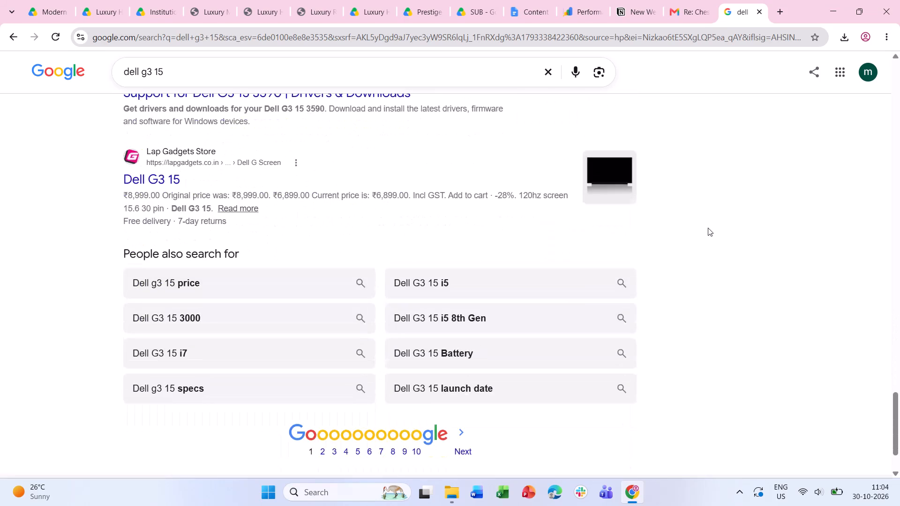
left_click(757, 12)
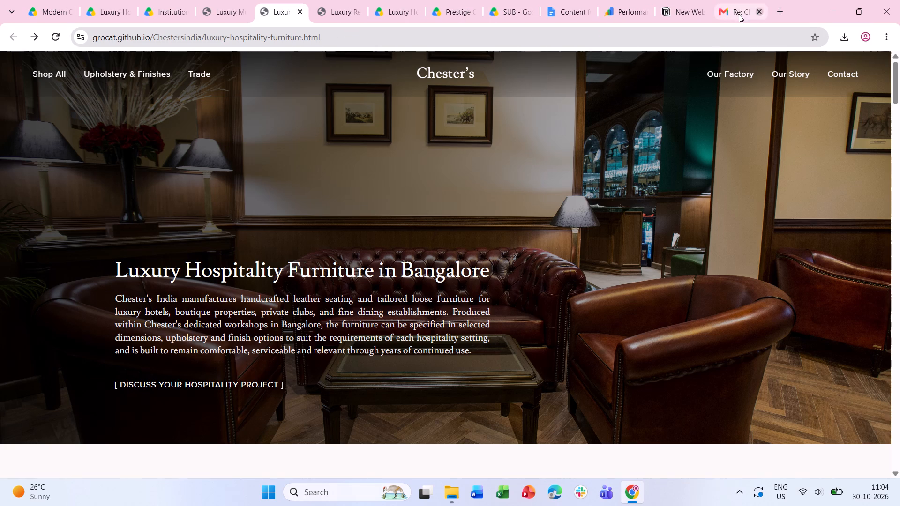
In the Notion feedback page, colour the whole "Shadow leather offers hand-dyed depth… antiqued patina." sentence red in the executive office leather FAQ answer.
left_click(660, 0)
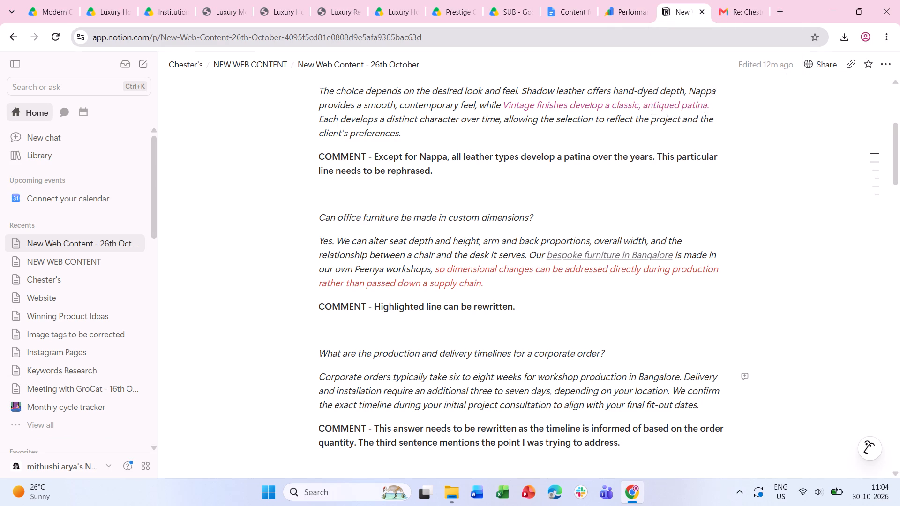
scroll(525, 295, "up", 3)
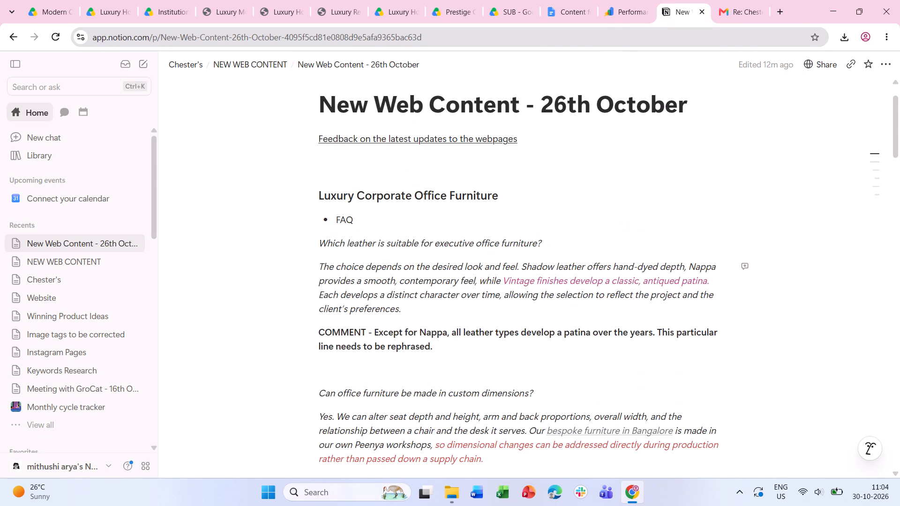
left_click_drag(320, 266, 490, 278)
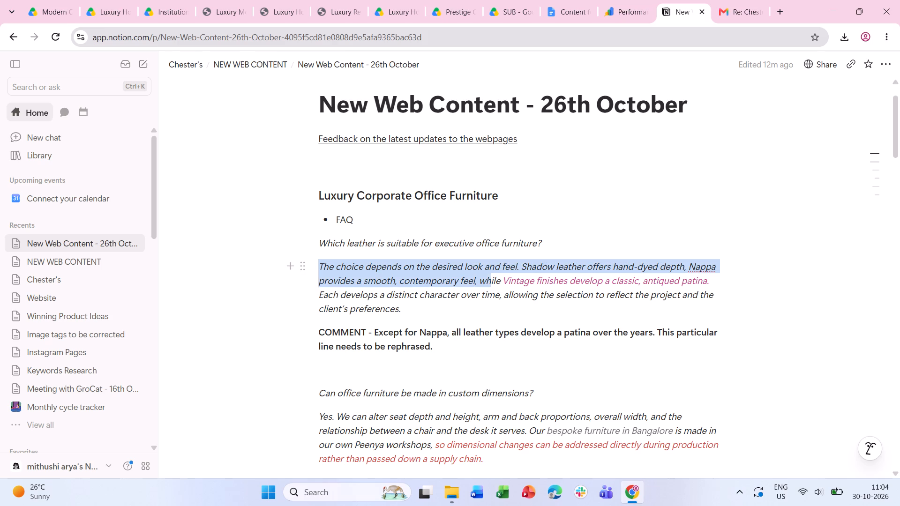
left_click_drag(490, 278, 503, 279)
left_click(521, 268)
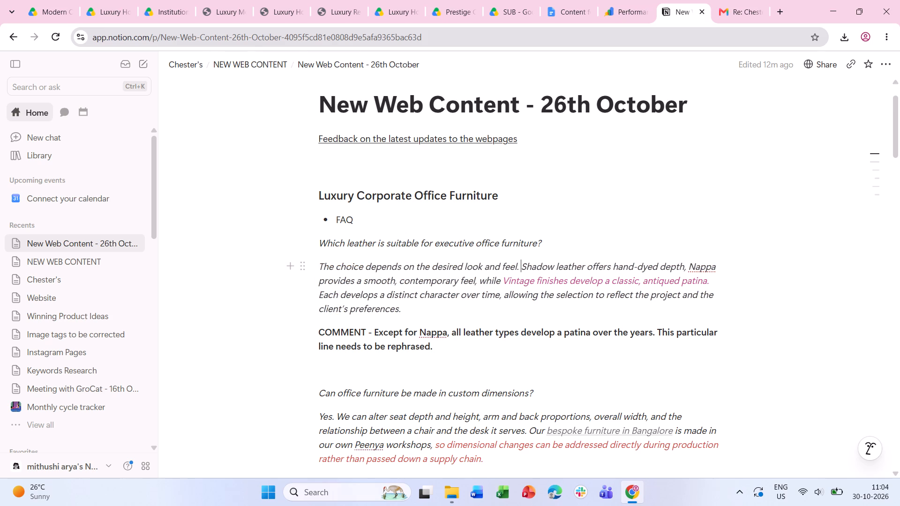
left_click_drag(524, 262, 506, 279)
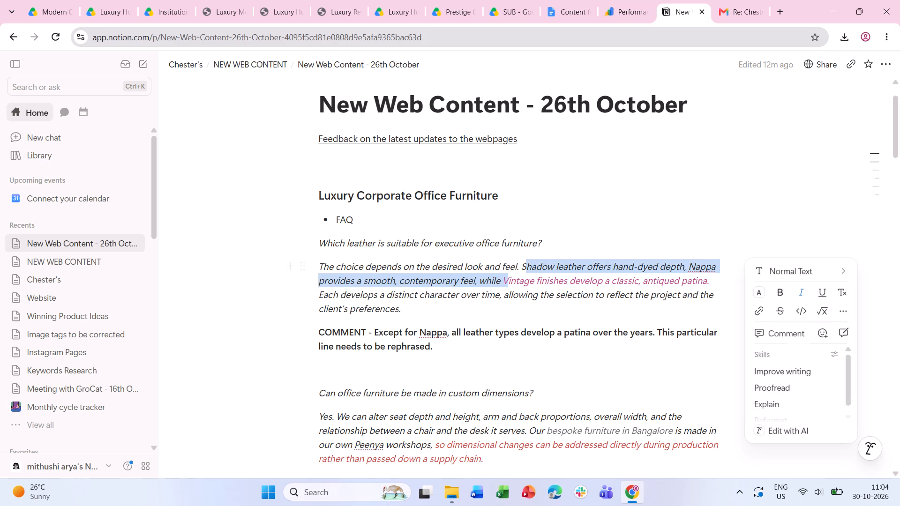
left_click(763, 292)
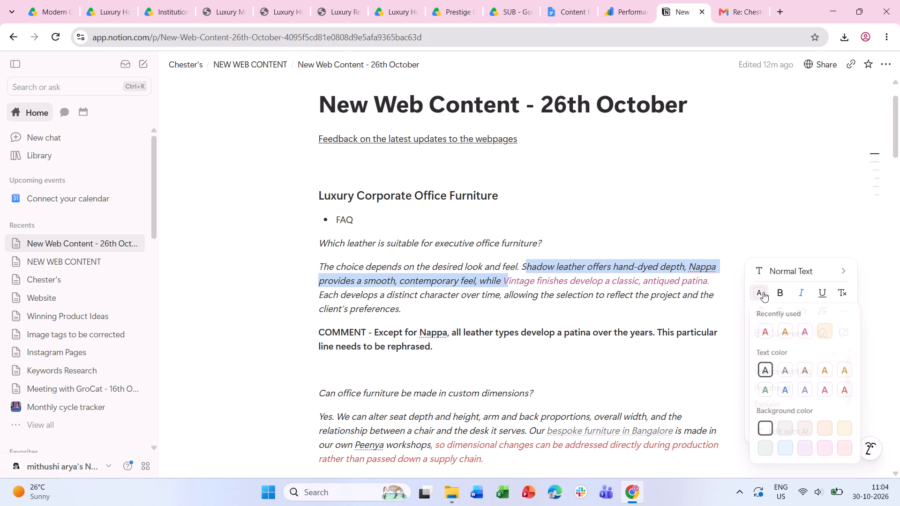
left_click(846, 394)
left_click(634, 305)
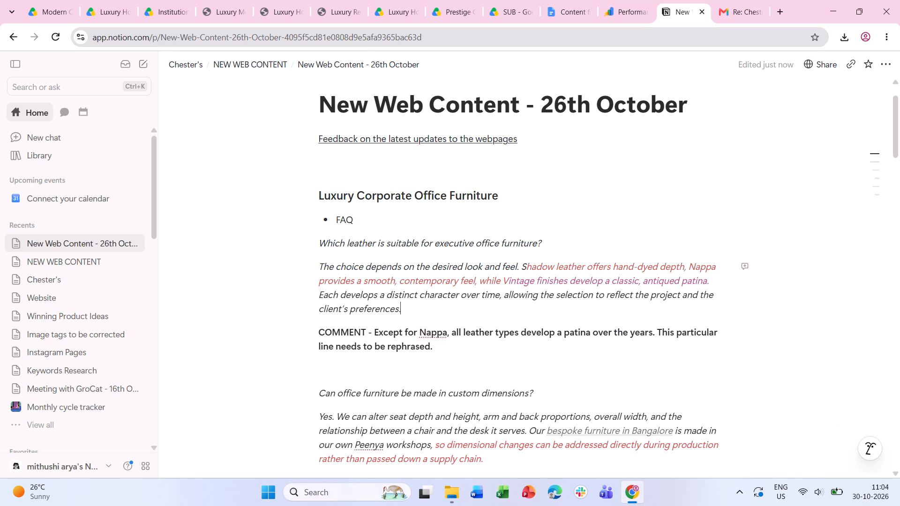
left_click_drag(522, 266, 714, 274)
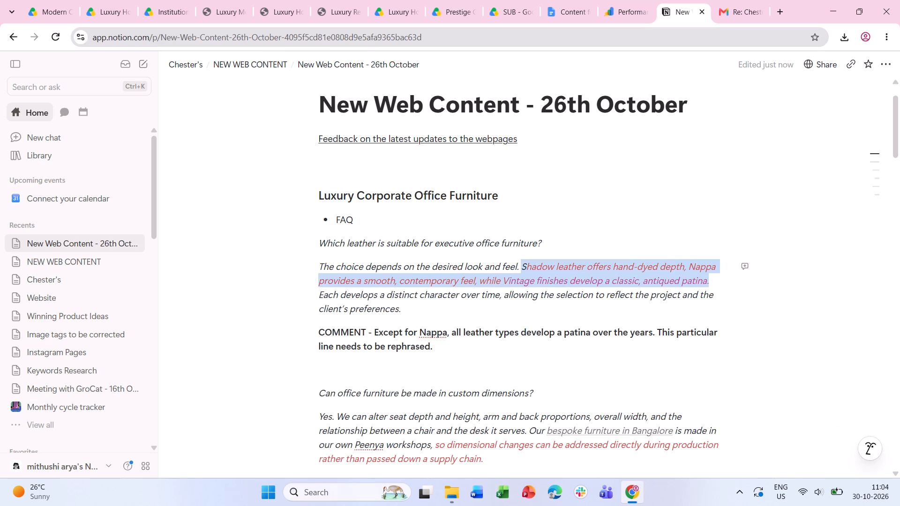
left_click_drag(714, 274, 721, 276)
left_click(754, 296)
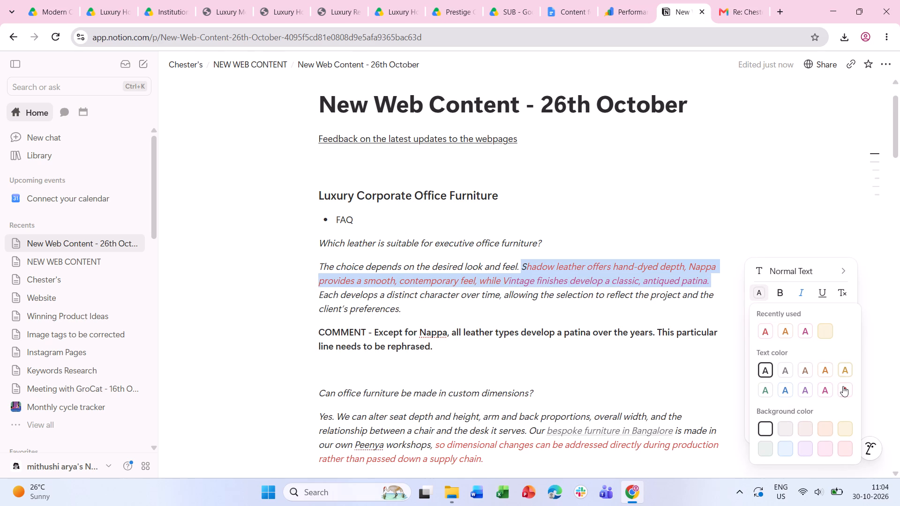
left_click(843, 386)
left_click(642, 322)
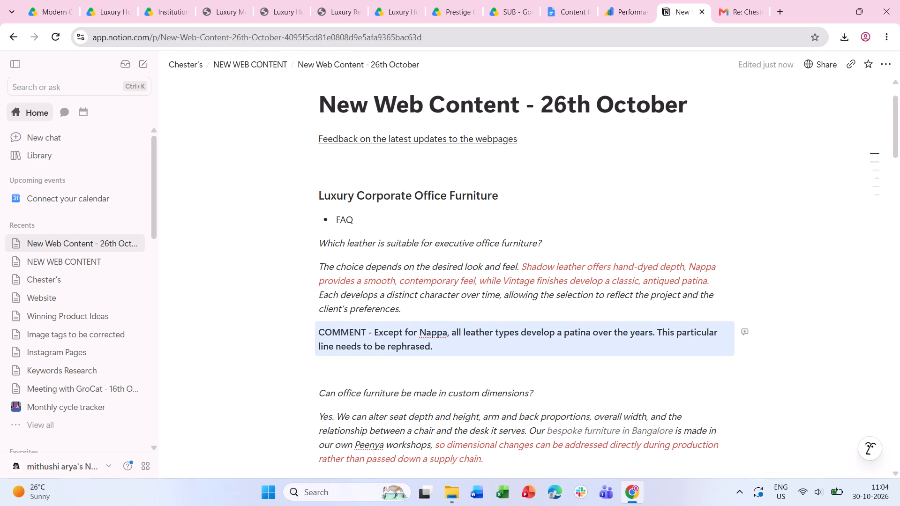
left_click(737, 298)
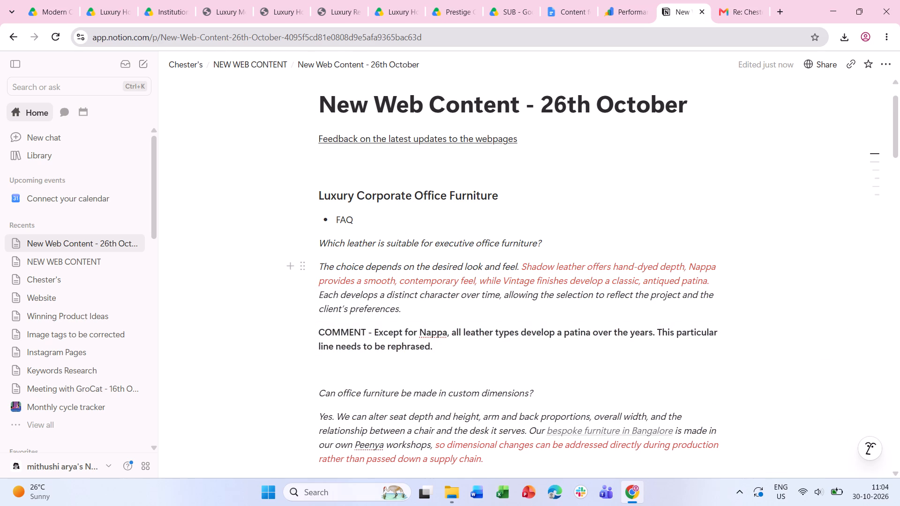
scroll(706, 362, "down", 3)
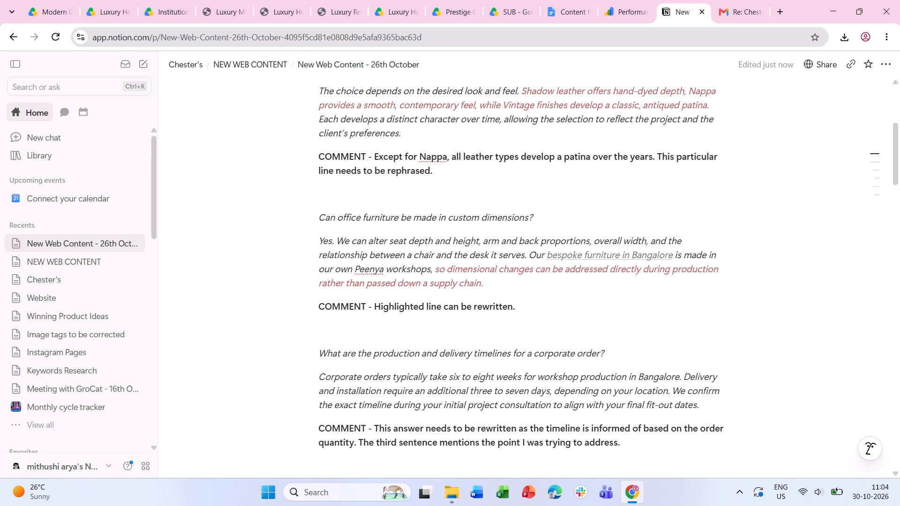
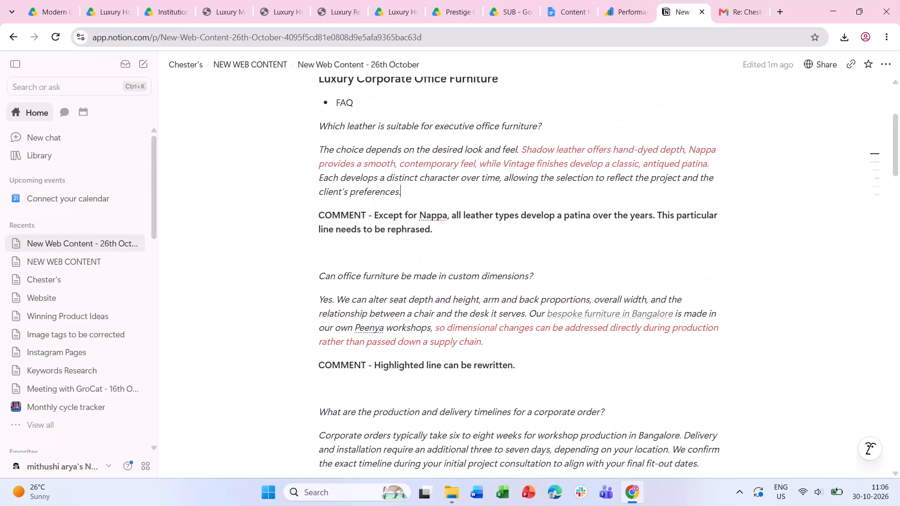
Read through the 26th October feedback page from the office furniture FAQ comments to the final image-alignment note.
scroll(788, 298, "down", 1)
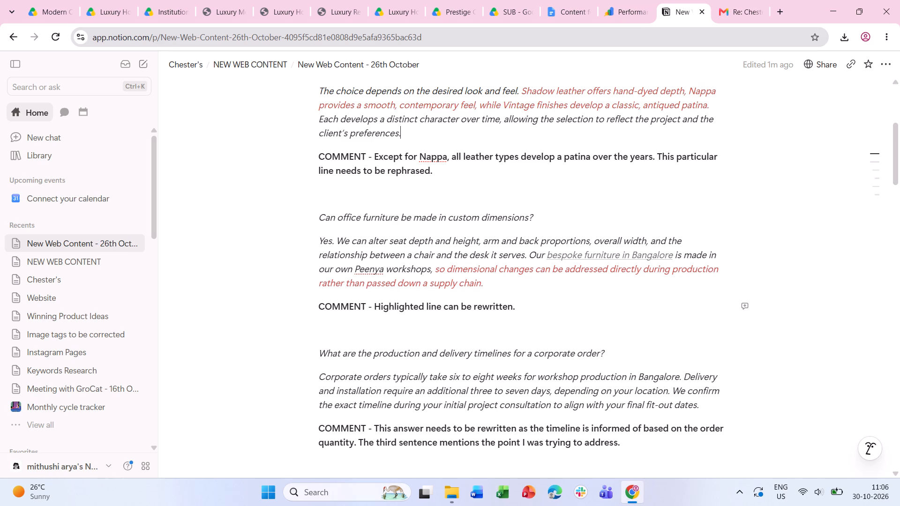
scroll(788, 297, "down", 1)
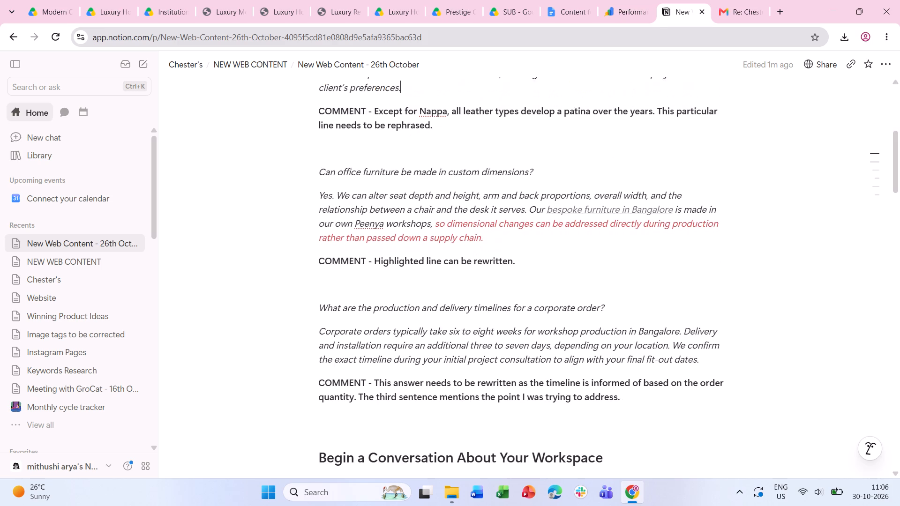
scroll(788, 297, "down", 2)
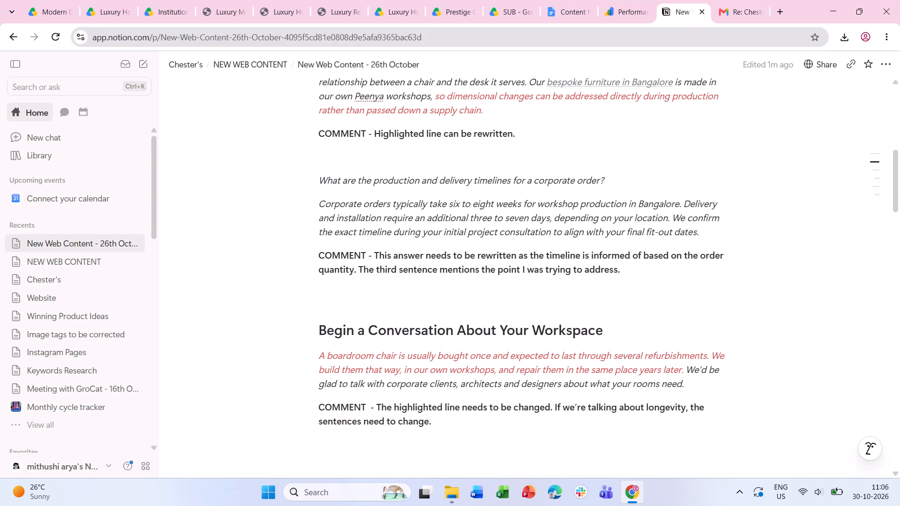
scroll(788, 297, "down", 1)
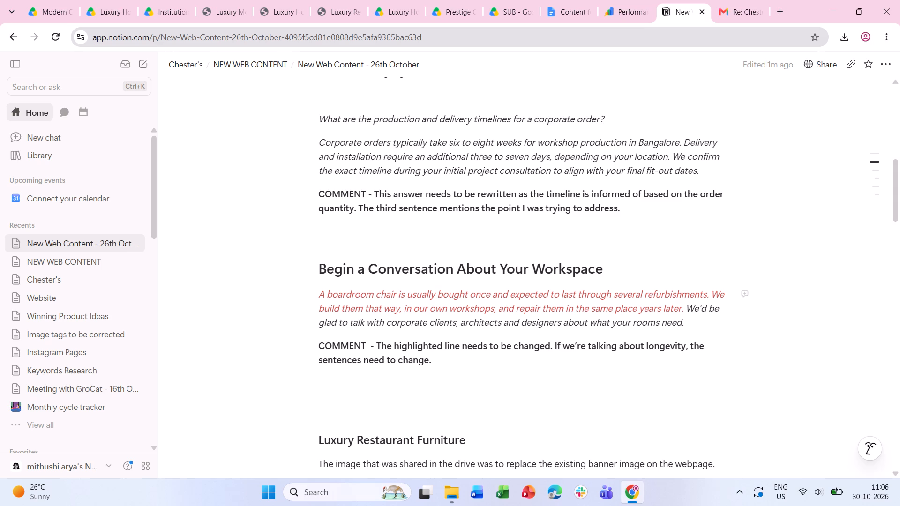
scroll(716, 308, "down", 8)
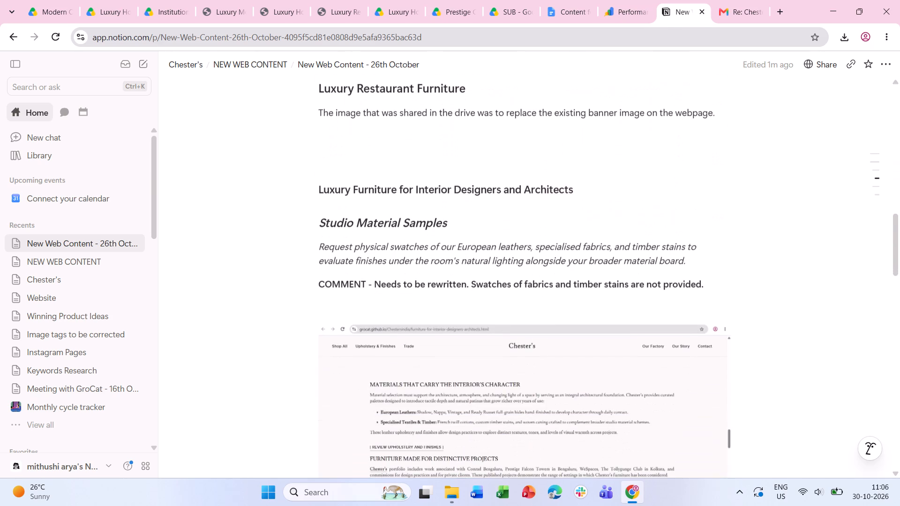
scroll(716, 308, "down", 20)
scroll(716, 308, "down", 6)
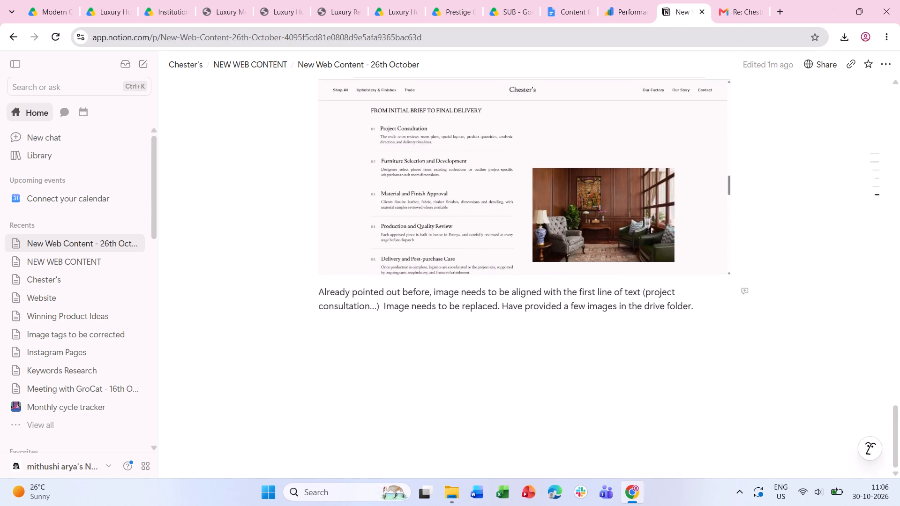
Review the Luxury Corporate Office Furniture feedback from the page title through the FAQ answers and the workspace conversation comment.
scroll(716, 307, "up", 20)
scroll(716, 307, "up", 20)
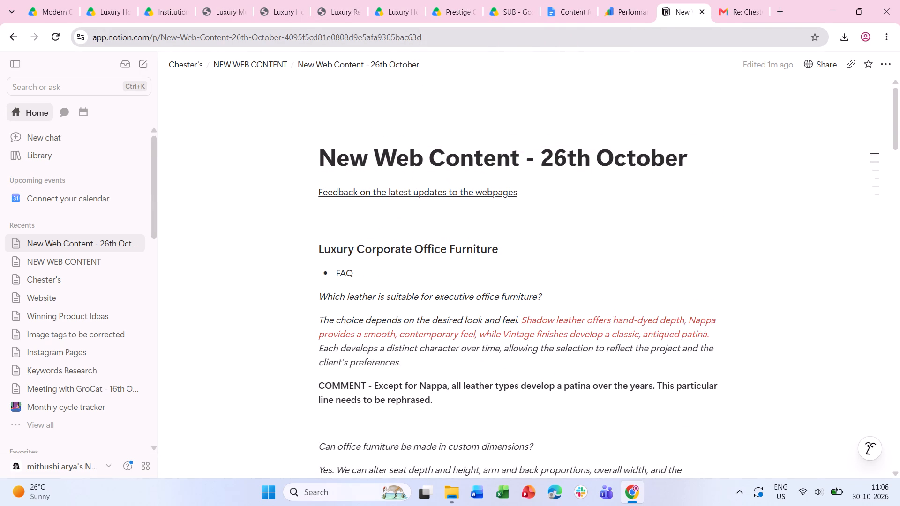
scroll(715, 286, "down", 1)
scroll(715, 286, "up", 1)
scroll(715, 286, "down", 2)
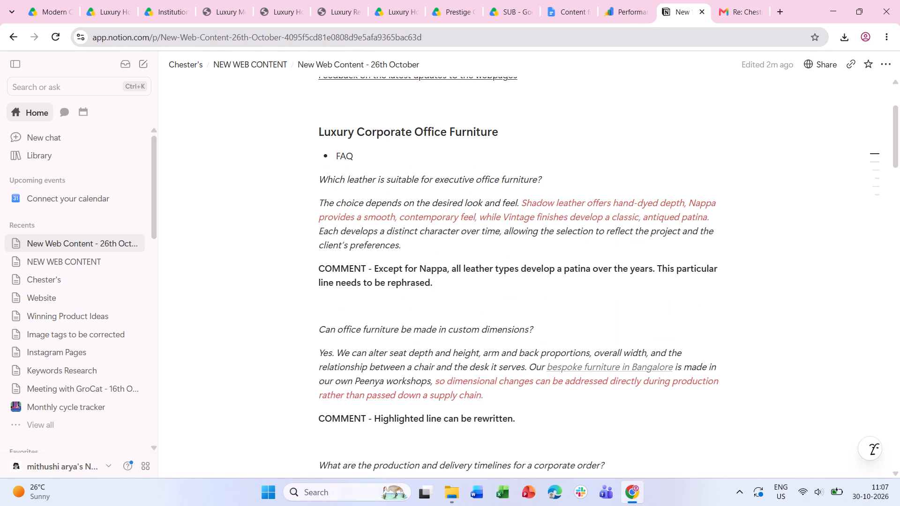
scroll(763, 315, "down", 4)
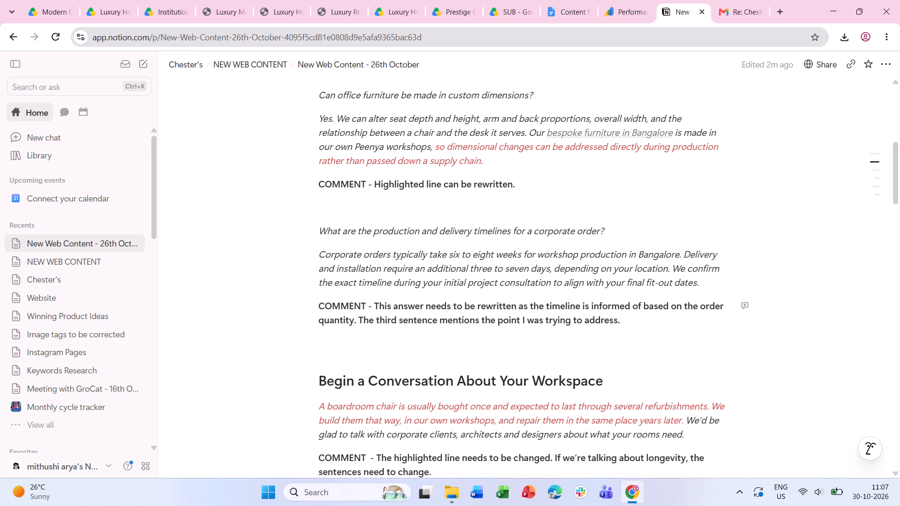
scroll(720, 294, "down", 1)
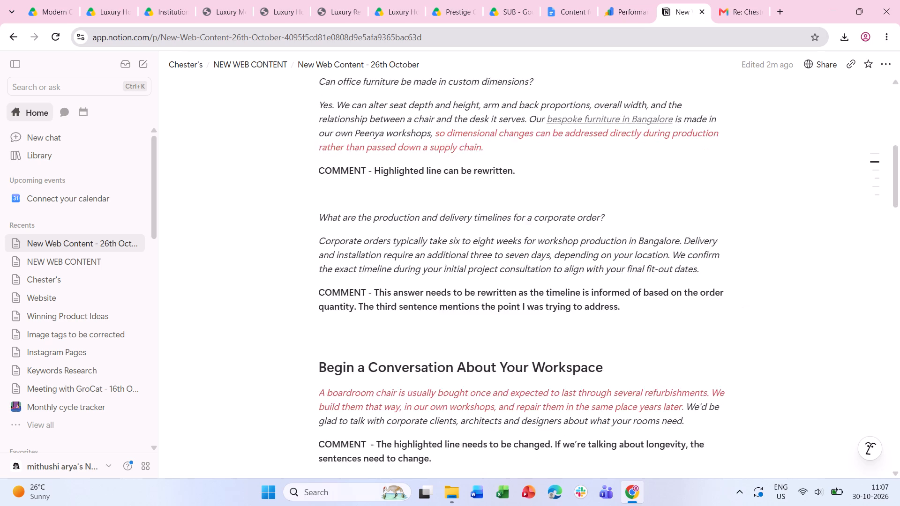
Review the feedback on the restaurant, interior designers and architects, and hospitality furniture pages, including the embedded screenshots, to the page's end.
scroll(720, 294, "down", 6)
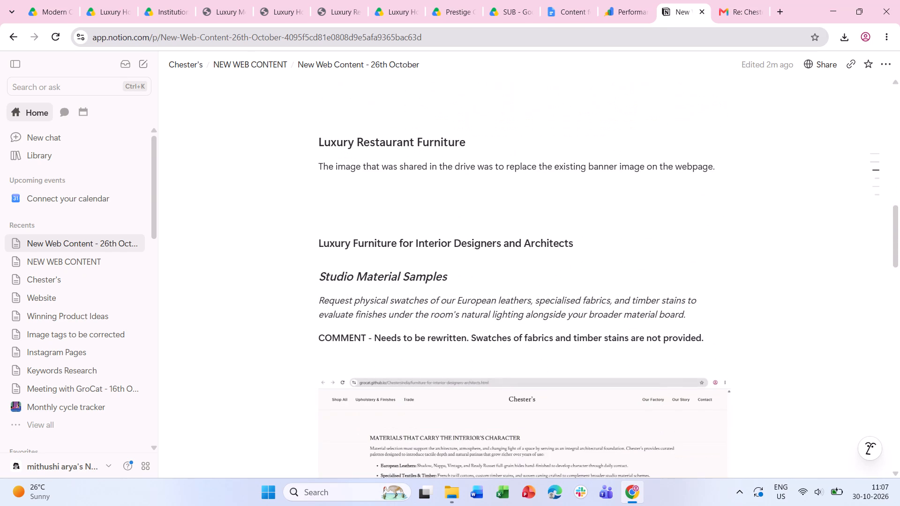
scroll(720, 294, "down", 1)
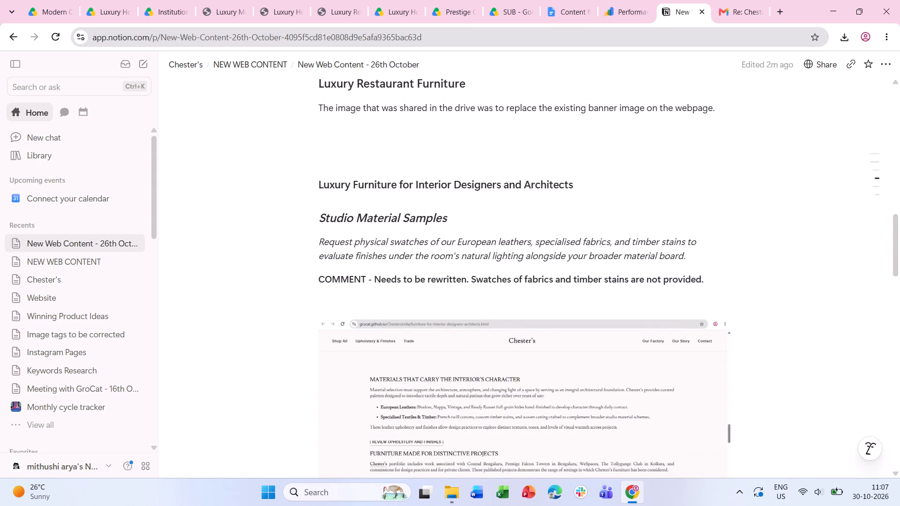
scroll(720, 294, "down", 1)
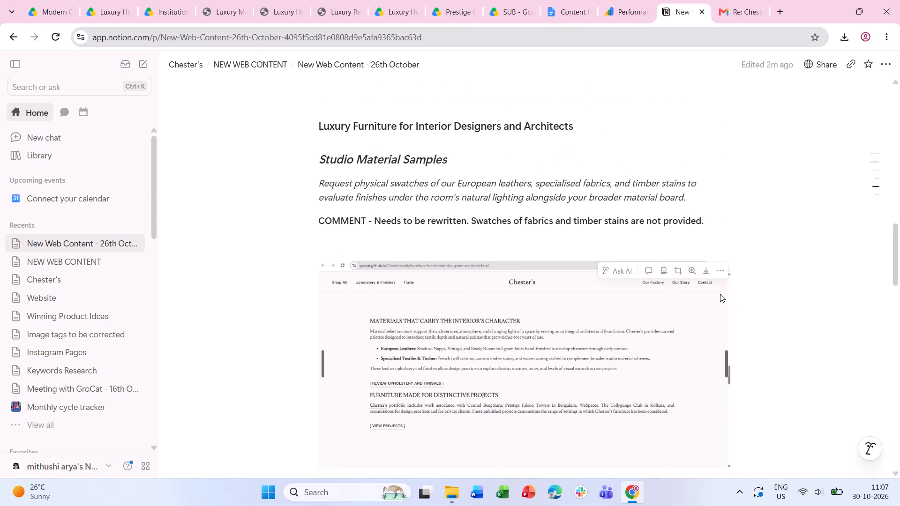
scroll(769, 302, "down", 6)
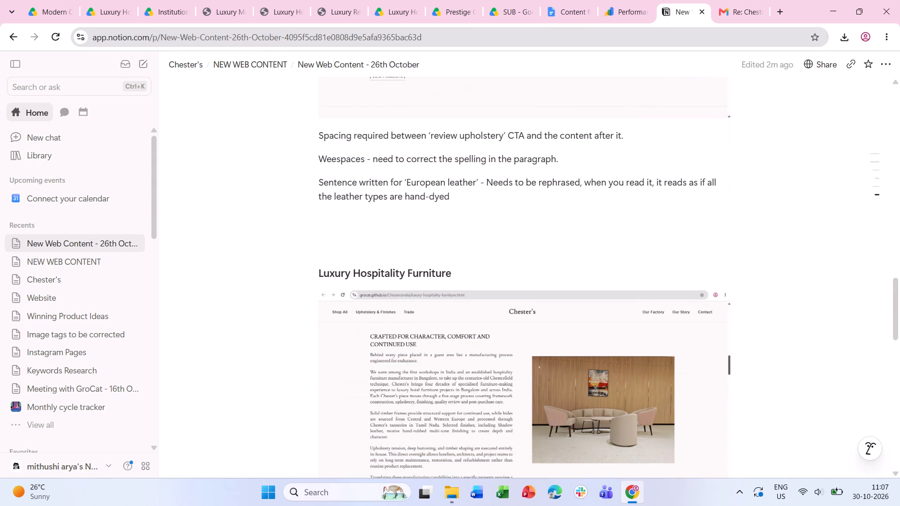
scroll(769, 302, "down", 7)
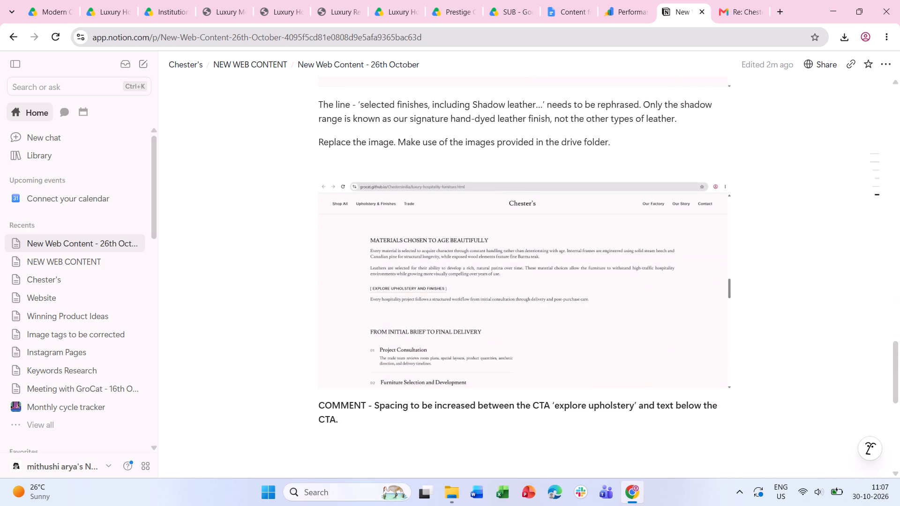
scroll(769, 301, "down", 2)
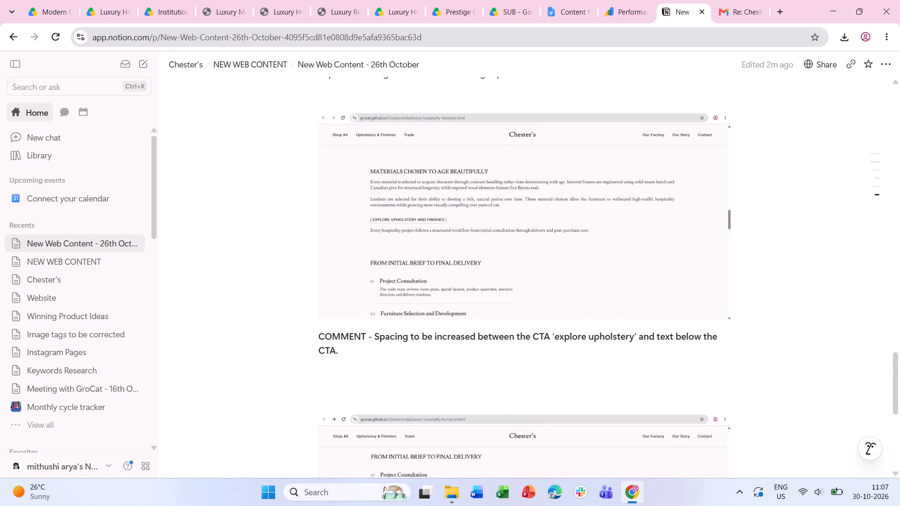
scroll(769, 301, "down", 4)
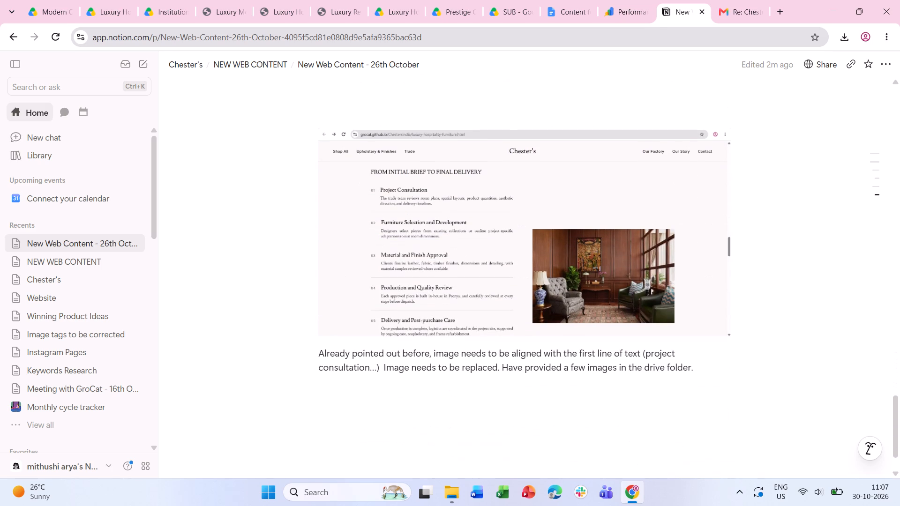
Recheck the feedback in reverse order, from the hospitality furniture notes back to the corporate office FAQ comments.
scroll(769, 301, "up", 10)
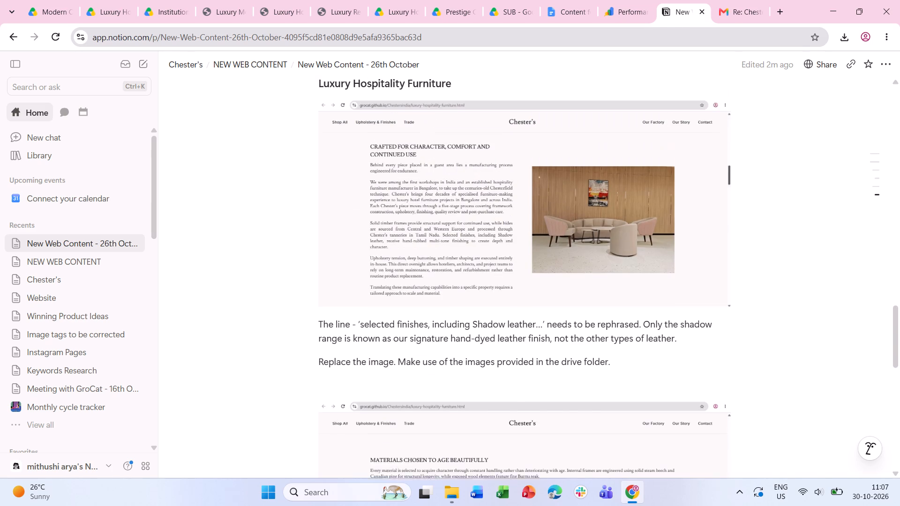
scroll(769, 301, "up", 5)
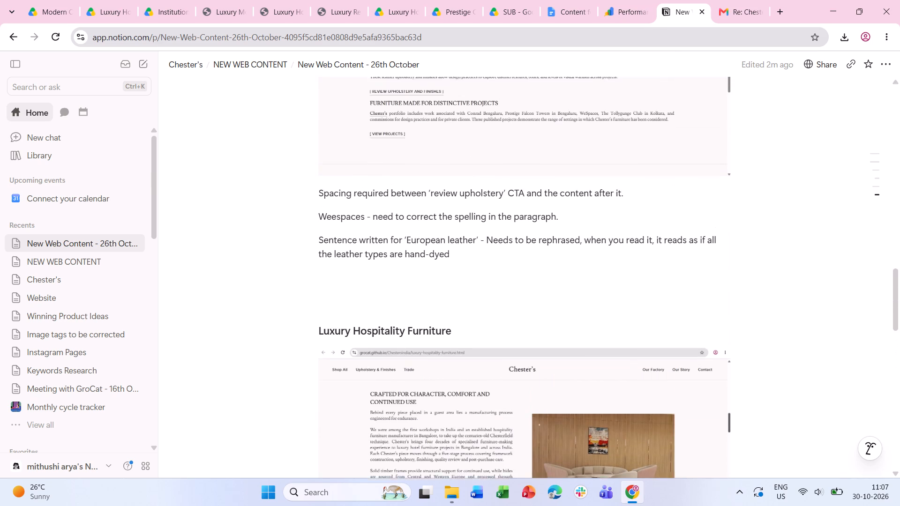
scroll(769, 301, "up", 17)
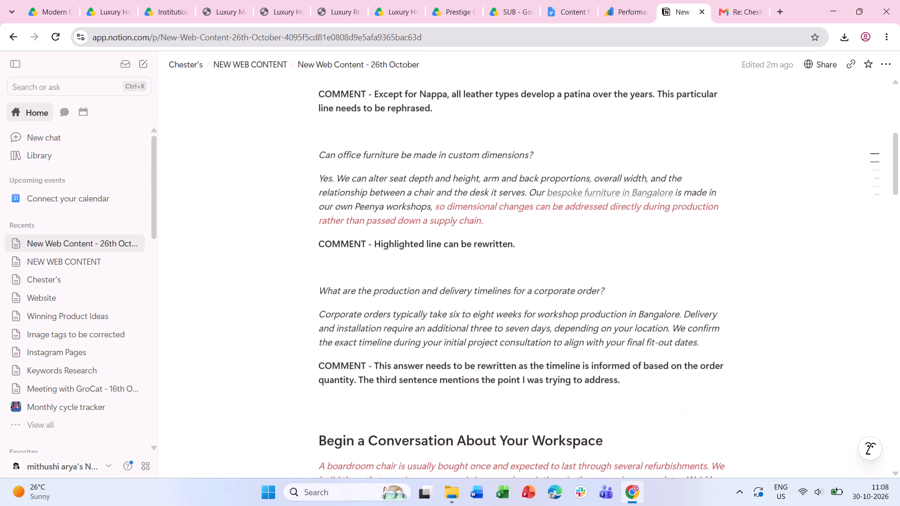
Reread the 26th October feedback from the corporate office FAQ comments through the restaurant note to the Studio Material Samples comment.
scroll(769, 301, "up", 2)
scroll(769, 300, "down", 3)
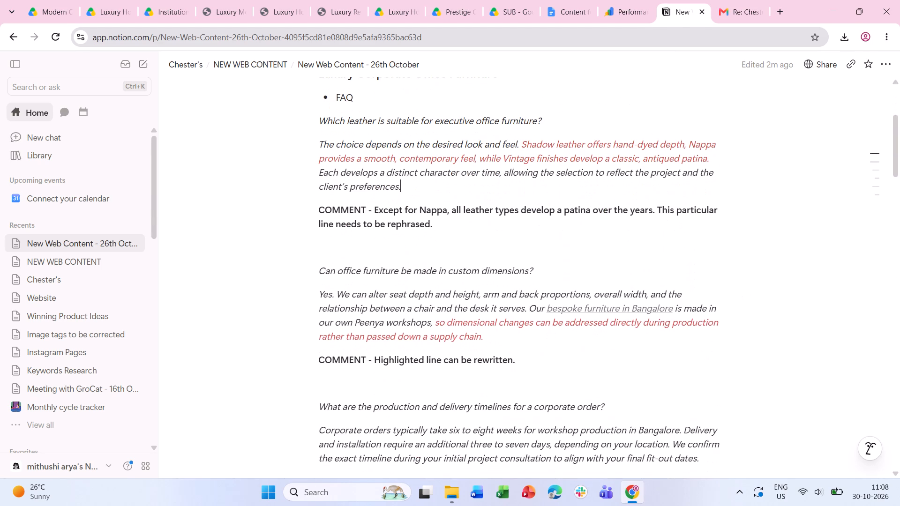
scroll(769, 300, "down", 2)
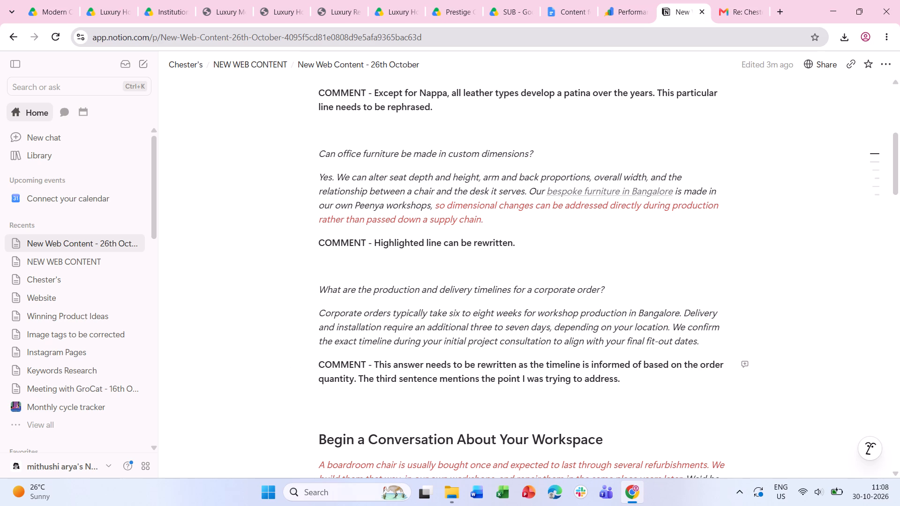
scroll(717, 379, "up", 5)
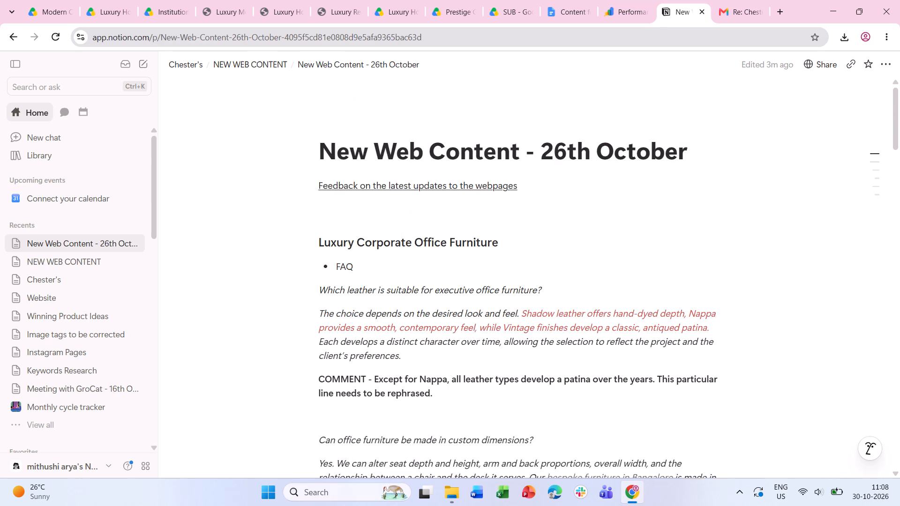
scroll(717, 379, "down", 12)
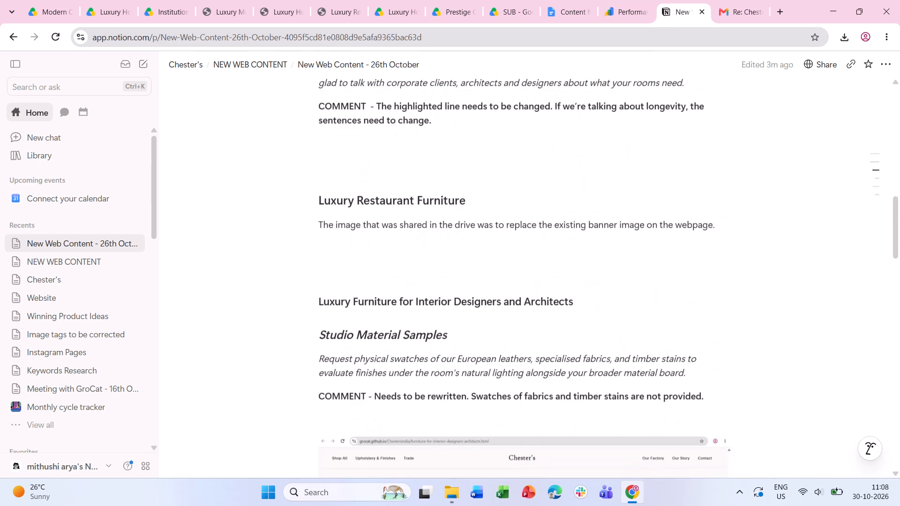
scroll(717, 379, "down", 1)
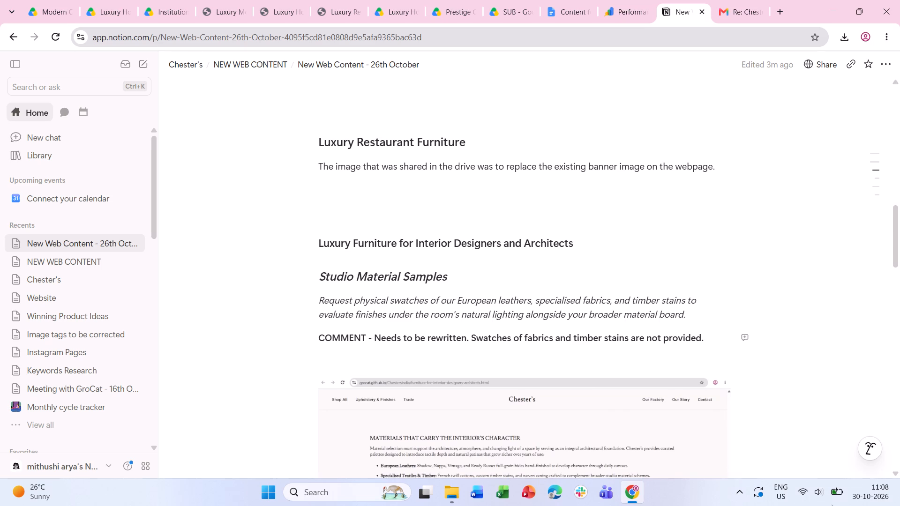
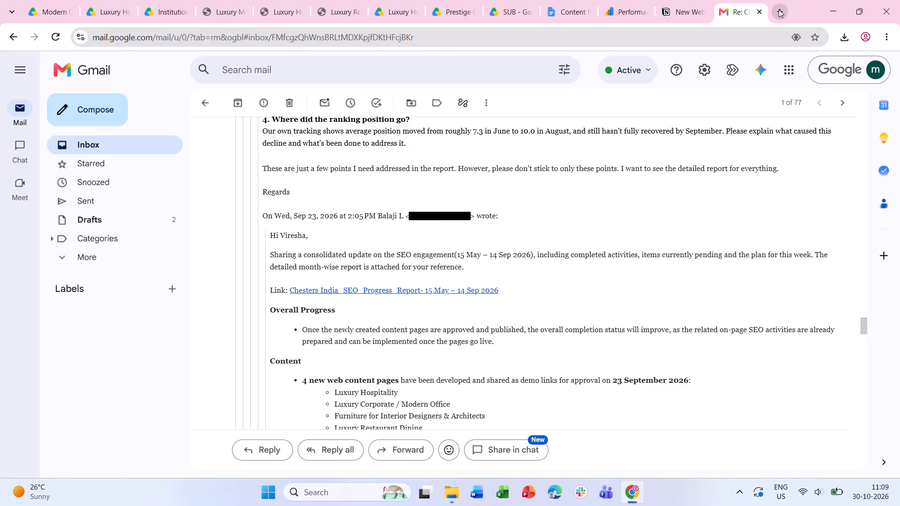
Open Google Drive in a new tab and look through the files and folders shared with this account.
left_click(779, 9)
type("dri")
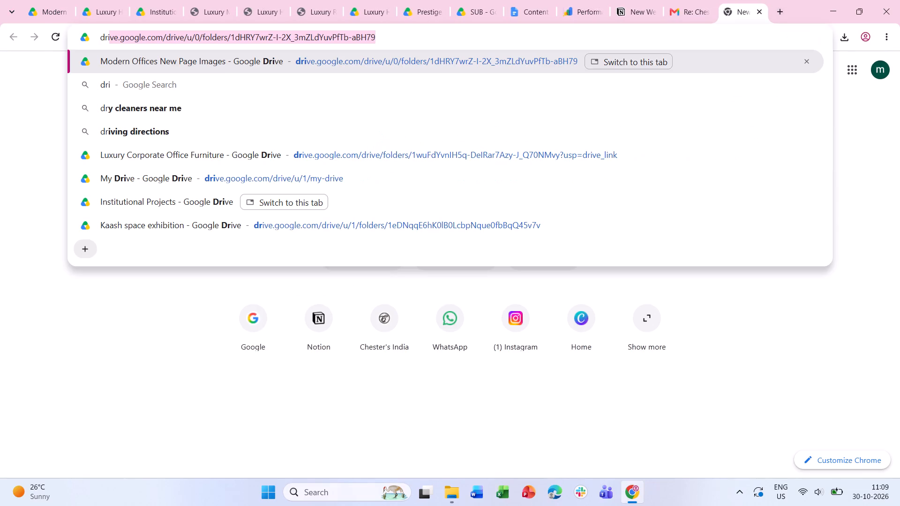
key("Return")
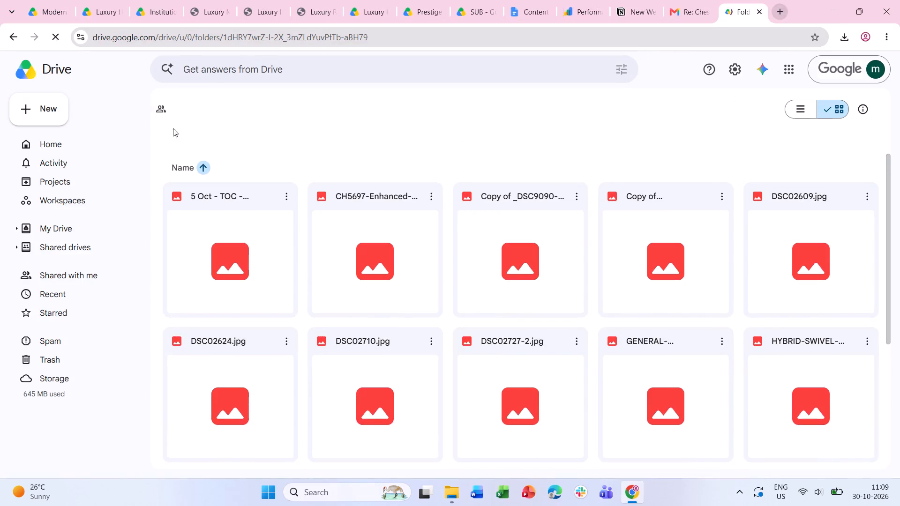
left_click(73, 283)
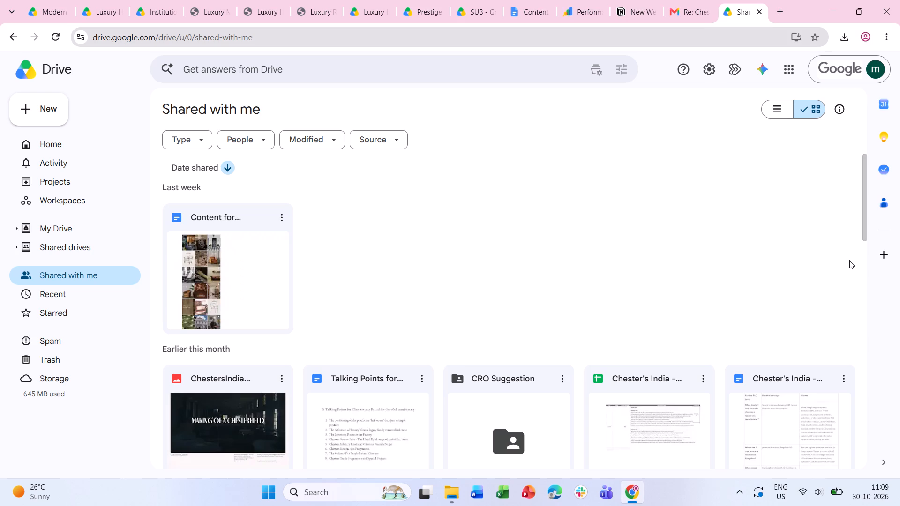
scroll(849, 260, "down", 4)
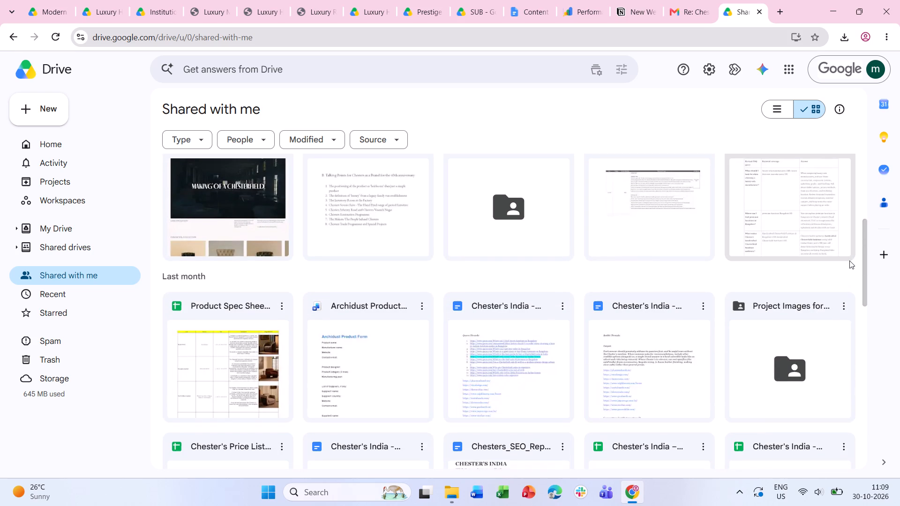
scroll(849, 260, "down", 3)
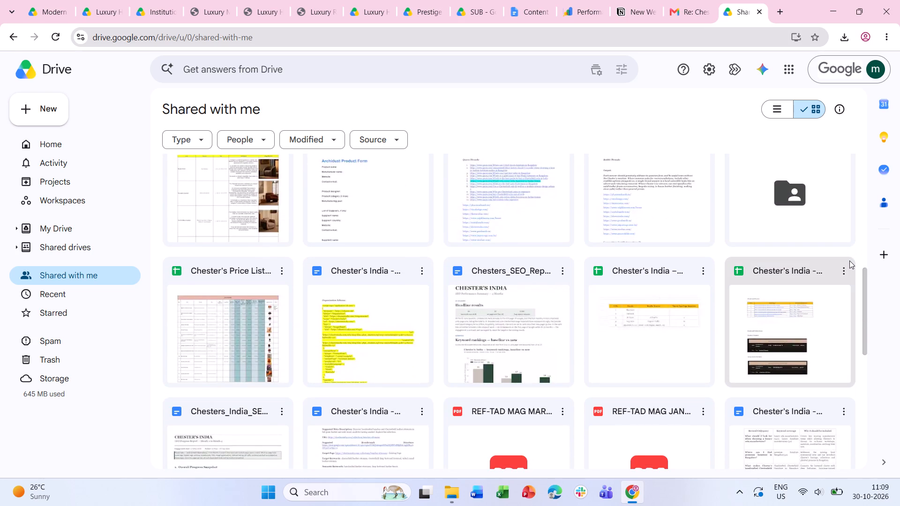
Browse the remaining Shared with me files and the full expanded list of suggested files on Drive's Home page.
scroll(852, 252, "down", 5)
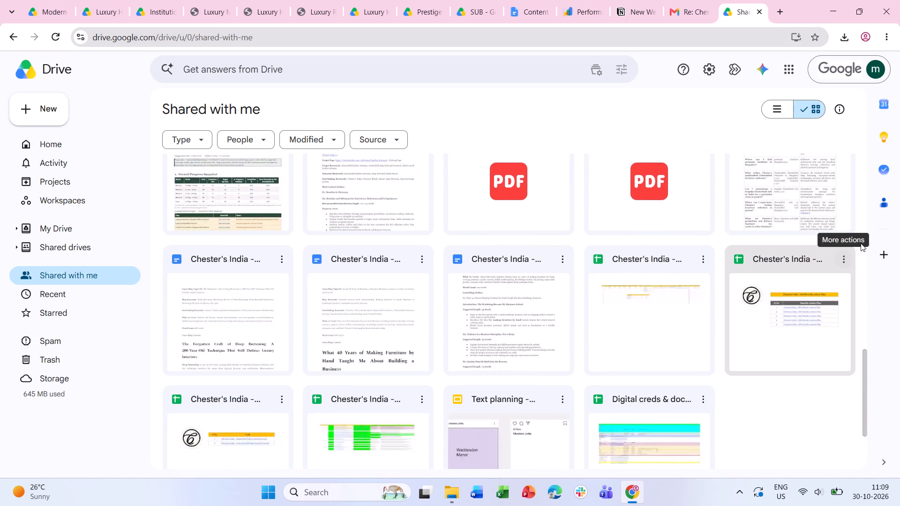
scroll(861, 243, "down", 6)
left_click(58, 148)
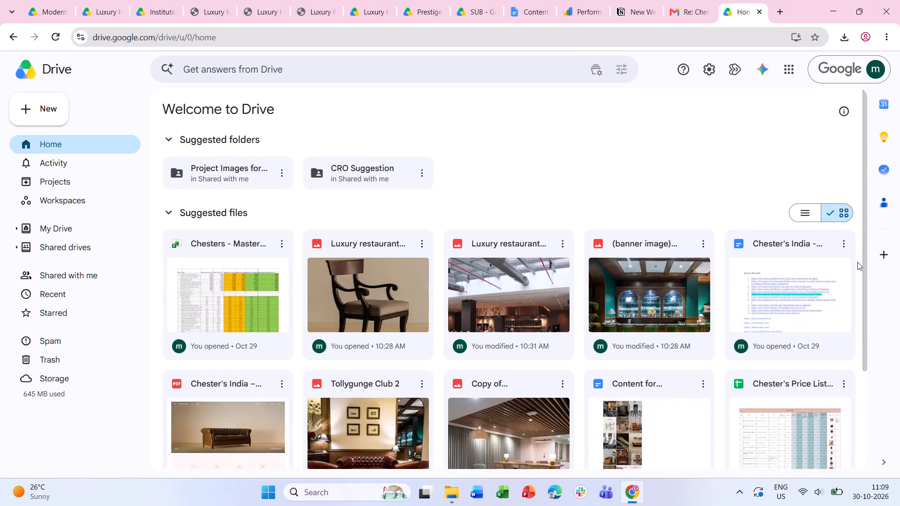
scroll(857, 261, "down", 6)
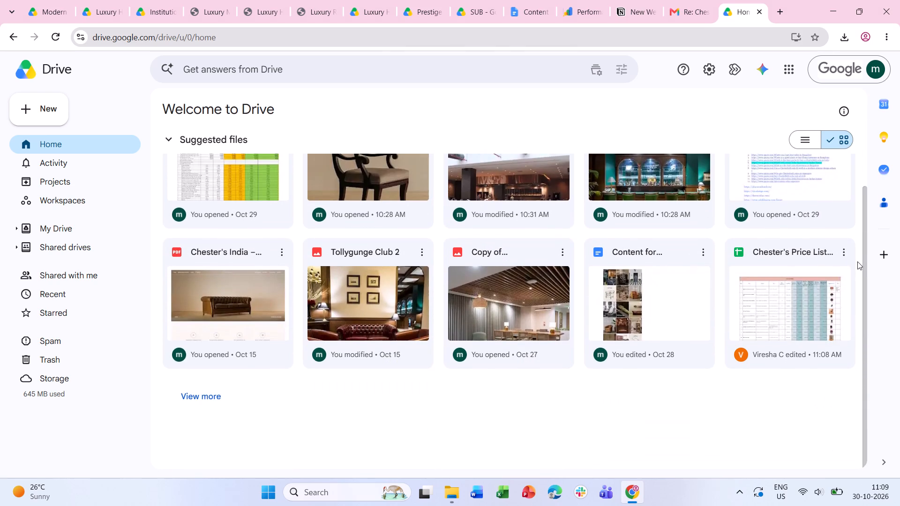
left_click(205, 394)
scroll(435, 386, "down", 2)
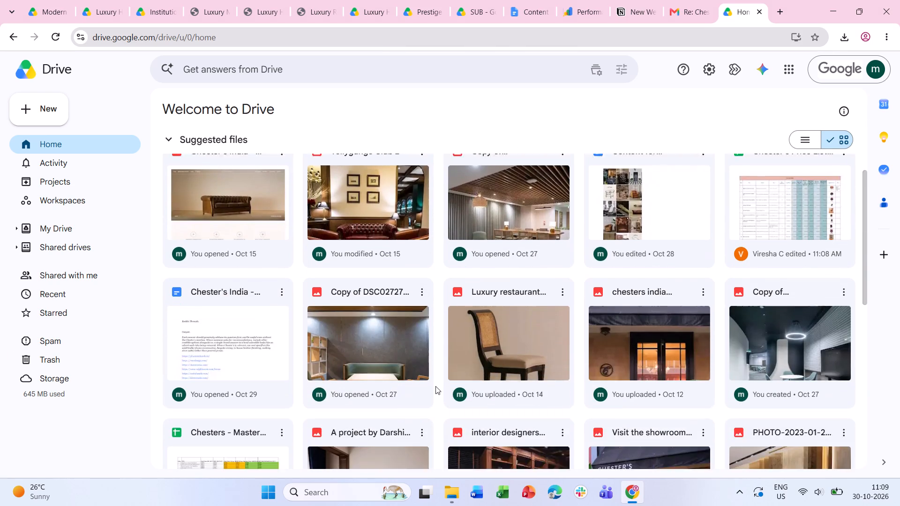
scroll(435, 384, "down", 8)
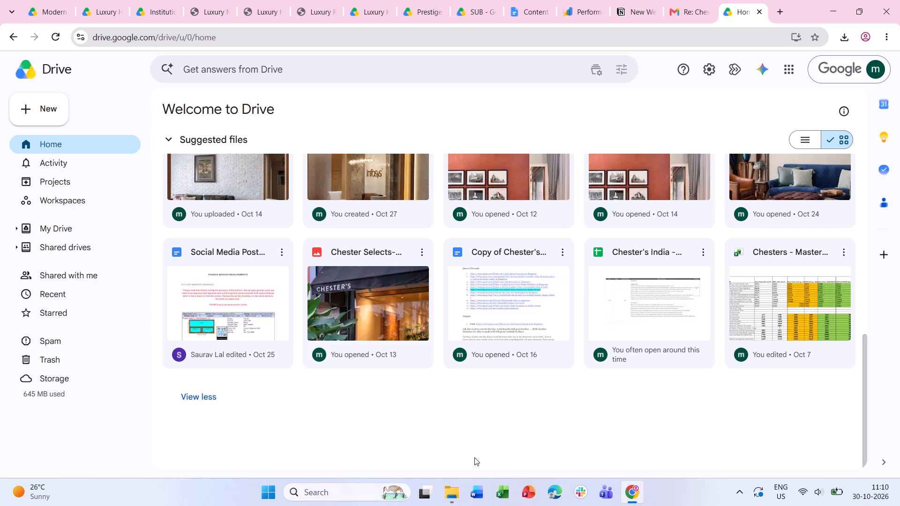
scroll(514, 423, "up", 4)
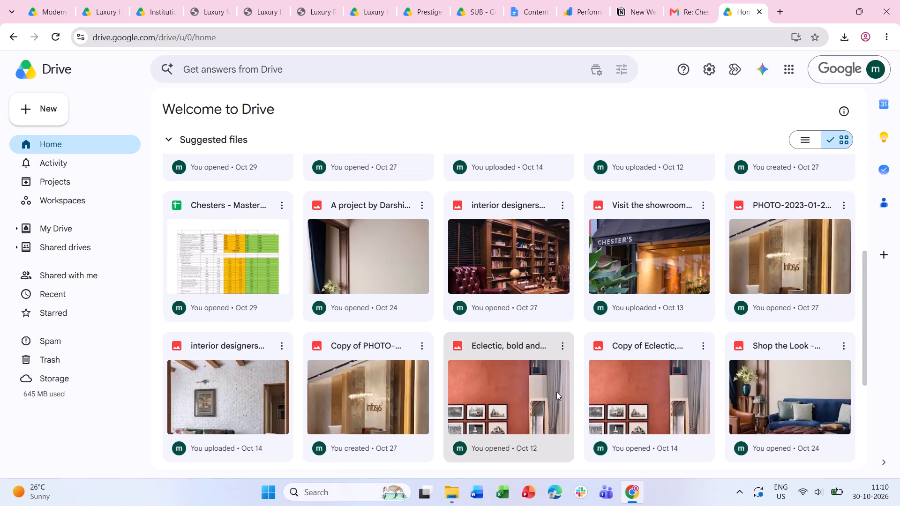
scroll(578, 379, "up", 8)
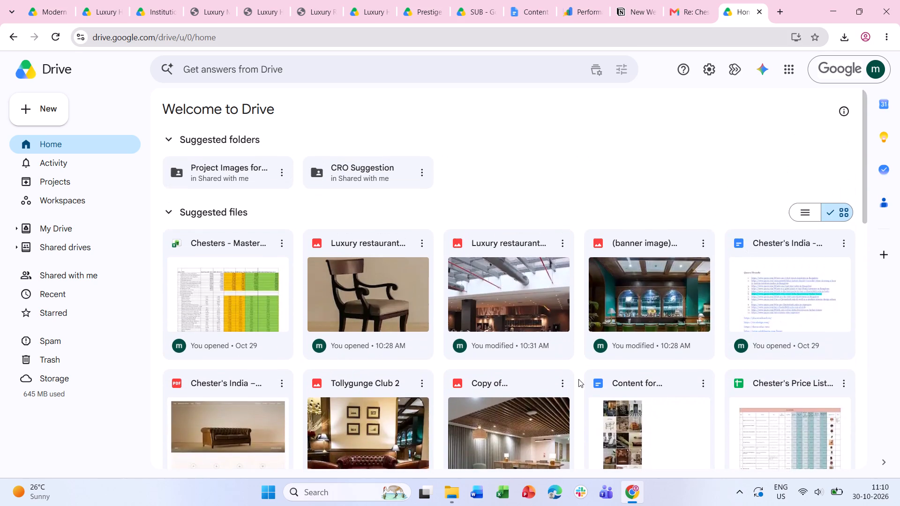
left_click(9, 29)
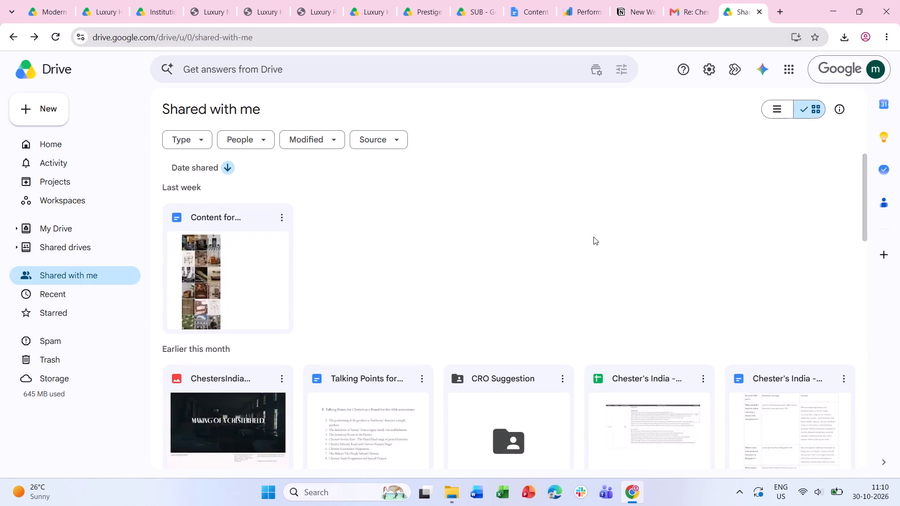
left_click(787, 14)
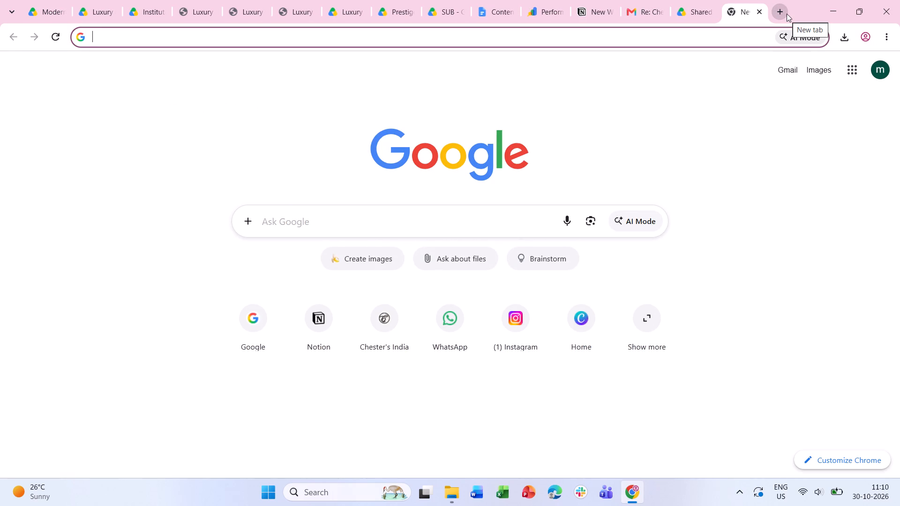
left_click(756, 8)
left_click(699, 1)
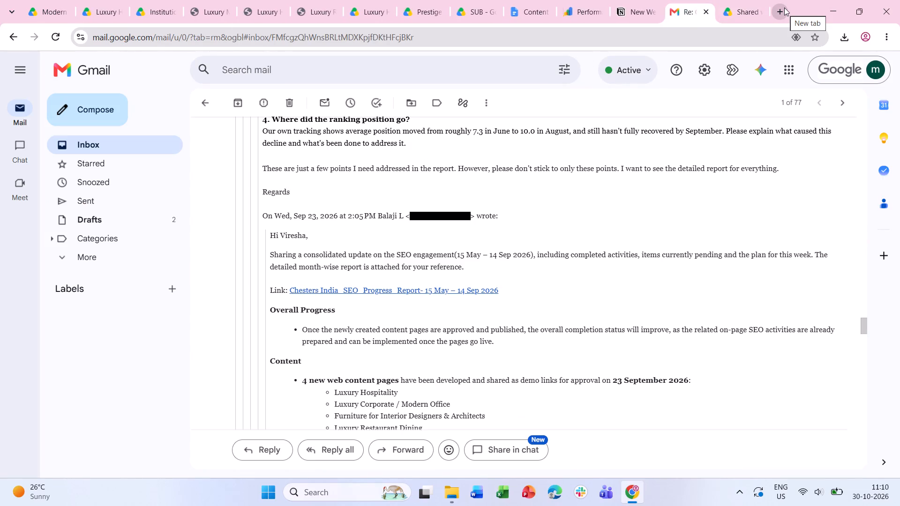
Open the second Google account's Drive in a new tab and show its Shared with me files.
left_click(751, 0)
left_click(870, 76)
left_click(743, 183)
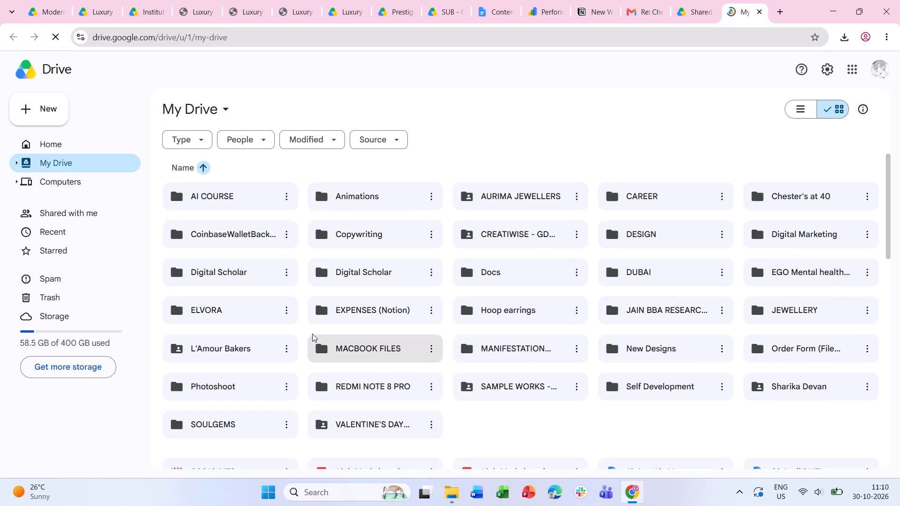
scroll(312, 334, "down", 5)
left_click(56, 207)
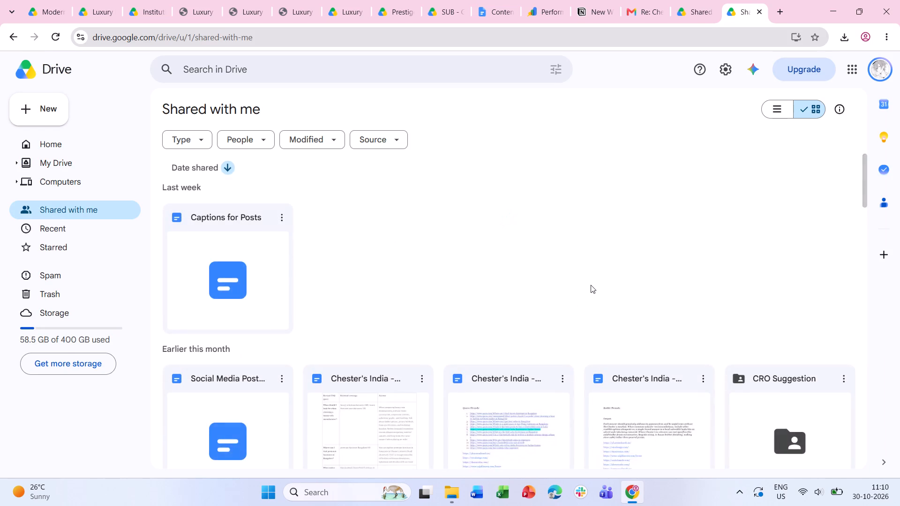
Browse the second account's Shared with me files from last week's items down through the Earlier this year section.
scroll(591, 285, "down", 4)
scroll(591, 285, "up", 1)
scroll(591, 285, "down", 4)
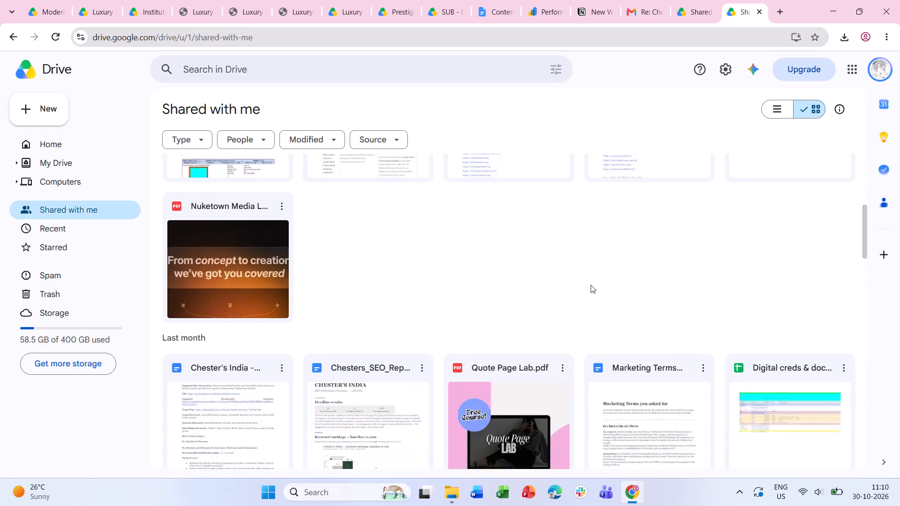
scroll(582, 282, "down", 3)
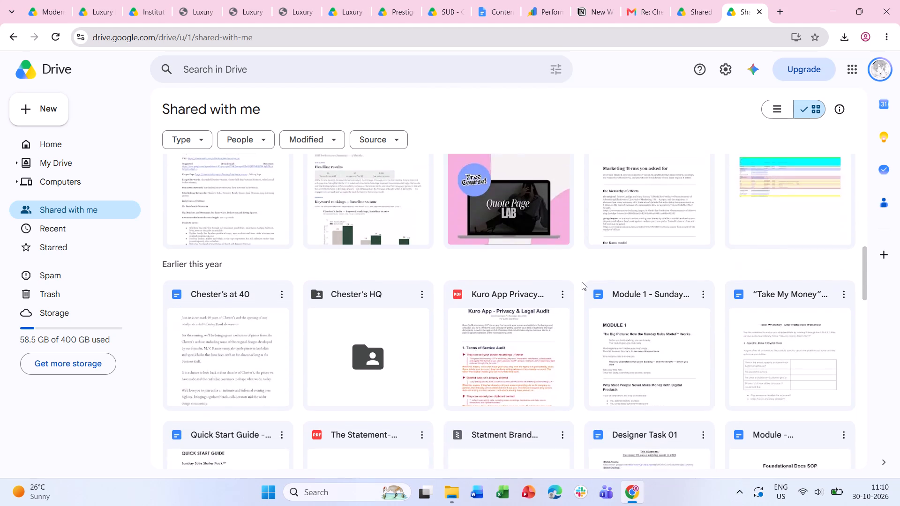
scroll(582, 282, "down", 2)
scroll(582, 282, "up", 1)
scroll(582, 282, "down", 1)
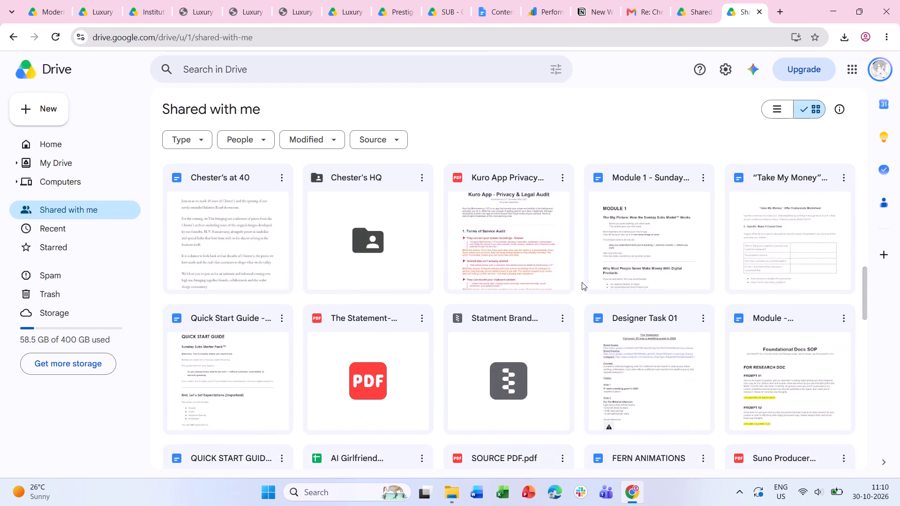
scroll(582, 282, "down", 5)
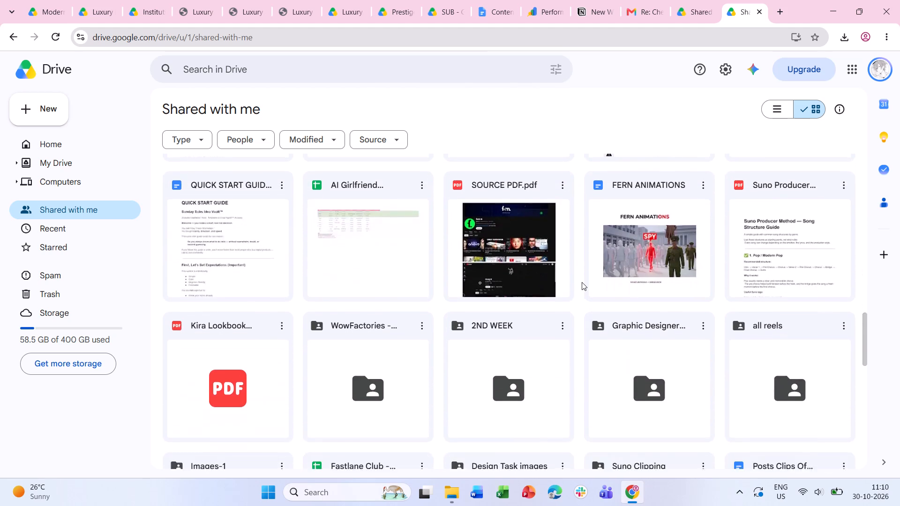
scroll(582, 282, "down", 1)
Search Gmail for "seo" and open the Chester's India - SEO Monthly Action Plan spreadsheet from its sharing email, keeping the current account.
left_click(645, 0)
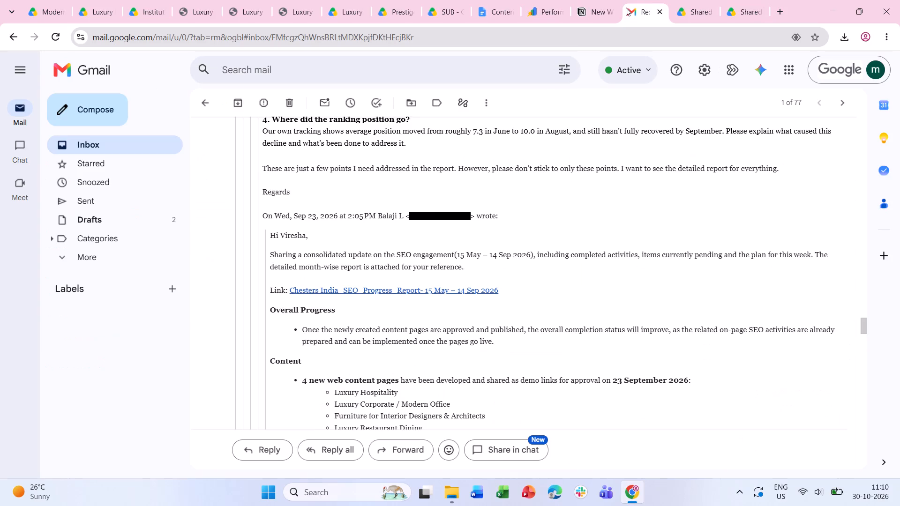
left_click(280, 72)
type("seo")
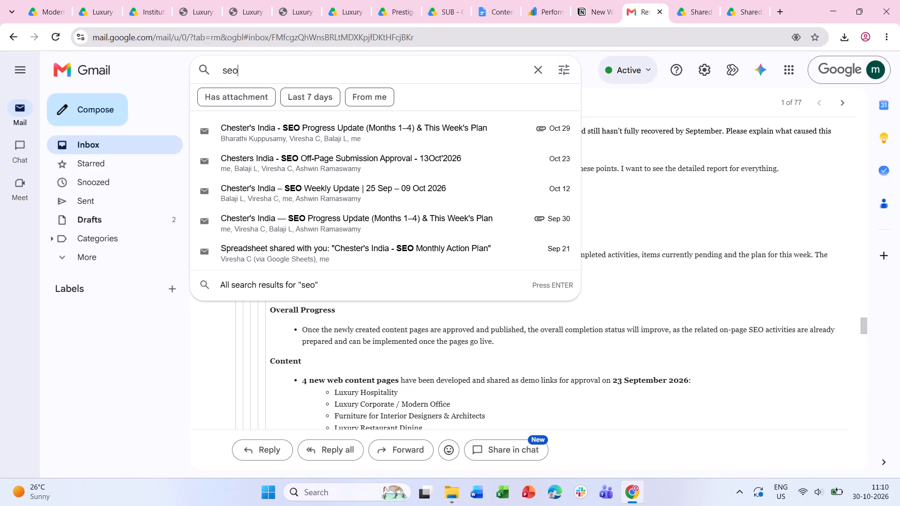
left_click(364, 256)
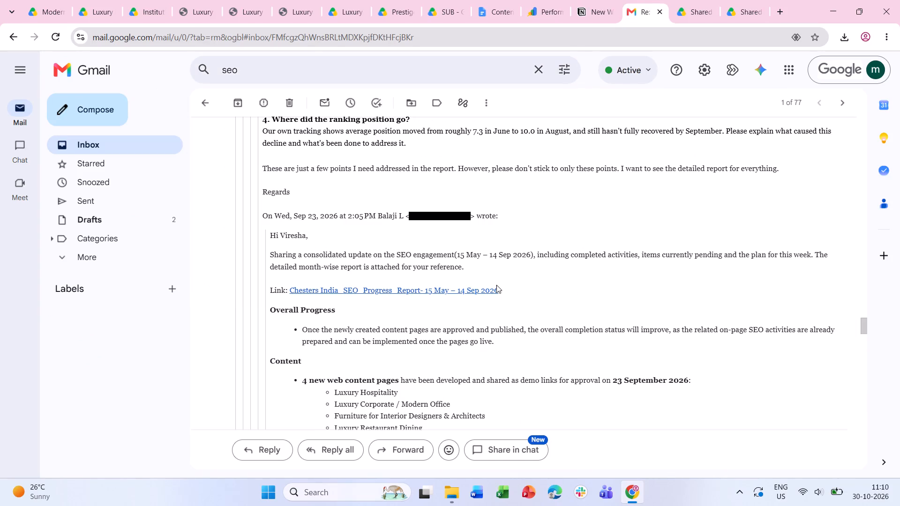
left_click(409, 314)
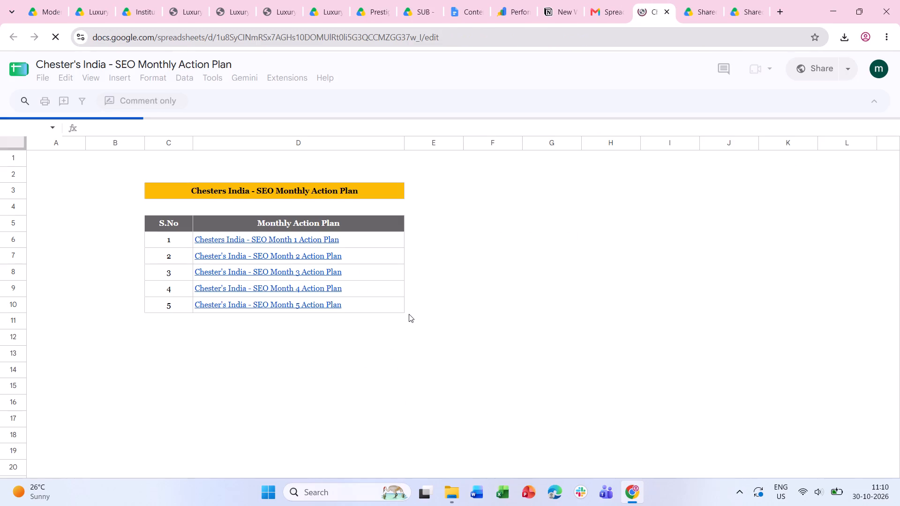
scroll(409, 314, "down", 1)
left_click(874, 168)
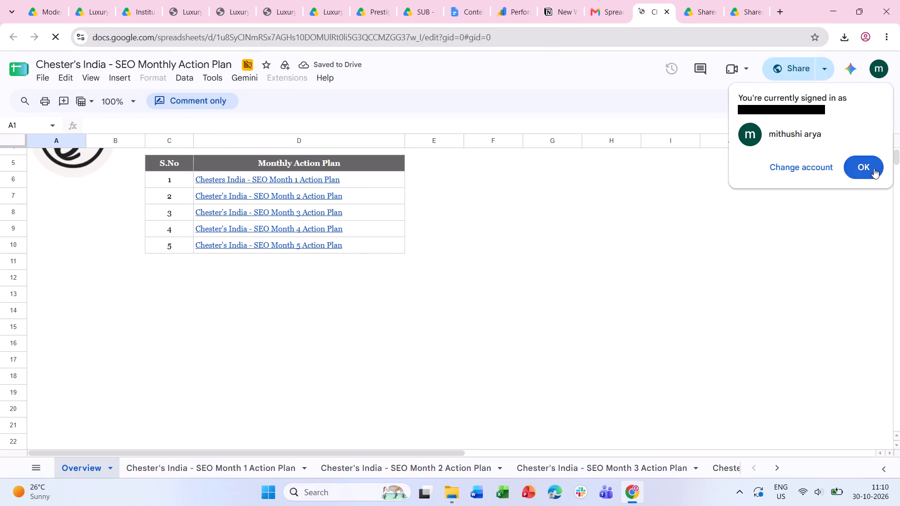
Follow the overview's SEO Month 1 Action Plan link to that month's sheet.
left_click(260, 181)
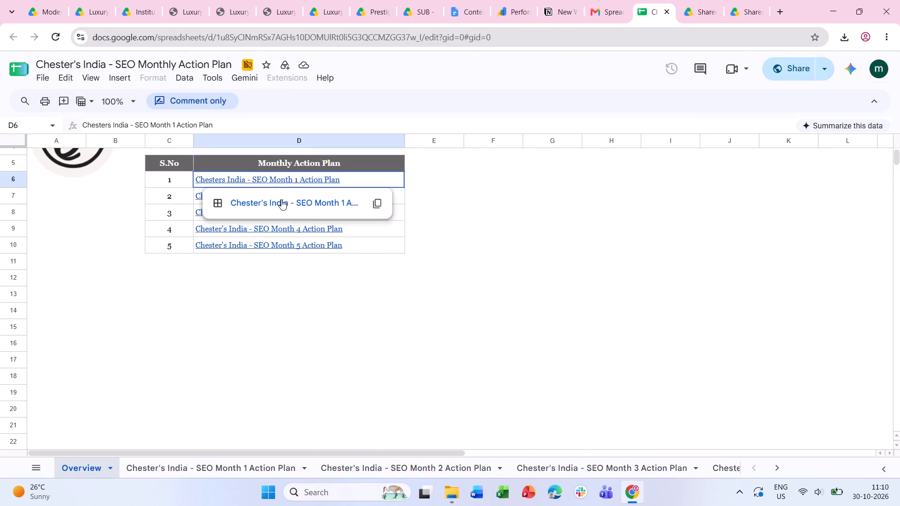
left_click(281, 200)
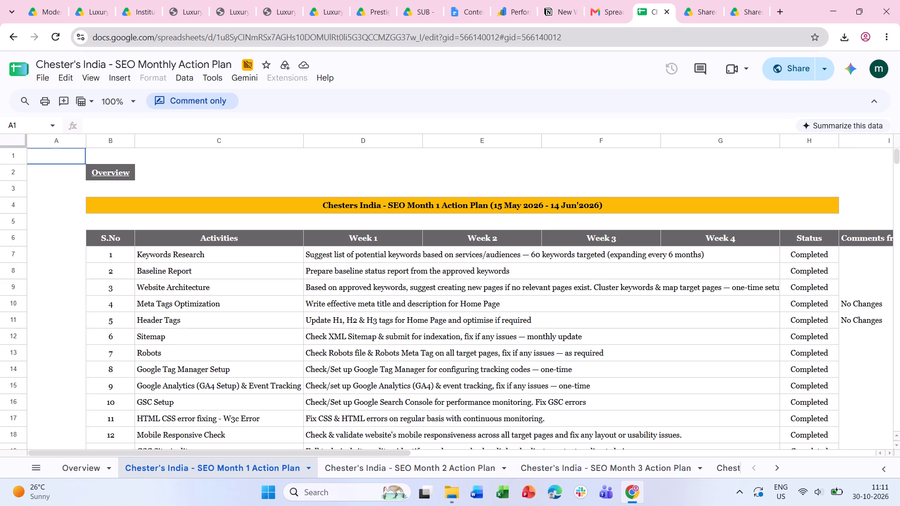
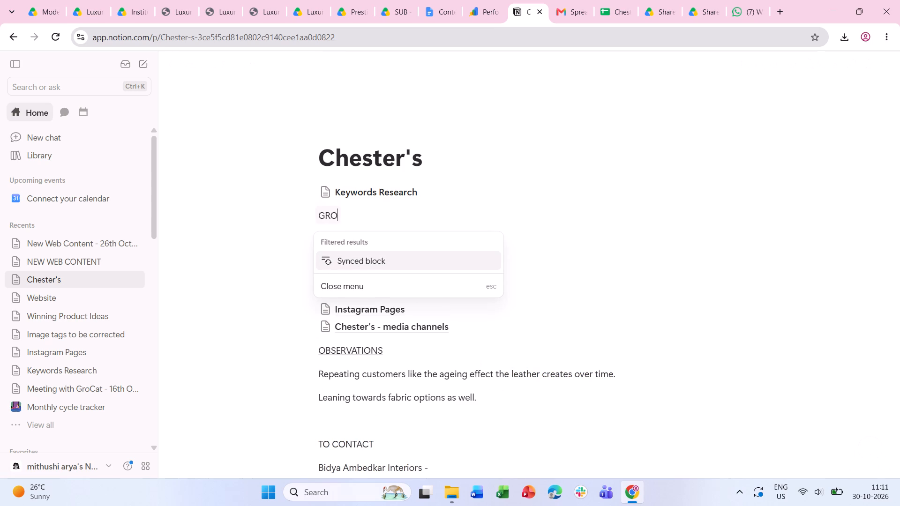
Create a subpage titled "GROCAT - SEO" below Keywords Research on the Chester's page.
type("CAT - S")
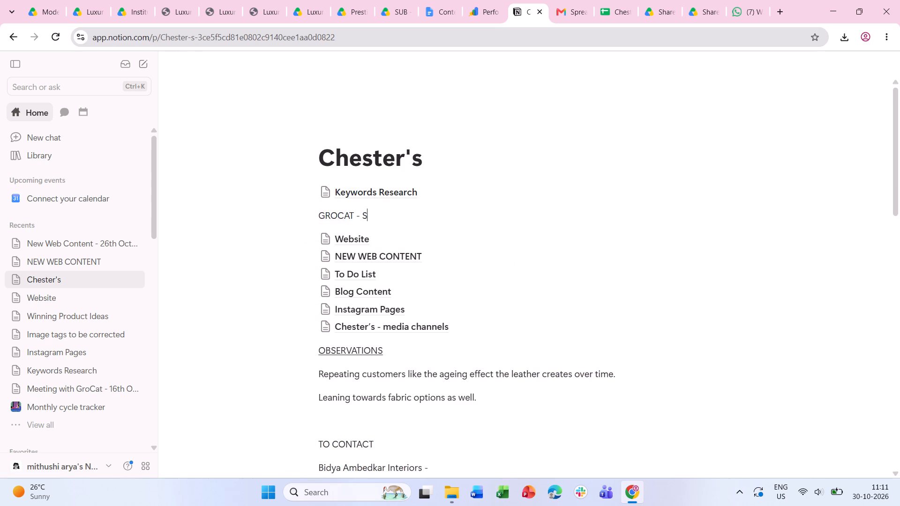
type("EO")
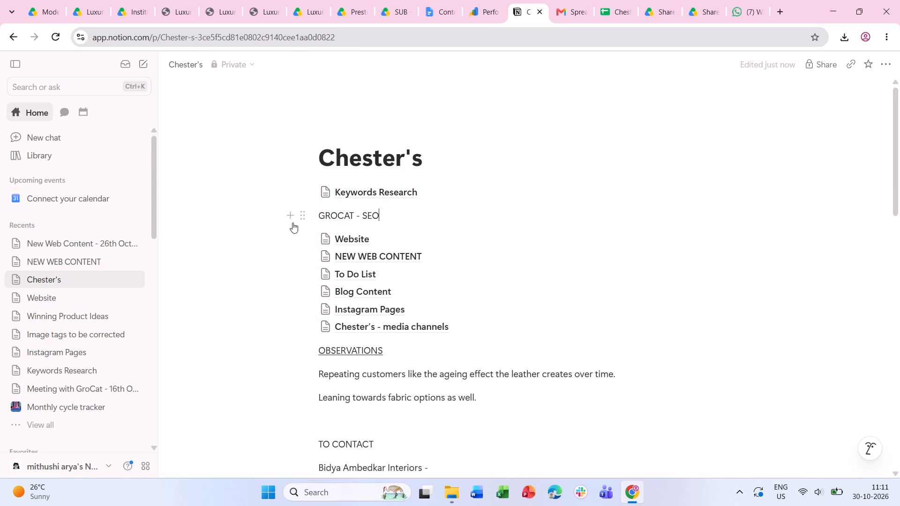
left_click(347, 213)
triple_click(347, 212)
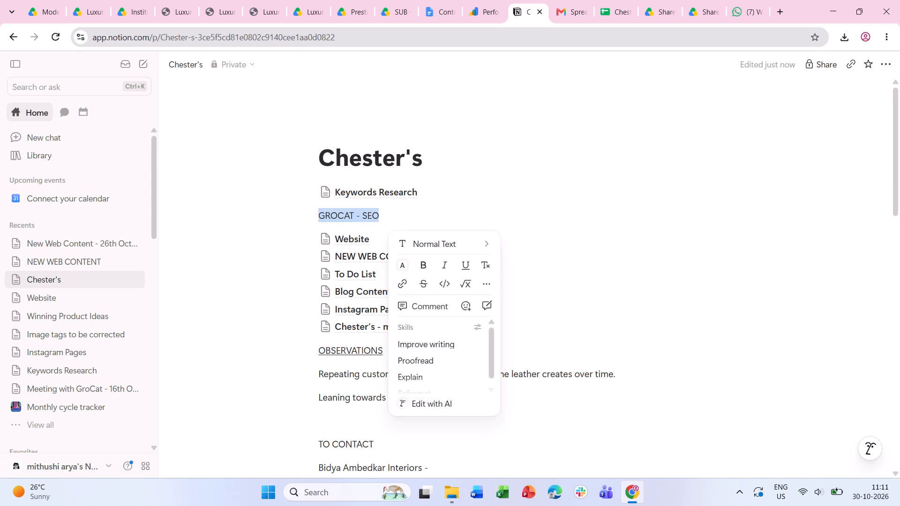
key("ctrl+c")
key("ctrl+x")
key("BackSpace")
left_click(292, 208)
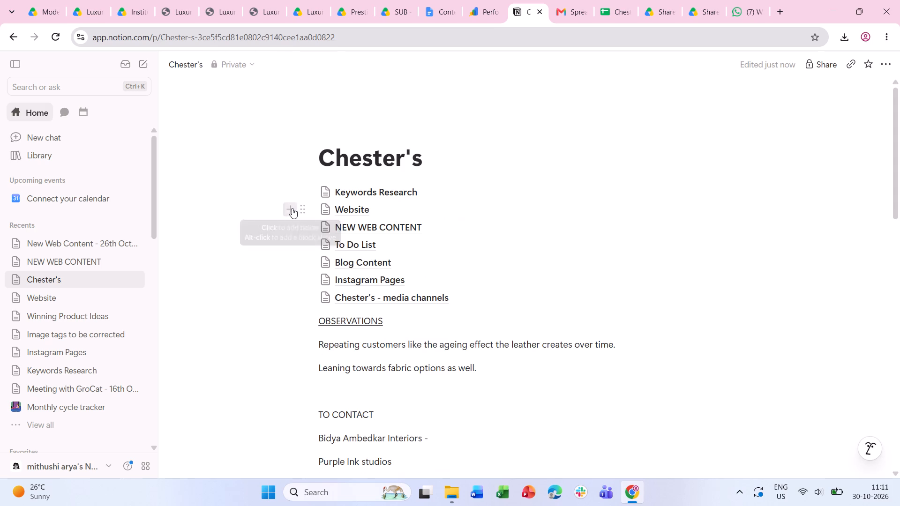
type("page")
left_click(351, 277)
key("ctrl+v")
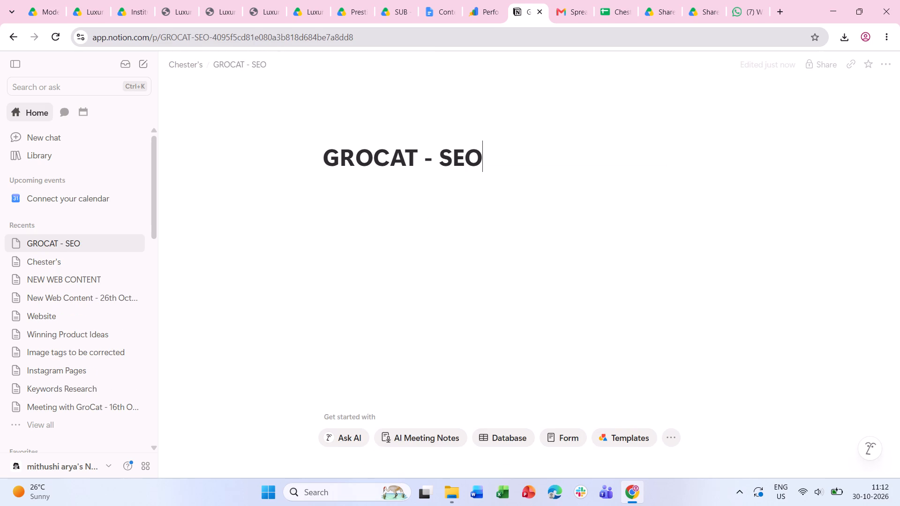
Write "MONTH 1 TO MONTH 5" as the first line of the GROCAT - SEO page.
left_click(367, 202)
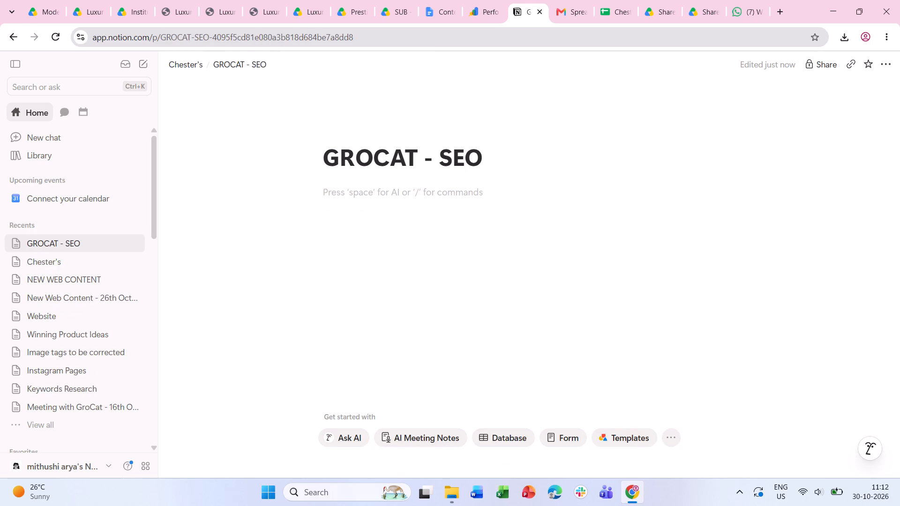
type("MONTH 1")
key("space")
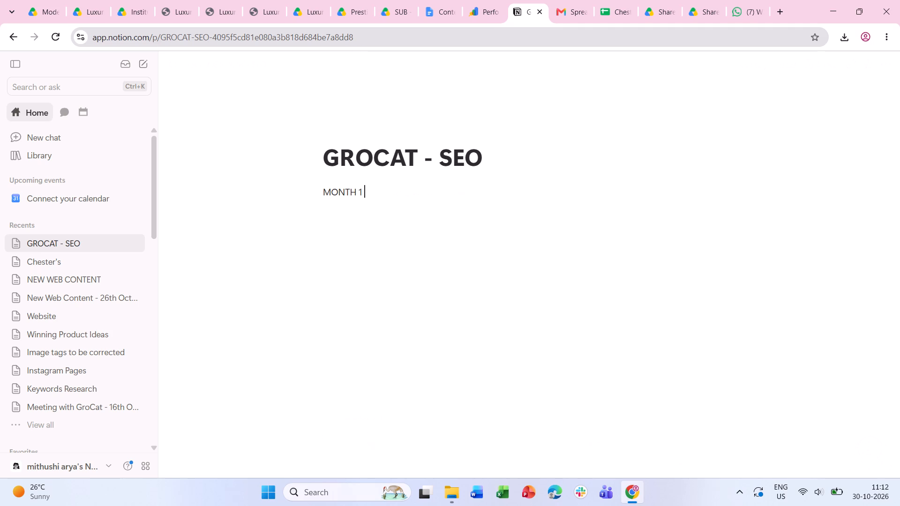
type("to MONTH")
key("space")
key("BackSpace")
key("BackSpace")
key("BackSpace")
key("BackSpace")
key("BackSpace")
key("BackSpace")
key("BackSpace")
key("BackSpace")
key("BackSpace")
type("TO MONTH 5")
key("Return")
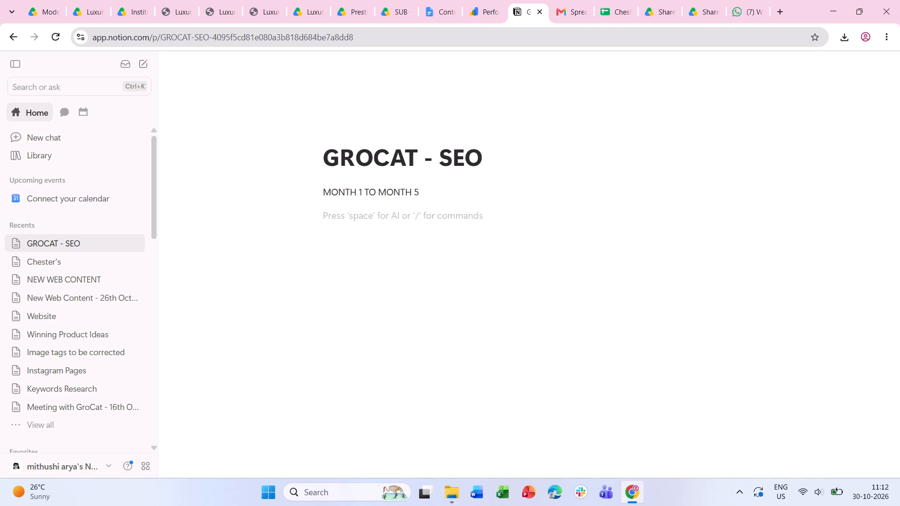
Add a "COMPLETED WORKS" line with "MONTH 1" on the line beneath it.
type("COMPLETED WORKDS")
key("Return")
key("BackSpace")
key("BackSpace")
key("BackSpace")
key("s")
key("Return")
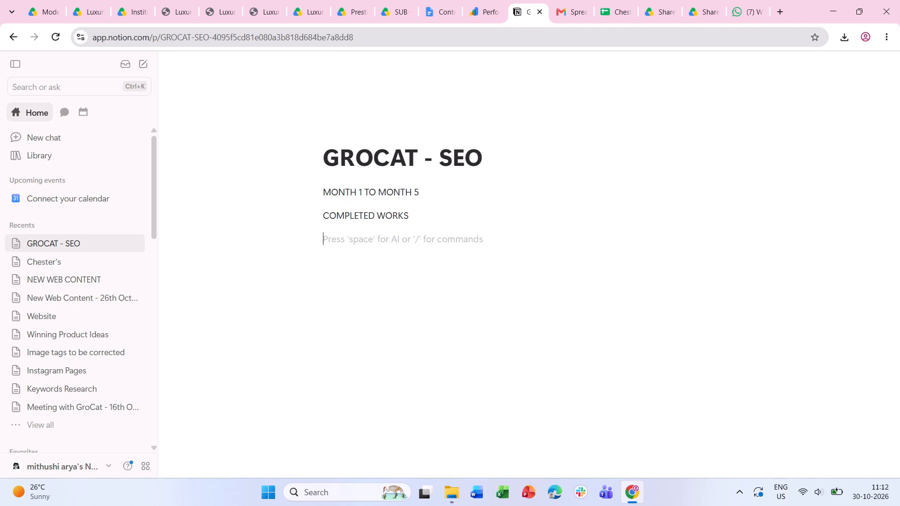
type("MONTH Q")
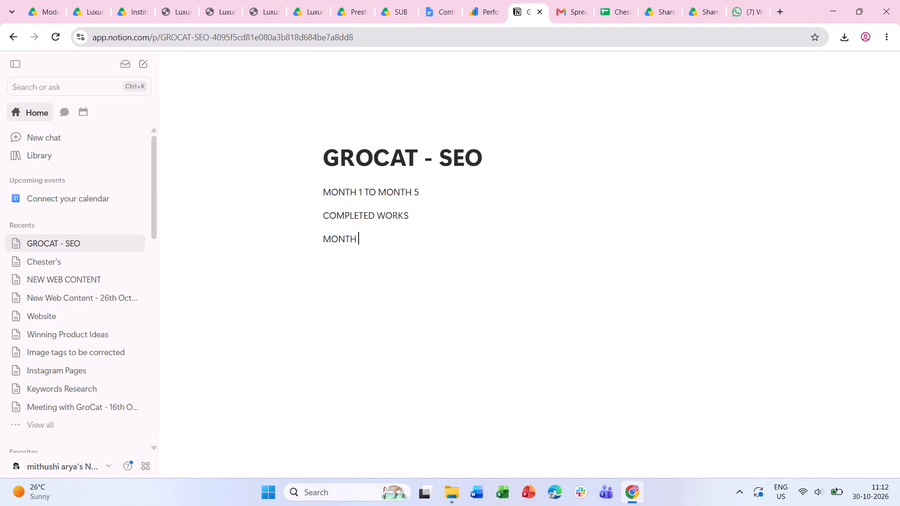
key("BackSpace")
key("1")
Leave several blank lines below MONTH 1 and add "PENDING WORKS" followed by its own "MONTH 1" line.
key("Return")
key("Return")
key("Return")
key("Return")
key("Return")
key("Return")
type("PENDING WORKS")
key("Return")
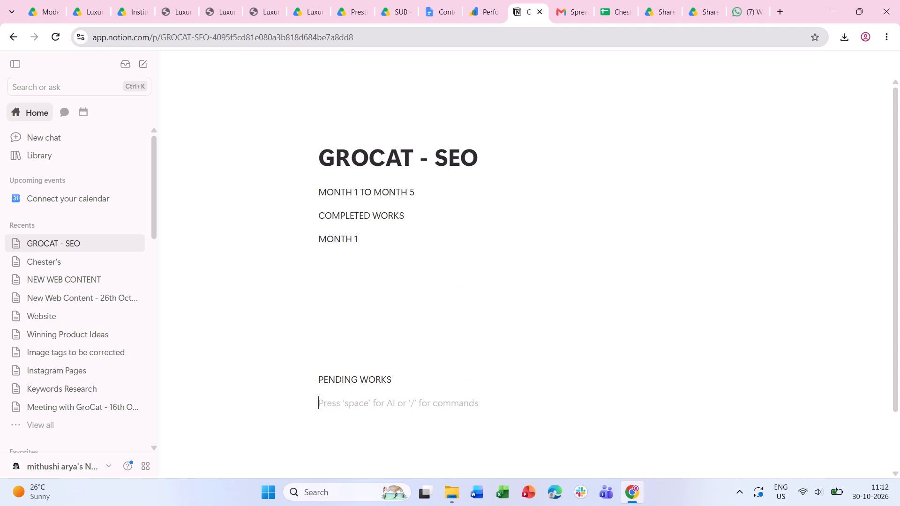
type("MONTH 1")
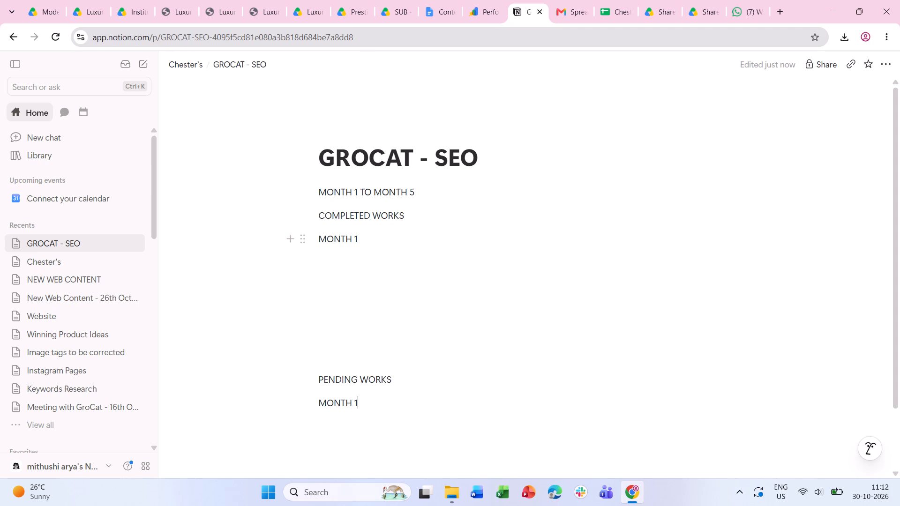
Make the COMPLETED WORKS and PENDING WORKS lines bold and underlined.
left_click_drag(318, 213, 327, 214)
left_click_drag(327, 214, 425, 218)
key("ctrl+b")
key("ctrl+u")
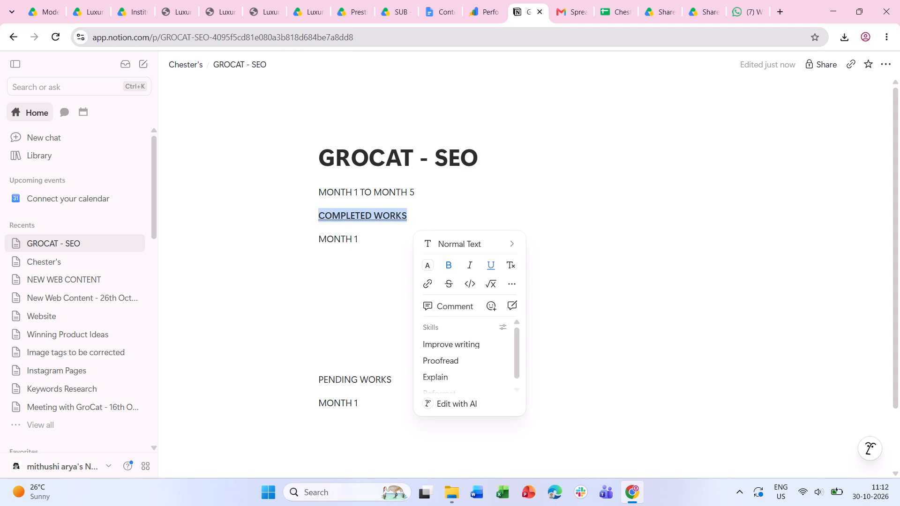
left_click_drag(316, 373, 421, 379)
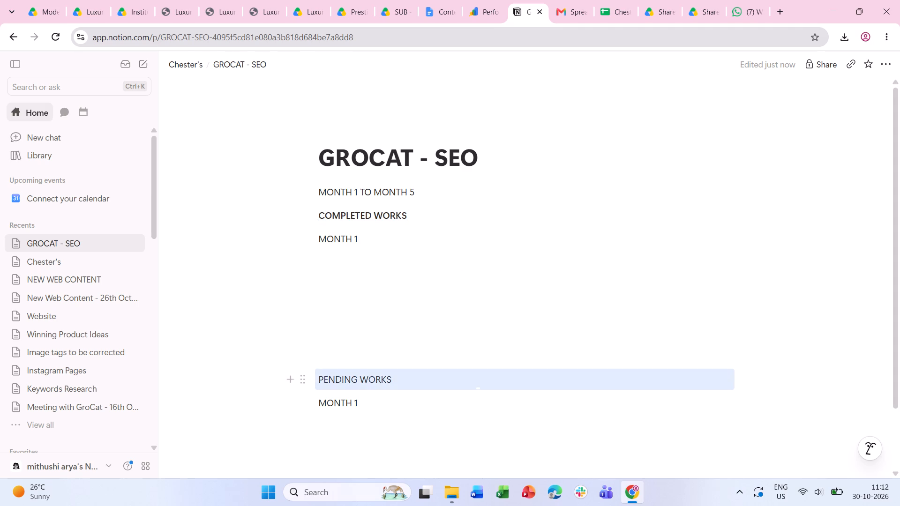
triple_click(382, 381)
key("ctrl+b")
key("ctrl+u")
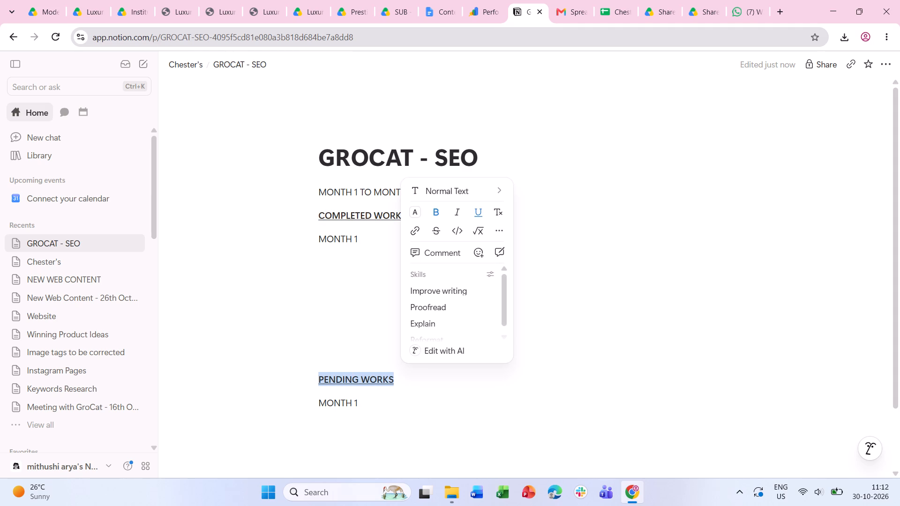
Make the MONTH 1 lines under COMPLETED WORKS and PENDING WORKS bold.
left_click(374, 428)
left_click(349, 259)
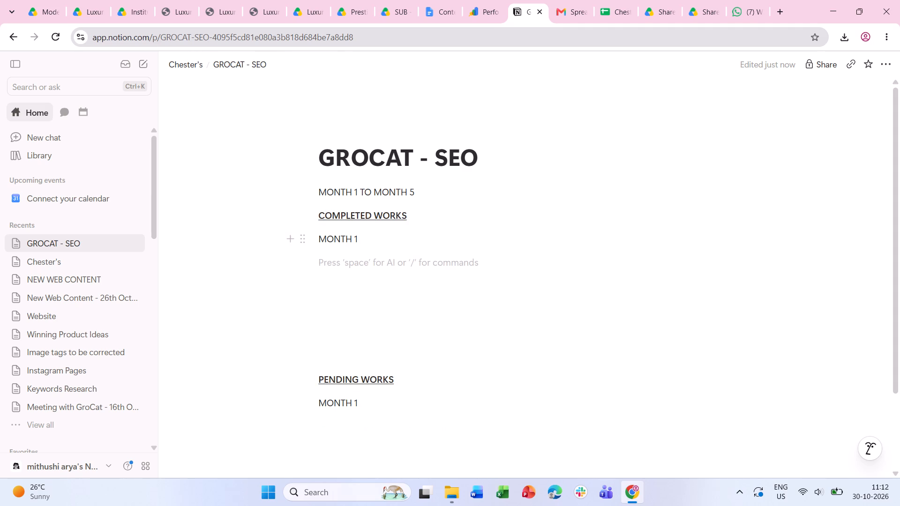
triple_click(337, 243)
key("ctrl+b")
triple_click(331, 398)
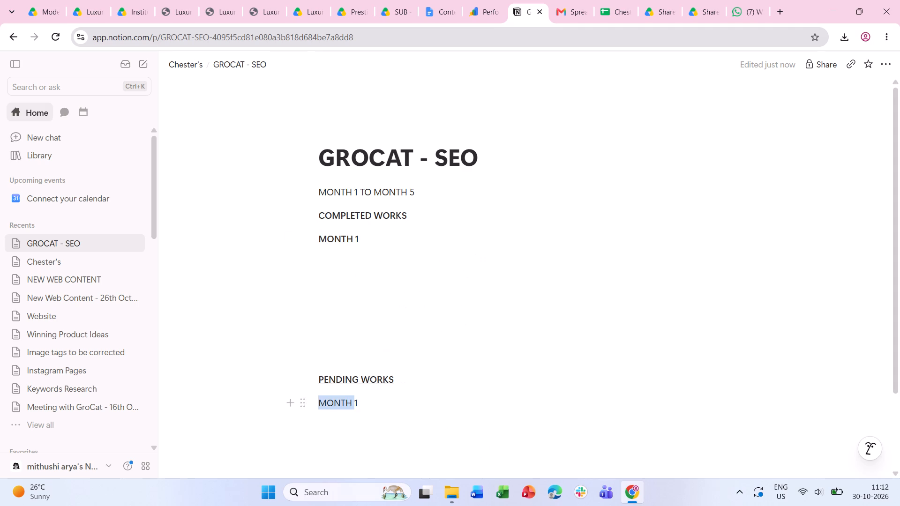
key("ctrl+b")
left_click(388, 429)
Turn the COMPLETED WORKS and PENDING WORKS lines into Heading 4 headings.
triple_click(375, 220)
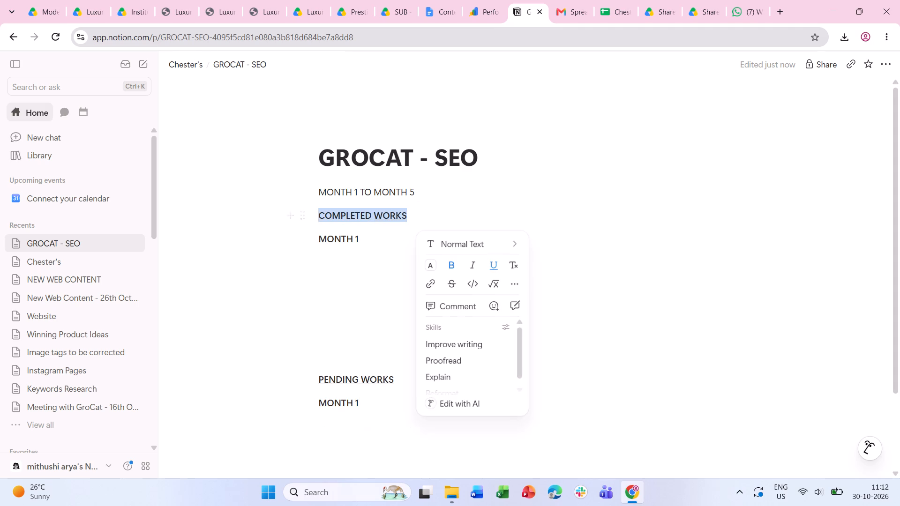
left_click(508, 242)
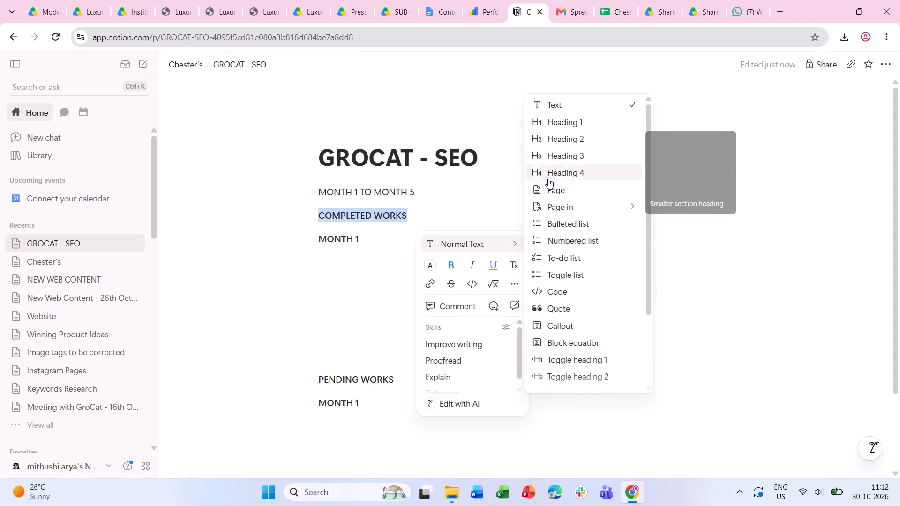
left_click(548, 179)
triple_click(365, 381)
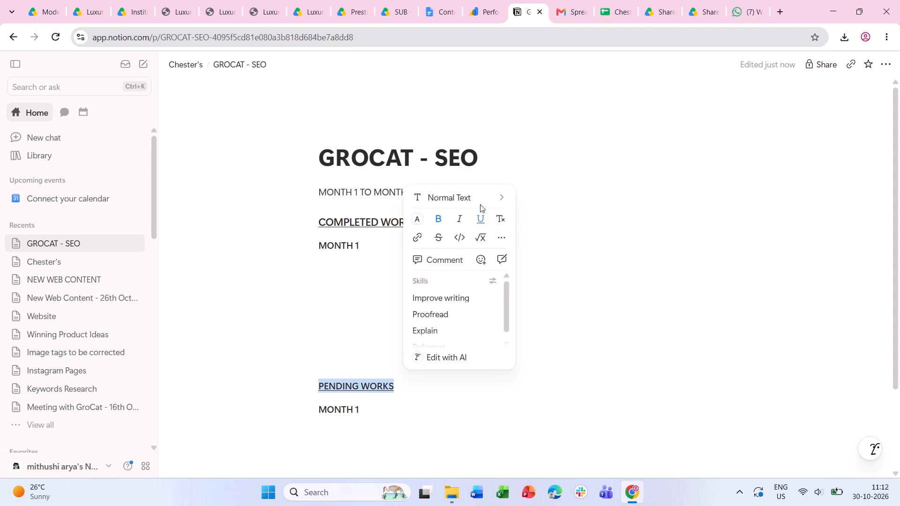
left_click(478, 199)
left_click(570, 133)
Copy the "Business Listing Sites" activity from the SEO Month 1 Action Plan sheet to below MONTH 1 under COMPLETED WORKS in Notion.
left_click(352, 270)
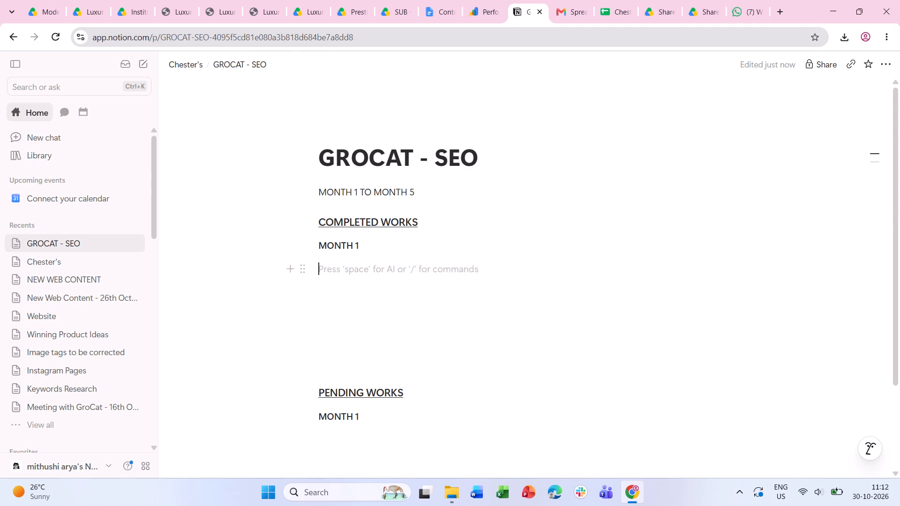
left_click(628, 1)
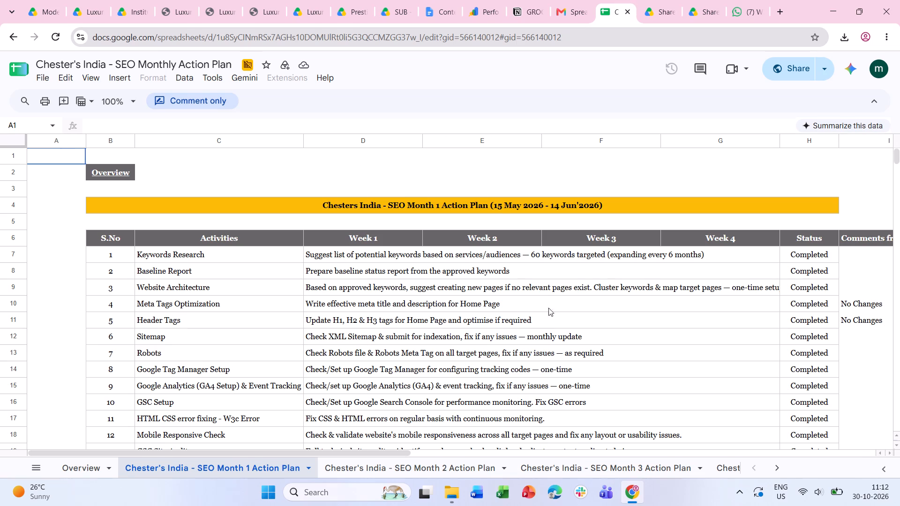
scroll(550, 318, "down", 2)
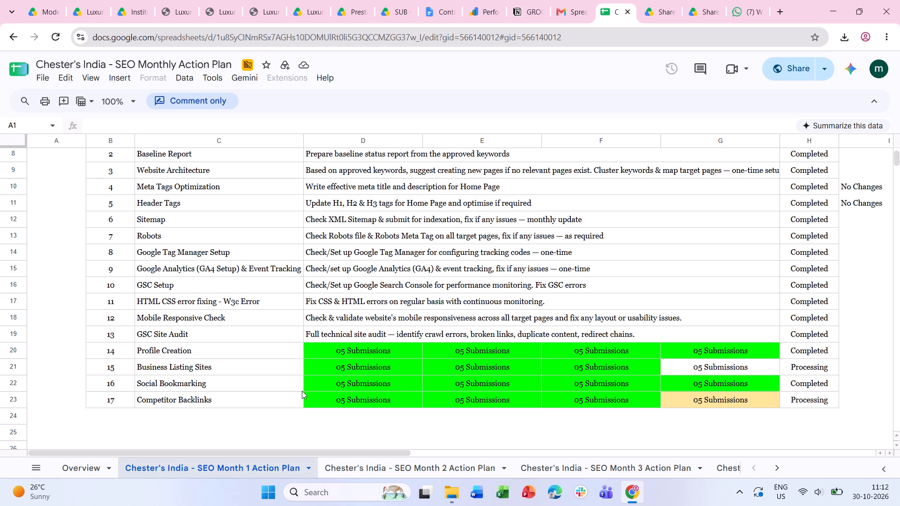
left_click(161, 362)
key("ctrl+c")
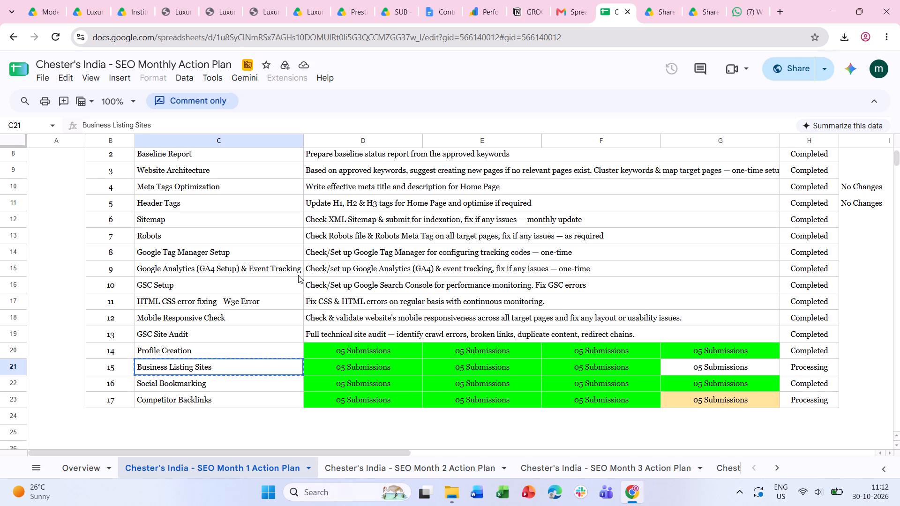
left_click(539, 0)
key("ctrl+v")
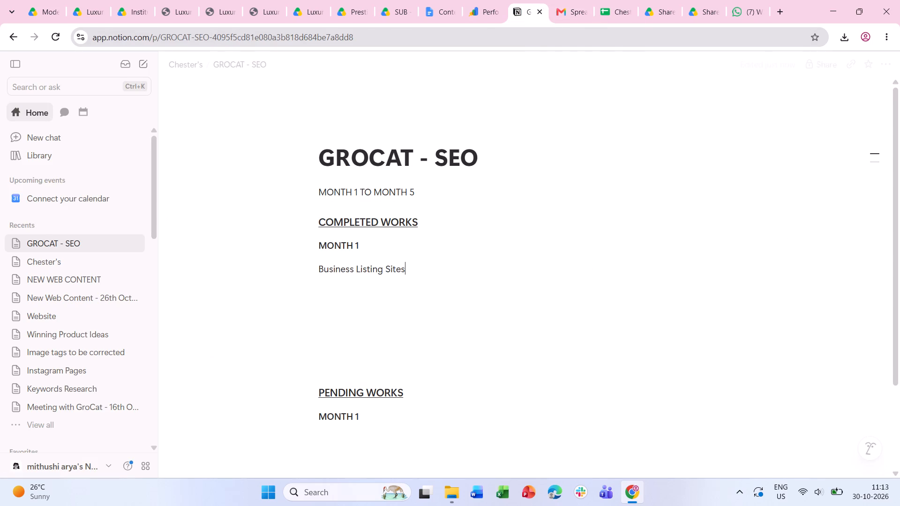
Copy the "Competitor Backlinks" activity from the Month 1 Action Plan sheet to the line below Business Listing Sites in Notion.
left_click(609, 0)
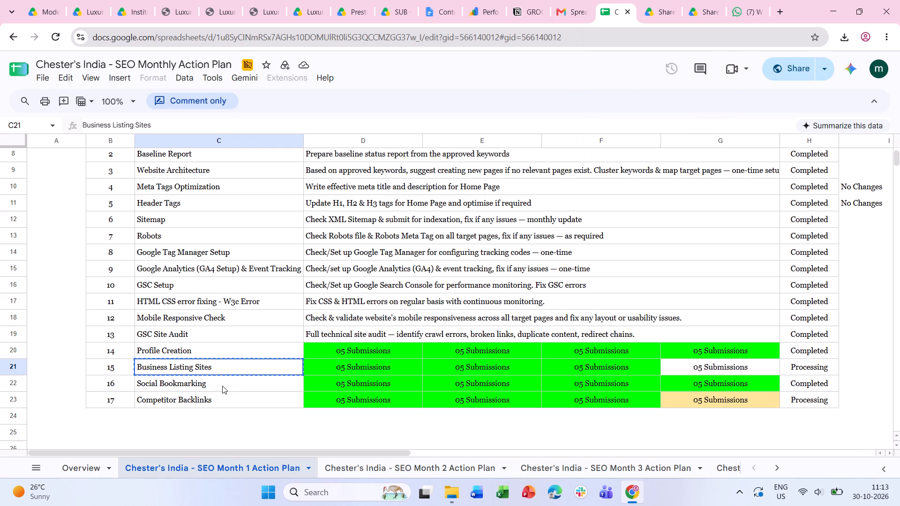
left_click(208, 401)
key("ctrl+c")
left_click(538, 0)
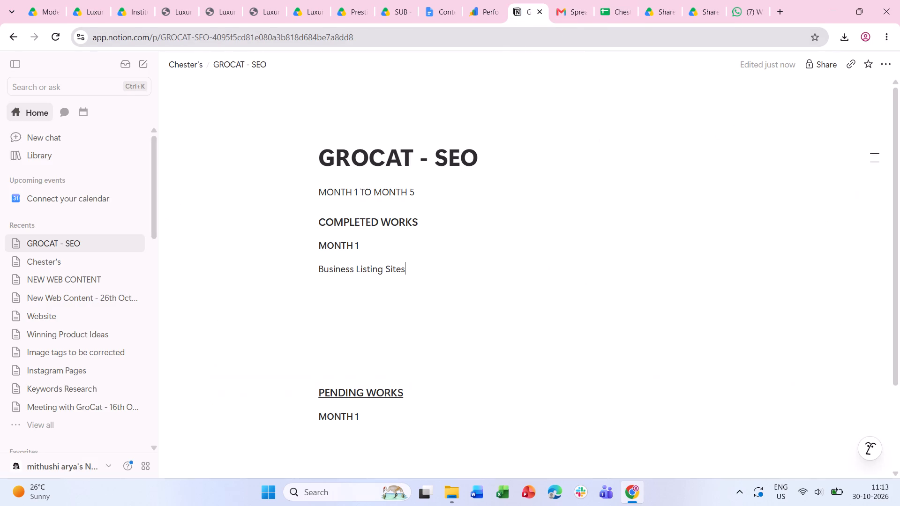
left_click(363, 303)
key("ctrl+v")
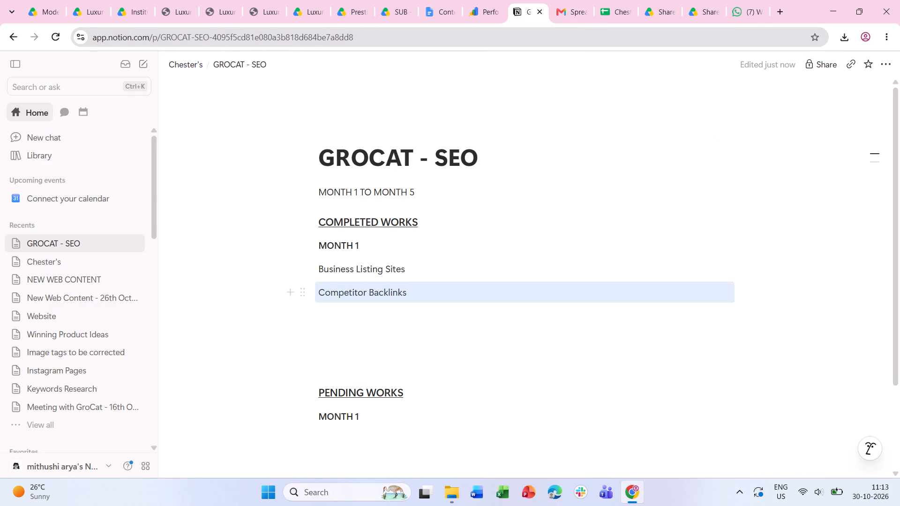
Append "- marked as processing on the spreadsheet, but this direction of strategy has been dropped" to the Business Listing Sites line.
left_click(416, 269)
key("space")
type("-")
key("space")
type("marked as pe")
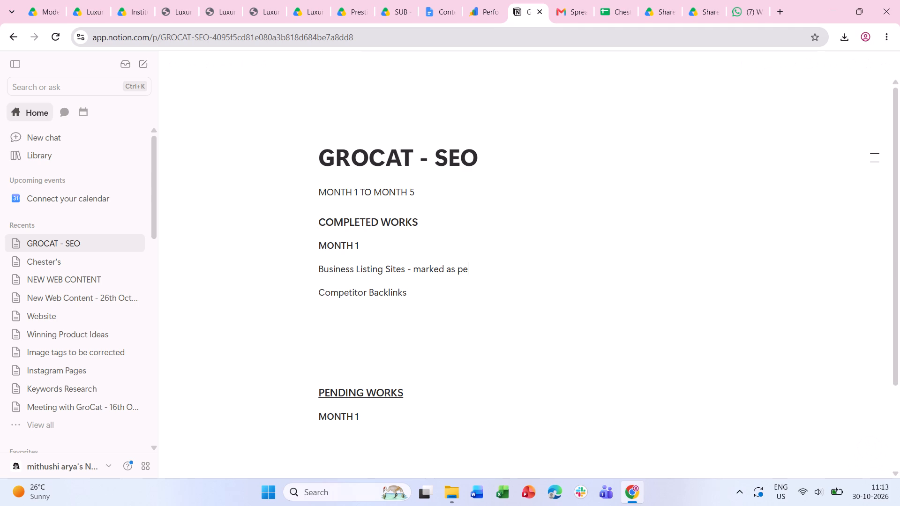
key("BackSpace")
type("rocessing on the spreadsheet, but")
key("space")
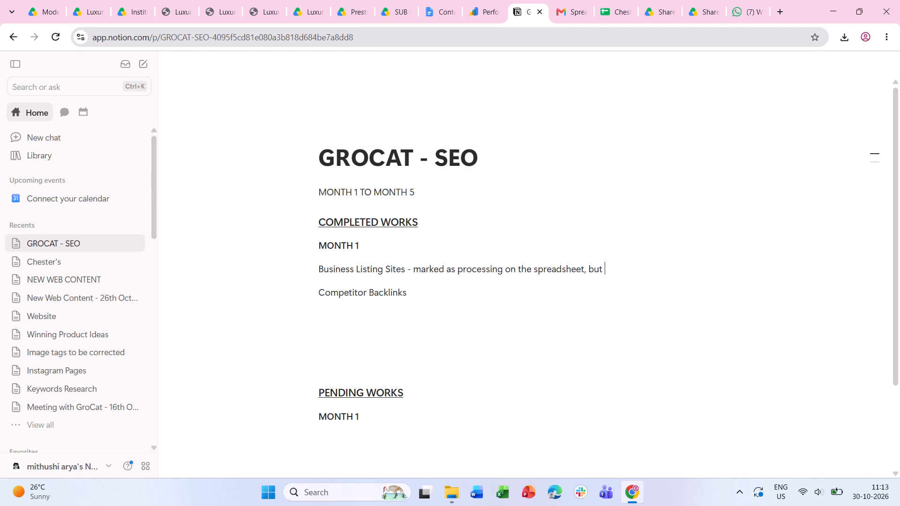
type("this direction of stra")
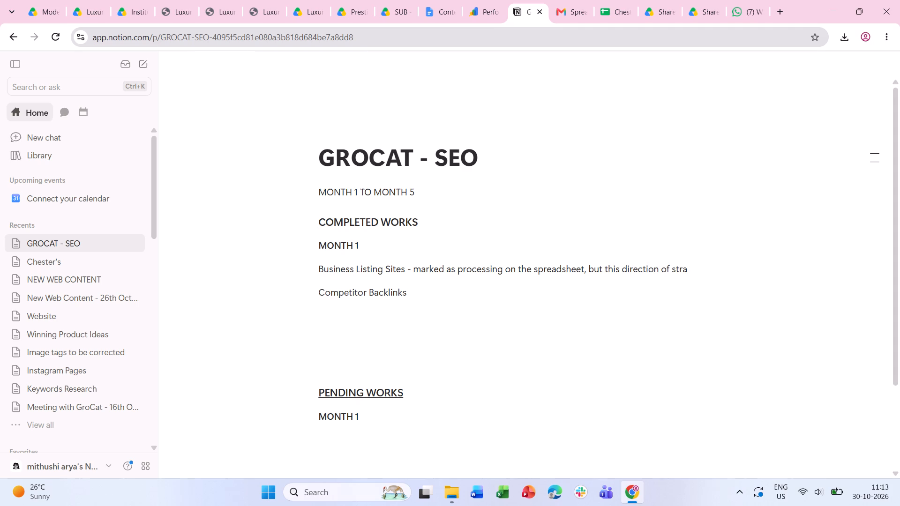
type("tegy has been dropped")
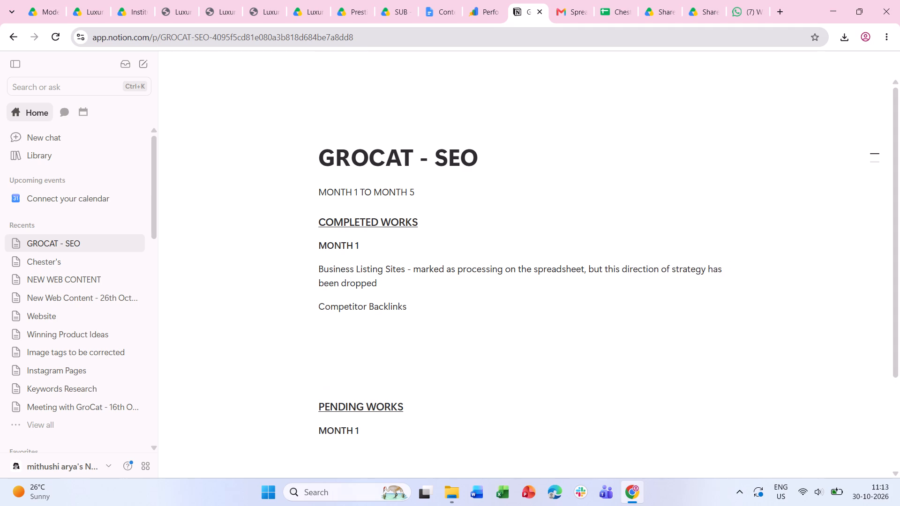
Append "- marked as processing on the spreadsheet, but this direction of strategy has been dropped" to the Competitor Backlinks line.
left_click_drag(412, 268, 426, 278)
key("ctrl+c")
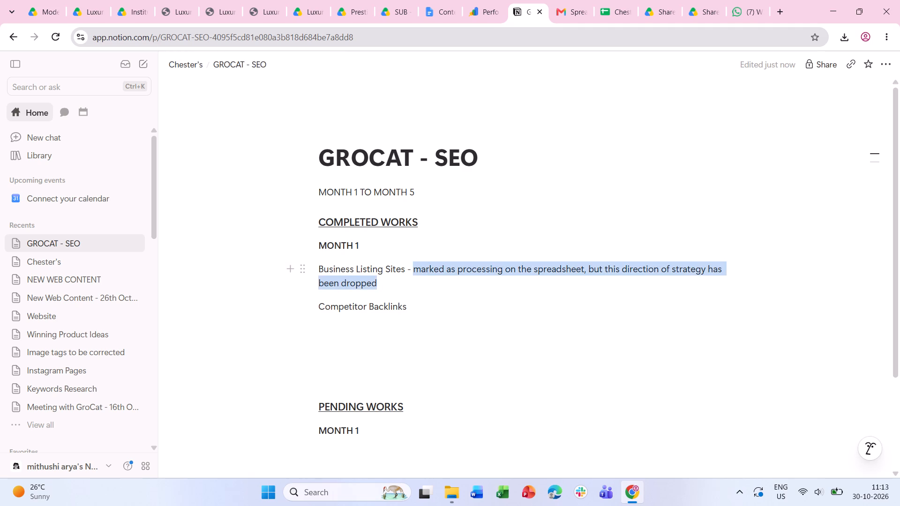
left_click(432, 305)
key("space")
type("-")
key("space")
key("ctrl+v")
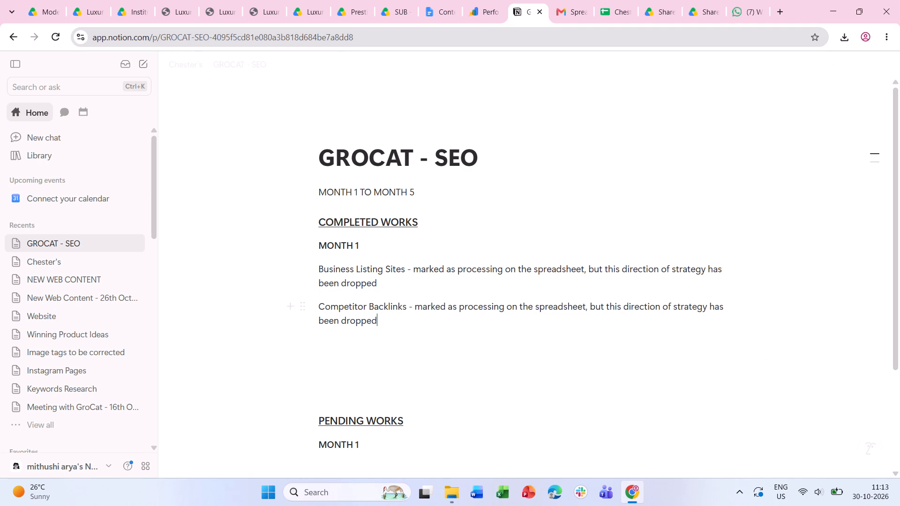
Review the Month 1 and Month 2 Action Plan sheets, checking the activities, their statuses and GroCat's comments.
left_click(603, 0)
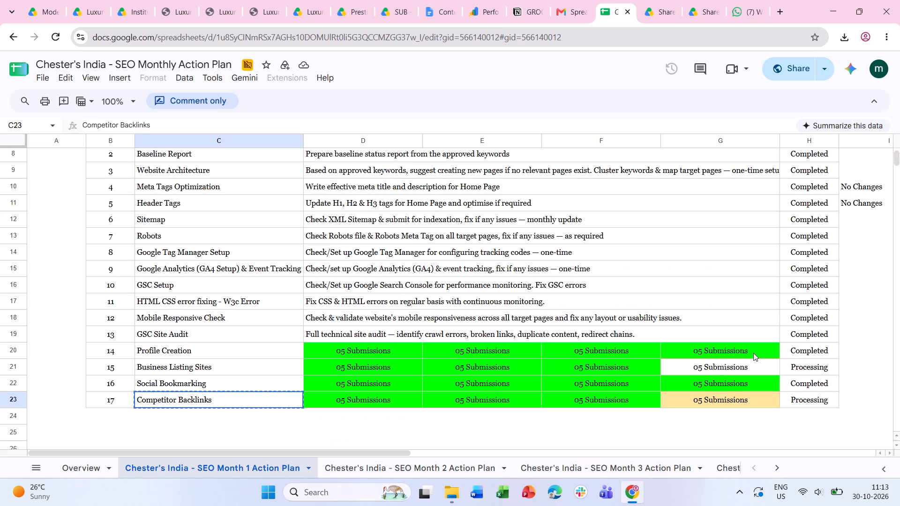
left_click(696, 307)
scroll(598, 268, "up", 2)
left_click(345, 470)
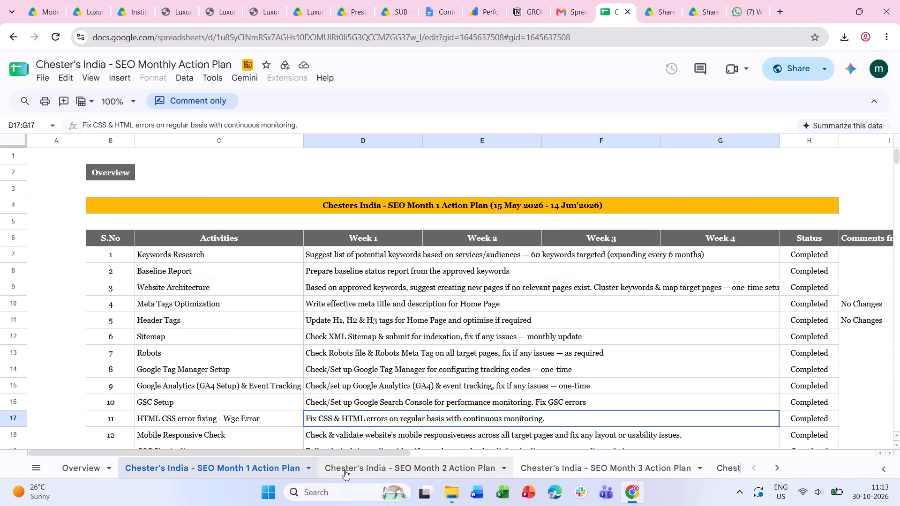
scroll(705, 358, "left", 1)
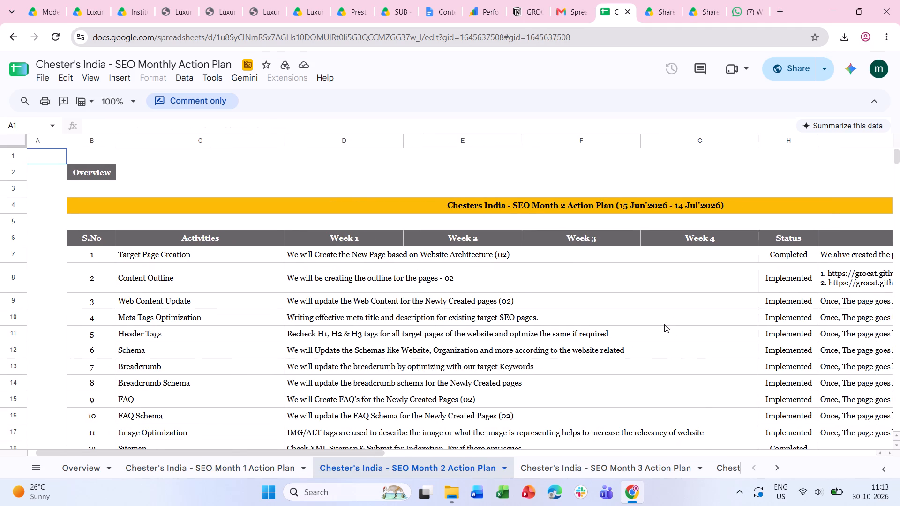
scroll(664, 324, "left", 1)
scroll(664, 324, "down", 1)
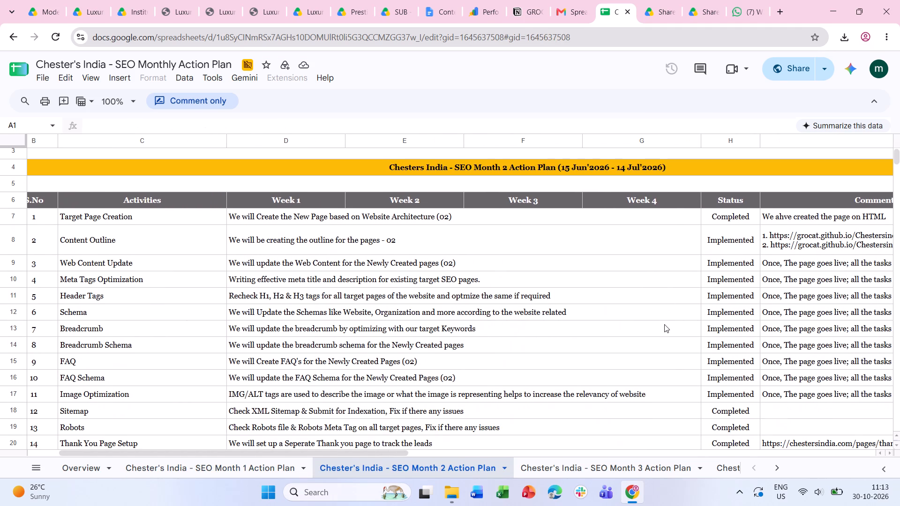
scroll(664, 324, "left", 2)
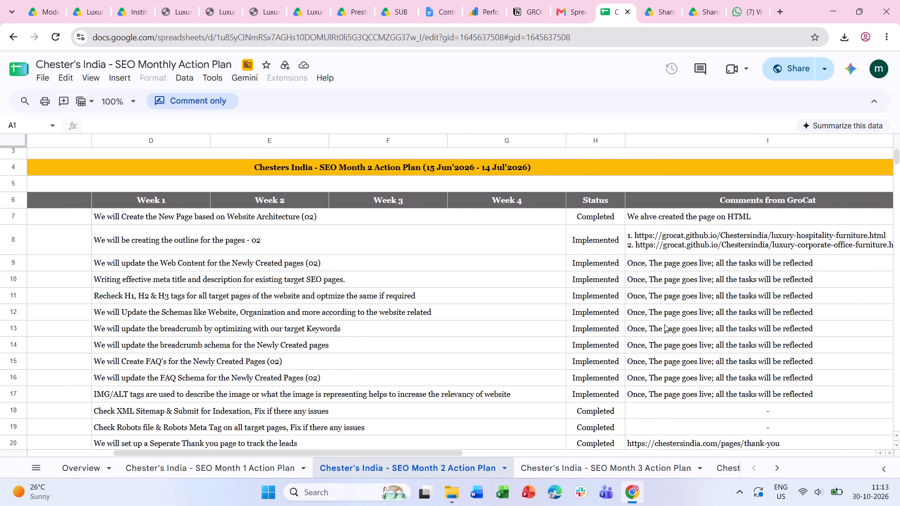
scroll(664, 324, "left", 1)
scroll(664, 324, "right", 3)
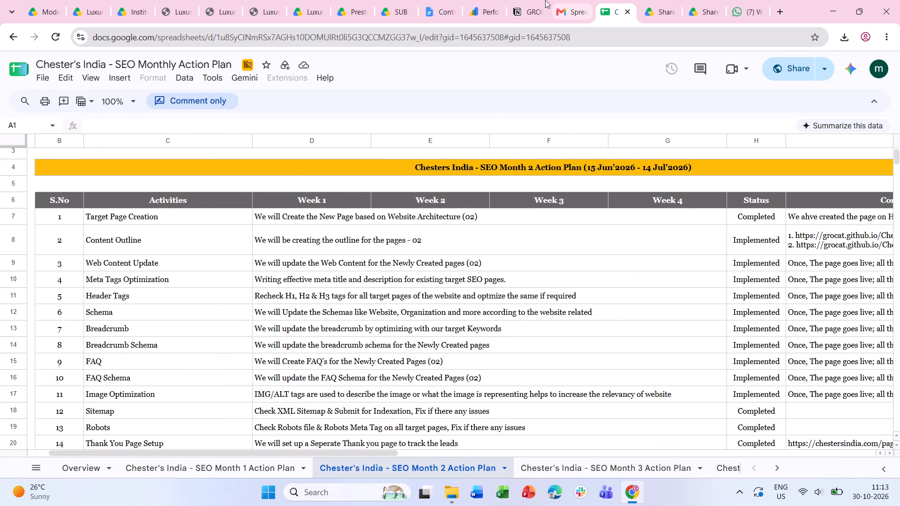
Enter "No pending works" below MONTH 1 under PENDING WORKS on the GROCAT - SEO page in Notion.
left_click(533, 3)
left_click(390, 450)
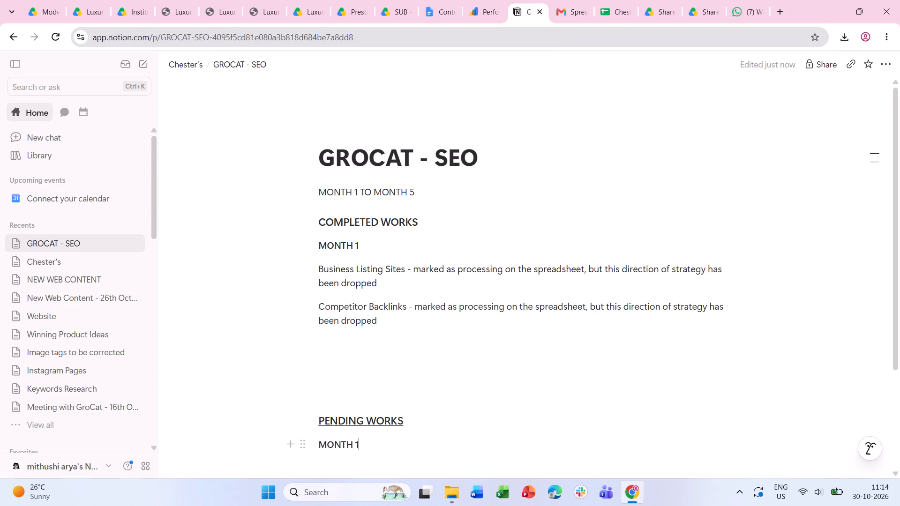
left_click(360, 459)
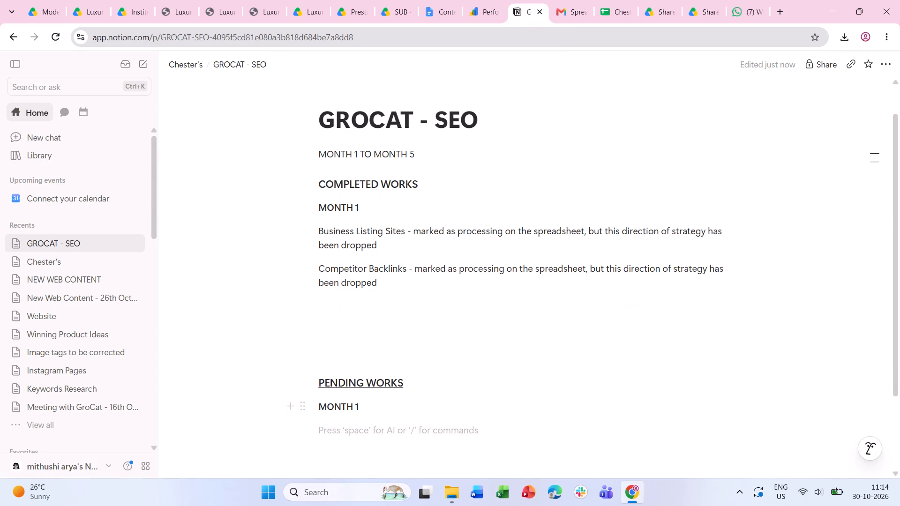
type("No pending works")
Add a bold MONTH 2 subheading under both the PENDING WORKS and COMPLETED WORKS sections, leaving a blank line above each.
key("Return")
key("Return")
type("MONTH 2")
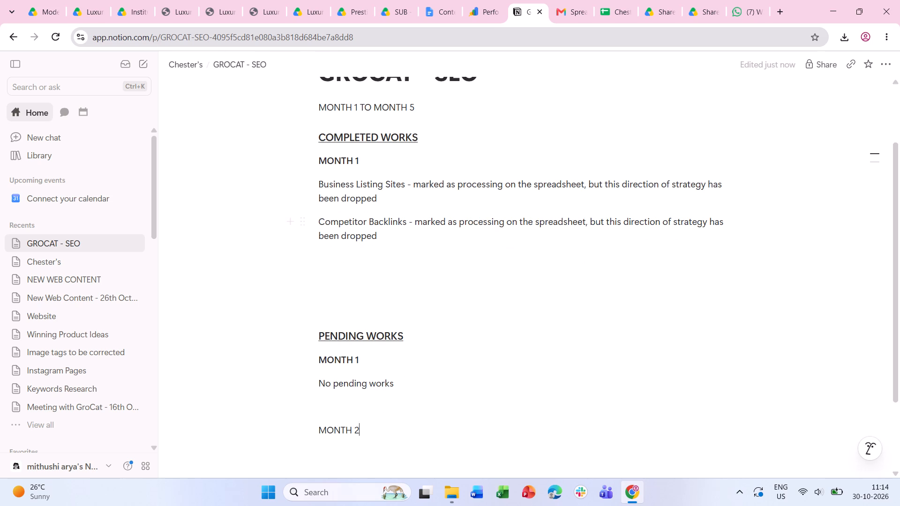
left_click(387, 243)
key("Return")
key("Return")
type("MONT")
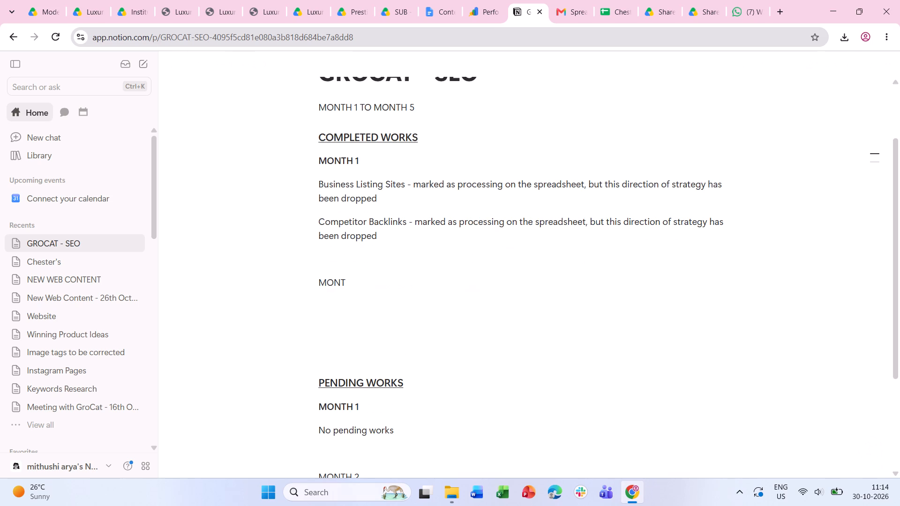
type("H 2")
triple_click(335, 287)
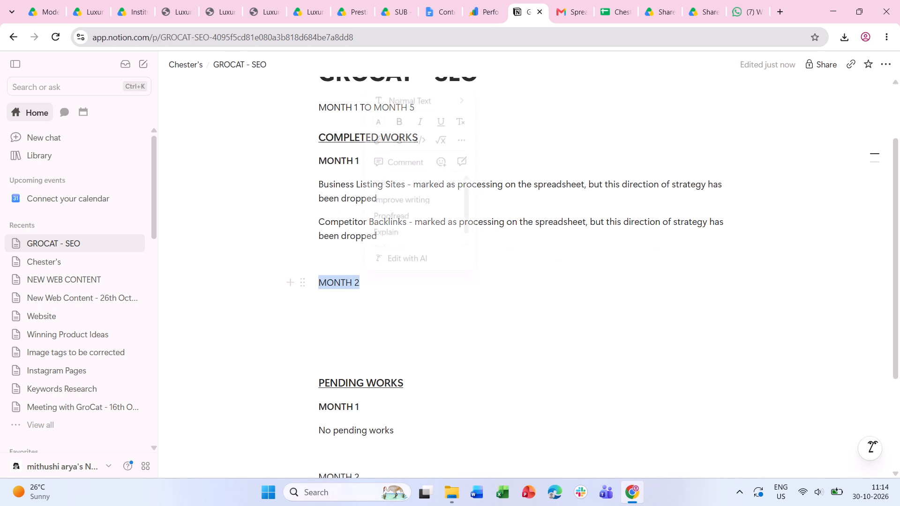
key("ctrl+b")
scroll(352, 342, "down", 2)
triple_click(347, 363)
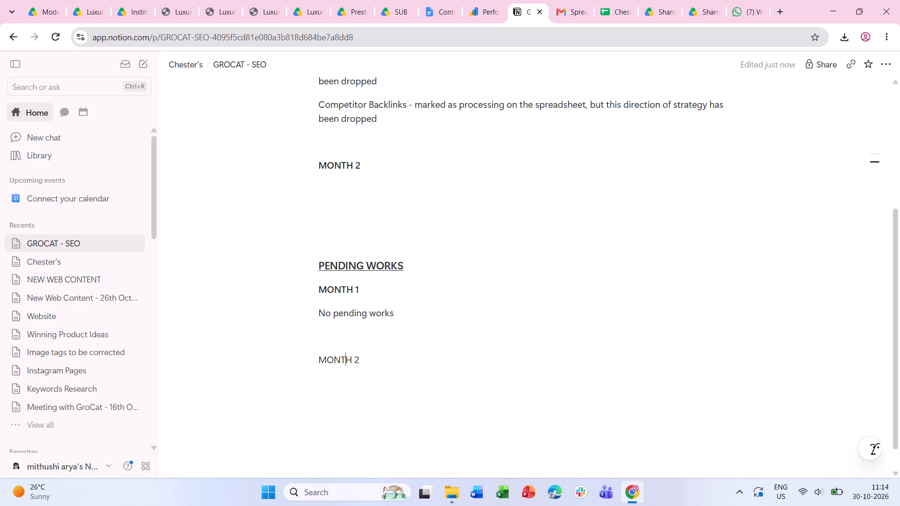
key("ctrl+b")
Write "Implementation of the new web pages" below MONTH 2 in COMPLETED WORKS and move it below MONTH 2 in PENDING WORKS.
left_click(346, 193)
type("Implementation of the new web pages")
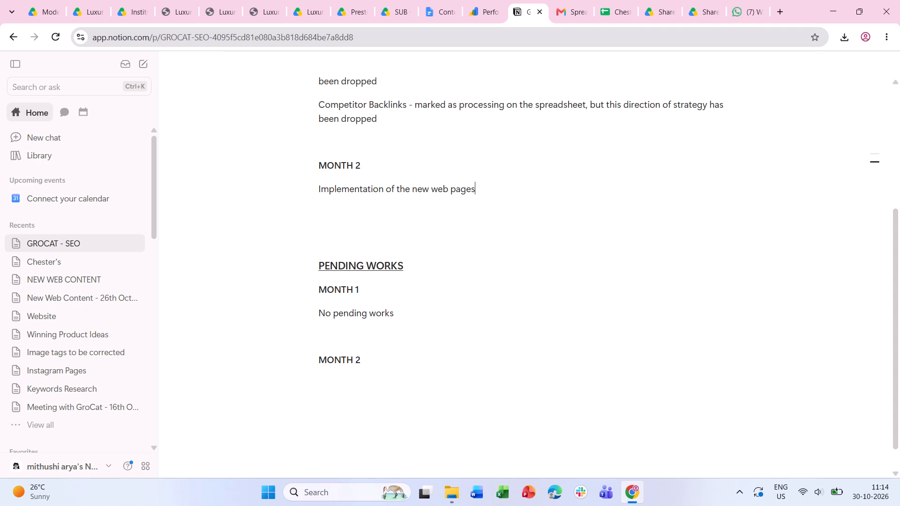
triple_click(401, 193)
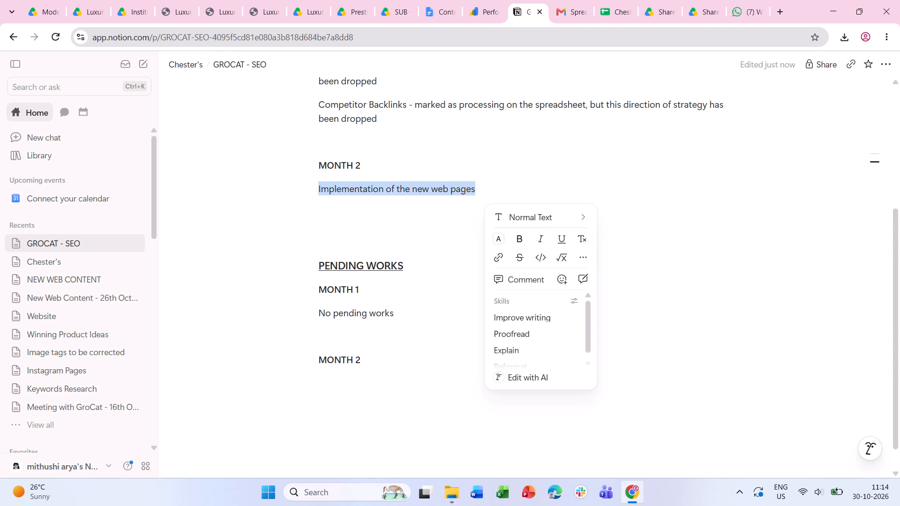
key("ctrl+c")
key("ctrl+x")
left_click(355, 382)
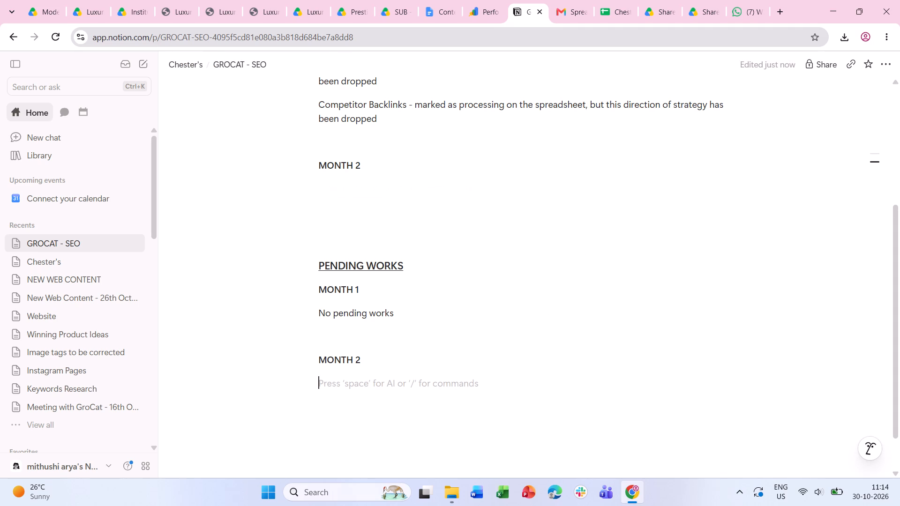
key("ctrl+v")
Copy the Month 2 activities from Sitemap through Thank You page Event Tracking as plain text to below MONTH 2 under COMPLETED WORKS in Notion.
left_click(607, 0)
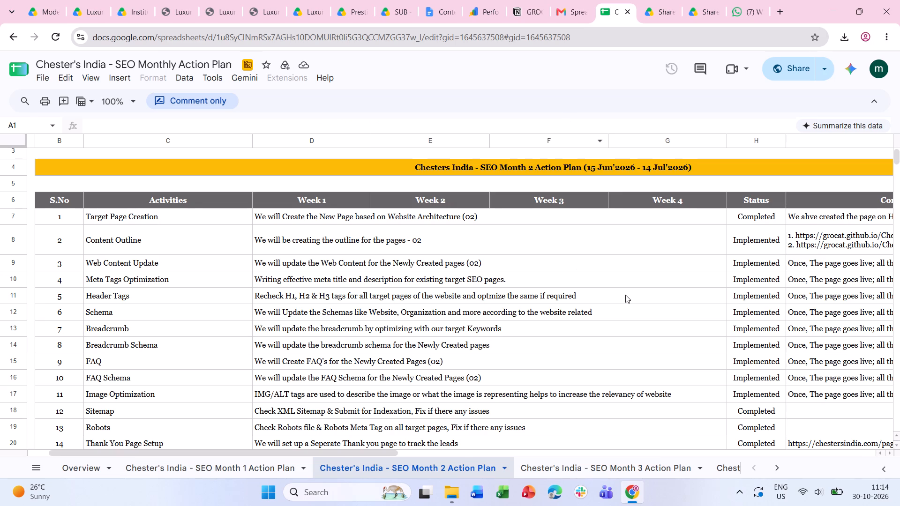
scroll(625, 295, "down", 1)
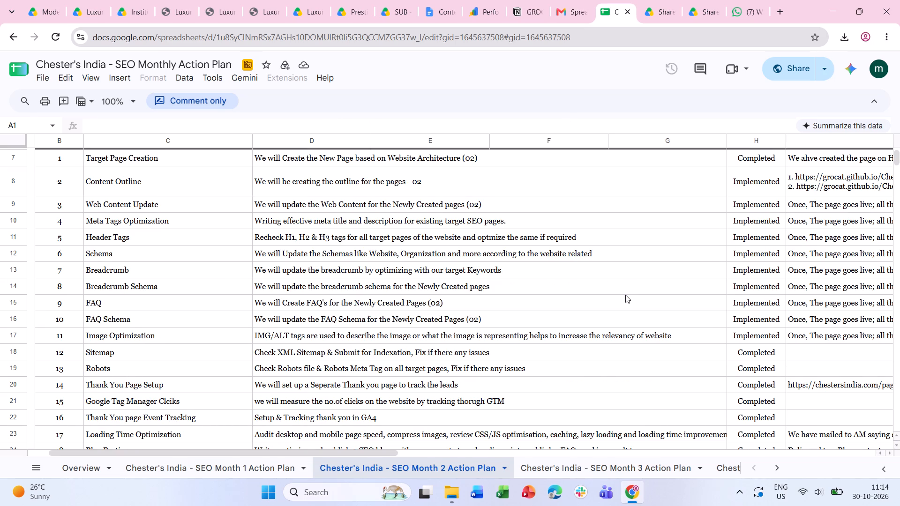
left_click(107, 351)
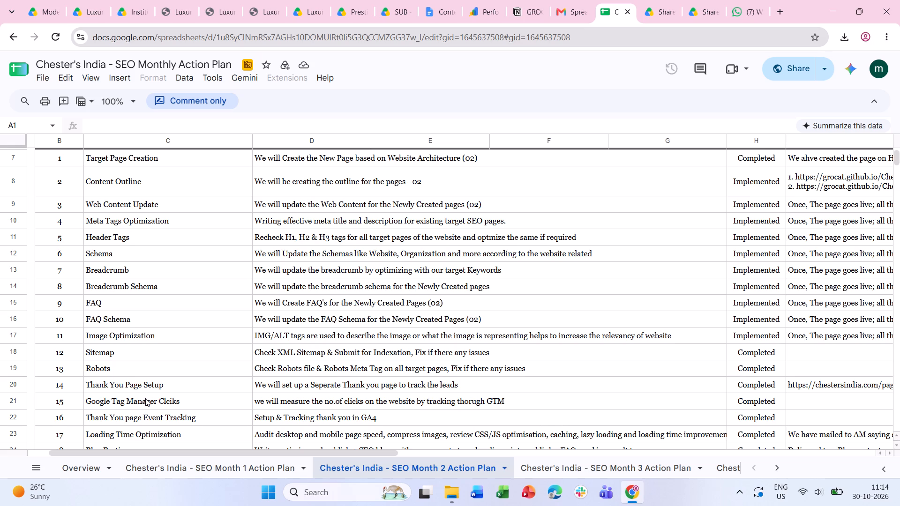
left_click(153, 421, "shift")
key("ctrl+c")
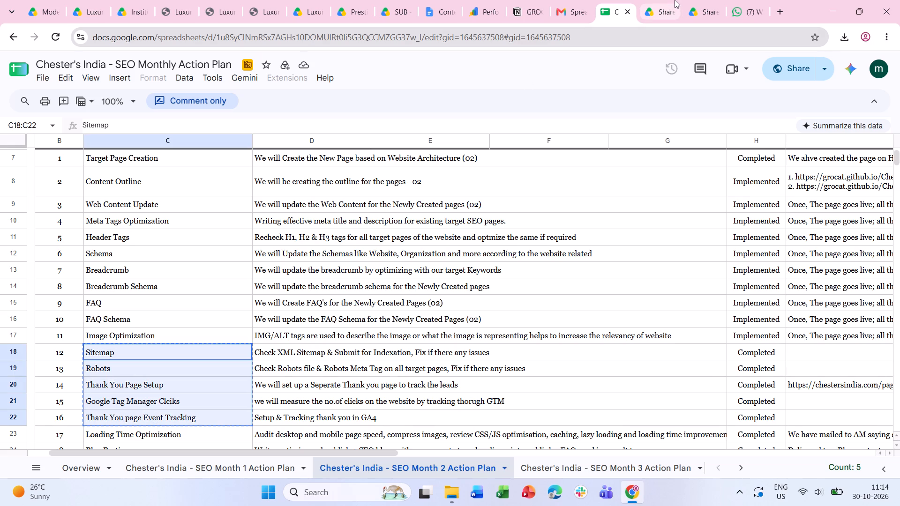
left_click(526, 0)
left_click(352, 183)
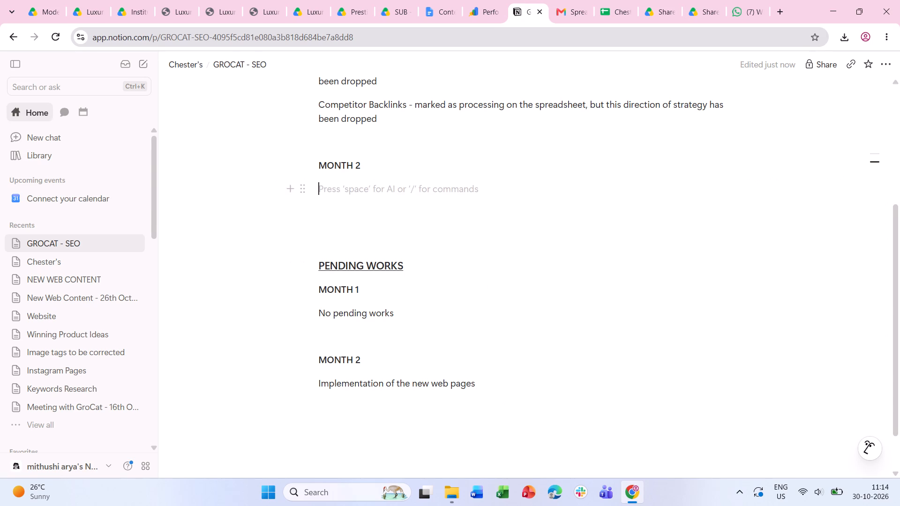
key("ctrl+v")
left_click(423, 342)
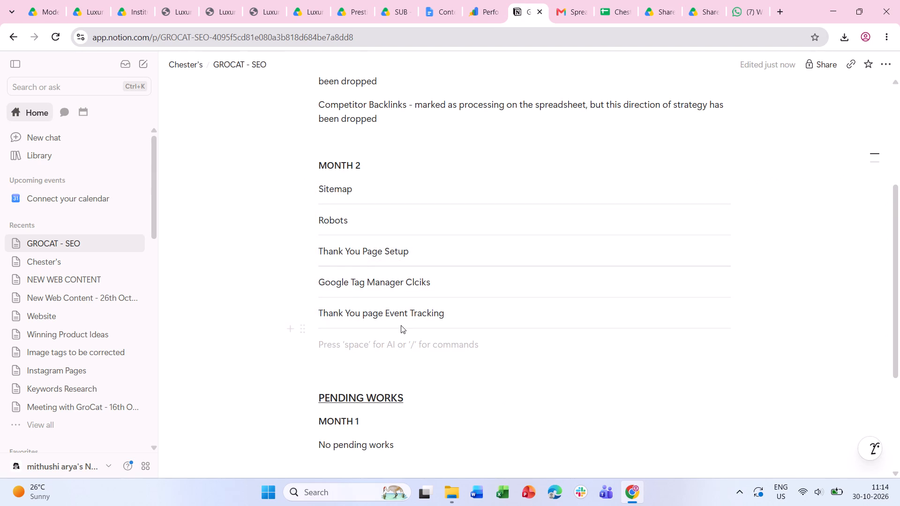
key("ctrl+z")
right_click(337, 188)
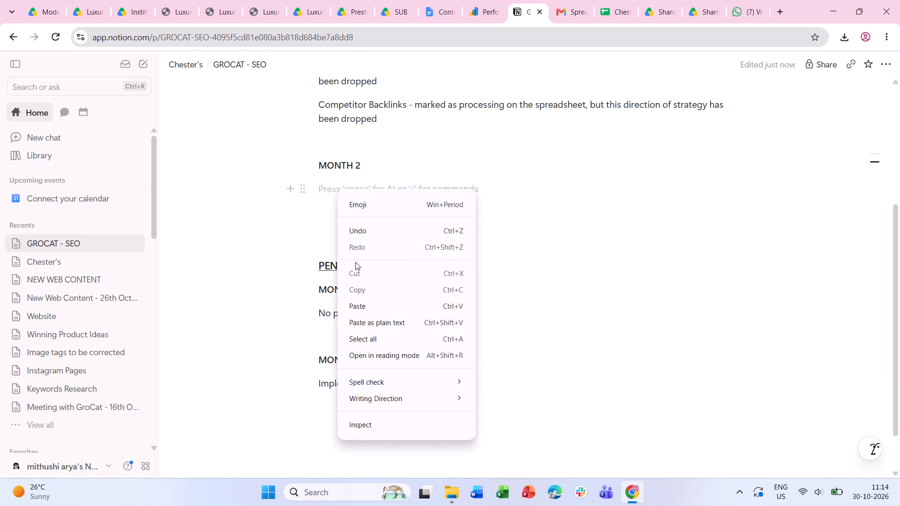
left_click(365, 326)
left_click(401, 273)
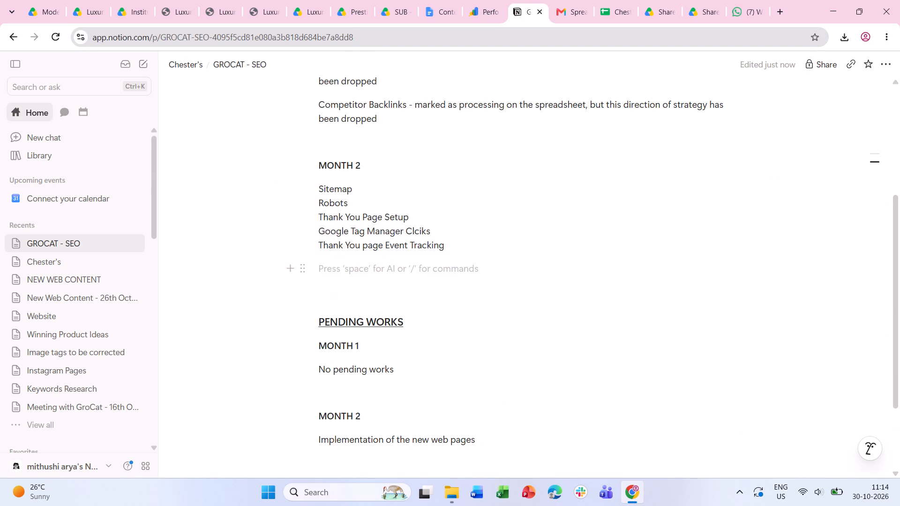
Select the Loading Time Optimization activity in the SEO Month 2 Action Plan sheet.
scroll(486, 265, "up", 3)
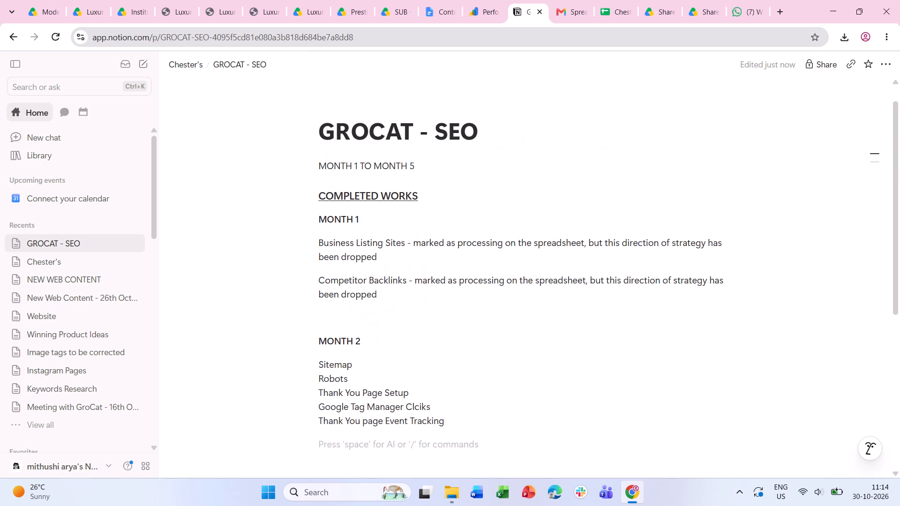
scroll(486, 265, "down", 1)
left_click(609, 0)
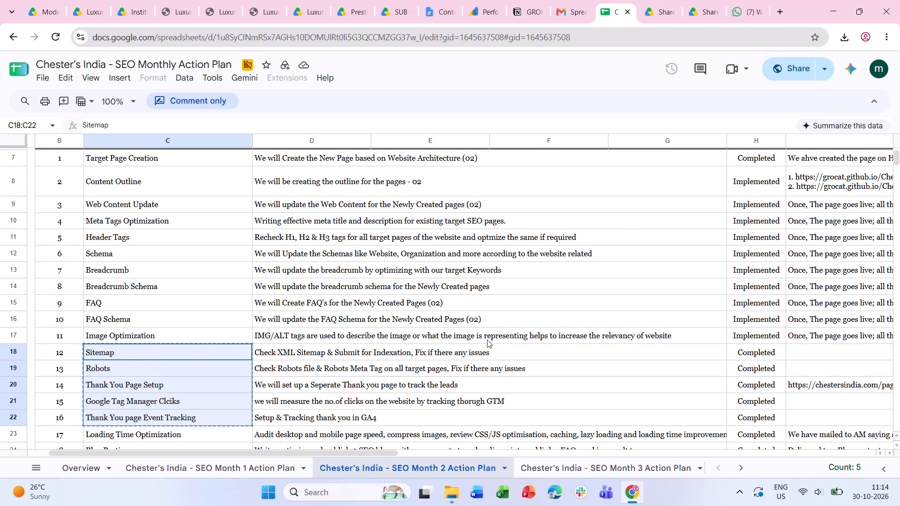
scroll(487, 340, "down", 1)
left_click(168, 379)
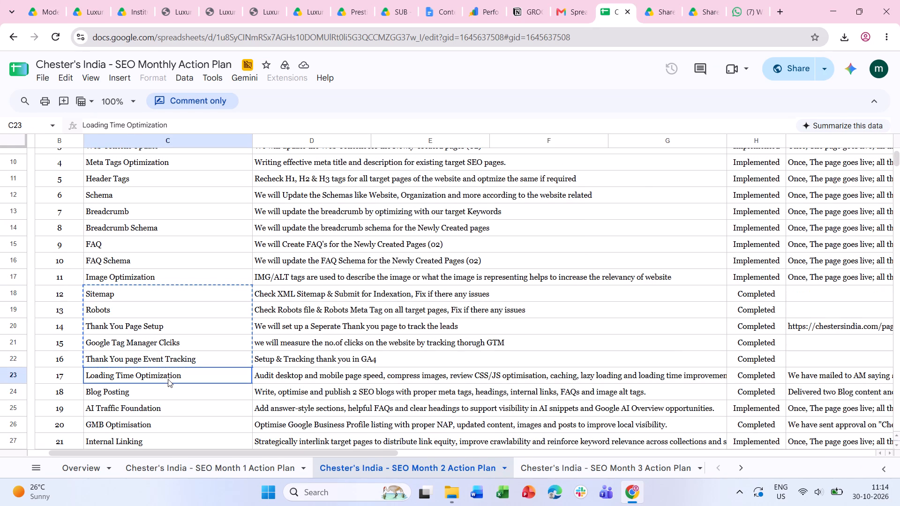
Copy the Loading Time Optimization activity into Notion as its own line below Thank You page Event Tracking in COMPLETED WORKS, MONTH 2.
key("ctrl+c")
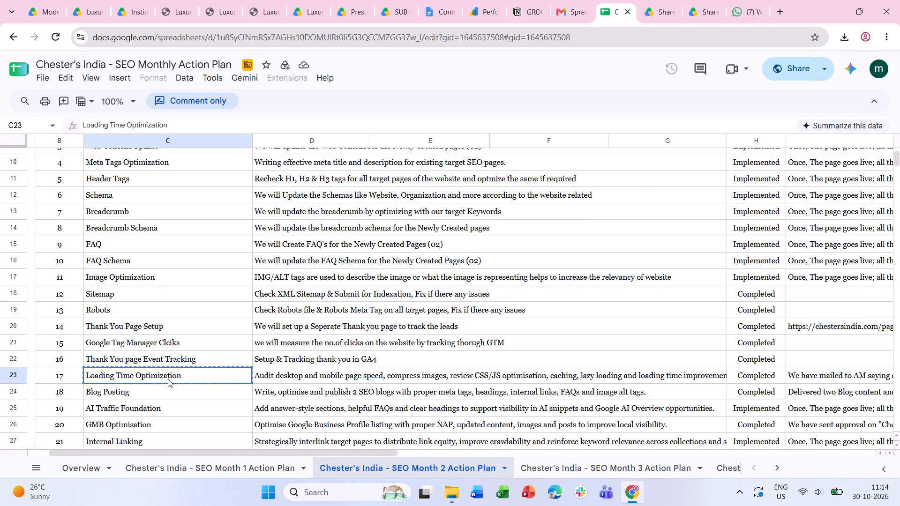
left_click(541, 0)
key("ctrl+v")
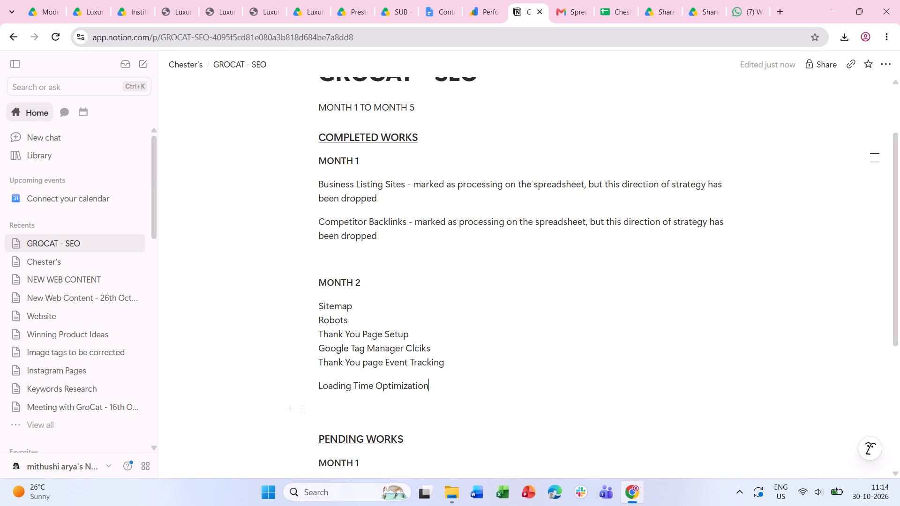
left_click(317, 383)
key("BackSpace")
key("Return")
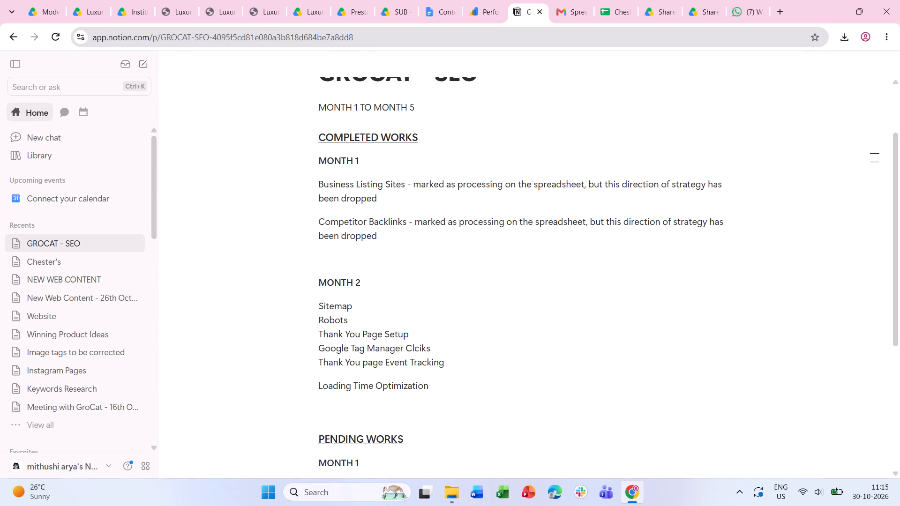
left_click(450, 386)
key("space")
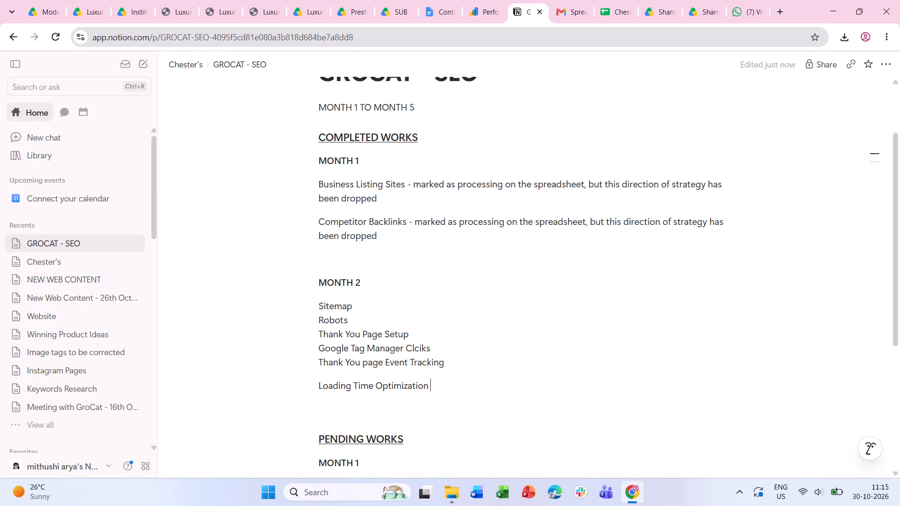
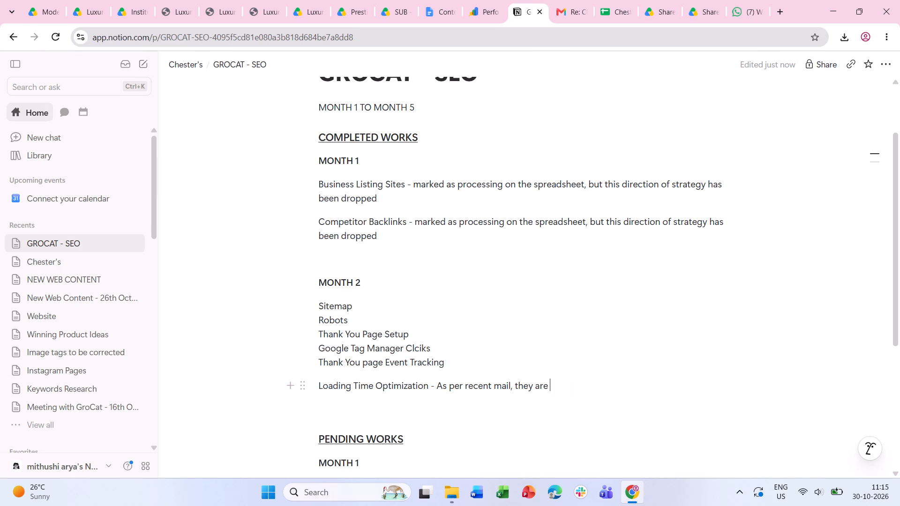
left_click(465, 386)
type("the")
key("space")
left_click(597, 386)
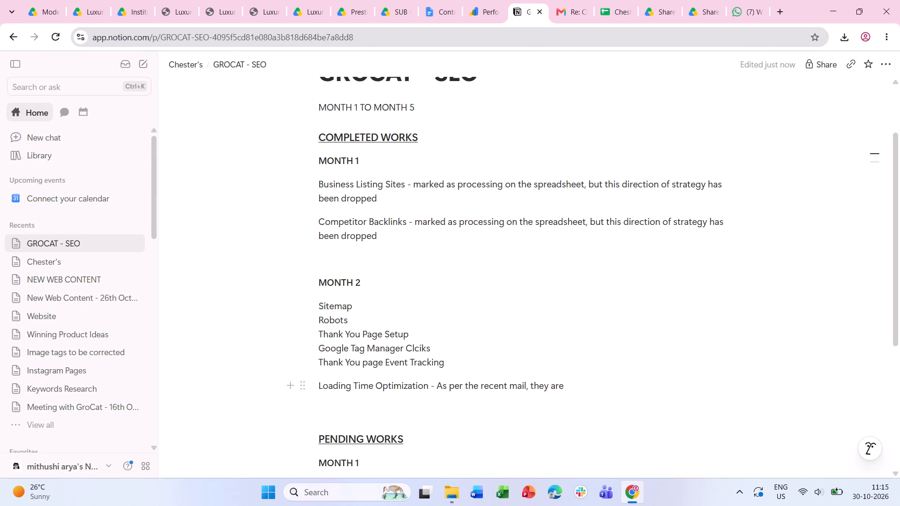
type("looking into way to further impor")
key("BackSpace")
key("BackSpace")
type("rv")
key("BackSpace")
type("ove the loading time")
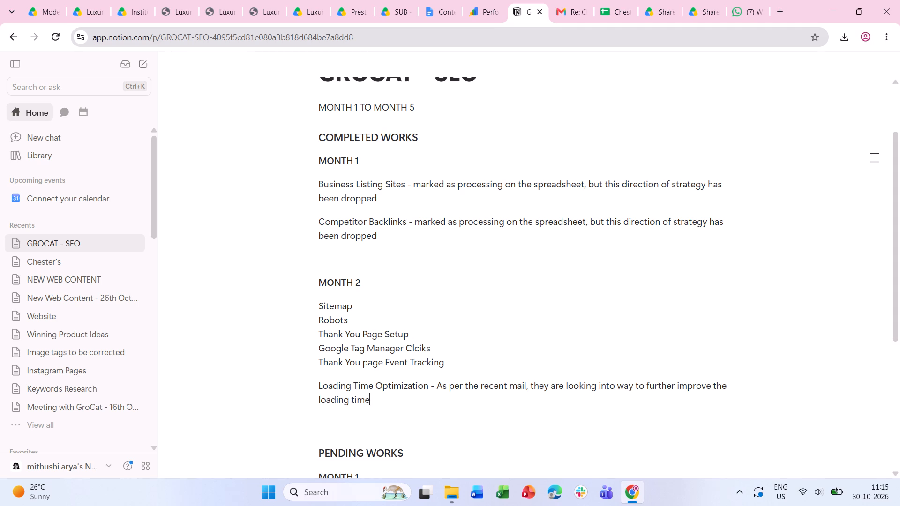
Replace "improve" with "reduce" in the Loading Time Optimization note.
left_click_drag(709, 385, 678, 387)
key("BackSpace")
key("BackSpace")
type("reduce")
scroll(677, 376, "up", 1)
scroll(515, 422, "down", 2)
left_click(360, 350)
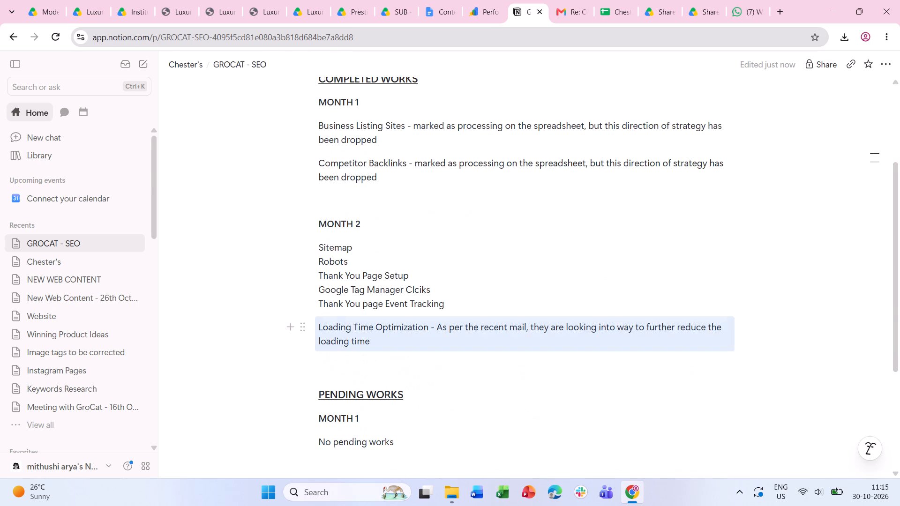
left_click(382, 339)
key("Return")
left_click(612, 1)
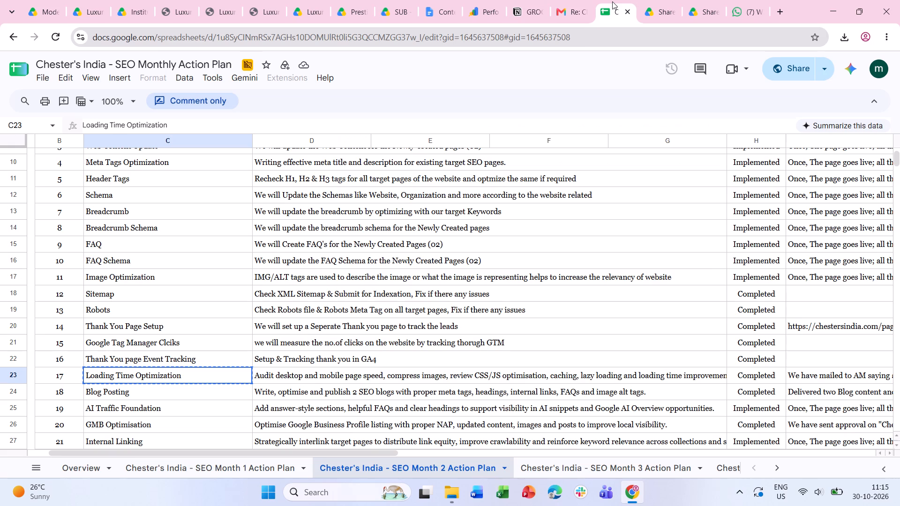
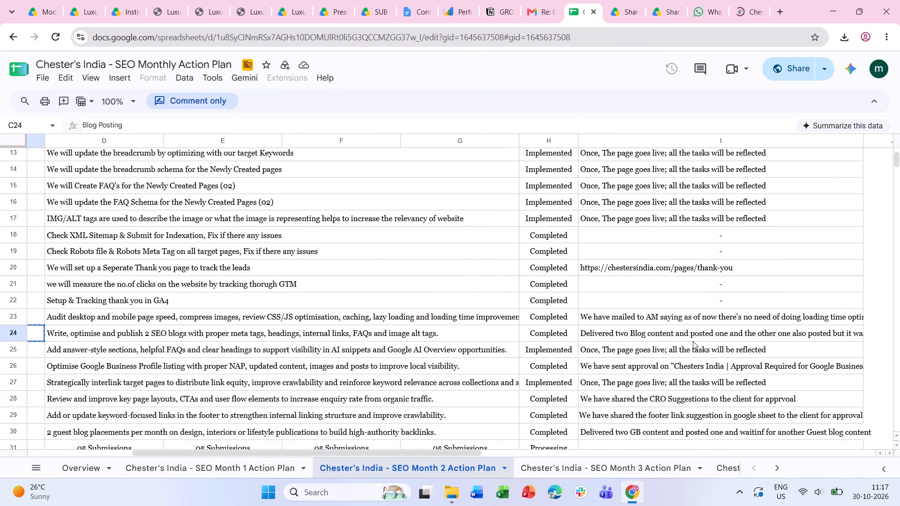
Read the Blog Posting remark in the SEO Month 2 Action Plan and switch to the Chester's website to check it.
scroll(693, 341, "left", 2)
left_click(721, 332)
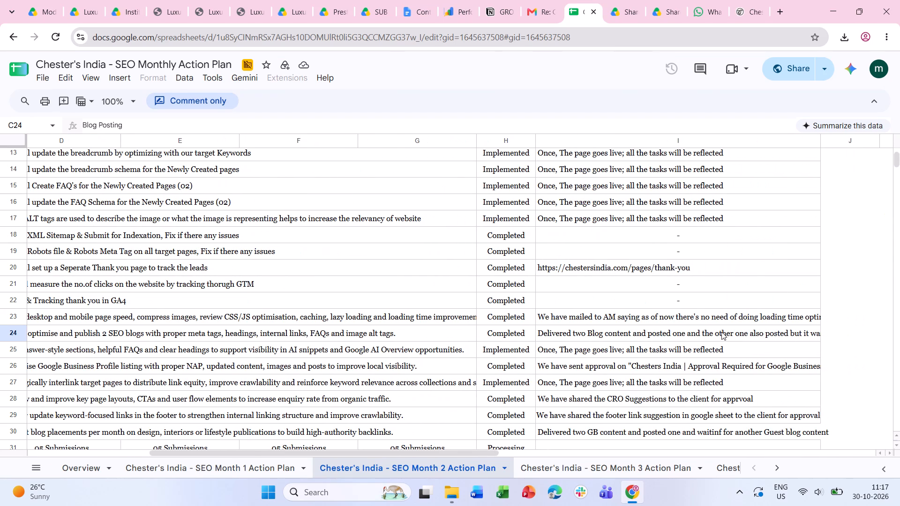
left_click(745, 0)
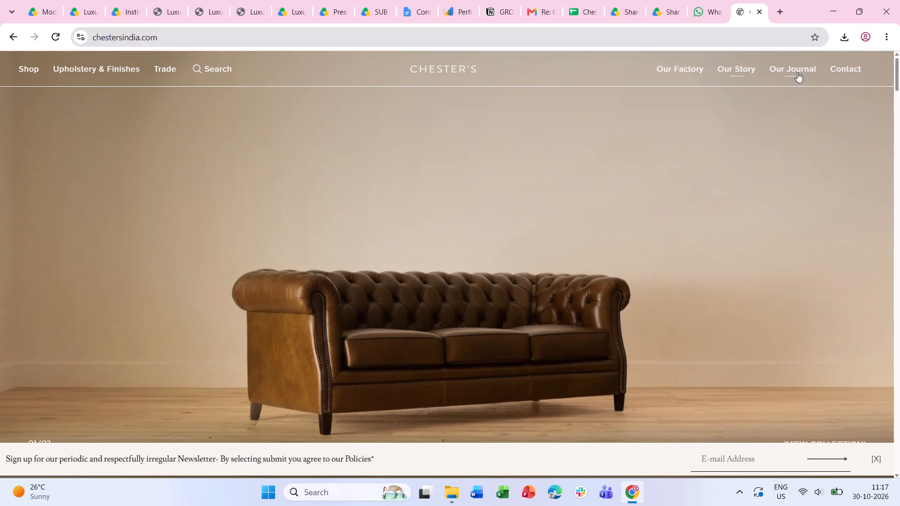
Open the Our Journal page of the Chester's website and review the published blog topics.
left_click(797, 72)
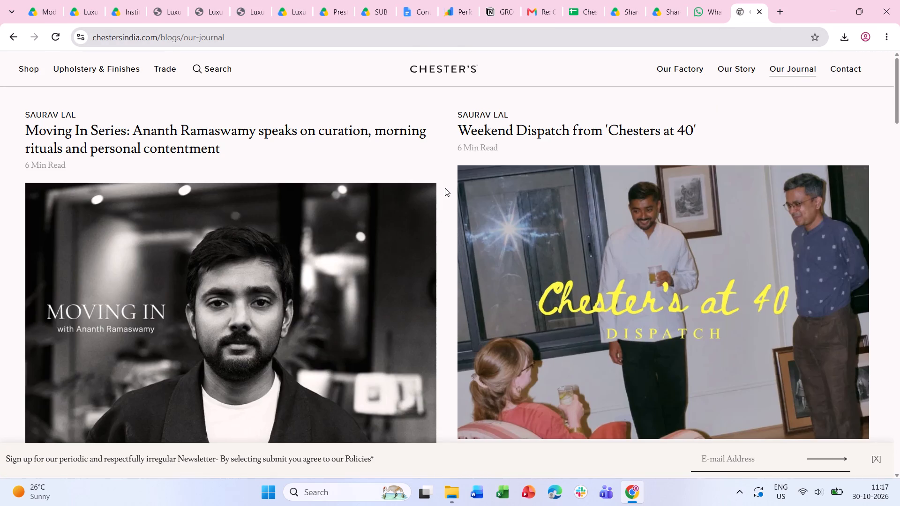
scroll(445, 188, "down", 6)
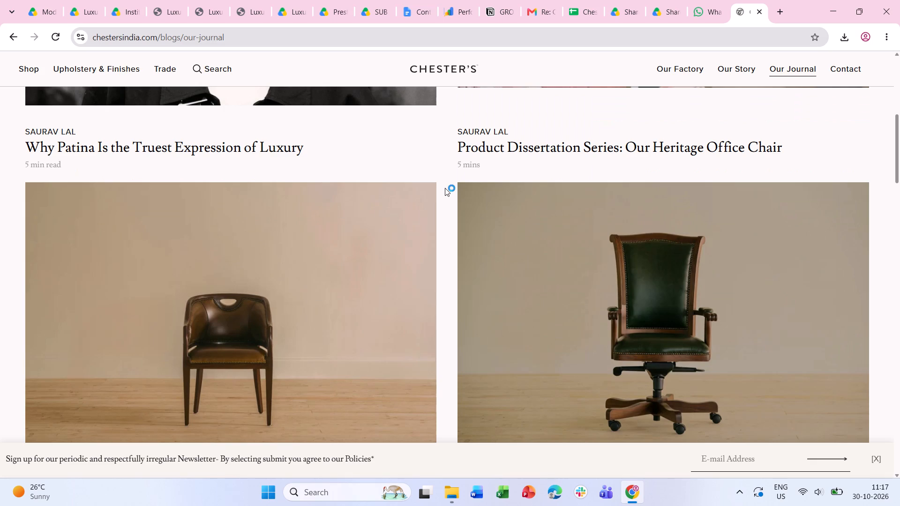
scroll(445, 188, "down", 5)
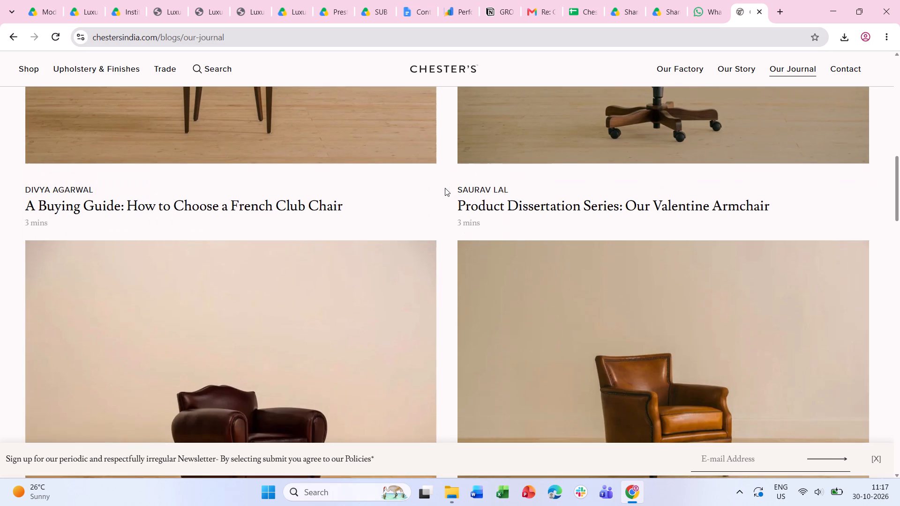
scroll(445, 188, "down", 9)
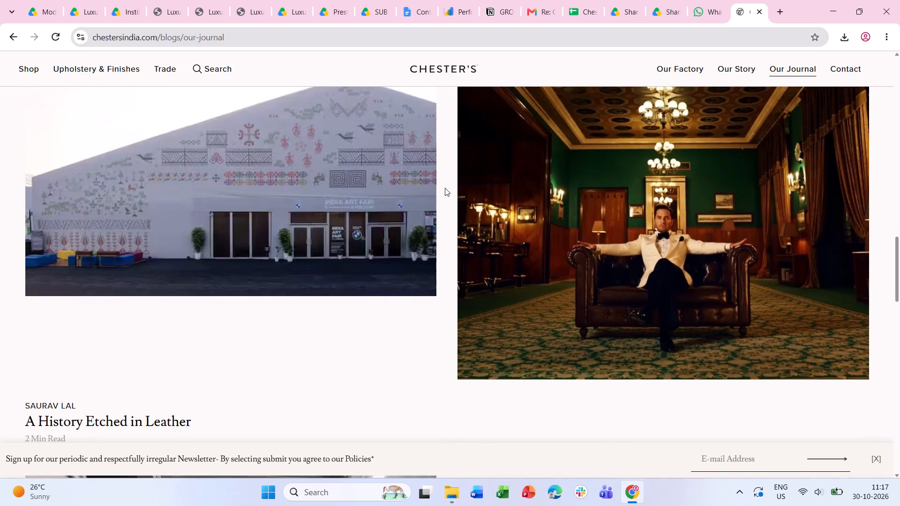
scroll(445, 188, "down", 6)
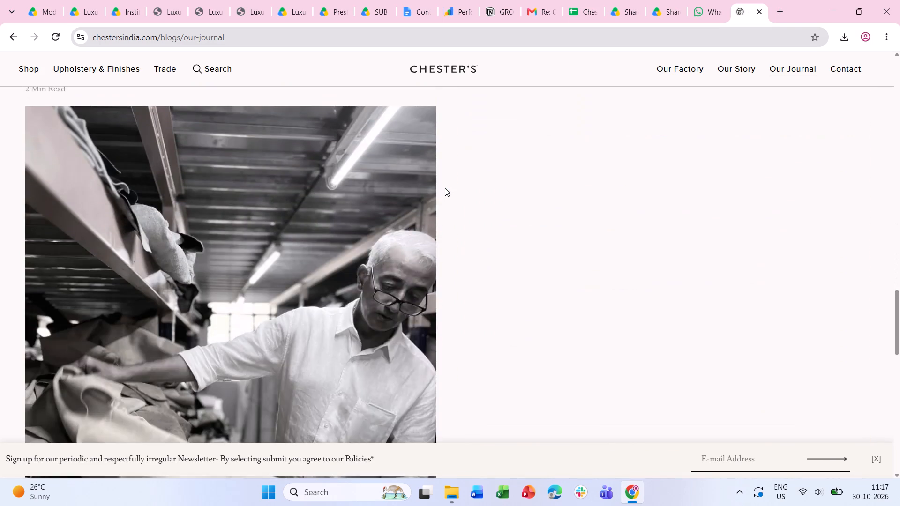
scroll(445, 188, "down", 8)
scroll(445, 188, "up", 18)
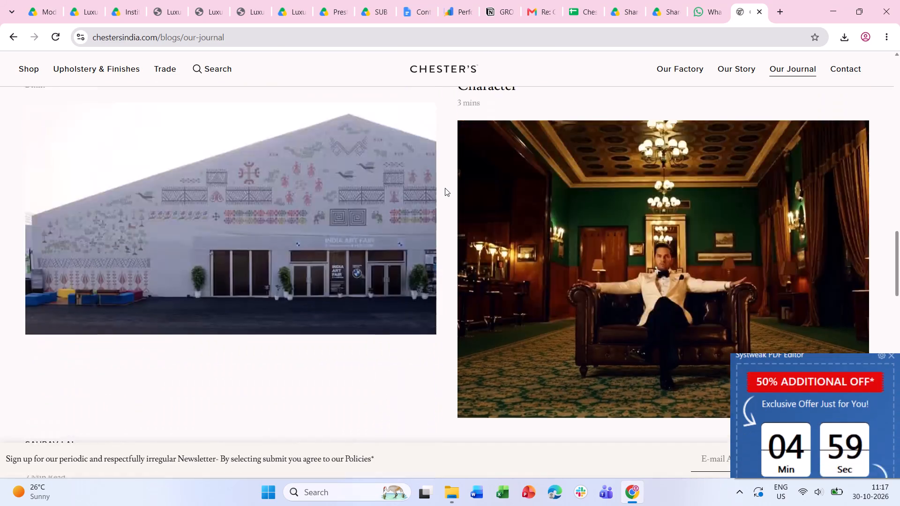
scroll(445, 188, "up", 5)
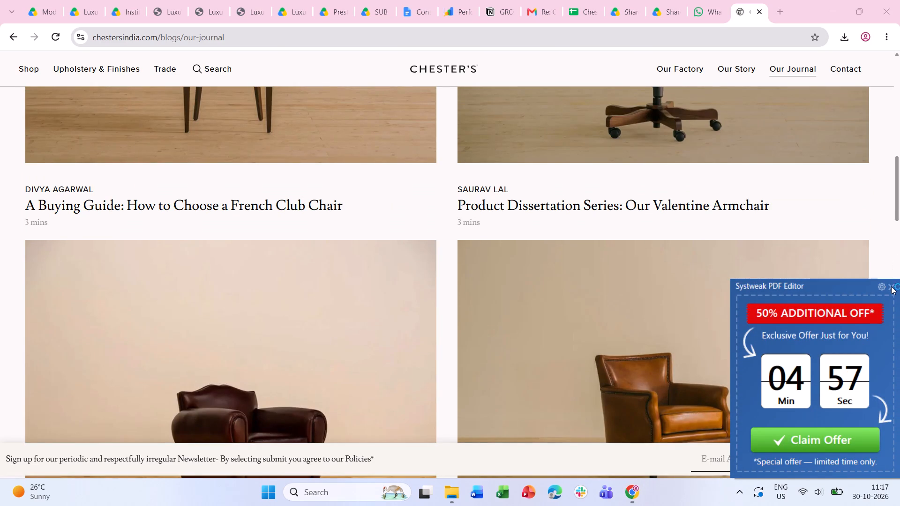
scroll(452, 266, "up", 7)
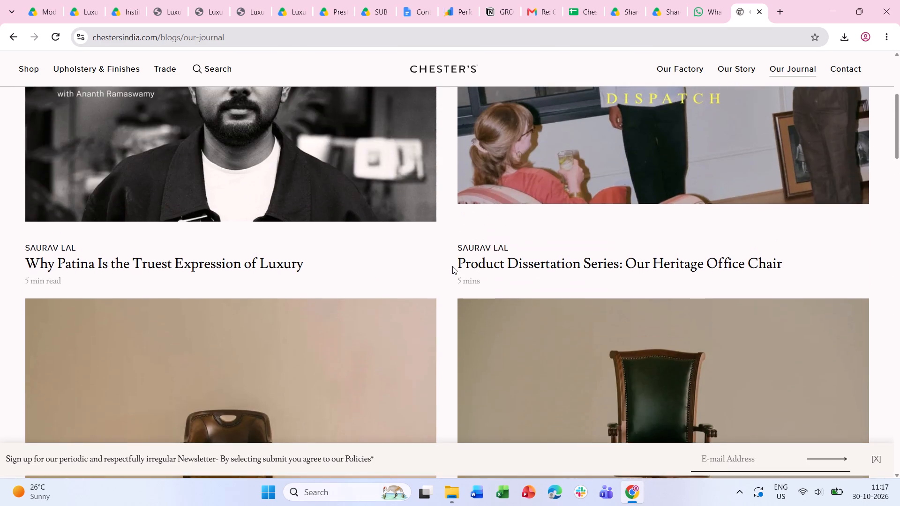
scroll(452, 266, "up", 3)
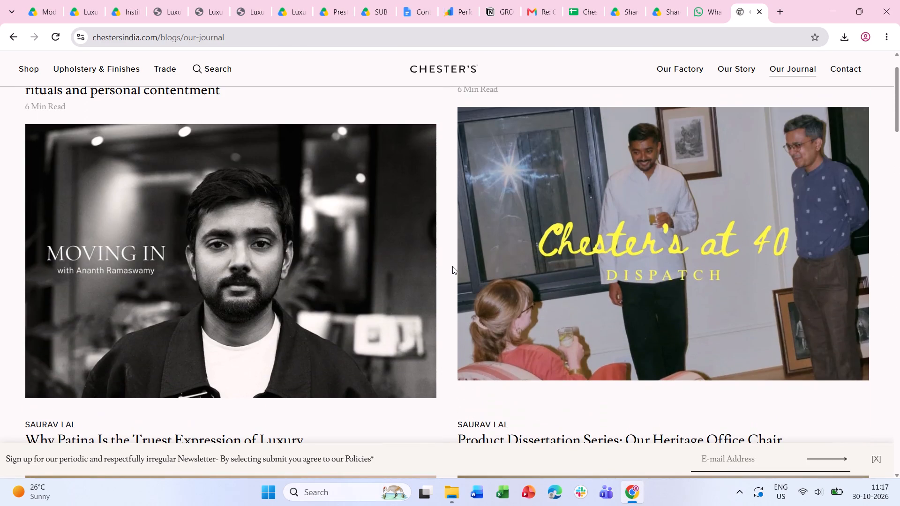
scroll(452, 266, "up", 2)
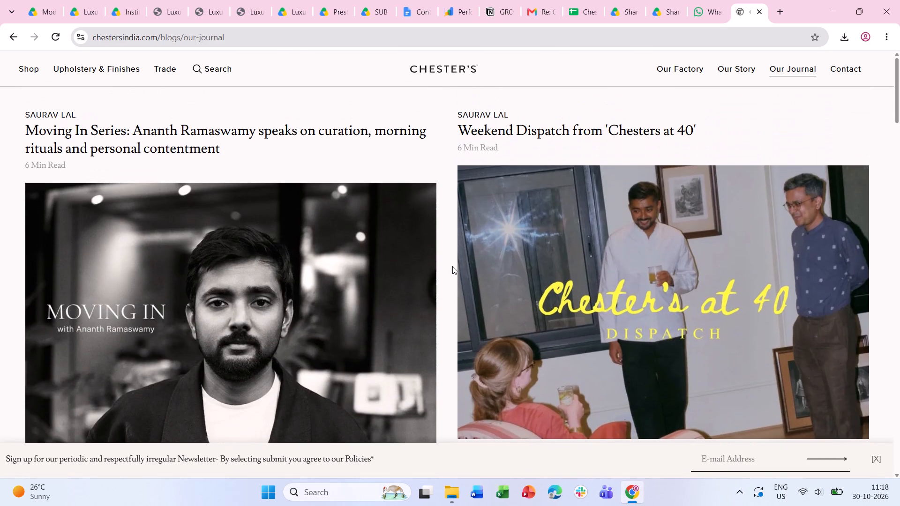
scroll(452, 266, "down", 1)
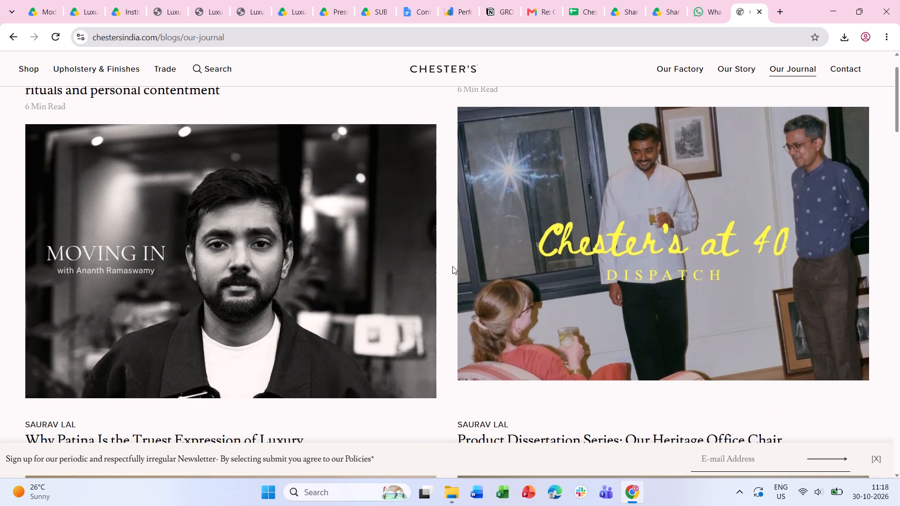
scroll(452, 266, "up", 1)
scroll(452, 266, "down", 1)
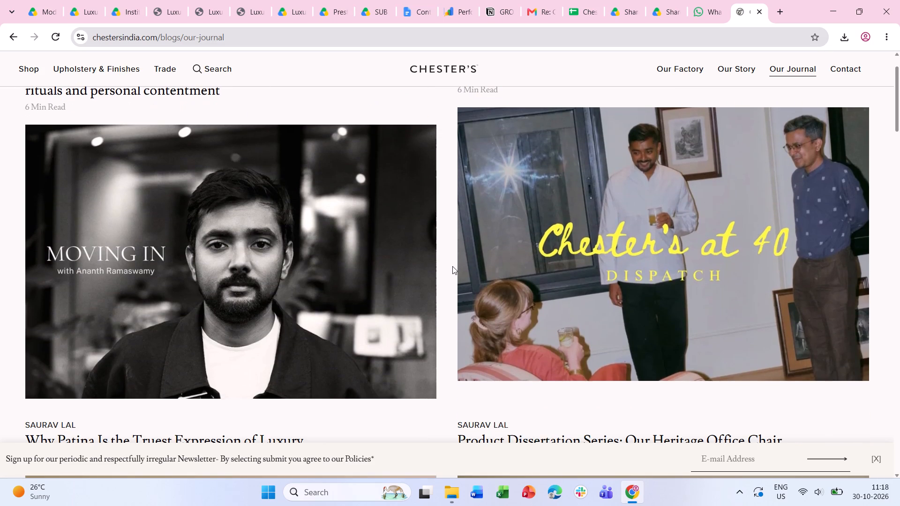
scroll(452, 266, "down", 2)
scroll(452, 266, "up", 1)
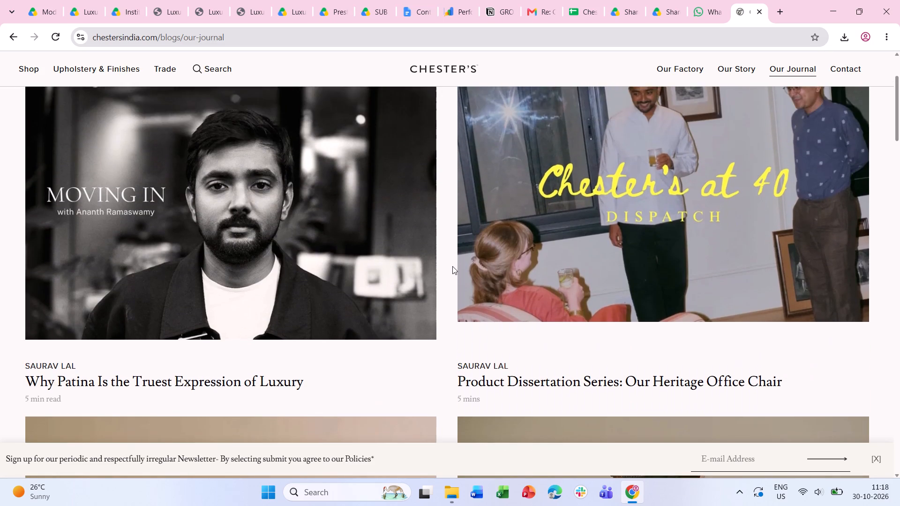
scroll(452, 266, "up", 2)
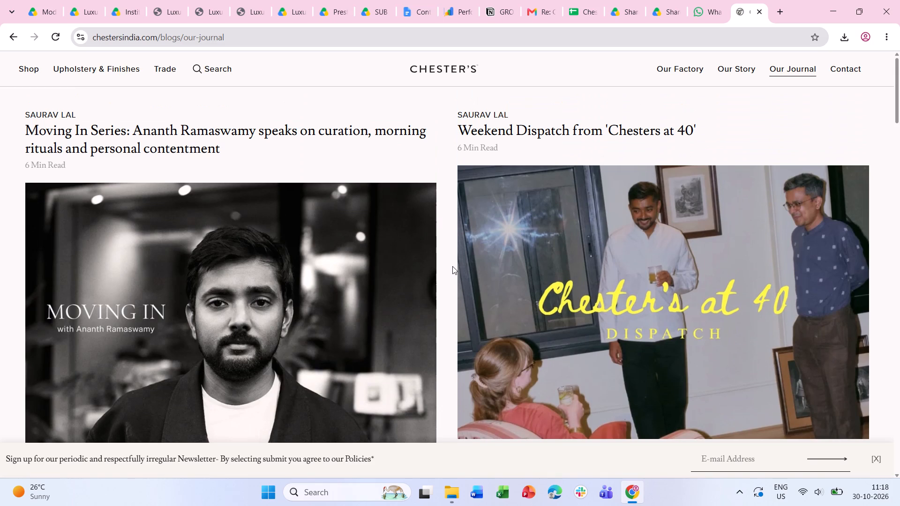
scroll(452, 266, "down", 5)
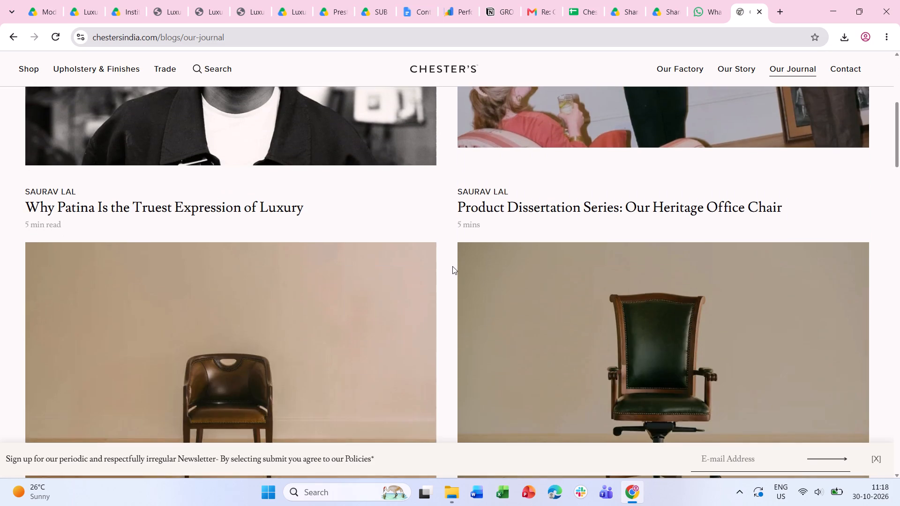
scroll(452, 266, "up", 5)
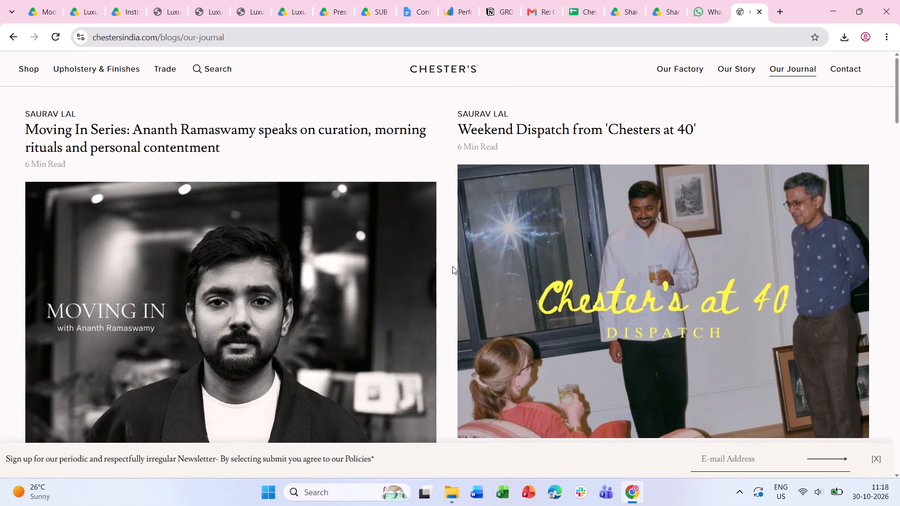
scroll(452, 266, "down", 5)
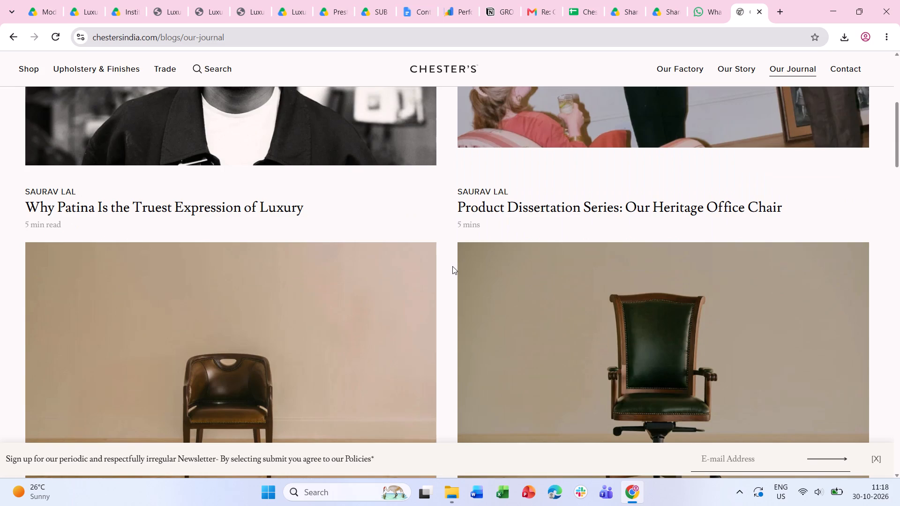
scroll(452, 266, "down", 3)
scroll(452, 266, "up", 1)
scroll(452, 266, "down", 4)
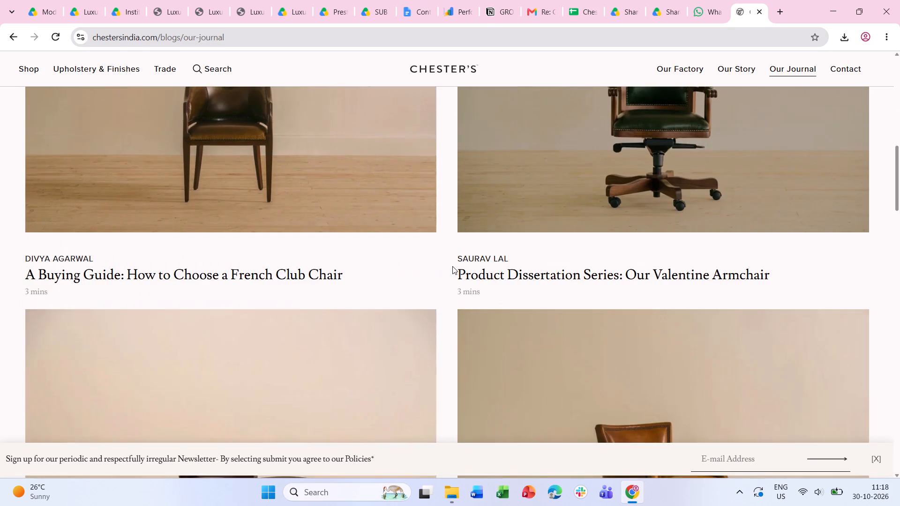
scroll(452, 266, "down", 2)
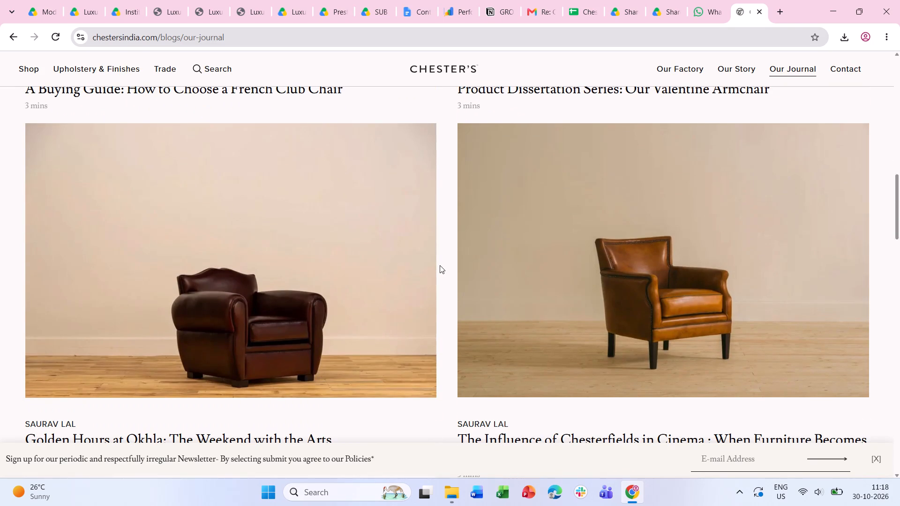
scroll(440, 266, "up", 1)
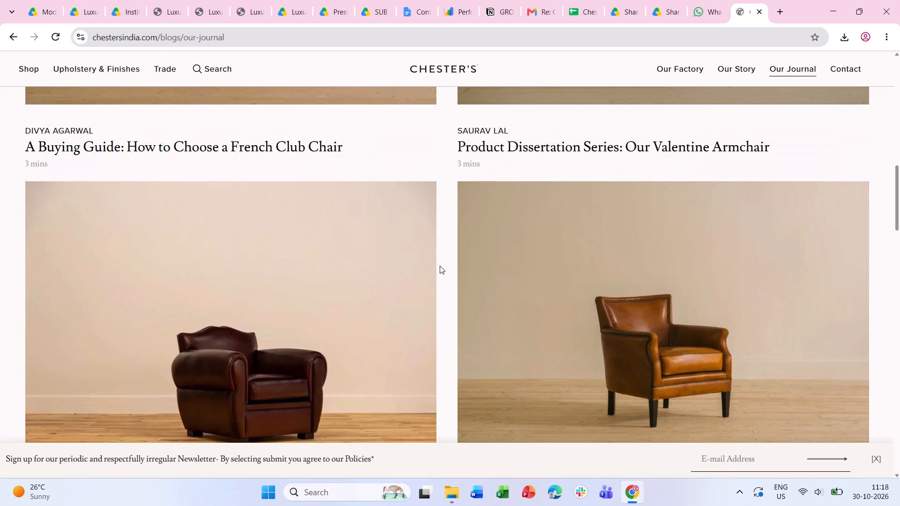
scroll(440, 266, "up", 7)
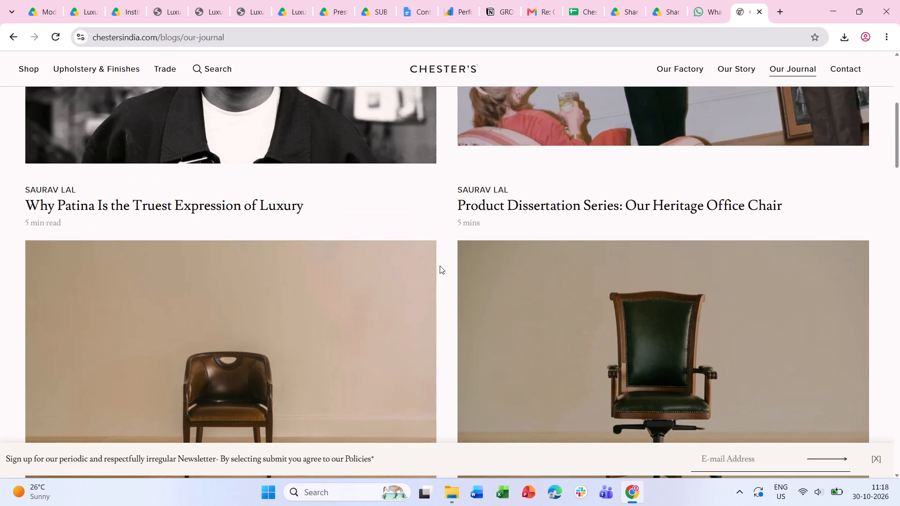
Check the blogs published on the Our Journal page against the Blog Posting row in the SEO Month 2 Action Plan sheet.
scroll(440, 266, "down", 5)
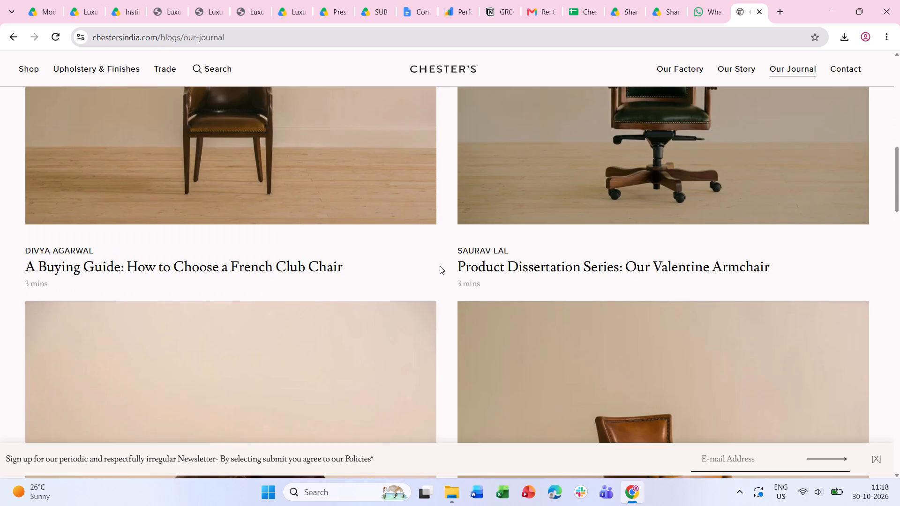
scroll(440, 266, "up", 11)
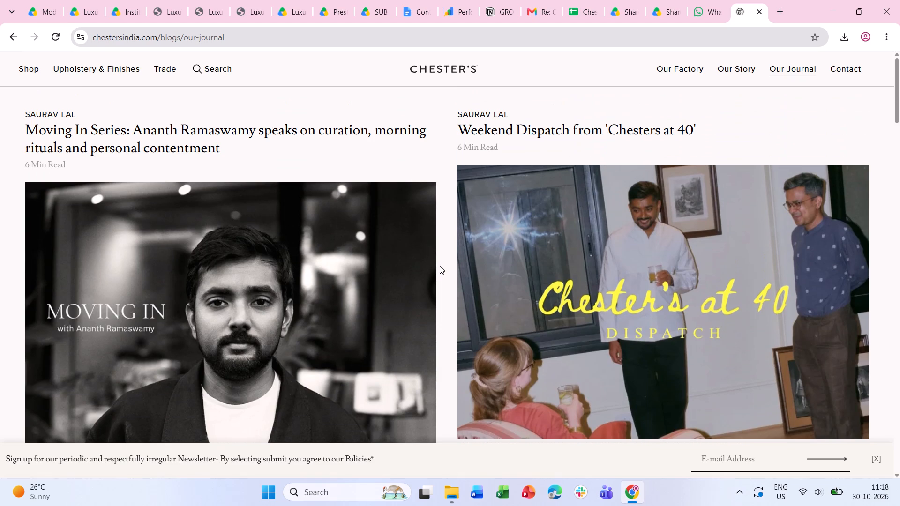
scroll(440, 266, "up", 2)
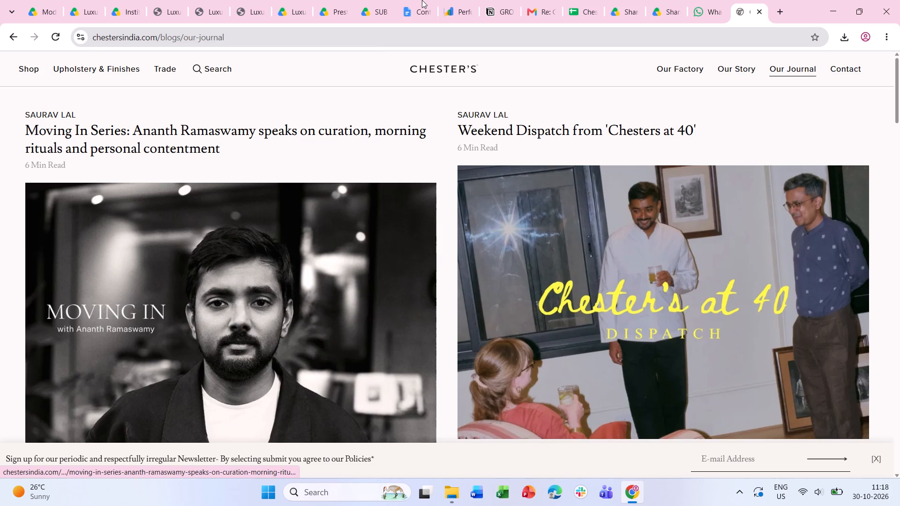
left_click(527, 0)
left_click(576, 0)
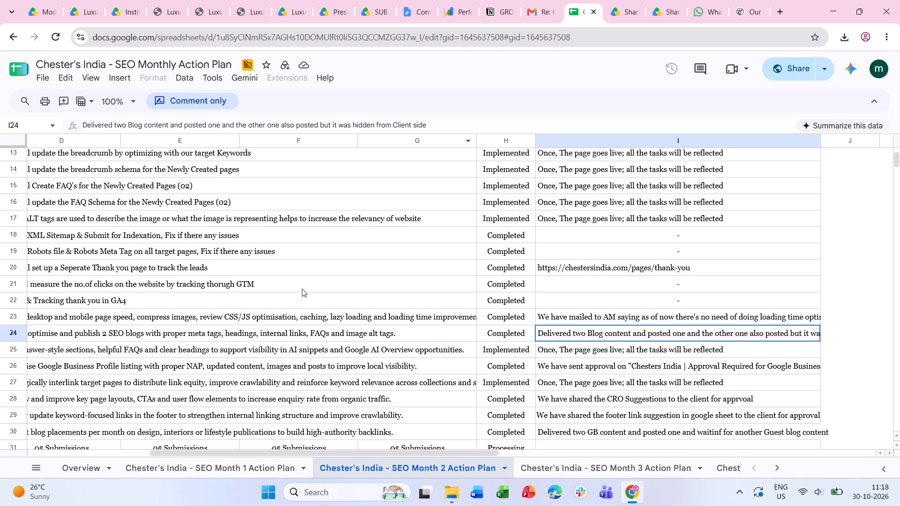
scroll(349, 317, "right", 2)
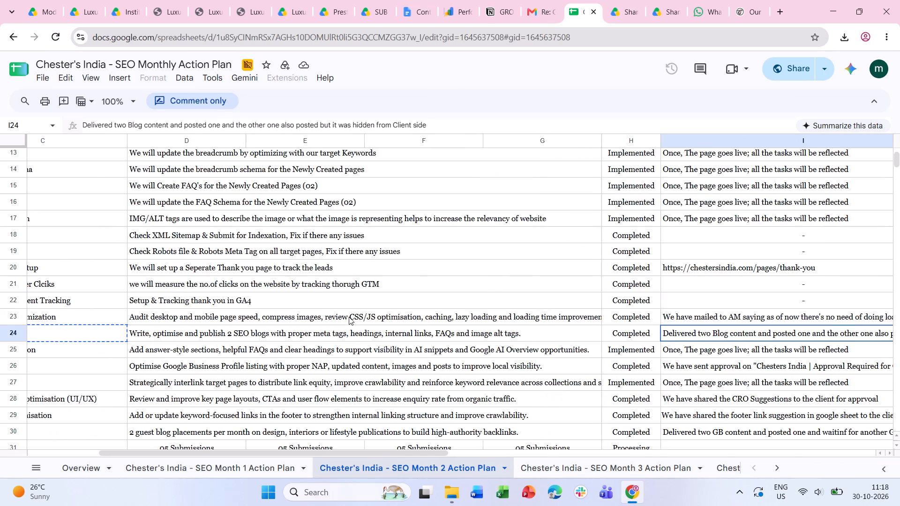
scroll(349, 317, "right", 4)
scroll(349, 317, "left", 1)
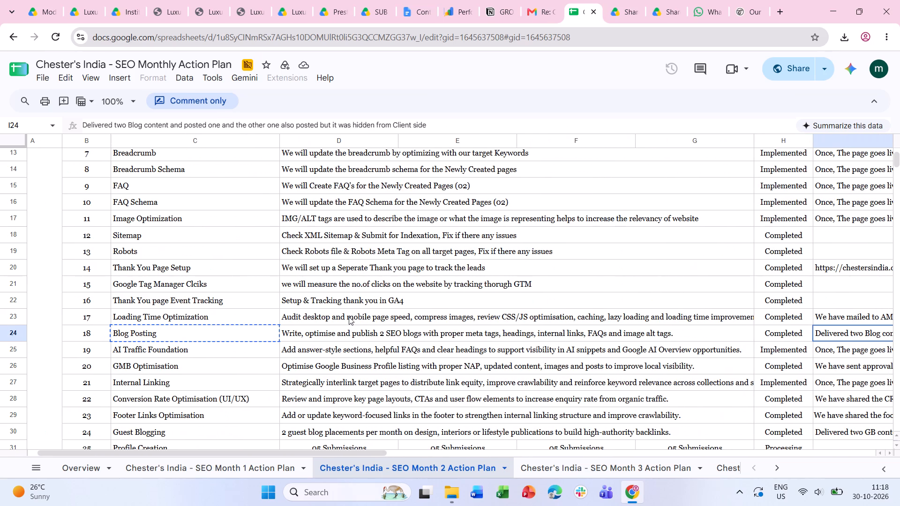
scroll(349, 317, "left", 2)
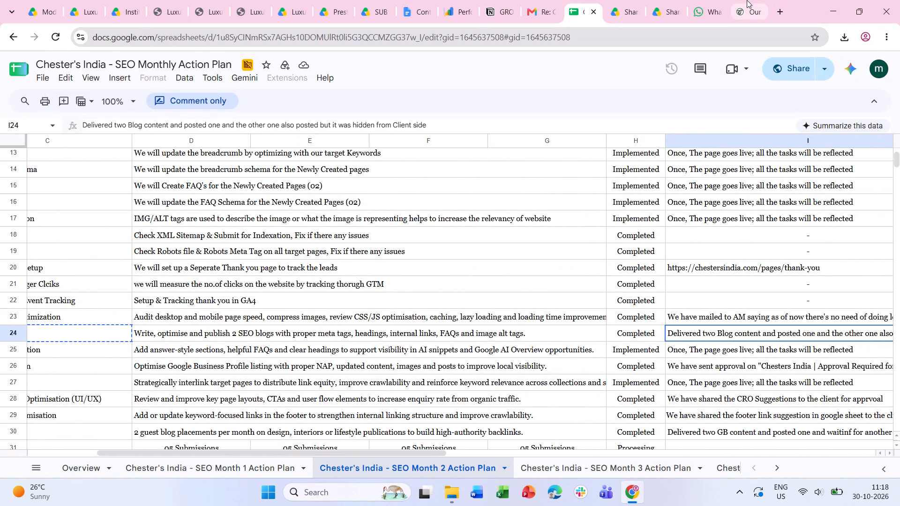
Add a note starting with "Blog" after Blog Posting below MONTH 2 under COMPLETED WORKS in Notion.
left_click(499, 0)
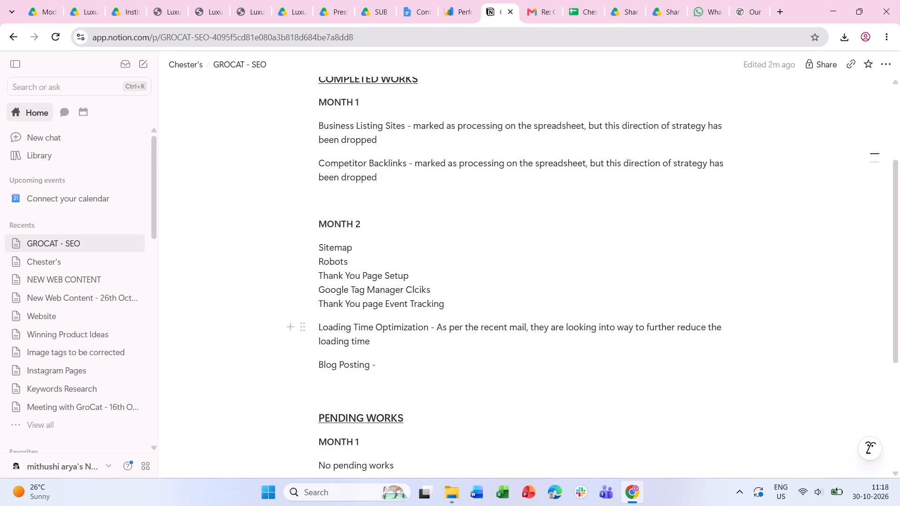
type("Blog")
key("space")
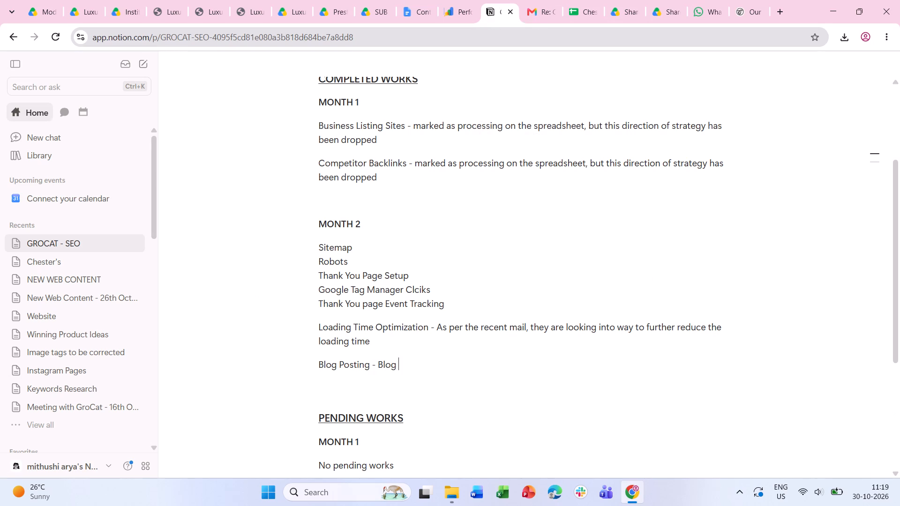
Complete the Blog Posting line under MONTH 2 in COMPLETED WORKS as "Blog Posting - Blog topics were:" and start a new line below.
type("topic")
key("space")
key("BackSpace")
key("BackSpace")
key("BackSpace")
key("BackSpace")
type("pics were\"")
key("BackSpace")
key("shift+colon")
key("Return")
Copy the blog title "Why Patina Is the Truest Expression of Luxury" from the Our Journal page of the Chester's website.
left_click(737, 0)
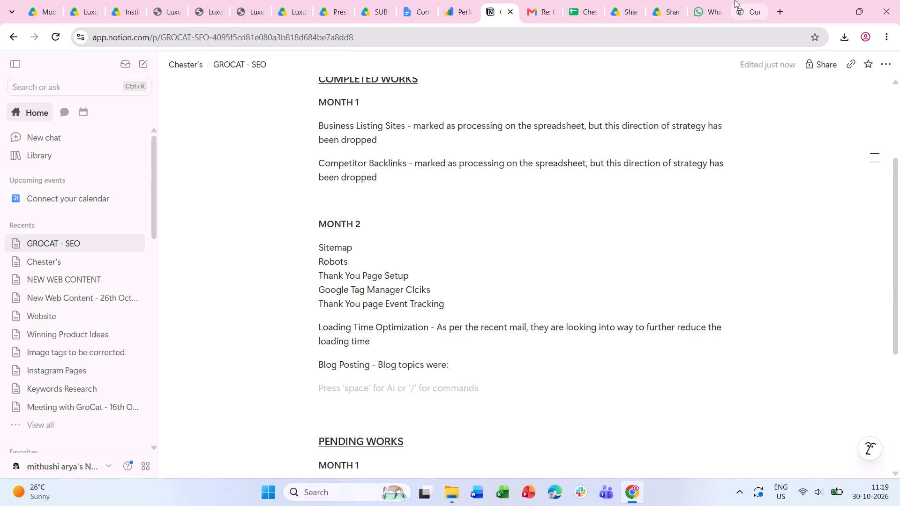
scroll(212, 245, "down", 4)
left_click_drag(17, 261, 315, 263)
key("ctrl+c")
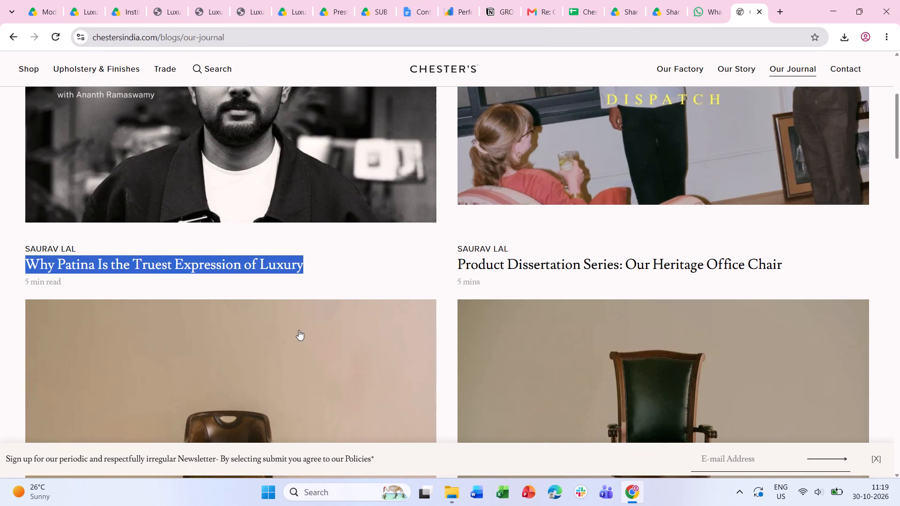
left_click(299, 330)
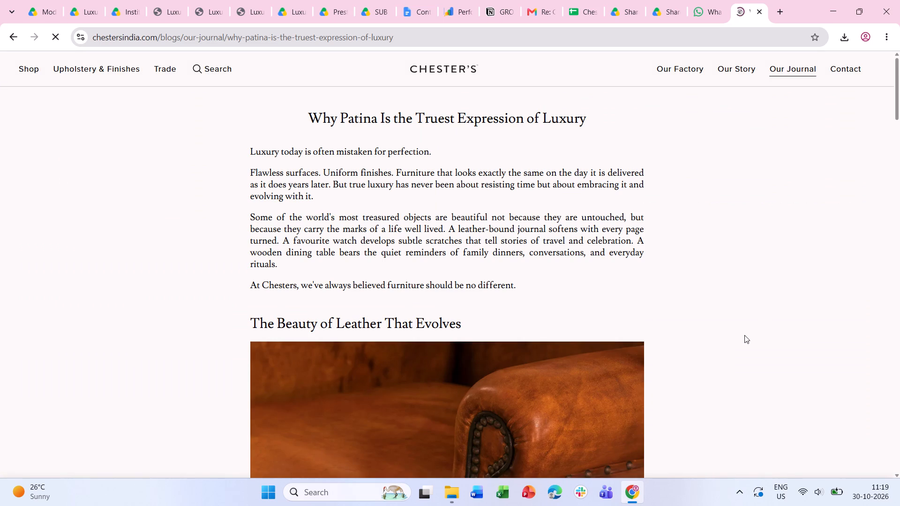
Read through the blog article "Why Patina Is the Truest Expression of Luxury" and return to the Our Journal page.
scroll(744, 335, "down", 13)
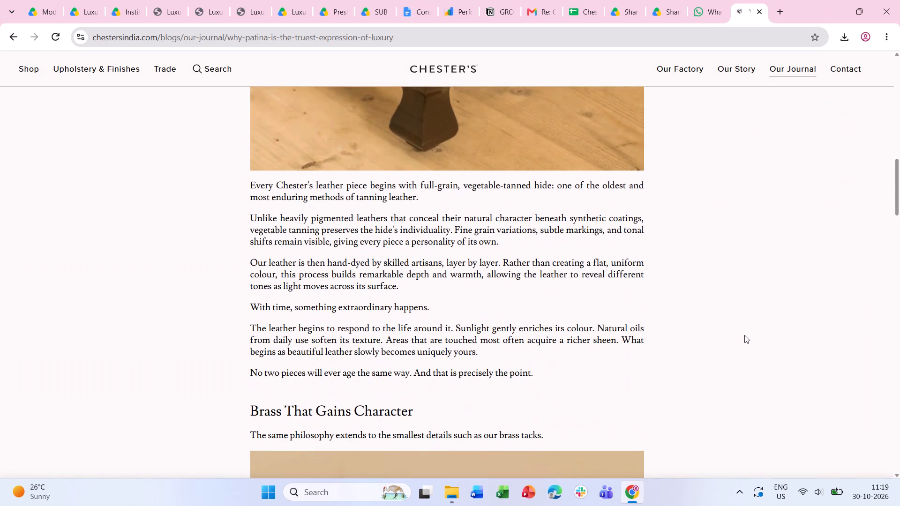
scroll(744, 335, "down", 15)
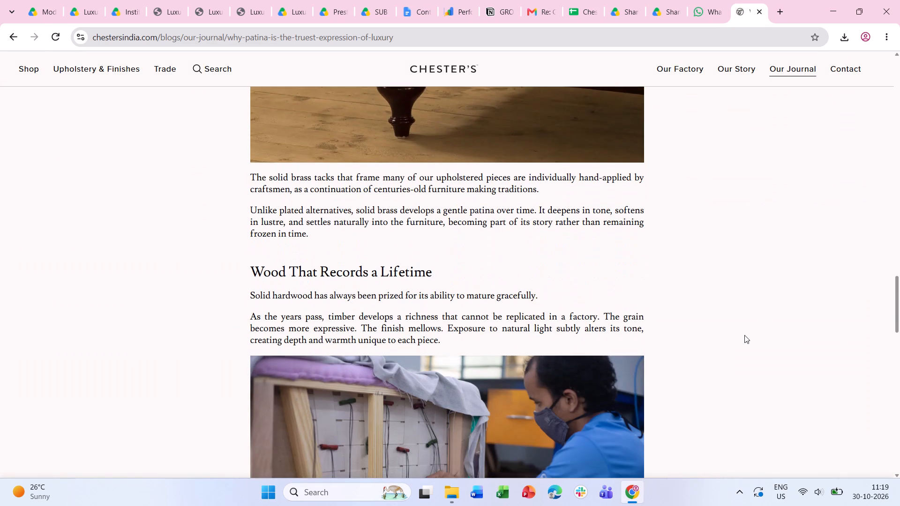
scroll(744, 335, "down", 8)
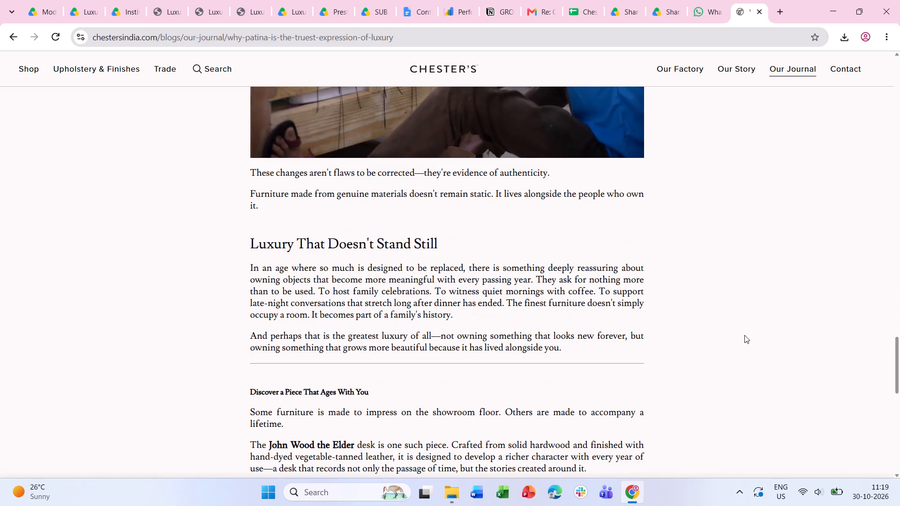
scroll(744, 335, "down", 6)
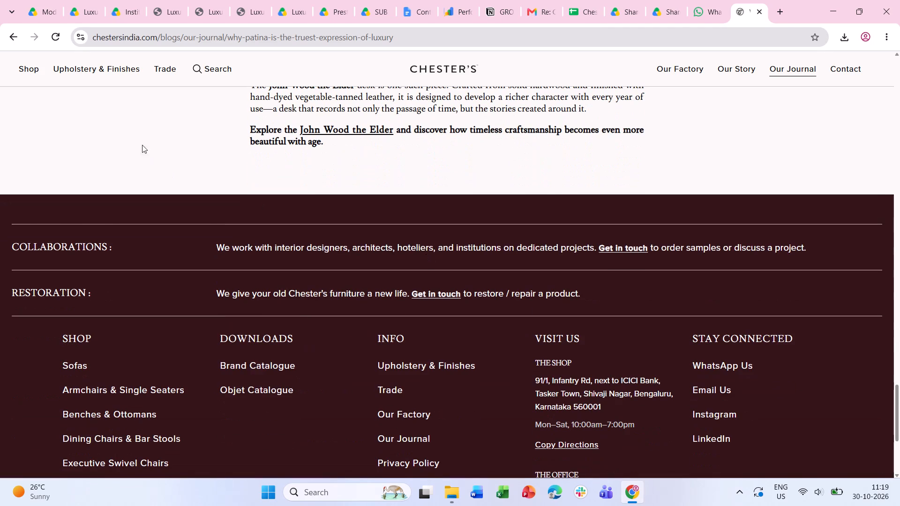
left_click(16, 37)
left_click(504, 0)
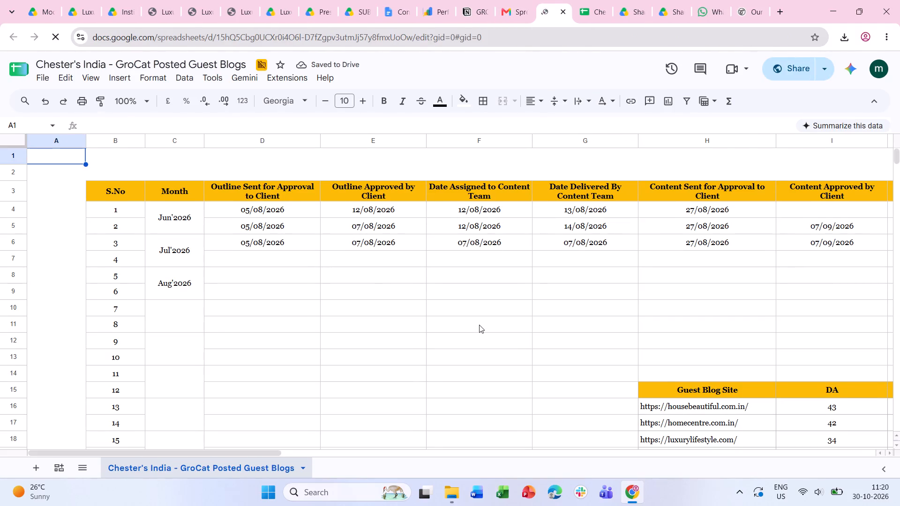
Review the guest blog sites and titles, selecting the title "Inside 40 Years of Running a Furniture Business: Lessons on Craft, Customers and Growth".
scroll(511, 283, "left", 5)
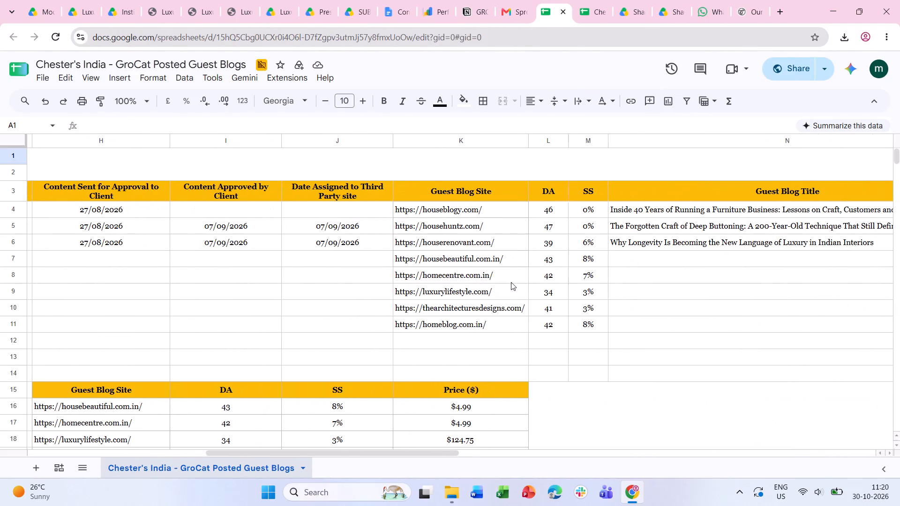
scroll(701, 215, "left", 1)
left_click(680, 214)
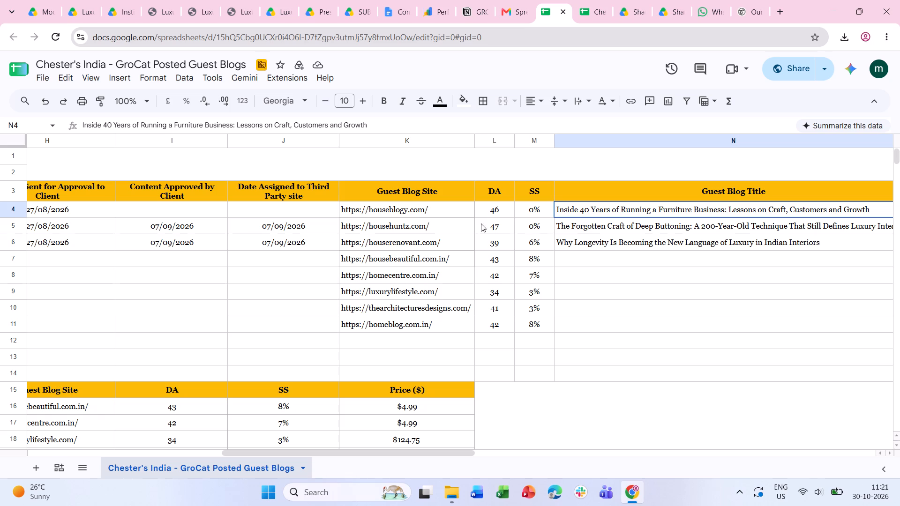
left_click(421, 205)
triple_click(258, 126)
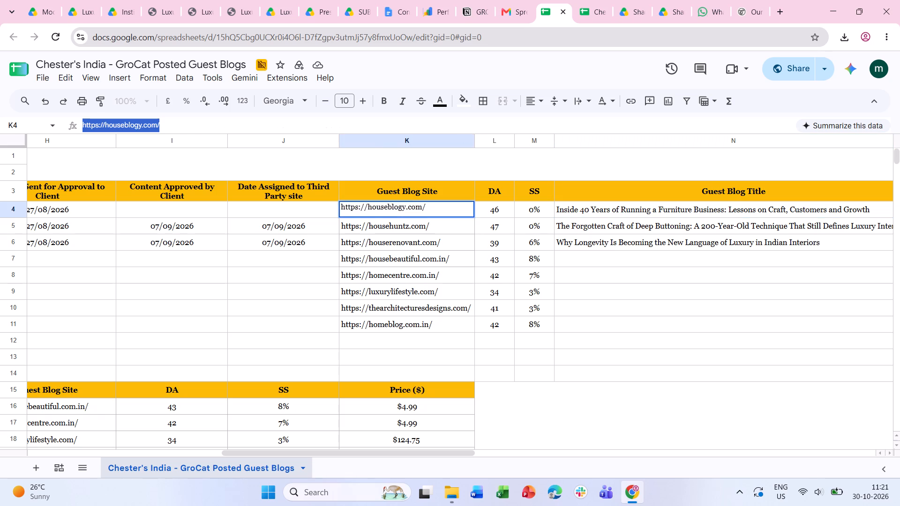
key("ctrl+c")
left_click(779, 0)
key("ctrl+v")
key("Return")
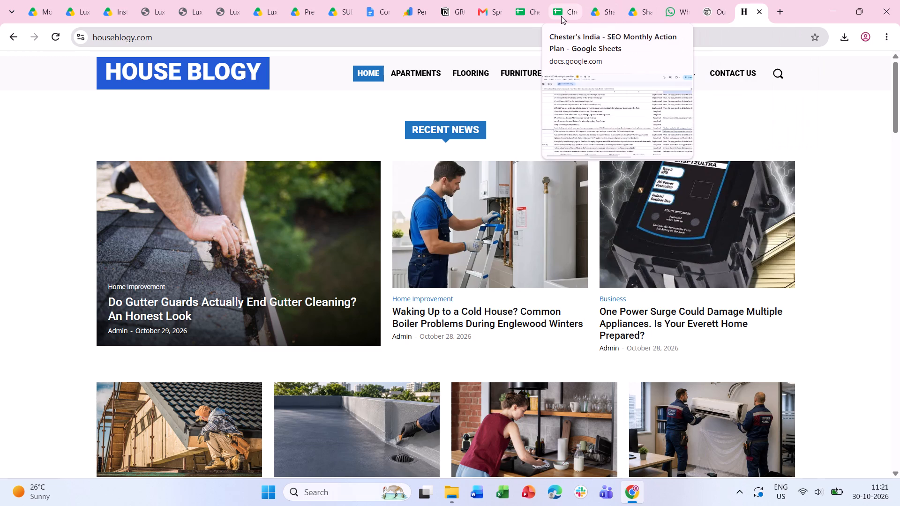
Return to the GroCat Posted Guest Blogs sheet and examine each guest blog's approval dates, title, outline, URL and posting status.
left_click(536, 14)
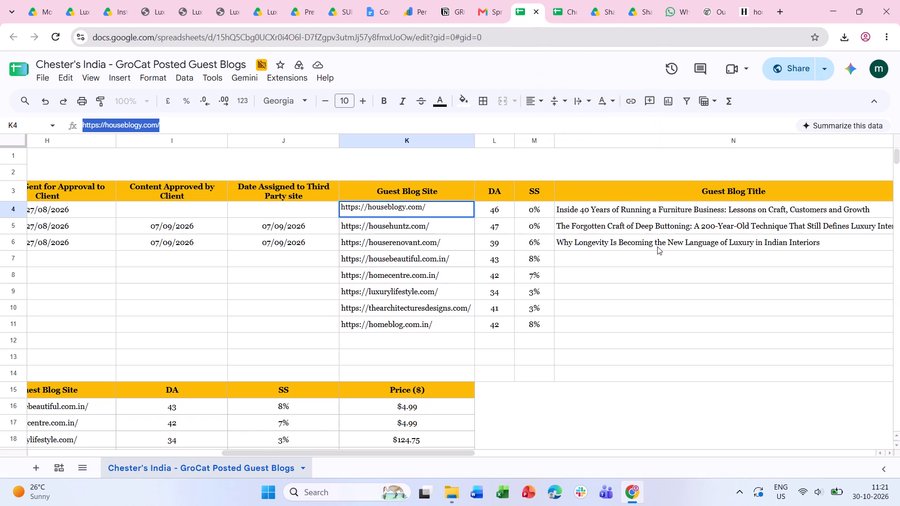
left_click(664, 283)
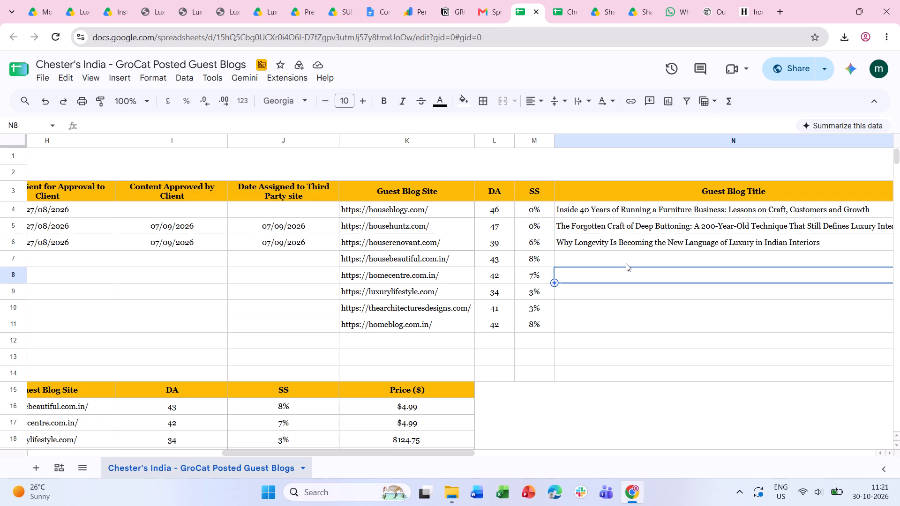
scroll(626, 263, "right", 8)
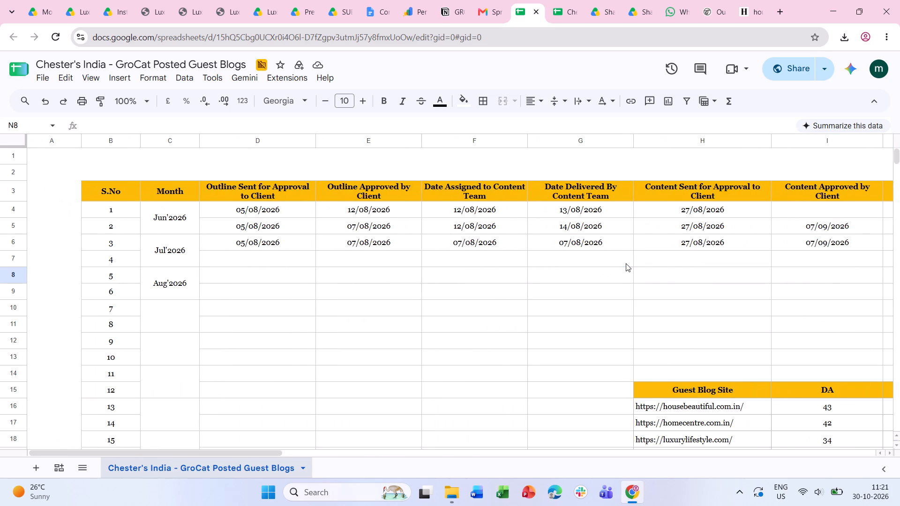
scroll(626, 263, "left", 8)
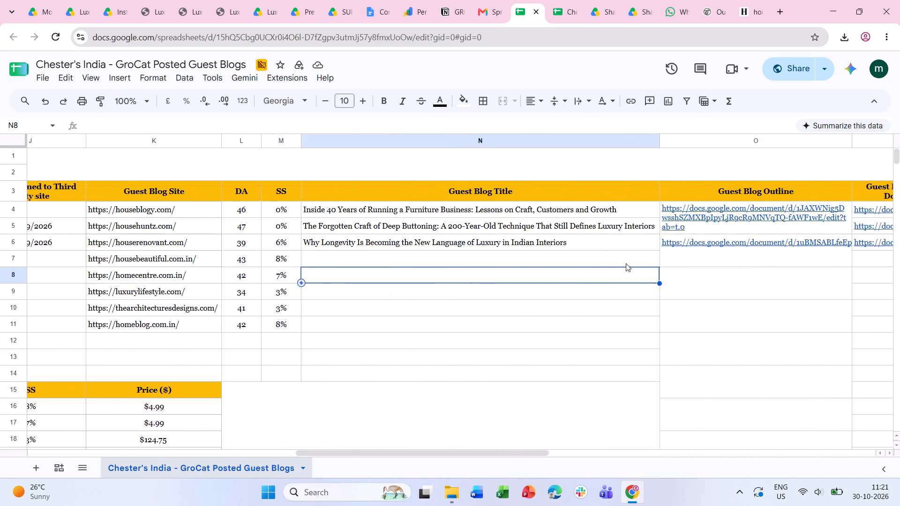
scroll(626, 263, "left", 7)
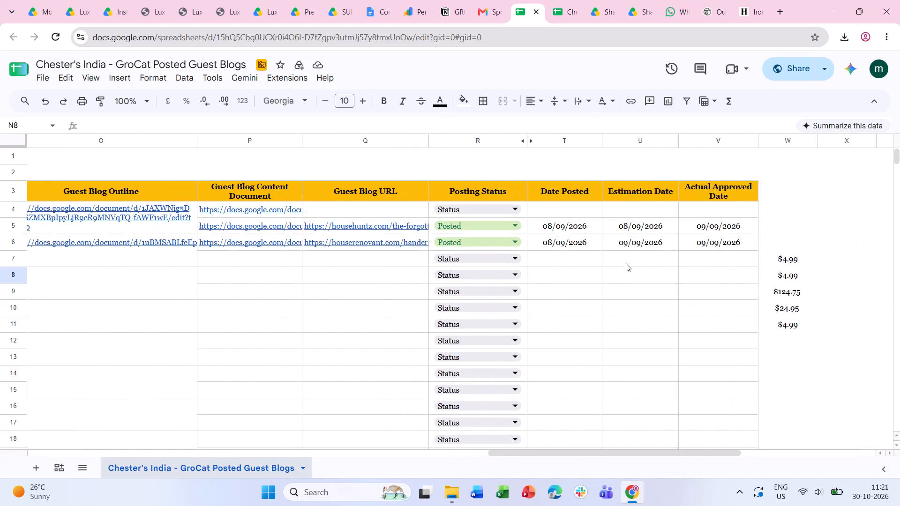
scroll(626, 263, "left", 1)
scroll(626, 263, "right", 3)
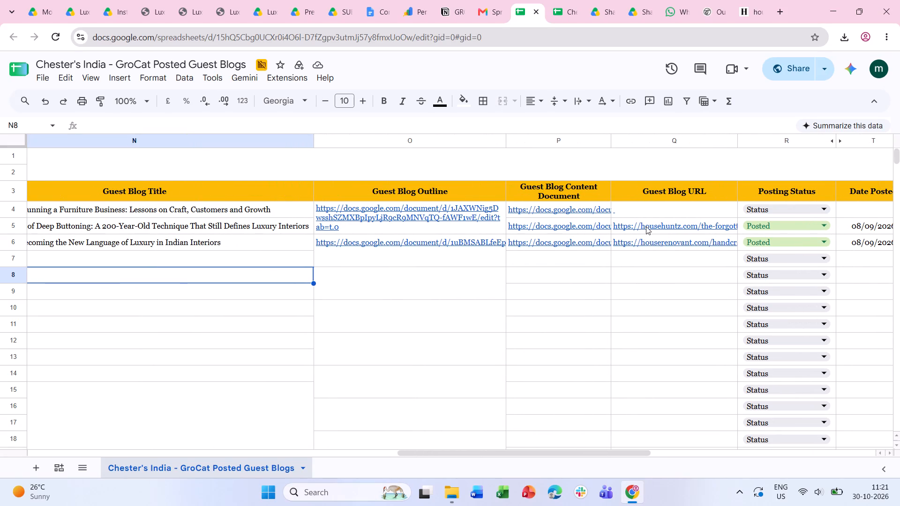
Open the two posted guest blog URLs, on househuntz.com and houserenovant.com, from the GroCat Posted Guest Blogs sheet in new browser tabs.
left_click(646, 226)
left_click(658, 249)
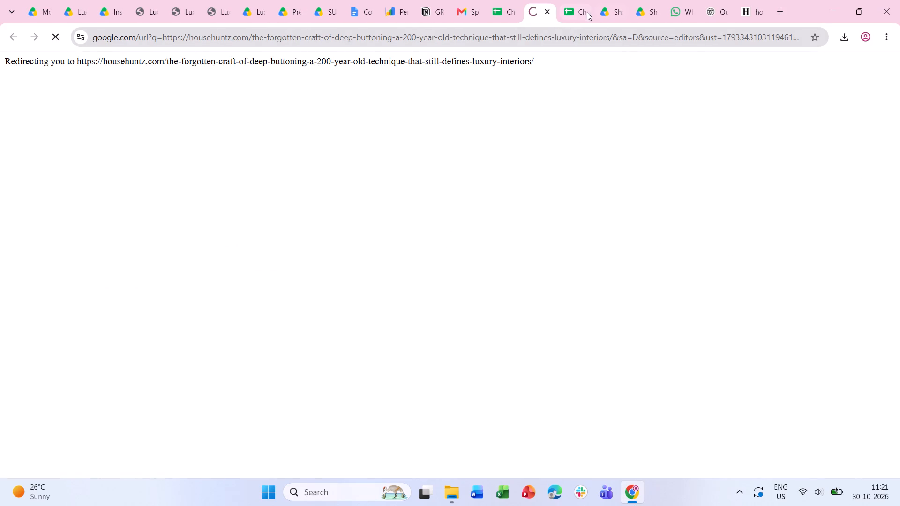
left_click(506, 0)
left_click(668, 245)
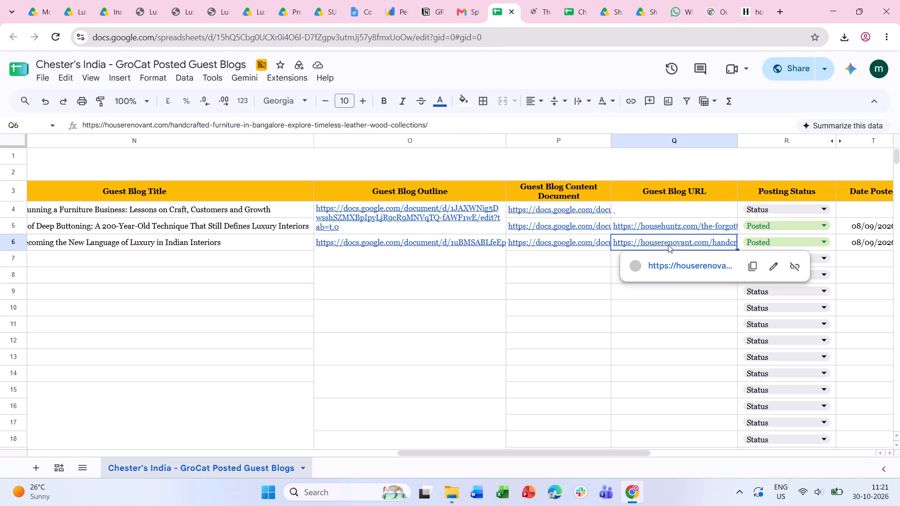
left_click(673, 269)
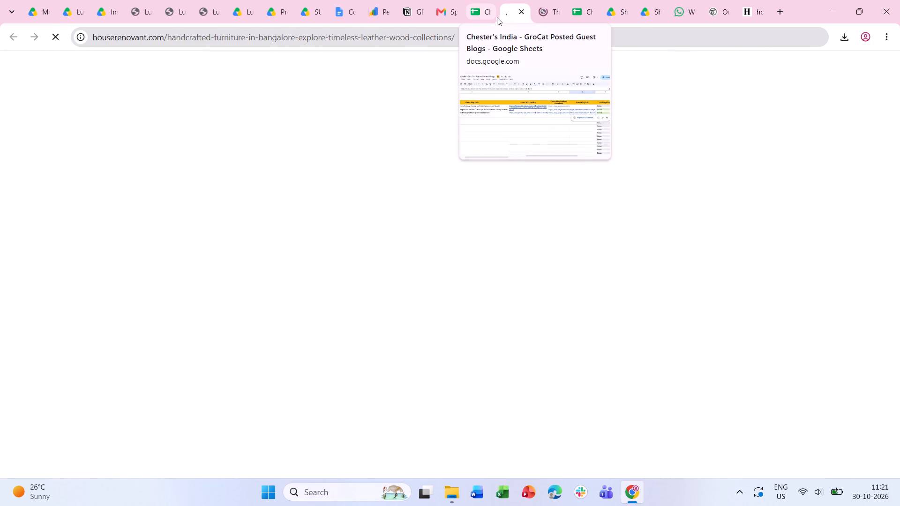
Examine the published deep buttoning article on House Huntz and the handcrafted furniture in Bangalore article on House Renovant.
left_click(537, 7)
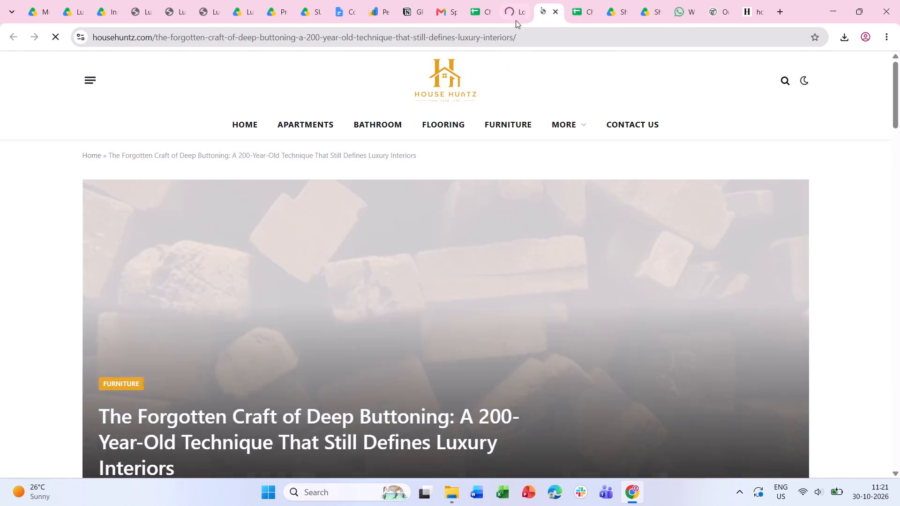
left_click(515, 5)
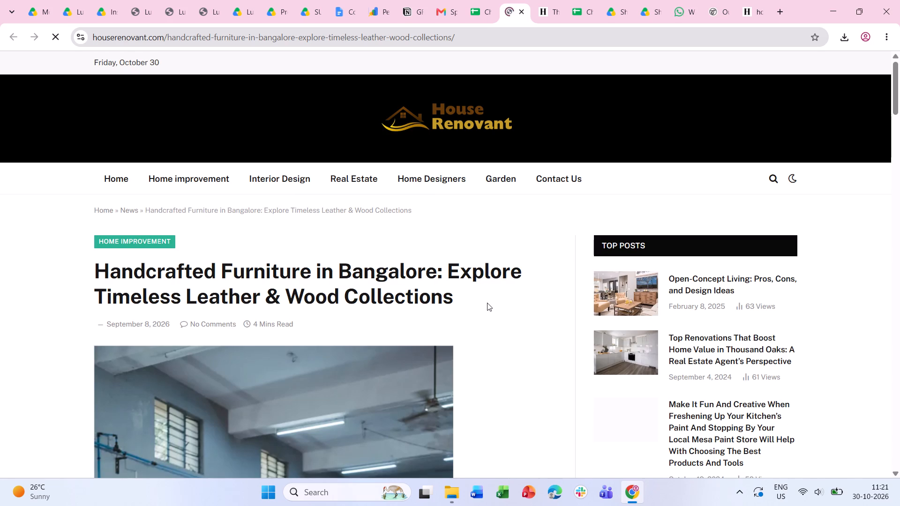
scroll(487, 303, "down", 13)
scroll(487, 303, "up", 6)
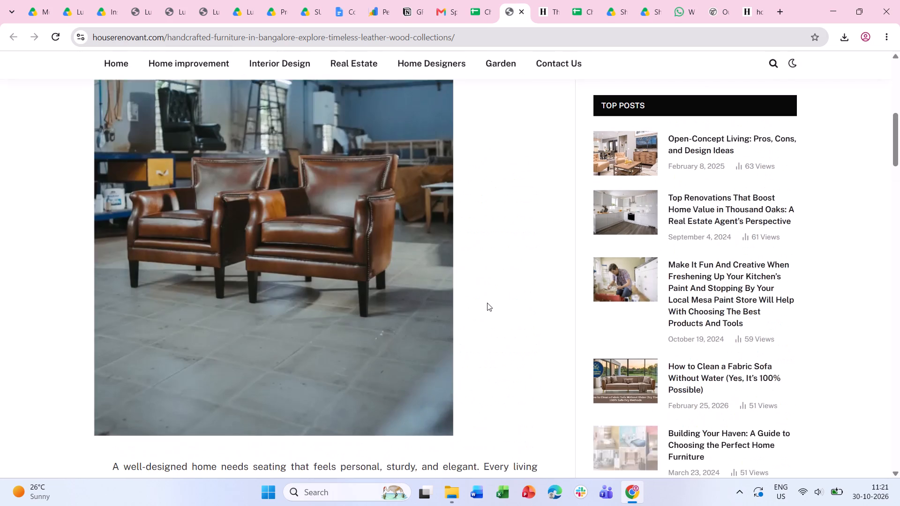
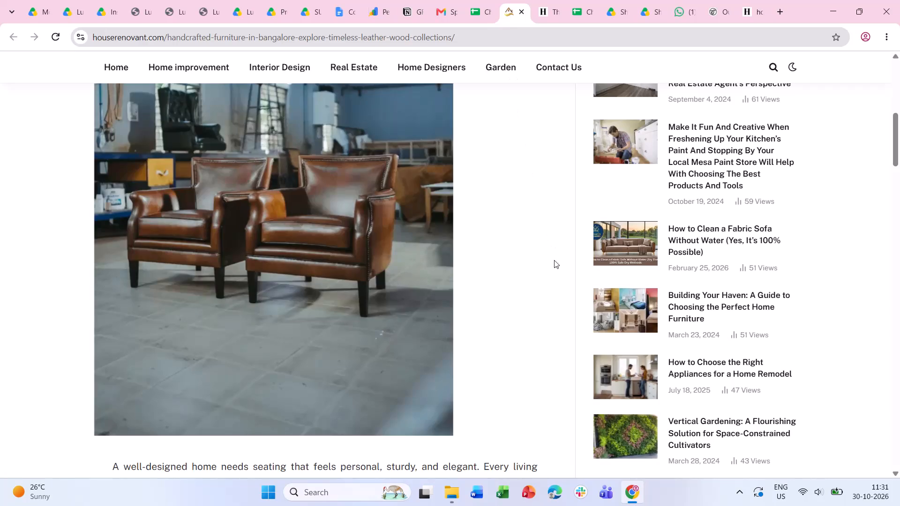
Replace the Month 2 blog topic "Why Patina Is the Truest Expression of Luxury" in Notion with a mention of the House Renovant handcrafted furniture article's link.
scroll(556, 277, "up", 11)
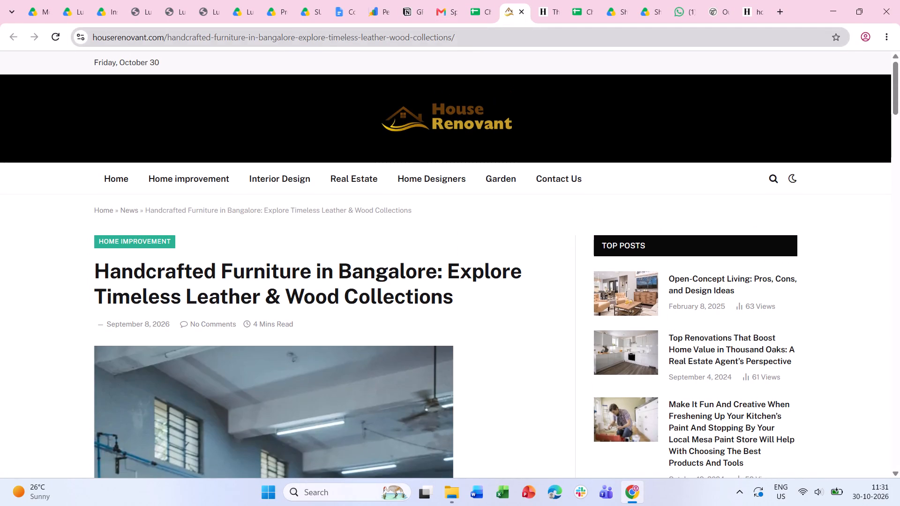
left_click(468, 41)
key("ctrl+c")
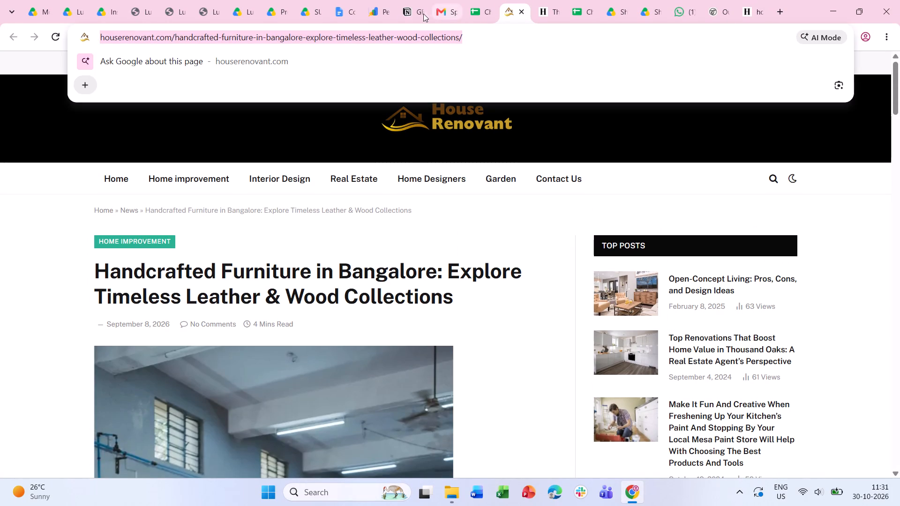
left_click(414, 12)
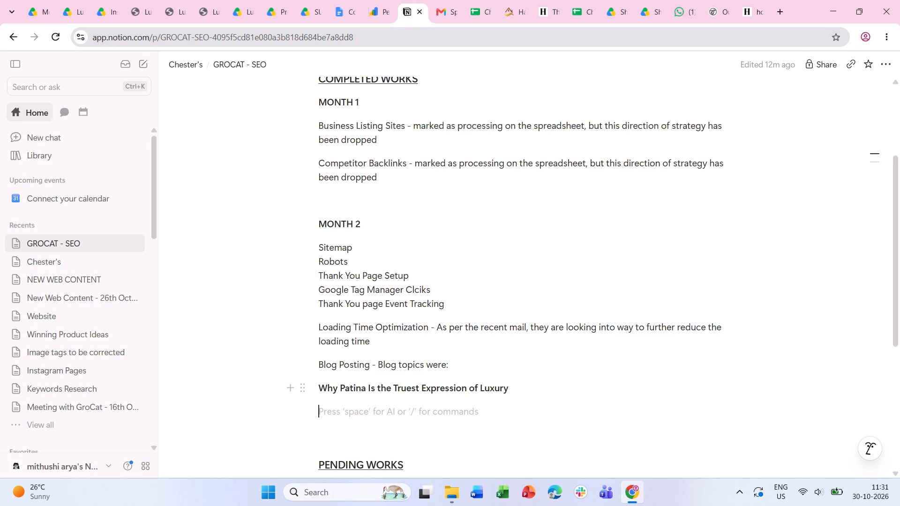
left_click_drag(518, 387, 311, 389)
key("BackSpace")
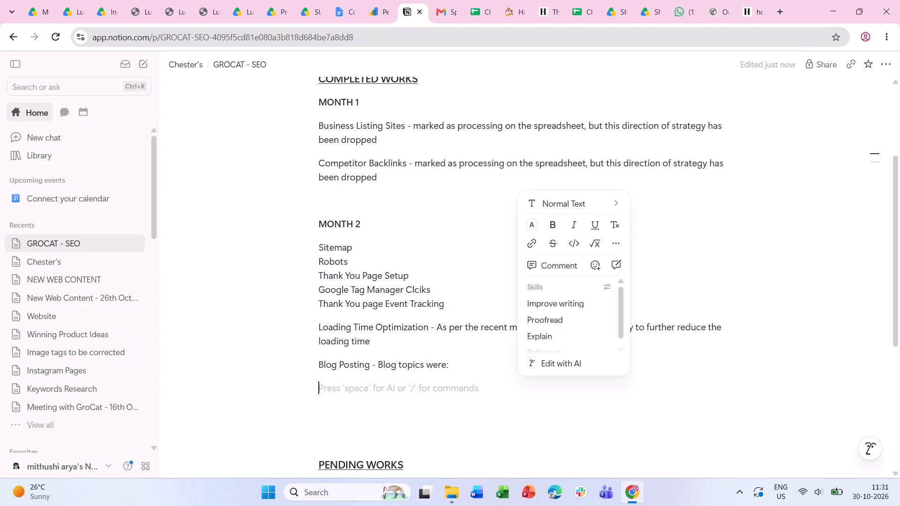
key("ctrl+v")
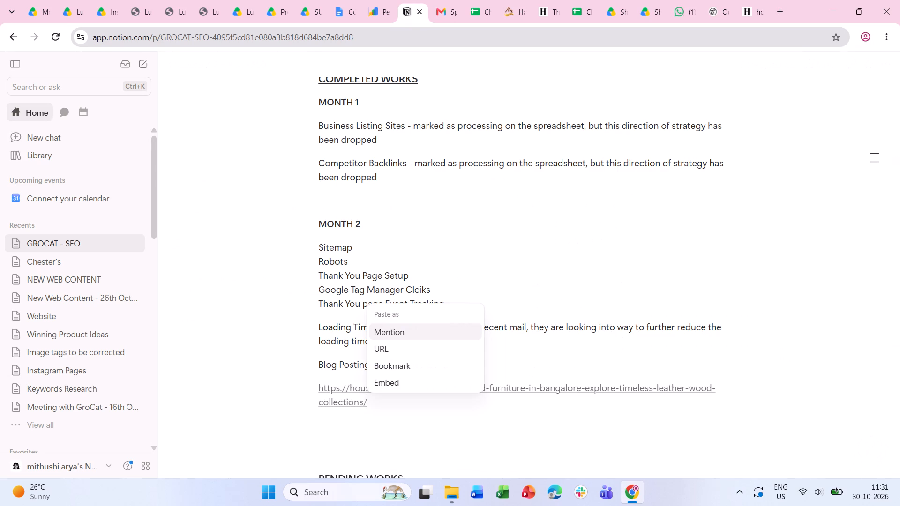
key("Return")
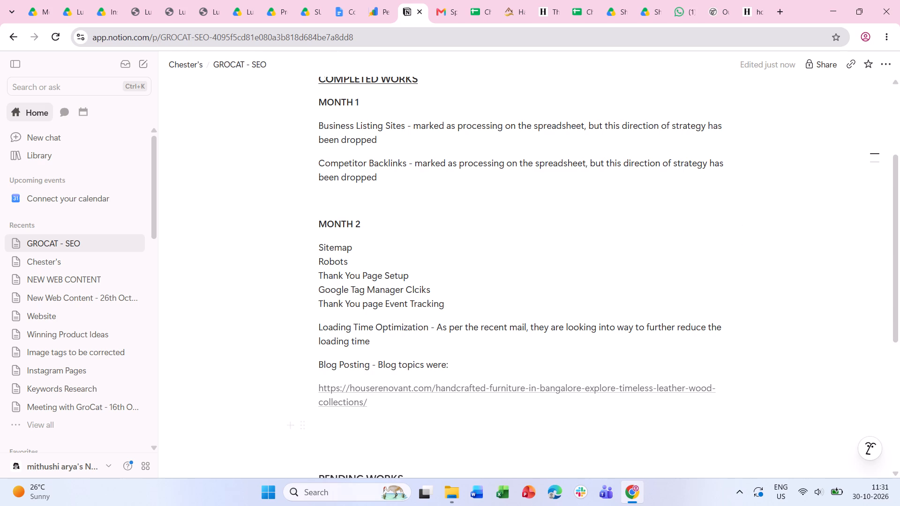
Copy the House Huntz deep buttoning article's URL, undo the House Renovant link's conversion to a mention in Notion, and paste the copied URL below it.
left_click(344, 423)
left_click(538, 0)
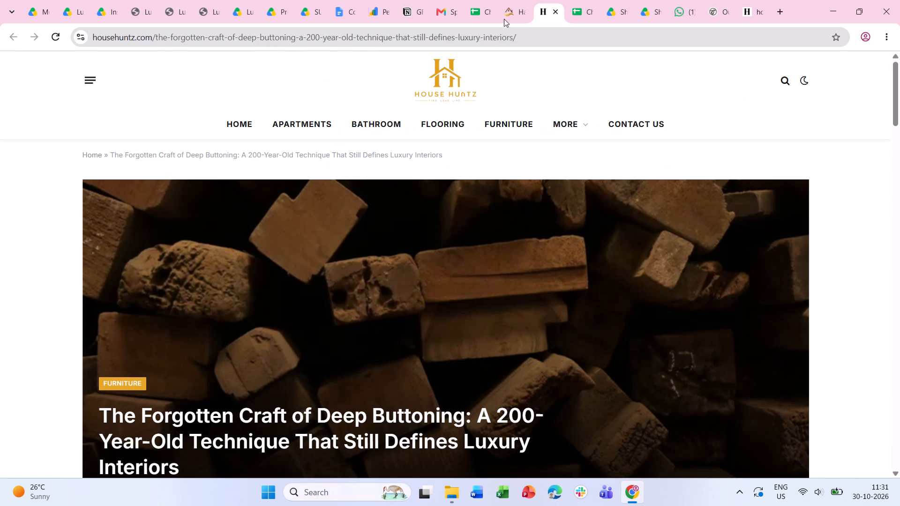
left_click(245, 39)
key("ctrl+c")
left_click(415, 2)
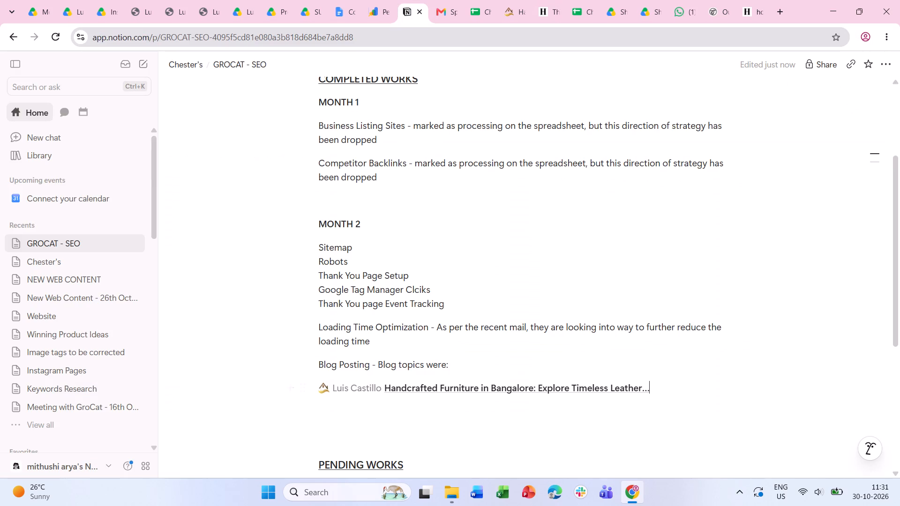
key("ctrl+z")
key("ctrl+v")
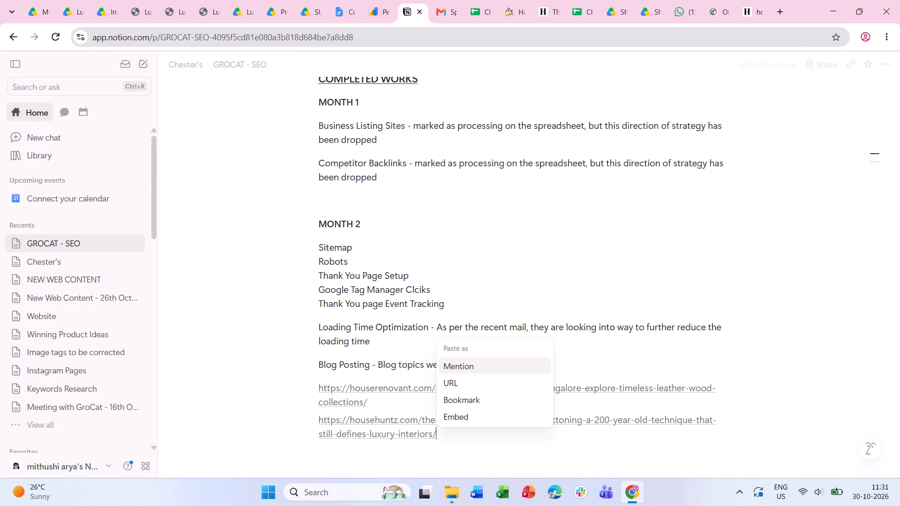
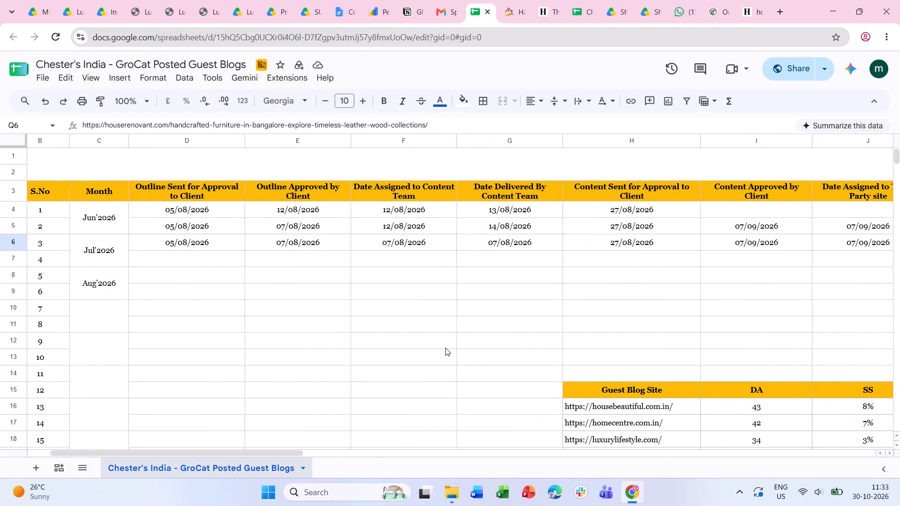
Examine the months, approval dates, blog URLs and posting statuses of the guest blogs in the GroCat Posted Guest Blogs sheet.
scroll(445, 348, "left", 5)
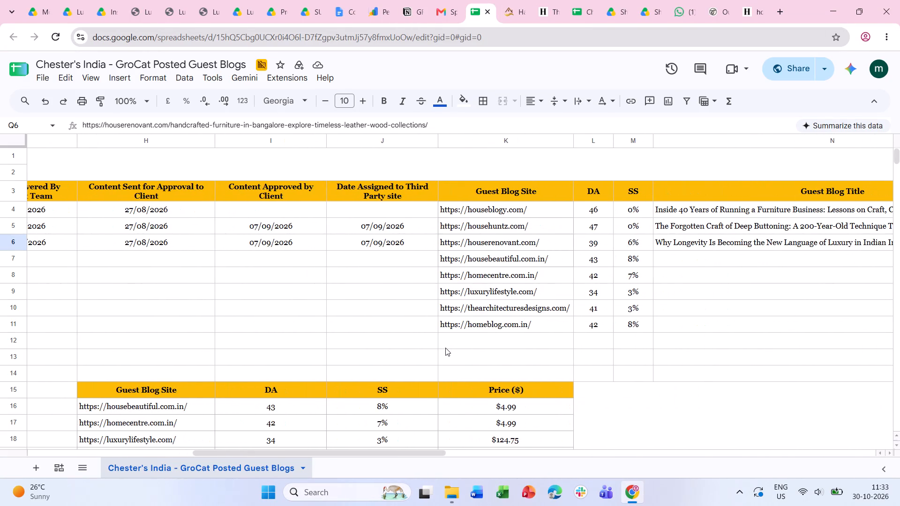
scroll(445, 348, "left", 8)
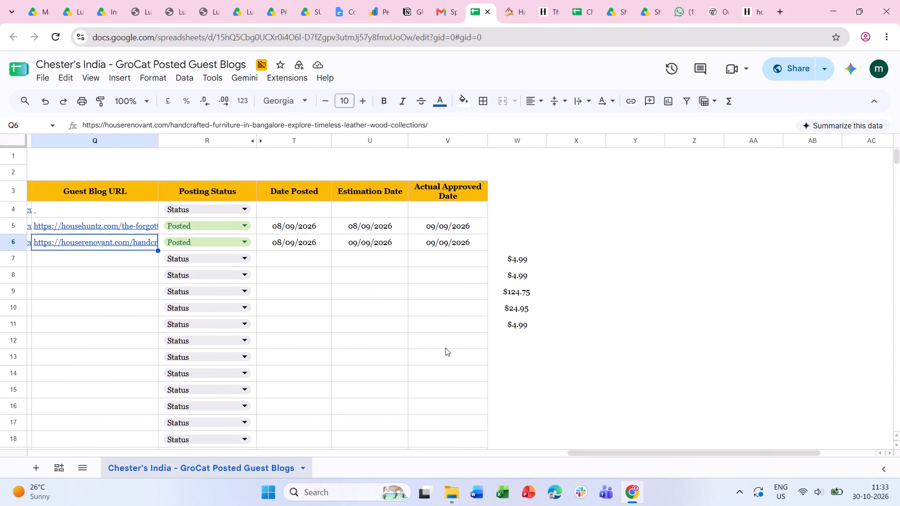
scroll(445, 348, "right", 10)
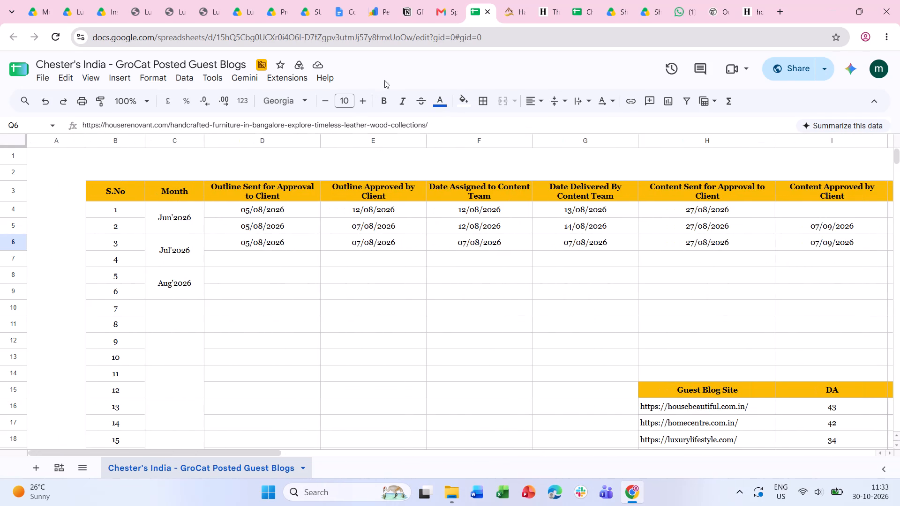
In Notion, add "Approval of blog websites to upload more guest blogs" under Month 2 of Pending Works.
left_click(403, 15)
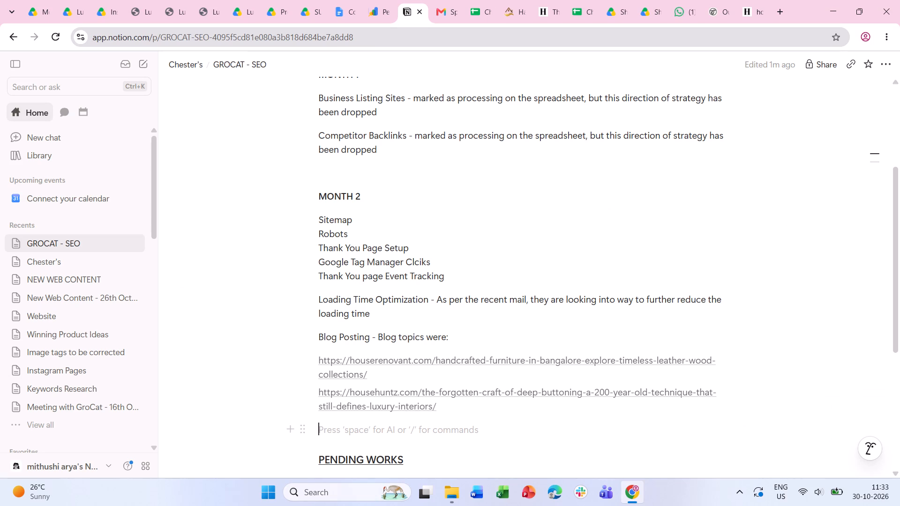
scroll(421, 430, "down", 3)
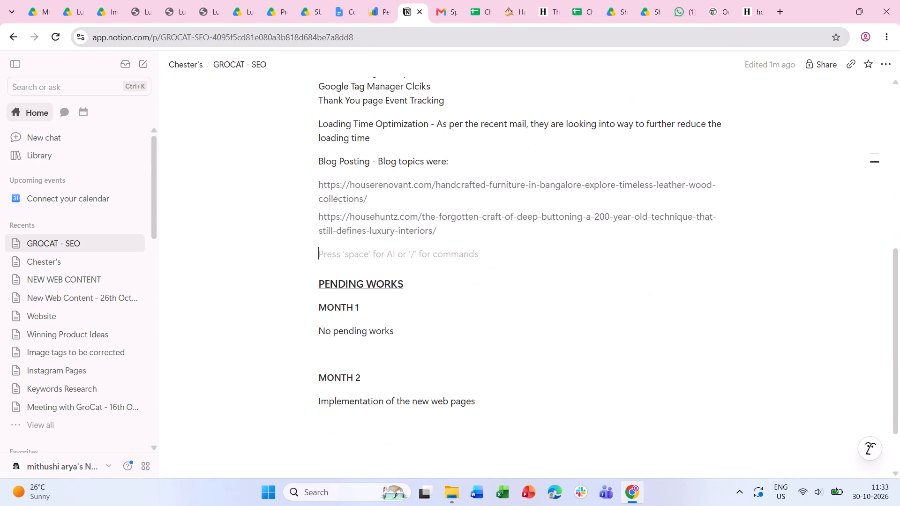
left_click(436, 424)
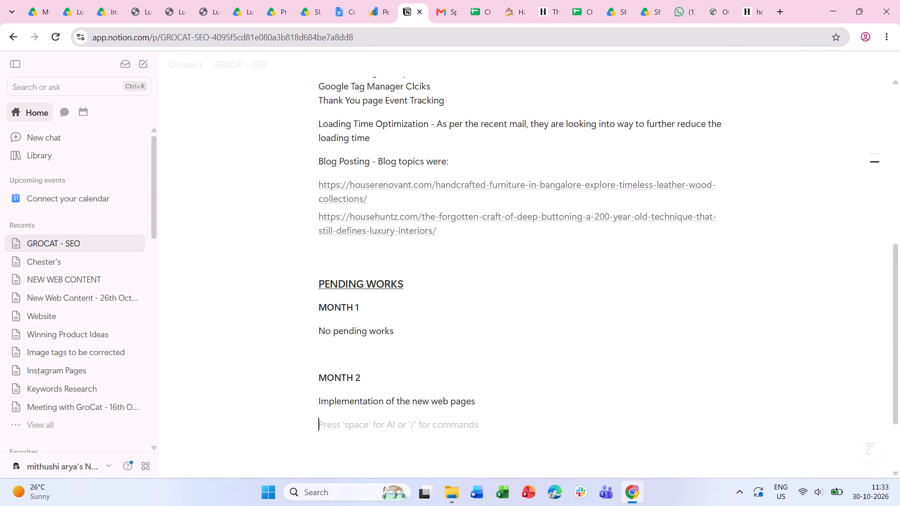
type("Approval of blog websites")
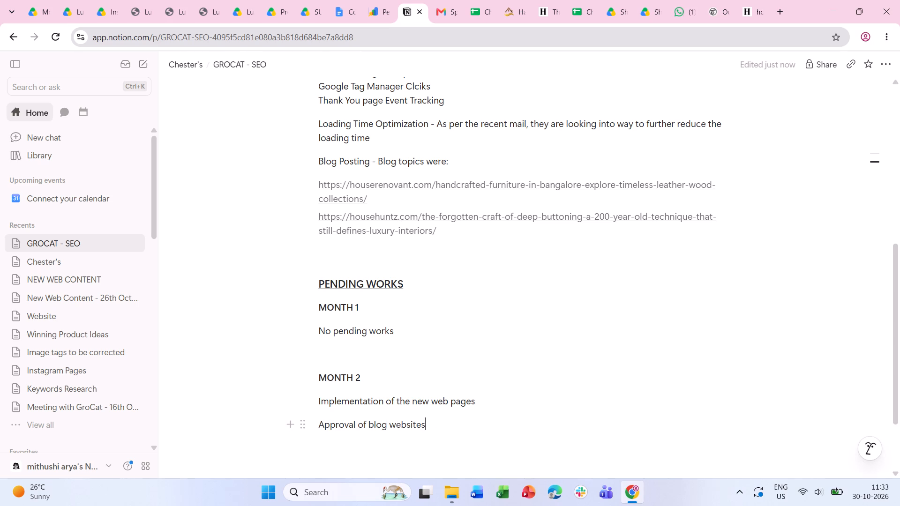
key("space")
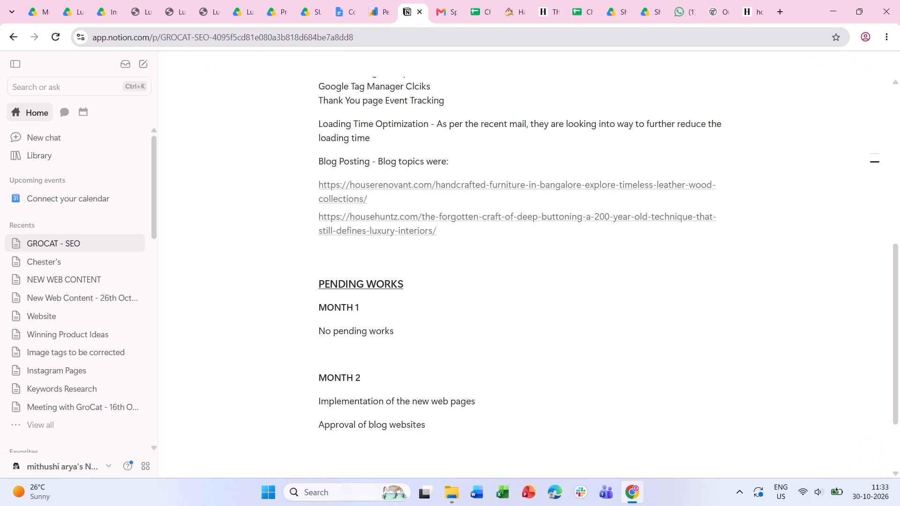
type("for further")
key("space")
key("BackSpace")
key("BackSpace")
key("BackSpace")
key("BackSpace")
key("BackSpace")
key("BackSpace")
key("BackSpace")
key("BackSpace")
key("BackSpace")
key("BackSpace")
key("BackSpace")
key("BackSpace")
type("to upload")
key("space")
type("more")
key("space")
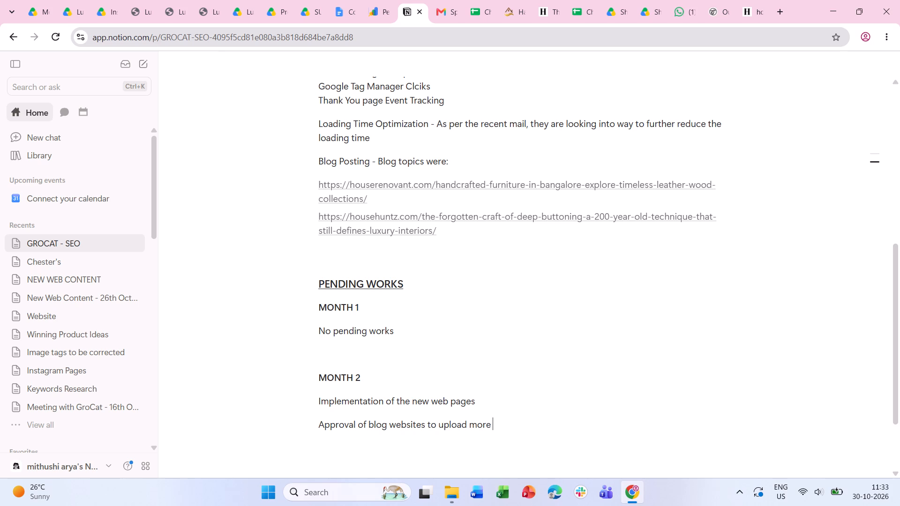
type("guest blogs")
key("Return")
key("Return")
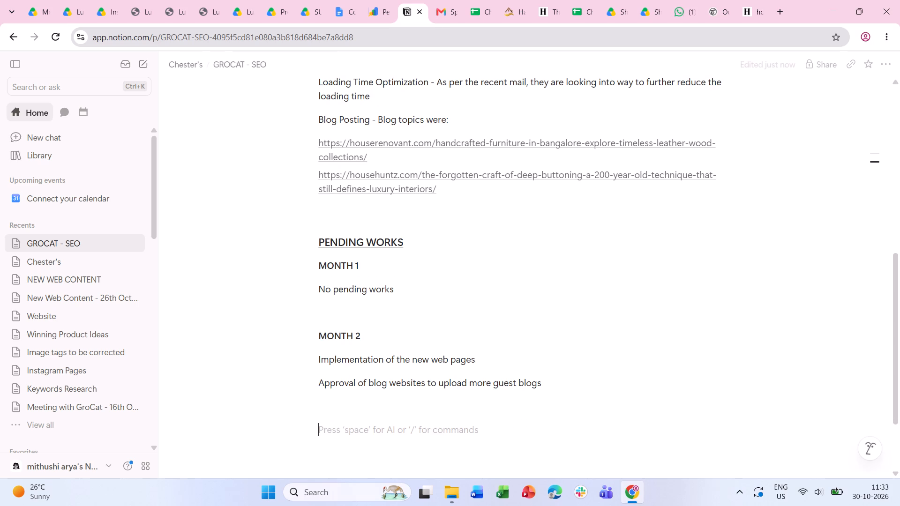
Close the two guest blog article tabs and the GroCat Posted Guest Blogs spreadsheet.
left_click(517, 0)
double_click(522, 9)
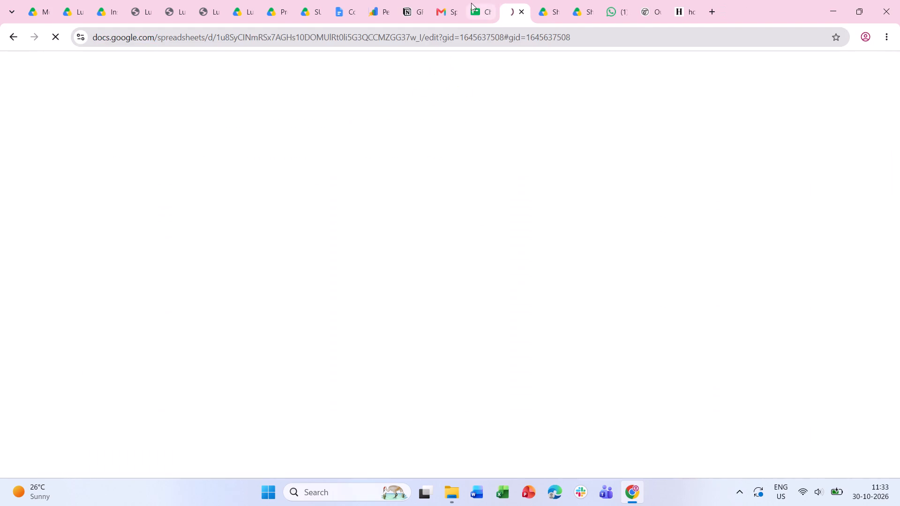
left_click(471, 3)
left_click(489, 11)
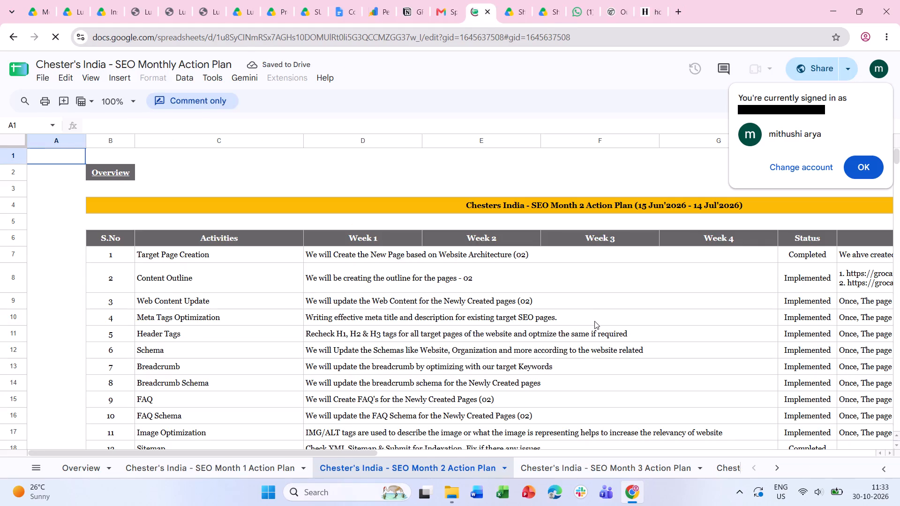
Copy the Month 2 action plan activities from Web Content Update to Image Optimization as plain text below the blog approval line in Notion.
scroll(593, 313, "down", 1)
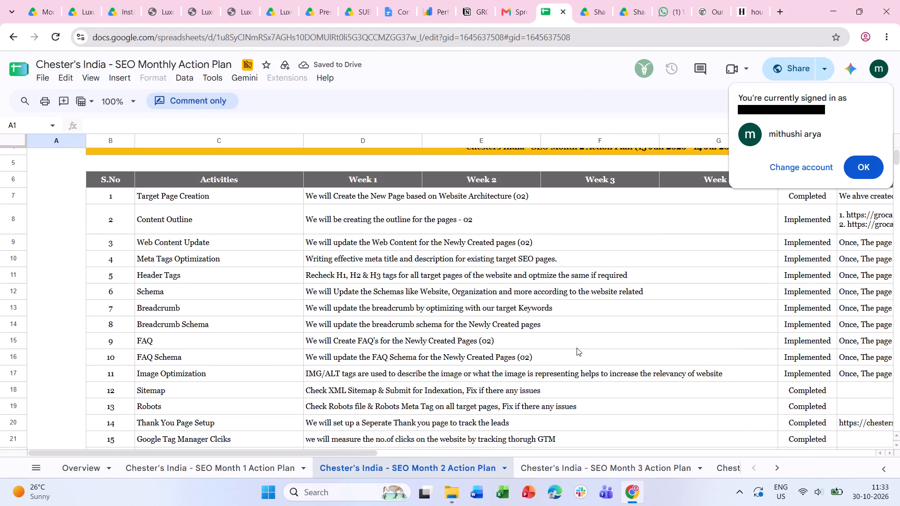
scroll(577, 345, "left", 1)
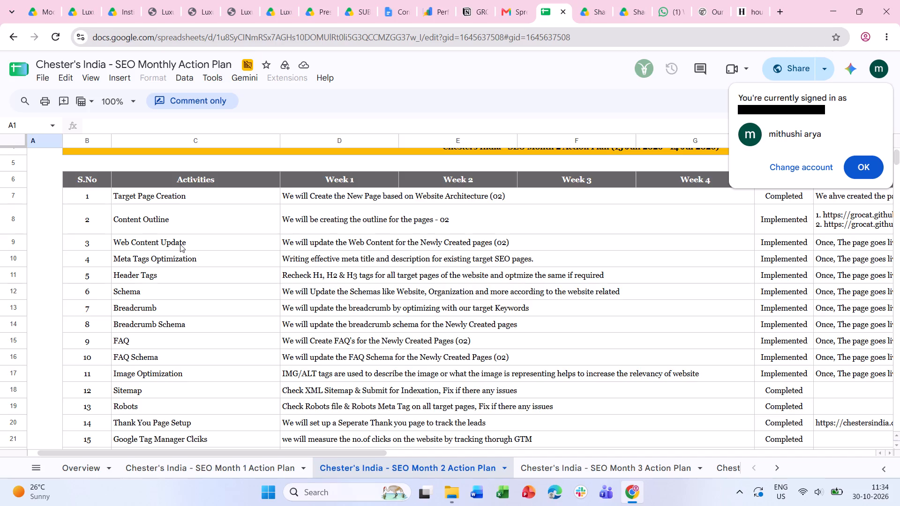
left_click(180, 244)
left_click(191, 373, "shift")
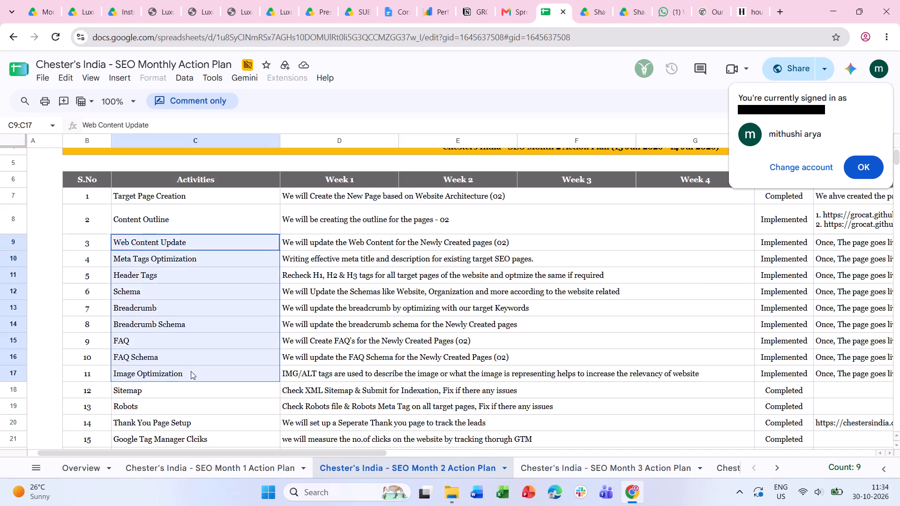
key("ctrl+c")
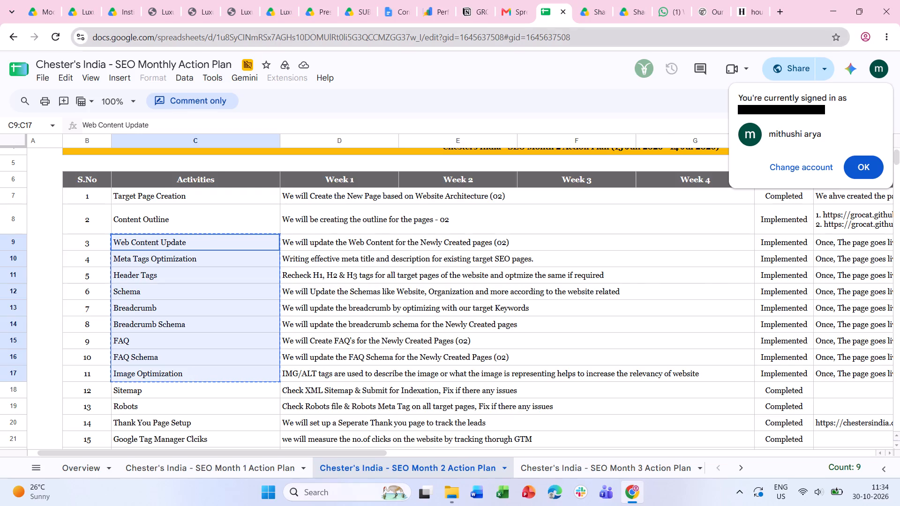
left_click(472, 21)
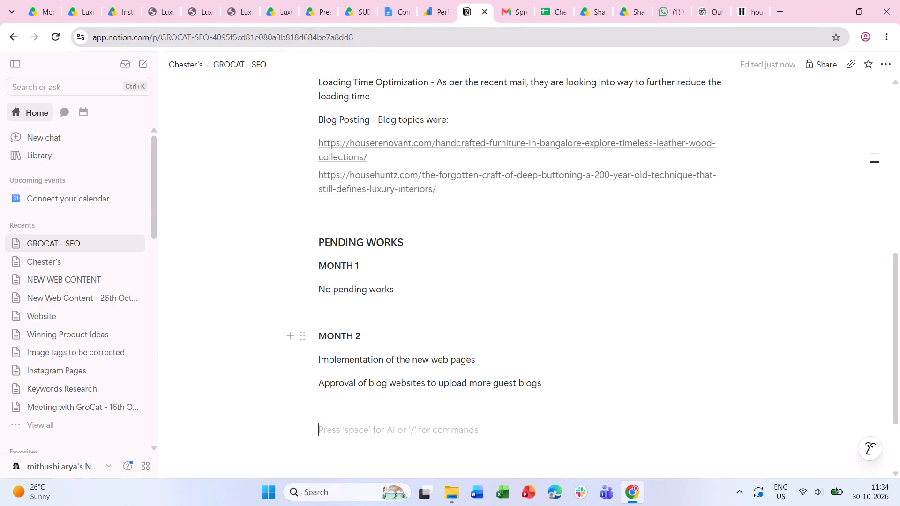
scroll(439, 333, "up", 4)
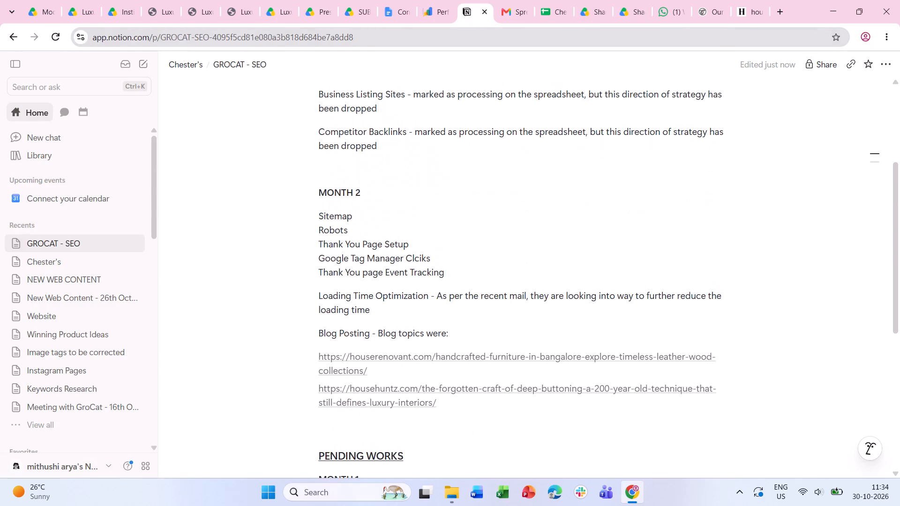
scroll(439, 333, "down", 3)
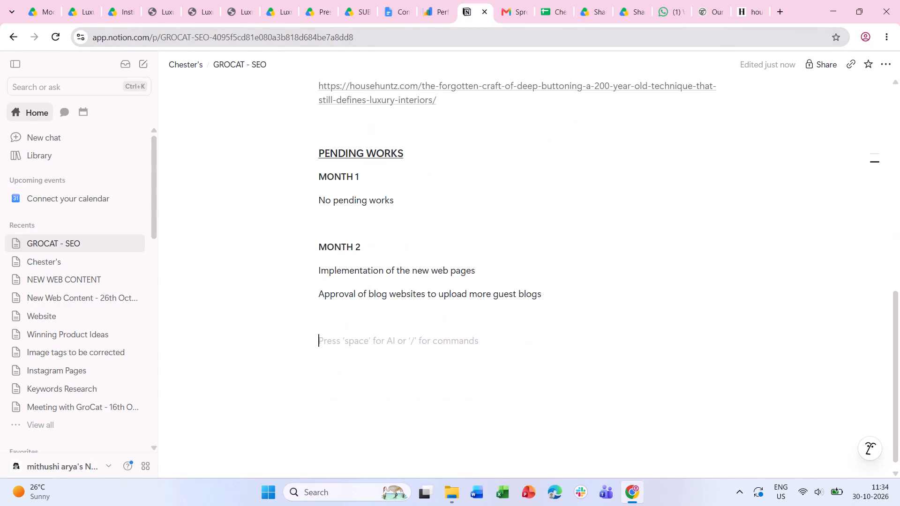
left_click(324, 316)
right_click(324, 316)
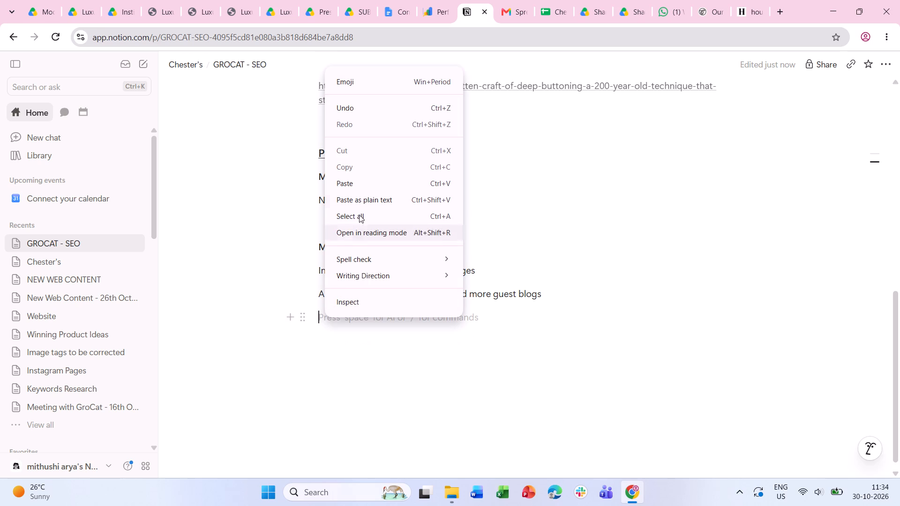
left_click(359, 205)
Introduce the pasted list with "For new web pages, the following have been implemented but pages need to go live after final round of updates and approval:".
left_click(319, 317)
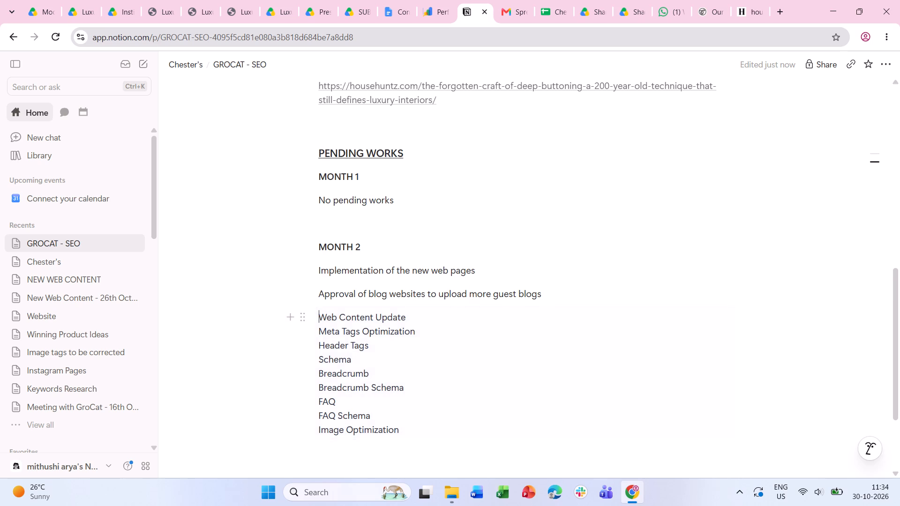
key("Return")
left_click(337, 333)
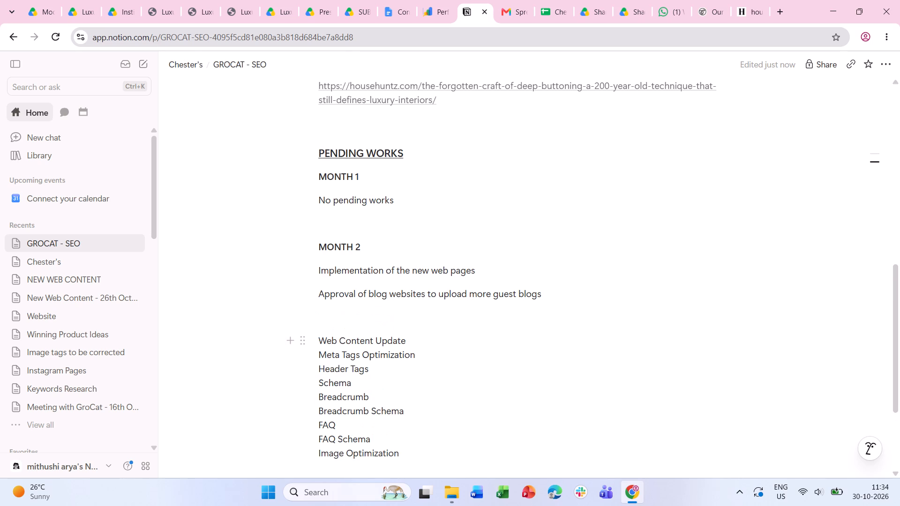
left_click(328, 332)
left_click(319, 336)
left_click(322, 329)
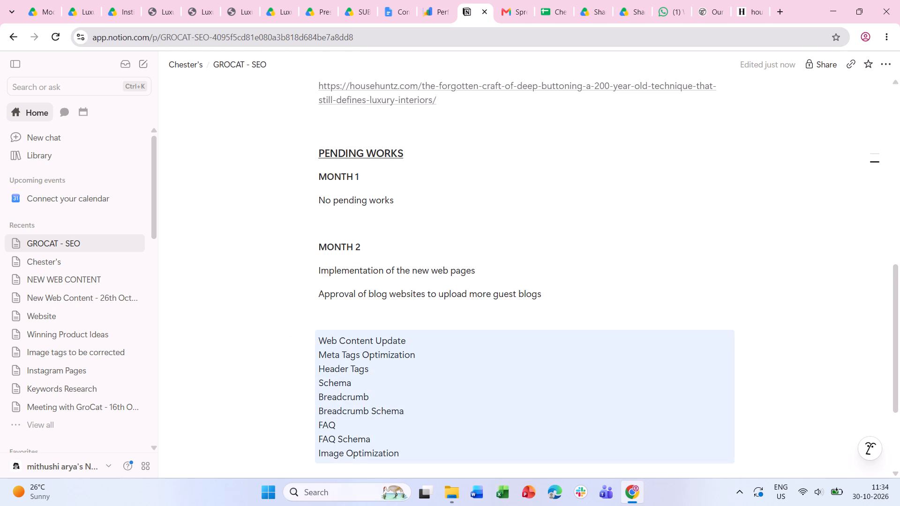
left_click(322, 324)
key("Return")
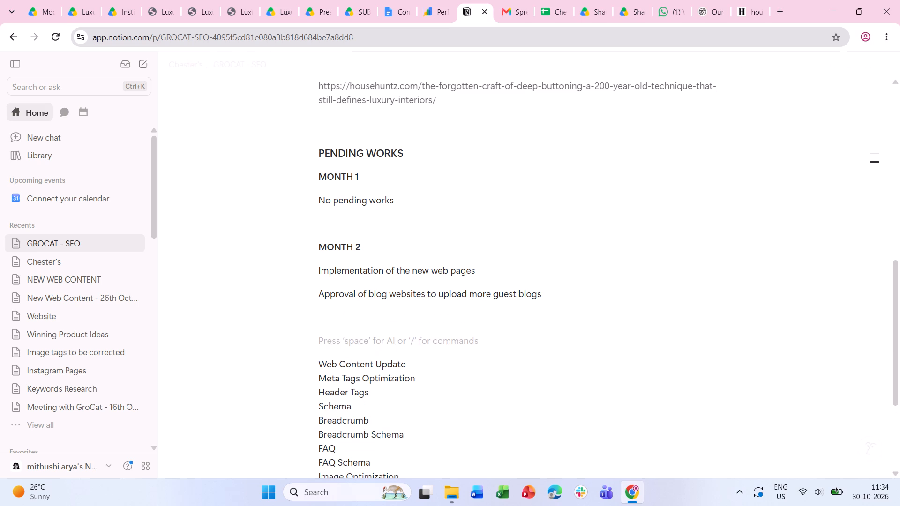
key("shift+p")
key("BackSpace")
type("For")
key("space")
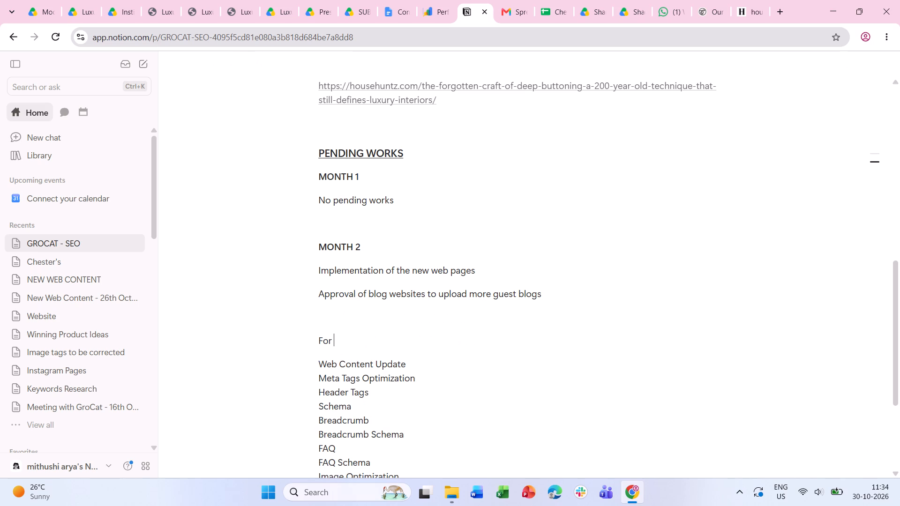
type("new")
key("space")
type("web c")
key("BackSpace")
type("pages, the following have been implement")
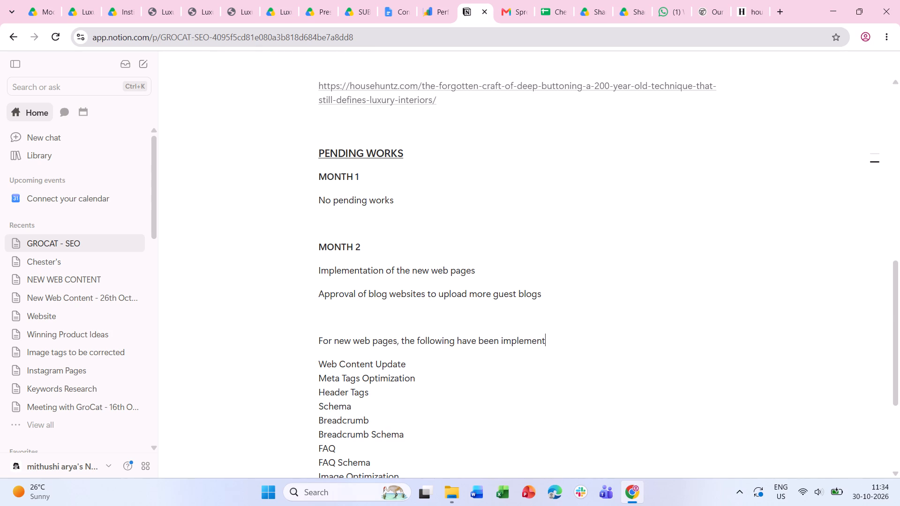
type("ed but need to")
key("BackSpace")
key("BackSpace")
type("to go")
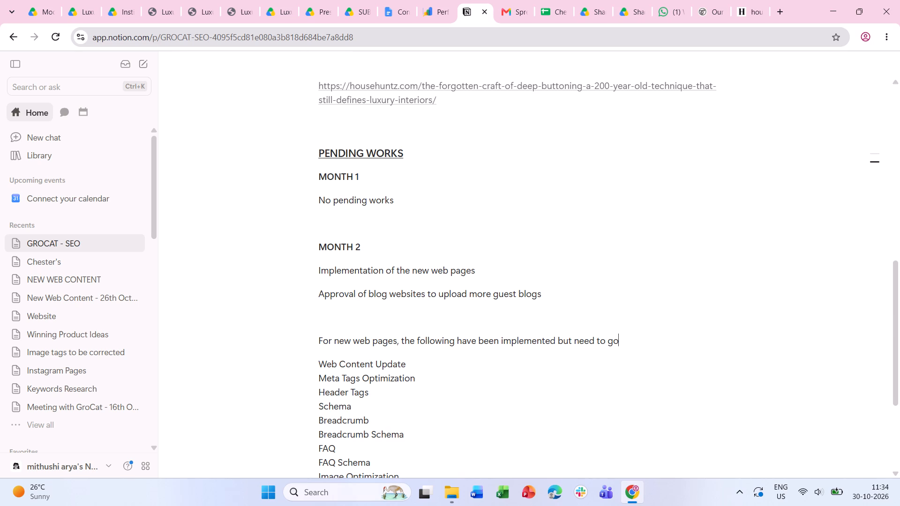
key("BackSpace")
key("BackSpace")
key("BackSpace")
key("BackSpace")
key("BackSpace")
key("BackSpace")
type("st")
key("BackSpace")
key("space")
type("to")
key("space")
key("BackSpace")
key("BackSpace")
key("BackSpace")
key("BackSpace")
key("BackSpace")
key("BackSpace")
key("BackSpace")
key("BackSpace")
key("BackSpace")
type("pages need to go live after final appro")
type("val and")
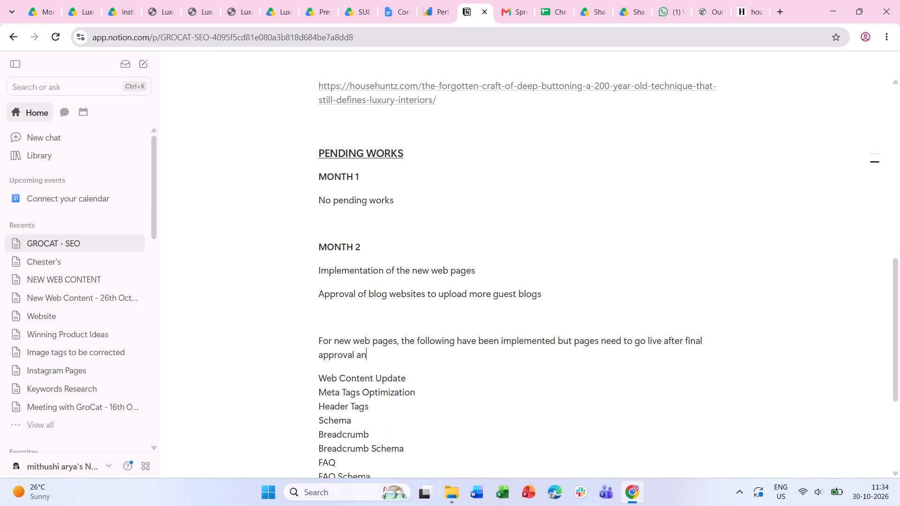
key("BackSpace")
key("BackSpace")
key("BackSpace")
key("BackSpace")
key("BackSpace")
key("BackSpace")
key("BackSpace")
key("BackSpace")
key("BackSpace")
key("BackSpace")
key("BackSpace")
key("BackSpace")
type("round of updates and approval")
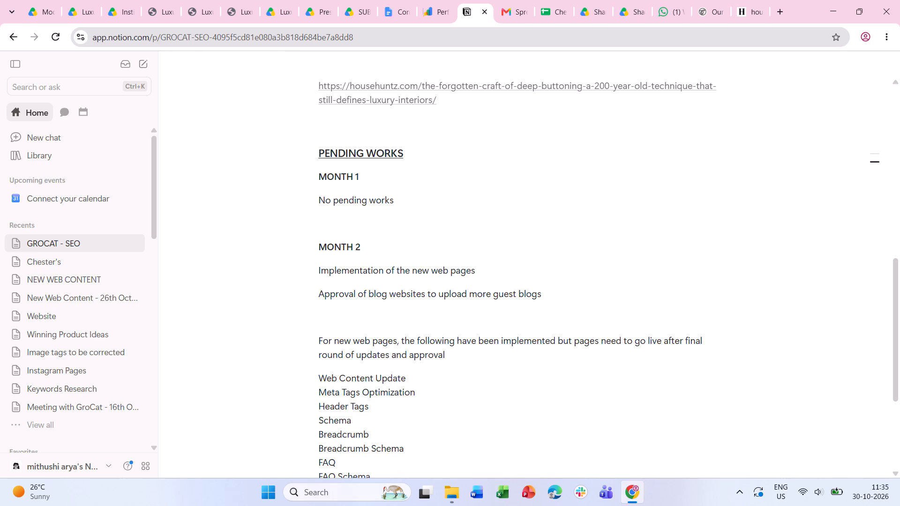
key("shift+colon")
Add blank lines below Image Optimization at the end of the Month 2 pending list.
scroll(447, 398, "down", 4)
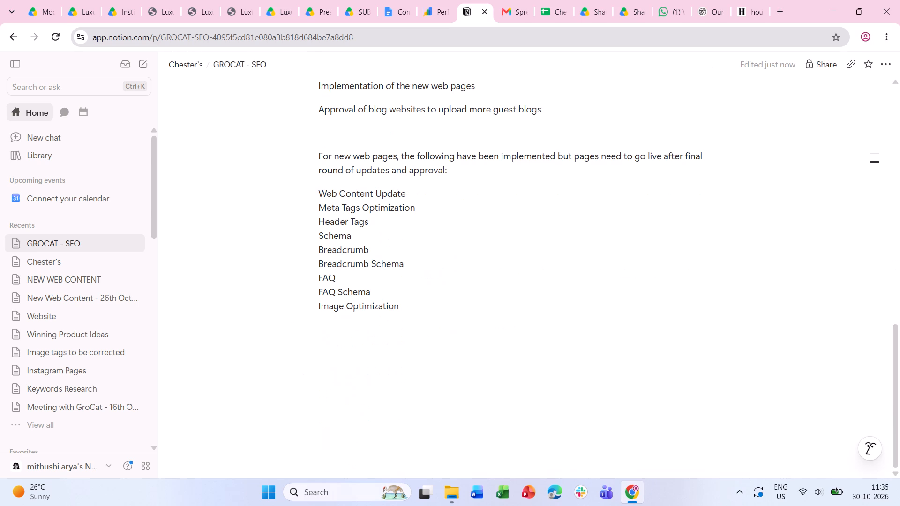
left_click(401, 351)
key("Return")
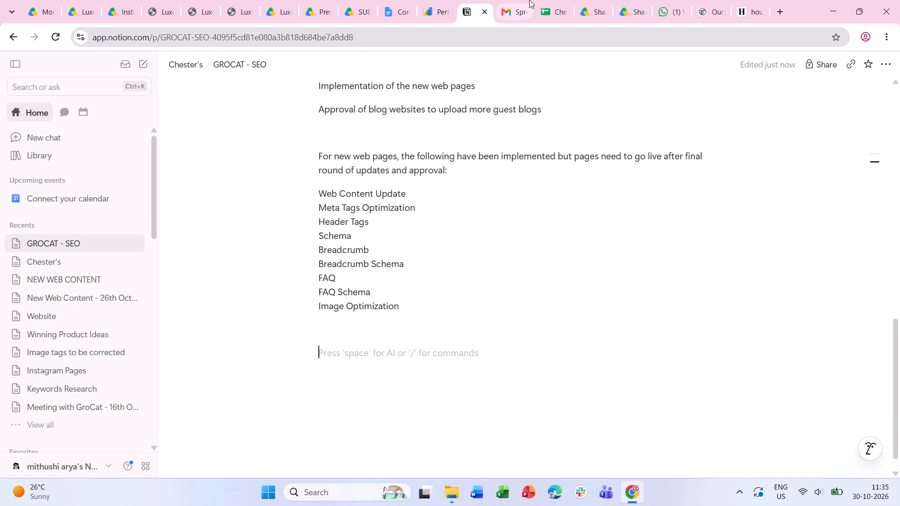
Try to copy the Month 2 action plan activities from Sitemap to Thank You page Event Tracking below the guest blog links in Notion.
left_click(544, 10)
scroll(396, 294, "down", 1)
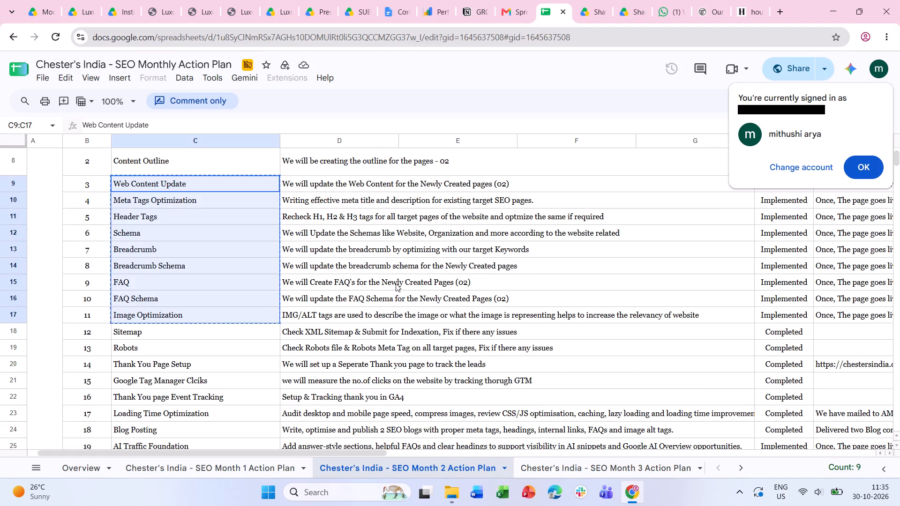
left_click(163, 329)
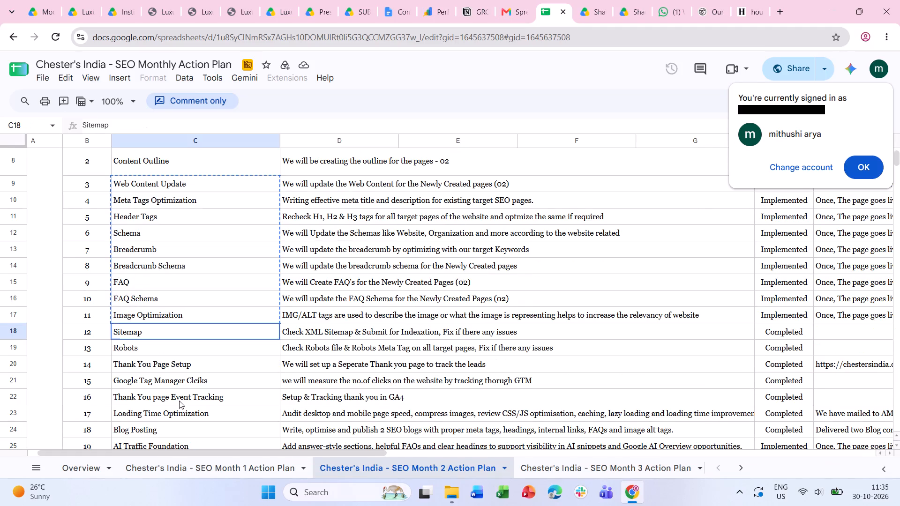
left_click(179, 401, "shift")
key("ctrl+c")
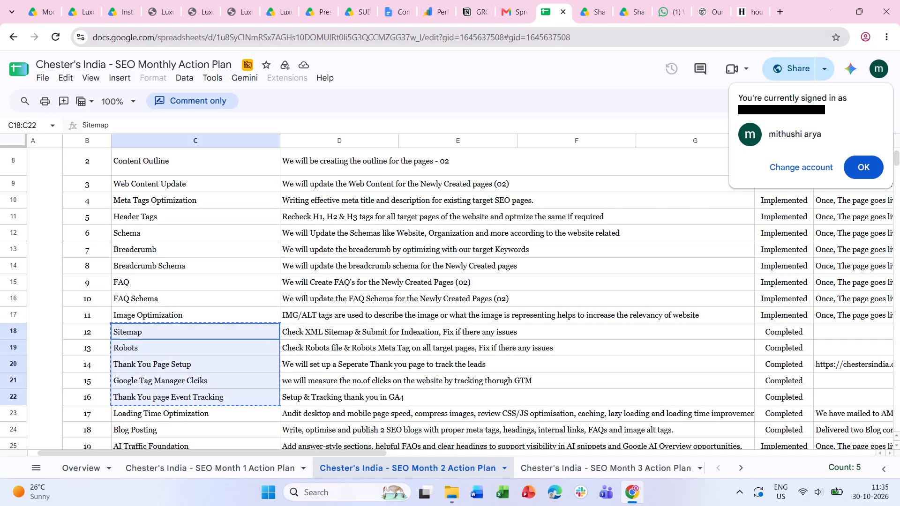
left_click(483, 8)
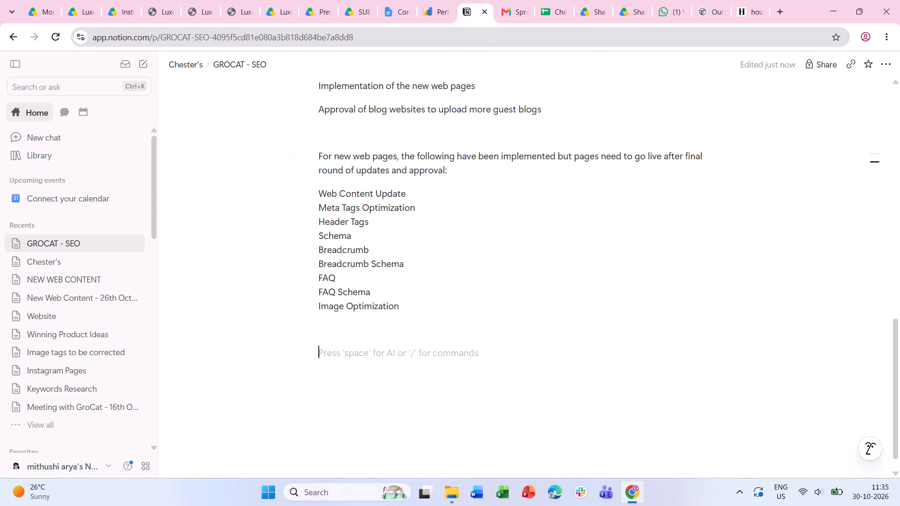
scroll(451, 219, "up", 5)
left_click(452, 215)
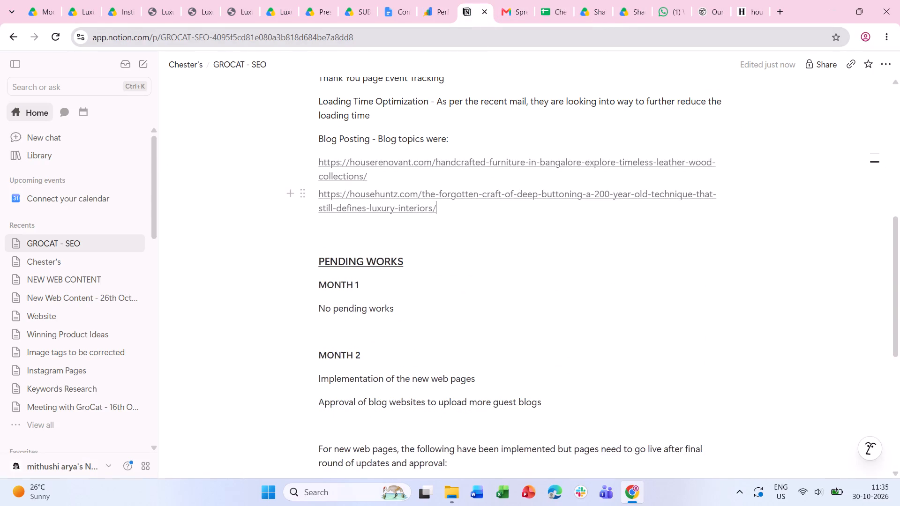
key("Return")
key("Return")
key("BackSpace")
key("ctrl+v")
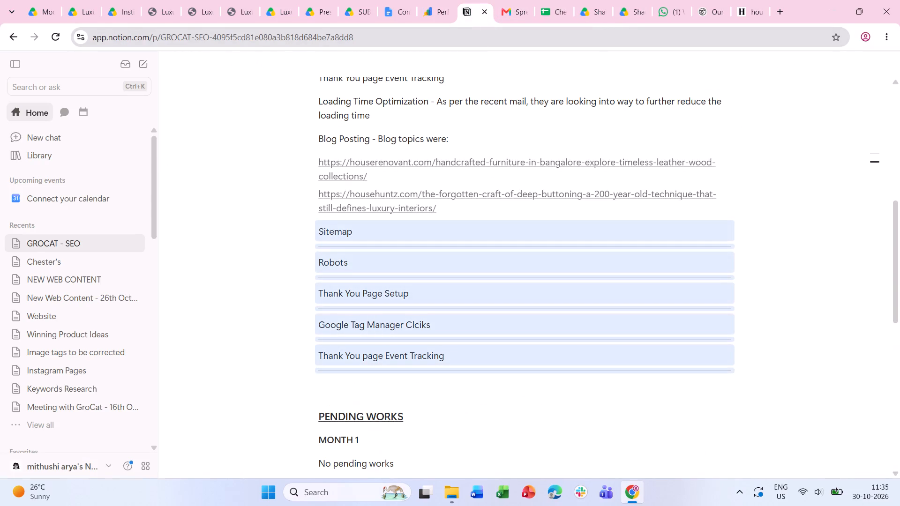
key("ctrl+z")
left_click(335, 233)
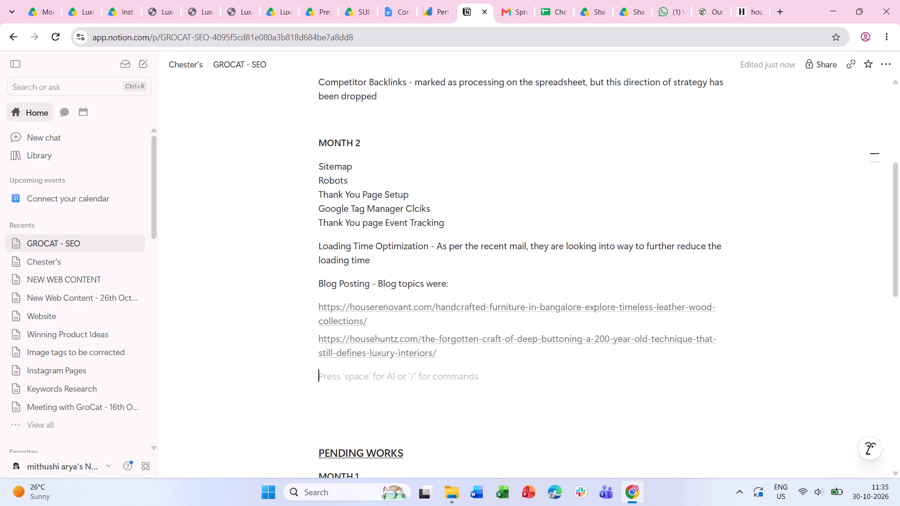
In the Month 2 action plan spreadsheet, dismiss the account notice and read the remarks for Loading Time Optimization and Blog Posting.
left_click(548, 9)
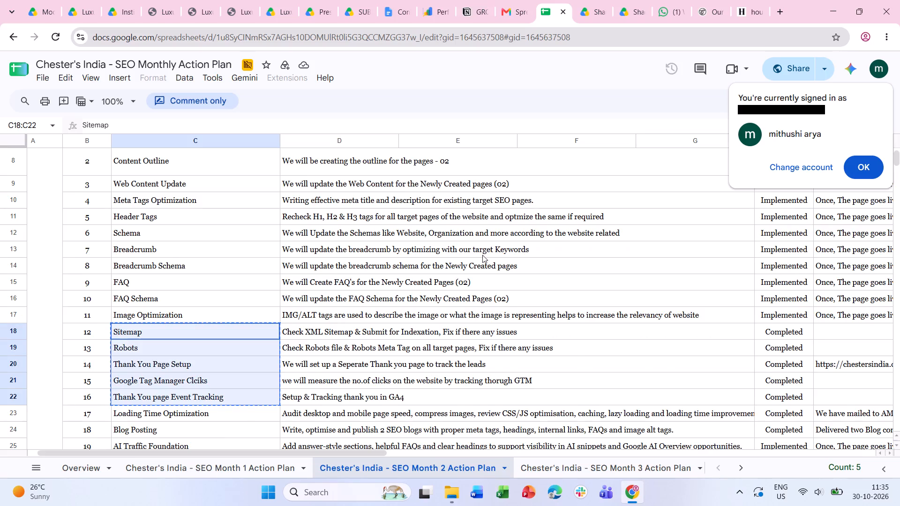
scroll(483, 255, "down", 1)
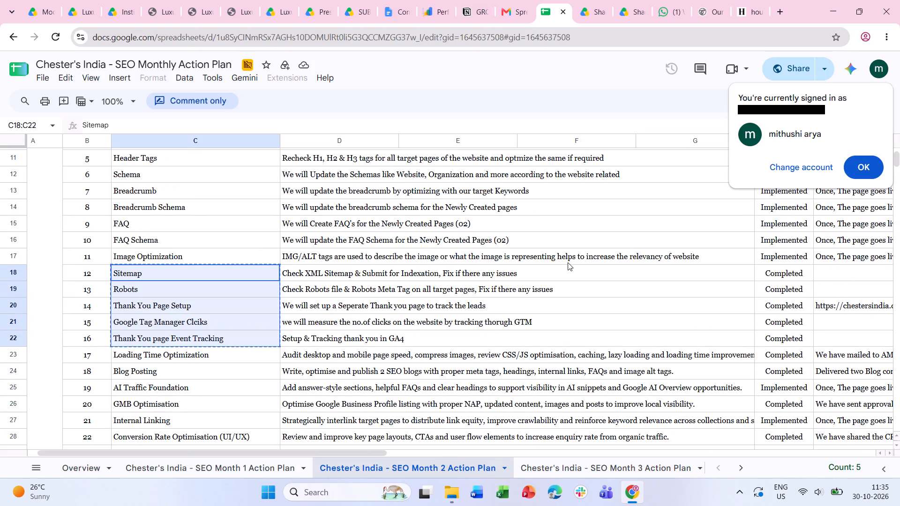
scroll(574, 258, "left", 4)
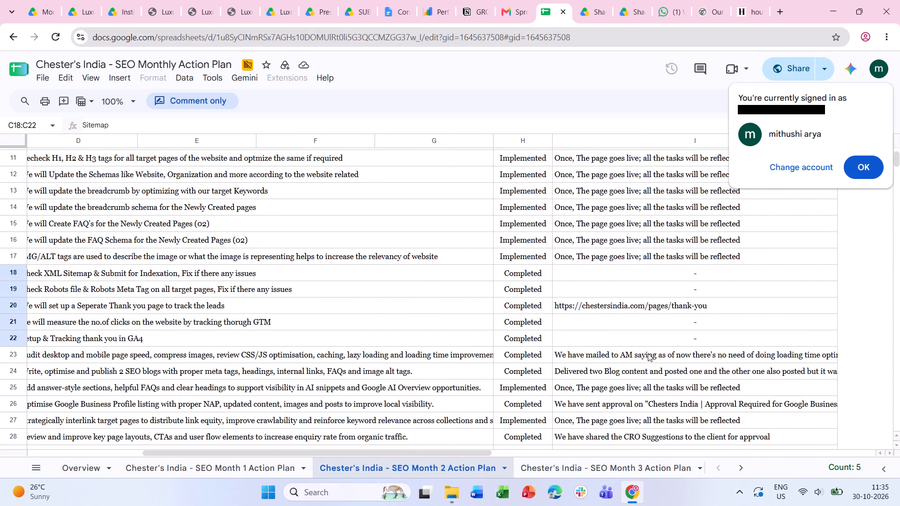
left_click(648, 353)
scroll(648, 351, "left", 1)
left_click(855, 162)
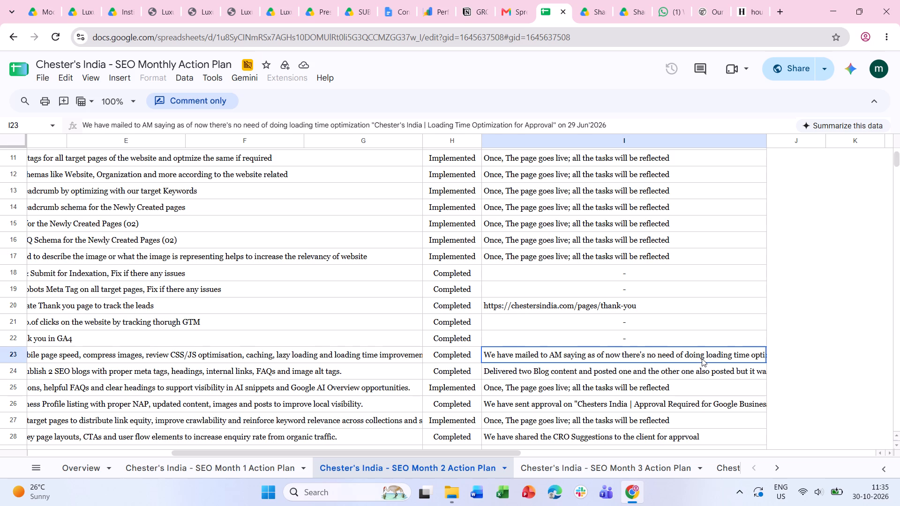
scroll(702, 358, "right", 1)
left_click(665, 367)
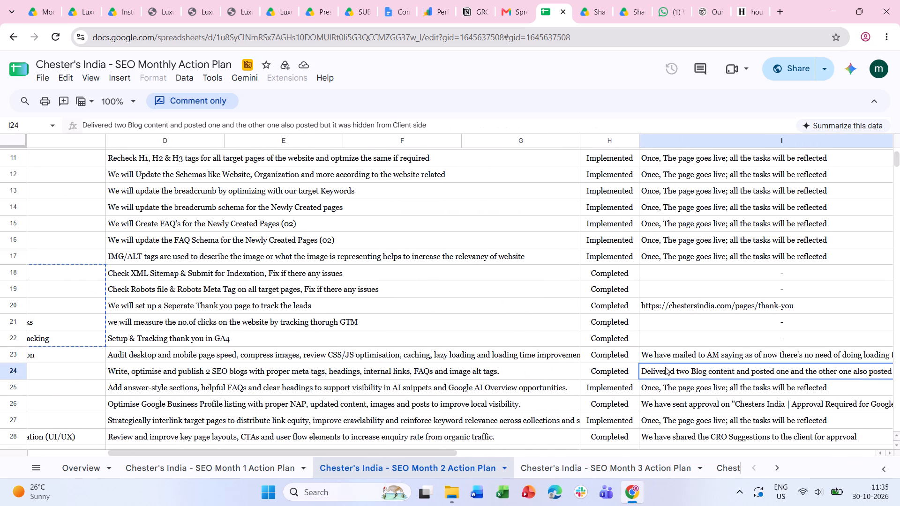
Copy AI Traffic Foundation from the Month 2 action plan to the line below Image Optimization in Notion's pending list.
scroll(665, 370, "right", 4)
scroll(435, 334, "down", 1)
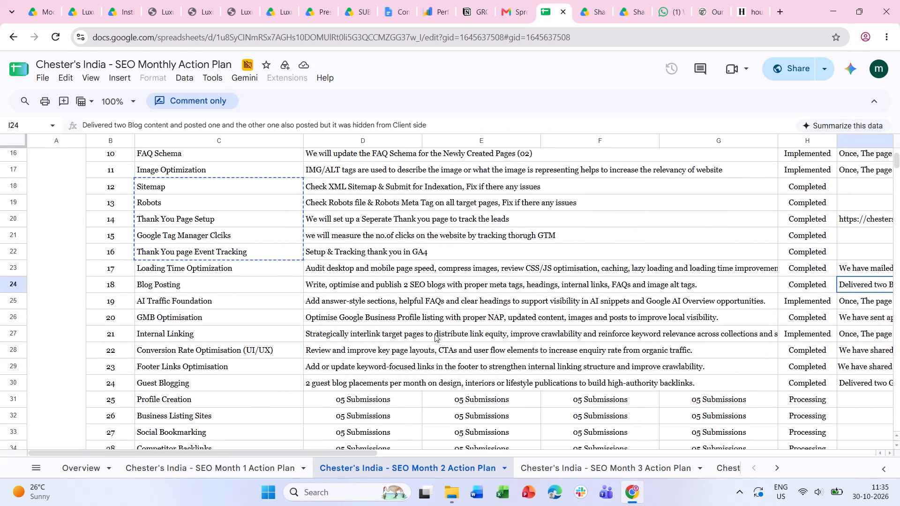
scroll(435, 334, "down", 1)
scroll(435, 334, "left", 1)
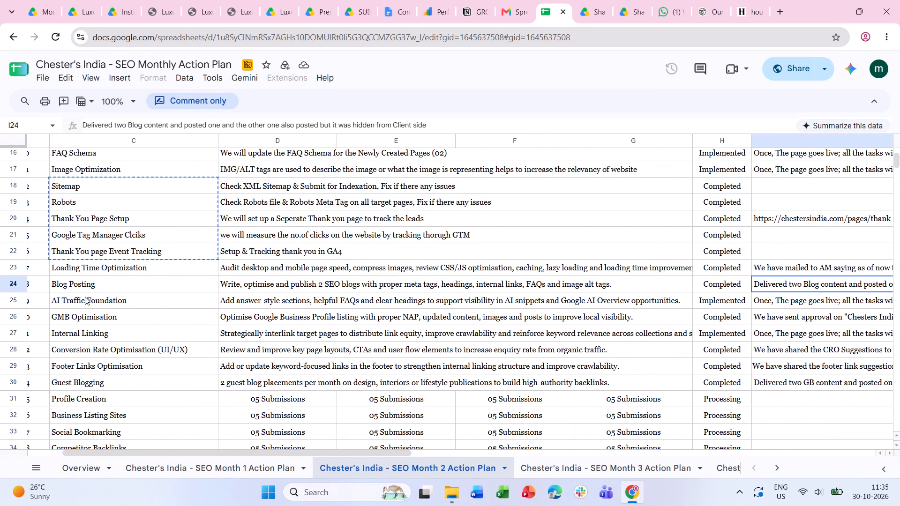
left_click(84, 297)
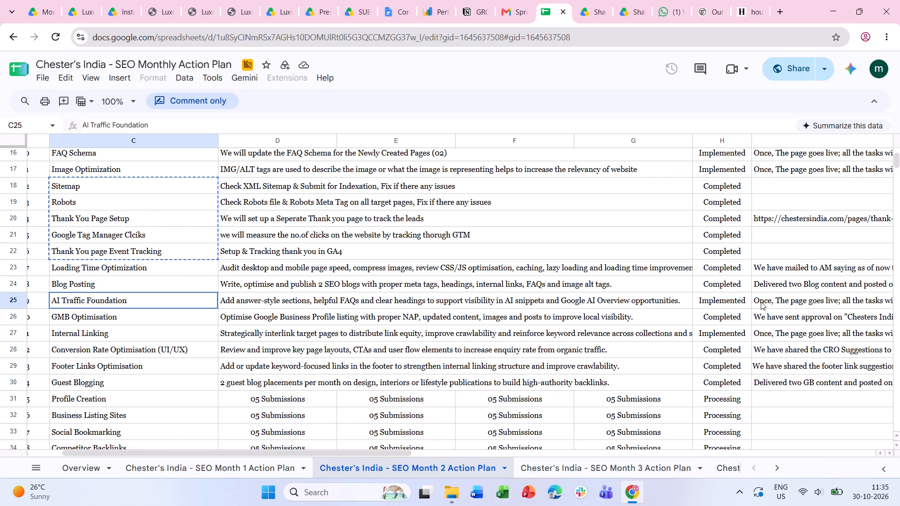
left_click(761, 302)
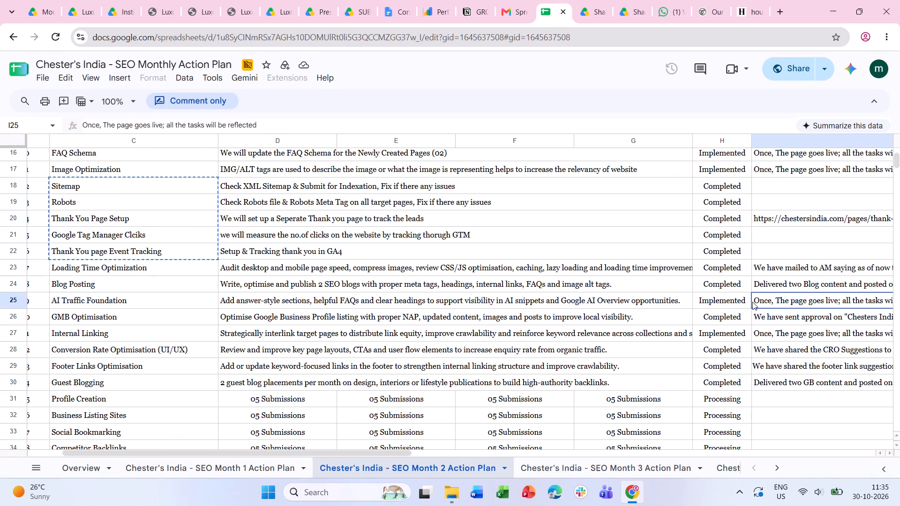
left_click(103, 299)
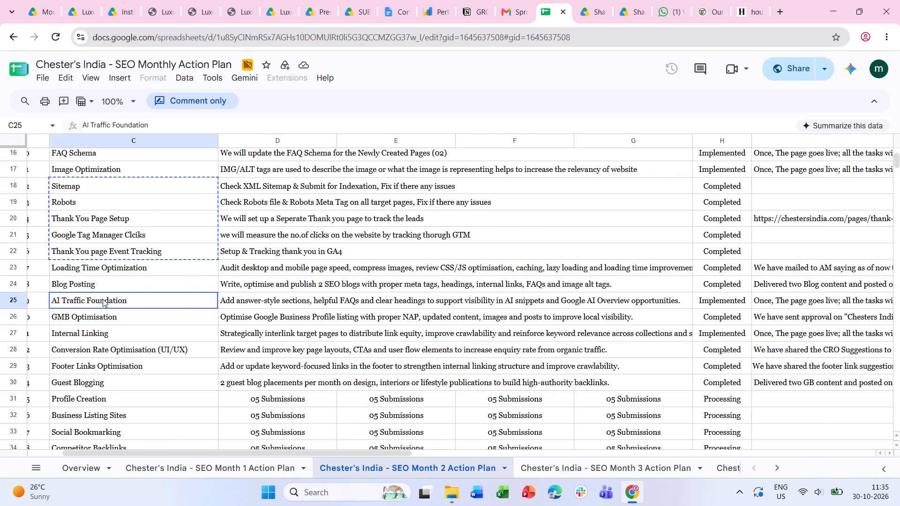
key("ctrl+c")
left_click(482, 0)
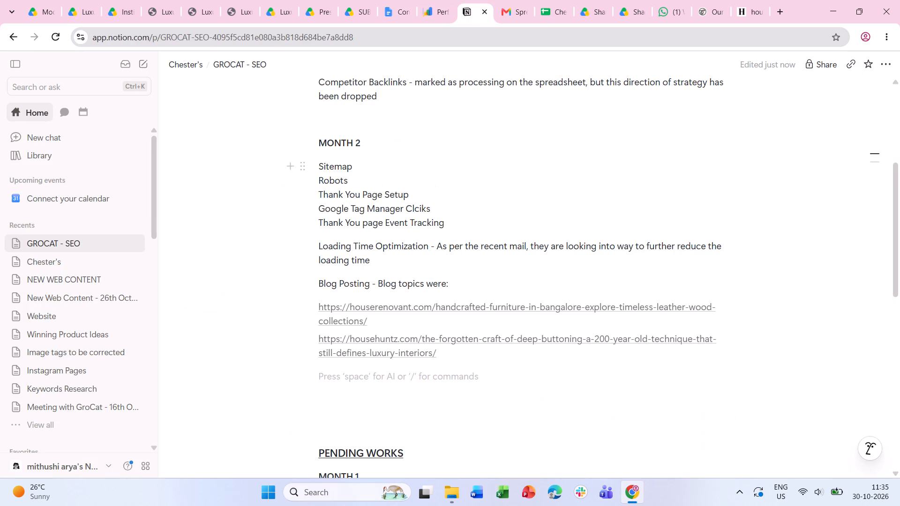
scroll(401, 348, "down", 8)
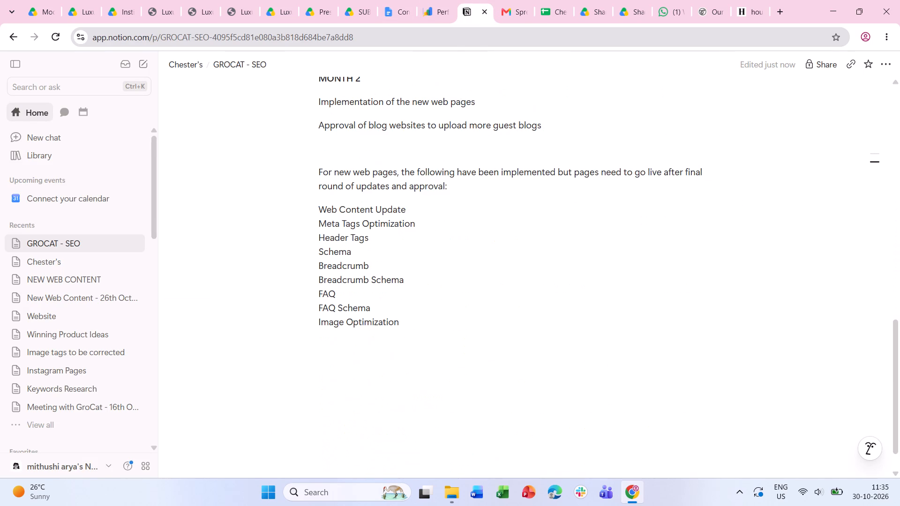
left_click(354, 332)
left_click(411, 343)
key("ctrl+v")
In the action plan spreadsheet, select the AI Traffic Foundation remark text "Once, The page goes live; all the tasks will be reflected".
left_click(558, 4)
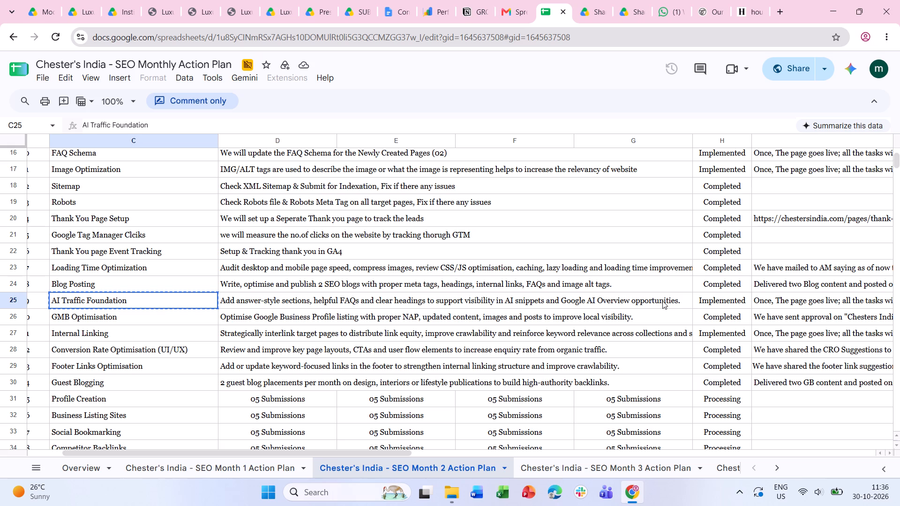
left_click(760, 299)
left_click_drag(272, 124, 70, 119)
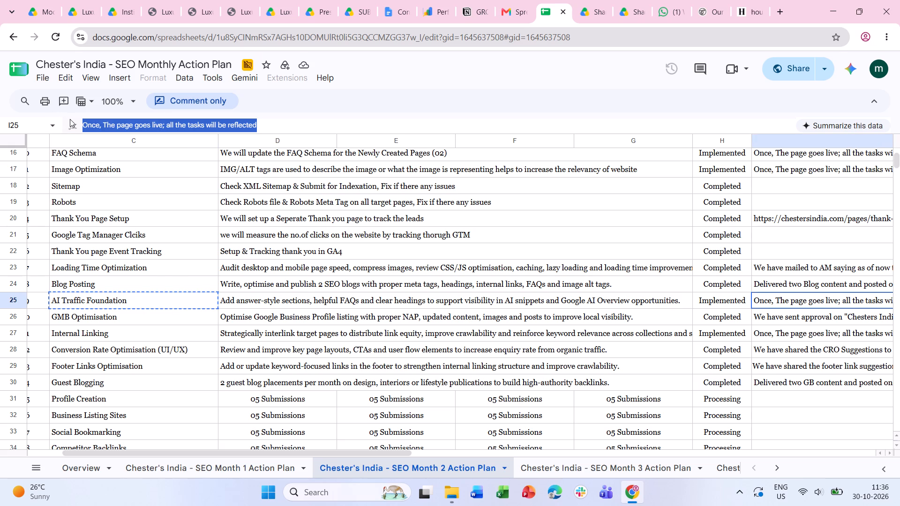
Copy the AI Traffic Foundation remark into Notion's pending list after that entry, separated by a dash, and start a new line below.
key("ctrl+c")
left_click(476, 0)
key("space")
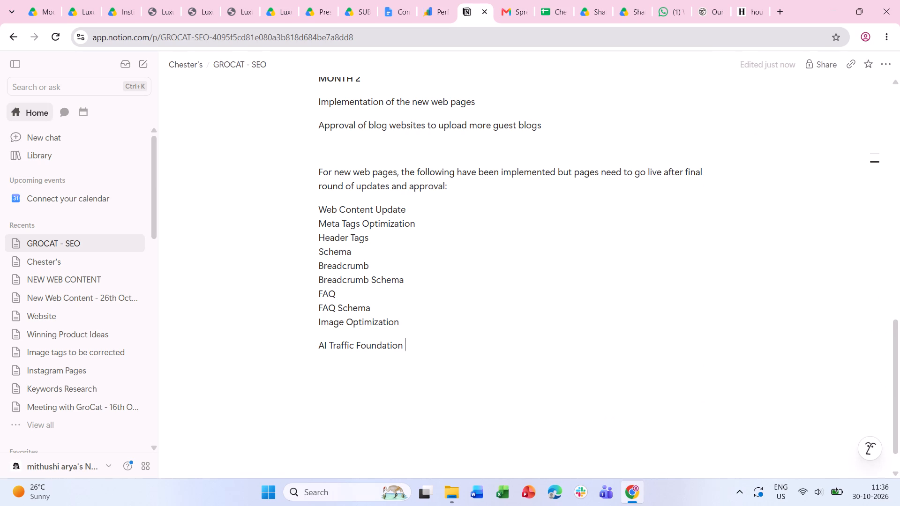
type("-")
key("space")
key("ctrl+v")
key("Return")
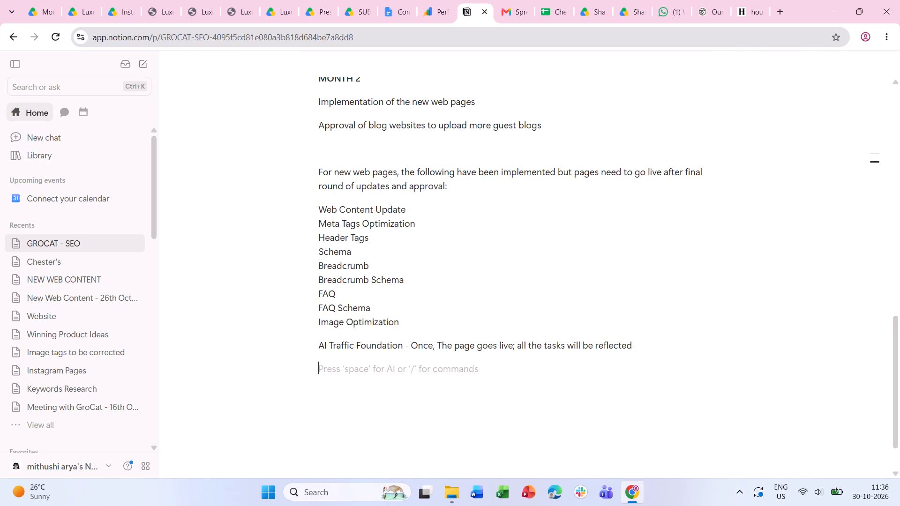
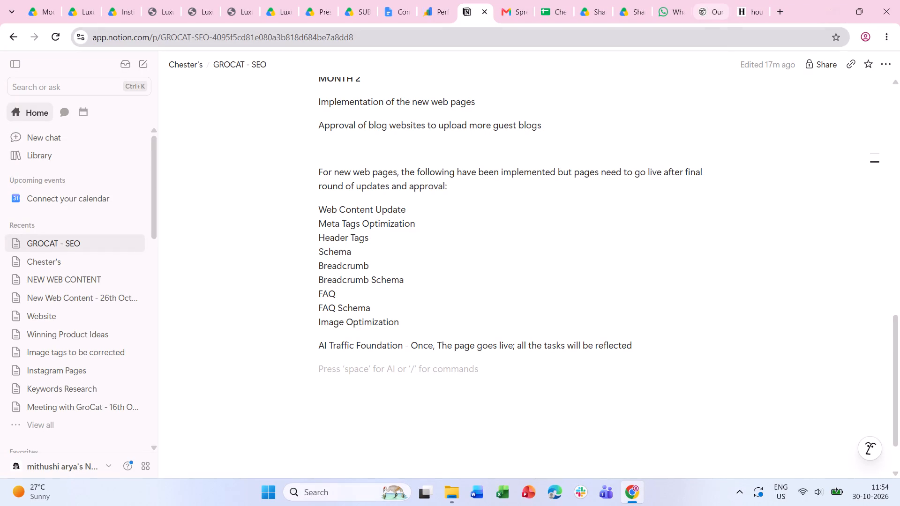
Copy GMB Optimisation from the Month 2 action plan to the line below the guest blog links in Notion's completed works.
left_click(558, 7)
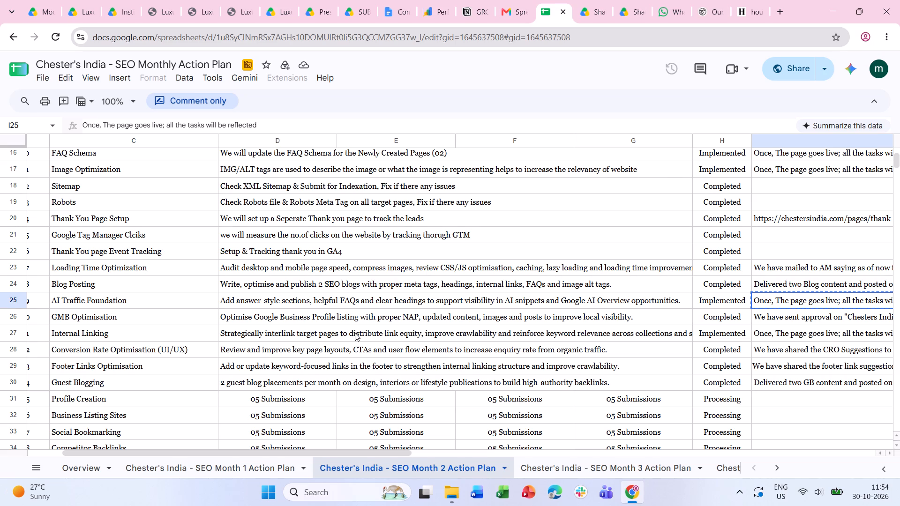
left_click(104, 319)
key("ctrl+c")
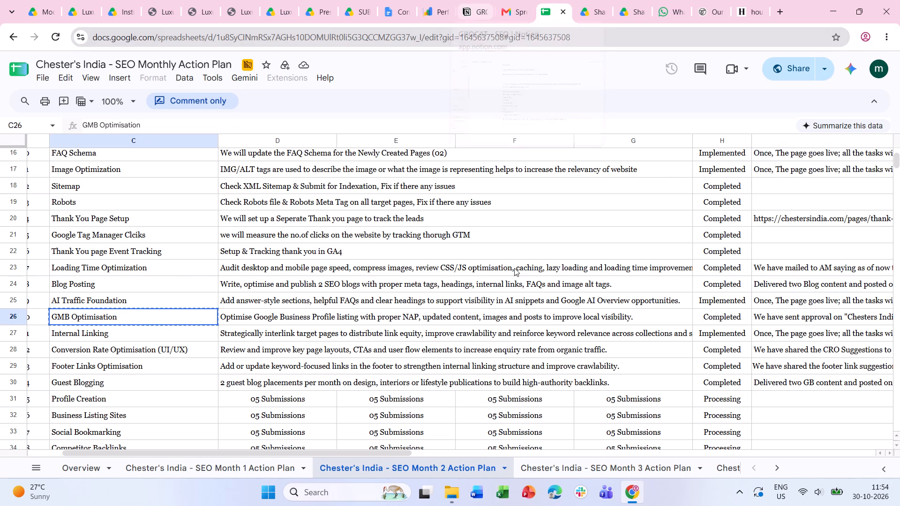
scroll(765, 319, "left", 2)
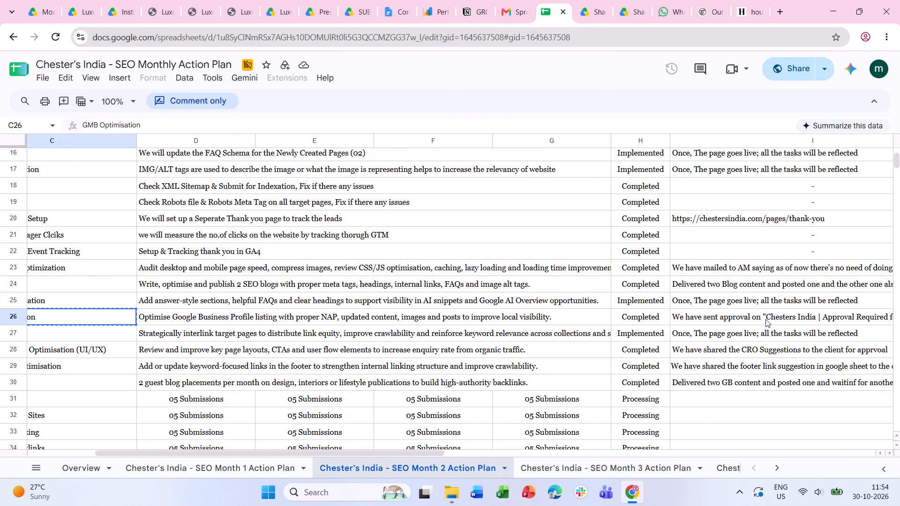
scroll(765, 319, "left", 2)
scroll(765, 319, "right", 6)
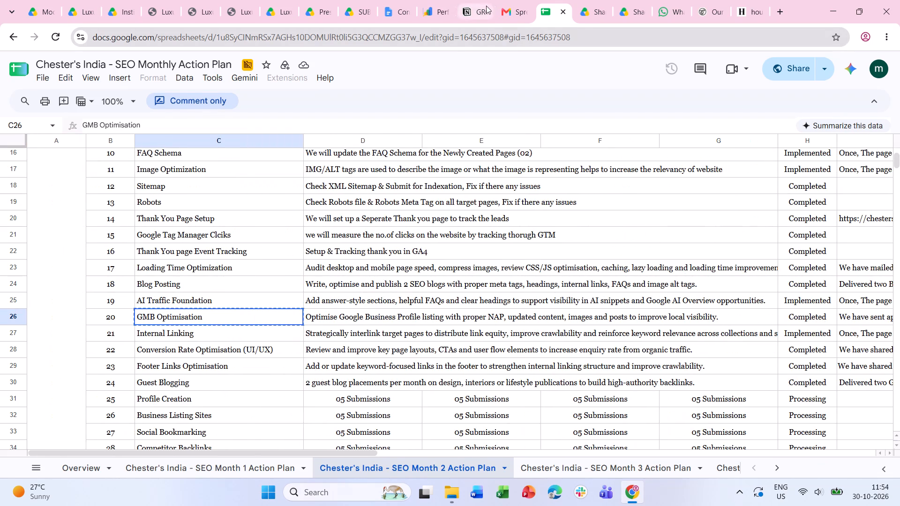
left_click(486, 6)
scroll(428, 216, "up", 4)
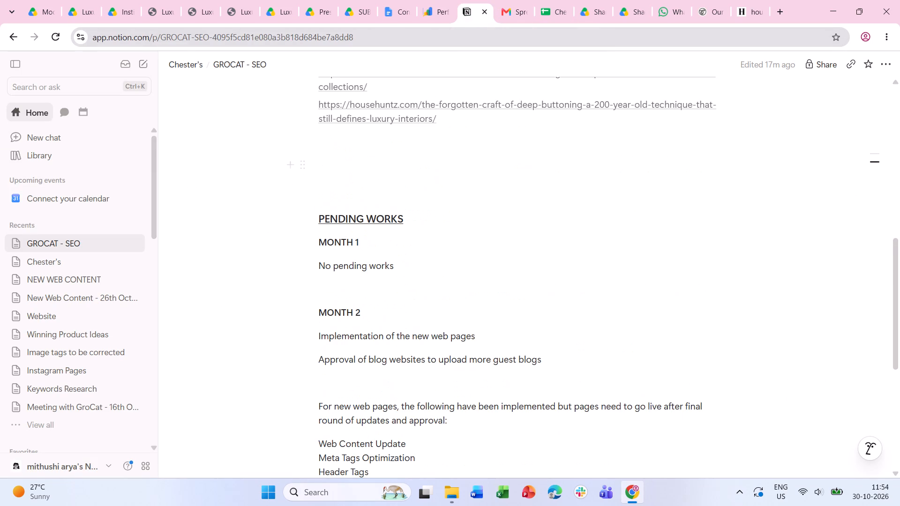
left_click(405, 144)
key("ctrl+v")
Copy Internal Linking from the Month 2 action plan to the line below AI Traffic Foundation in Notion's pending list.
scroll(464, 200, "up", 6)
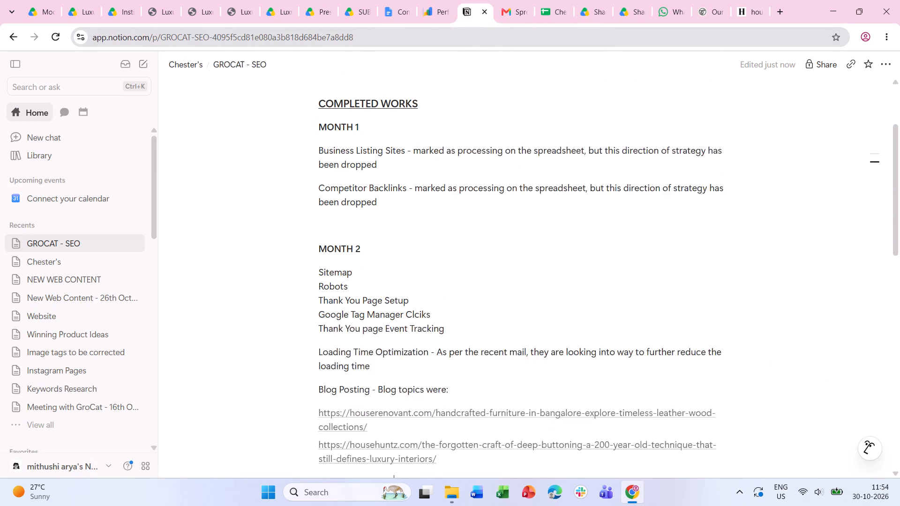
scroll(464, 200, "down", 2)
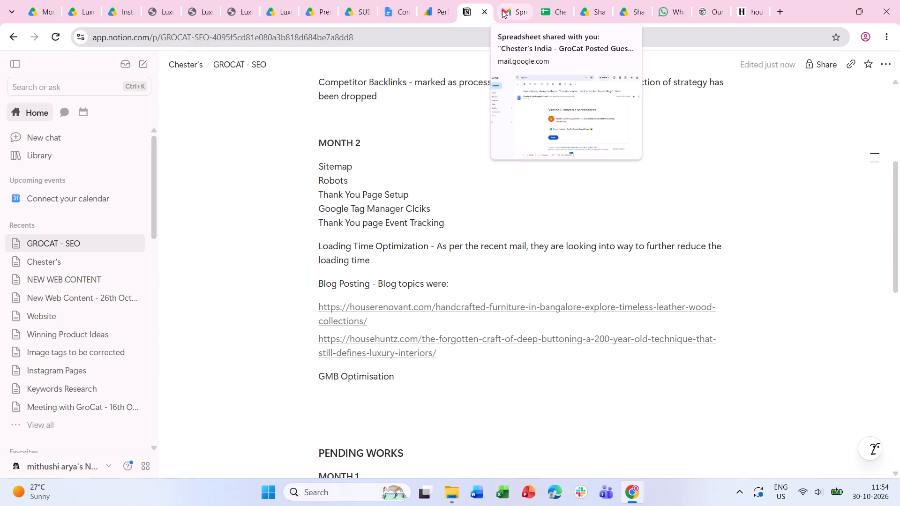
scroll(508, 366, "down", 7)
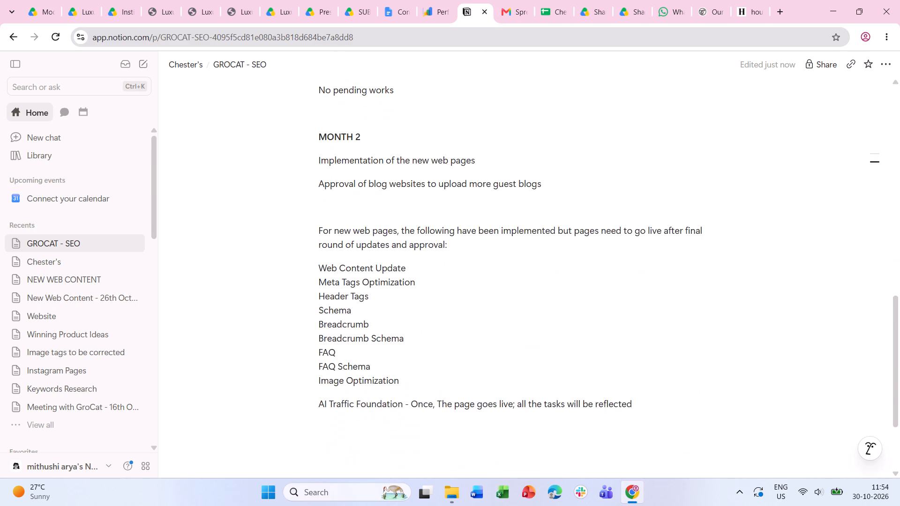
scroll(508, 366, "up", 2)
scroll(508, 366, "down", 3)
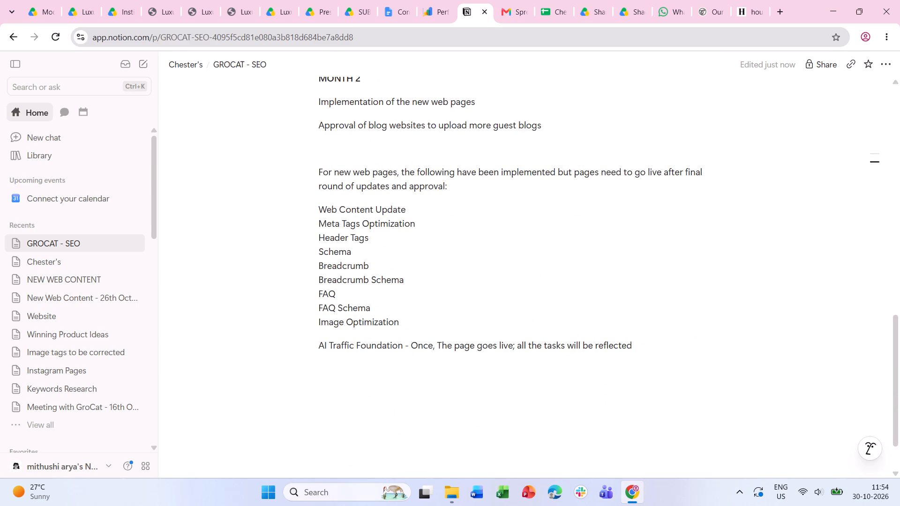
left_click(548, 11)
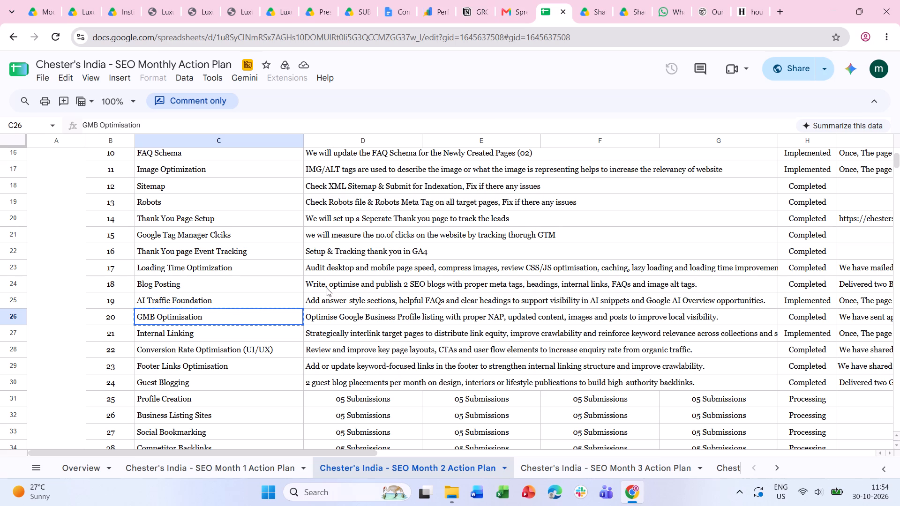
left_click(242, 332)
scroll(242, 332, "left", 6)
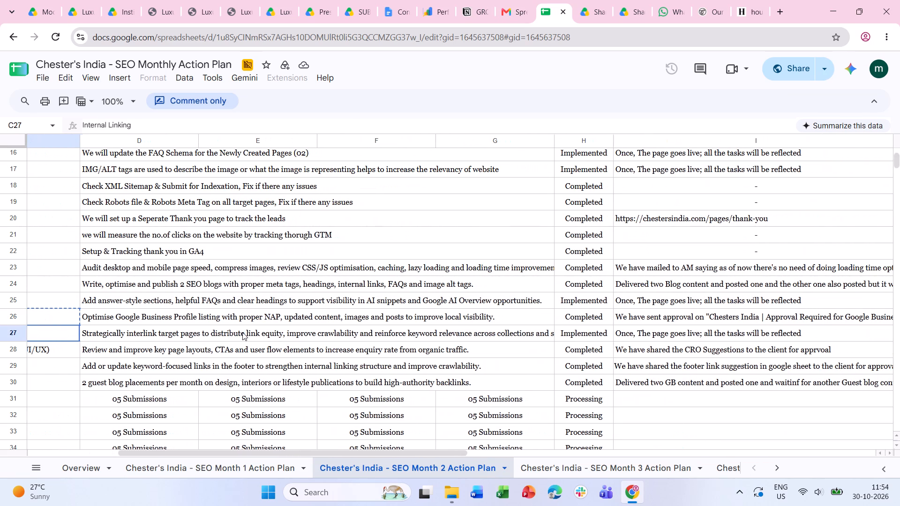
scroll(242, 332, "right", 1)
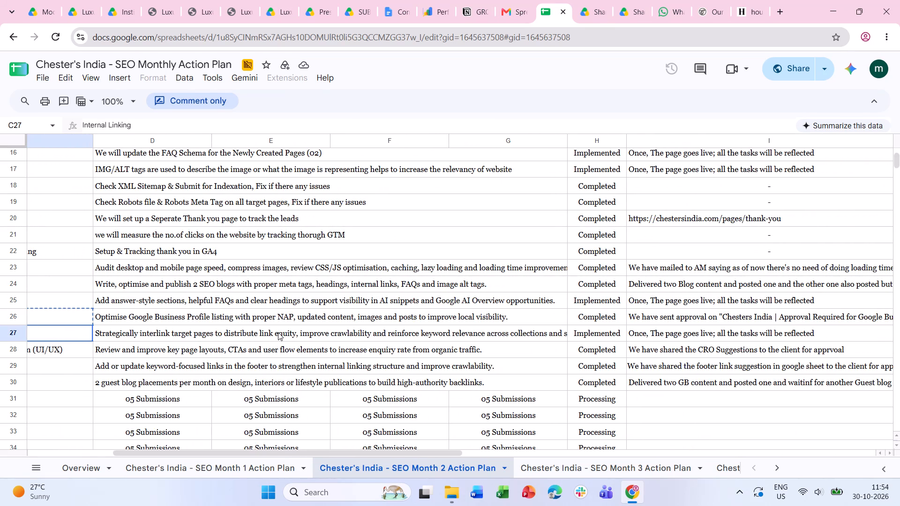
scroll(278, 332, "right", 6)
key("ctrl+c")
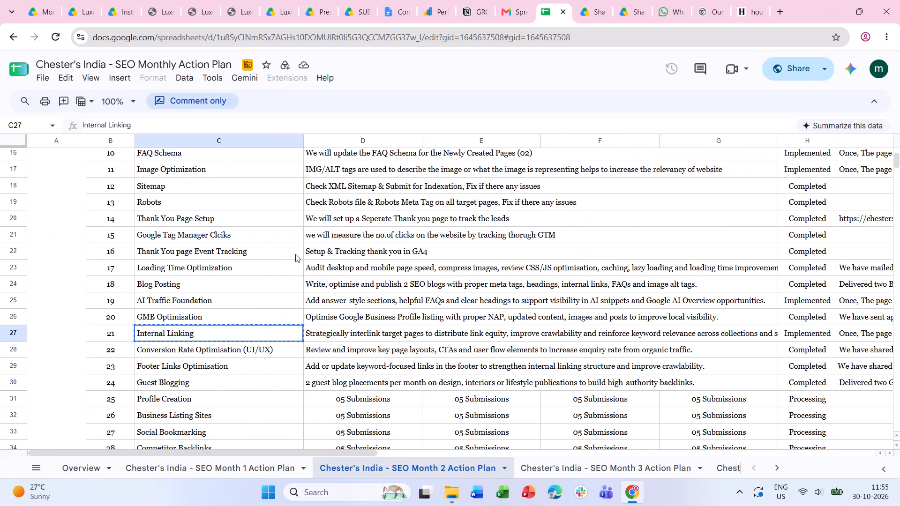
left_click(474, 17)
left_click(379, 367)
key("ctrl+v")
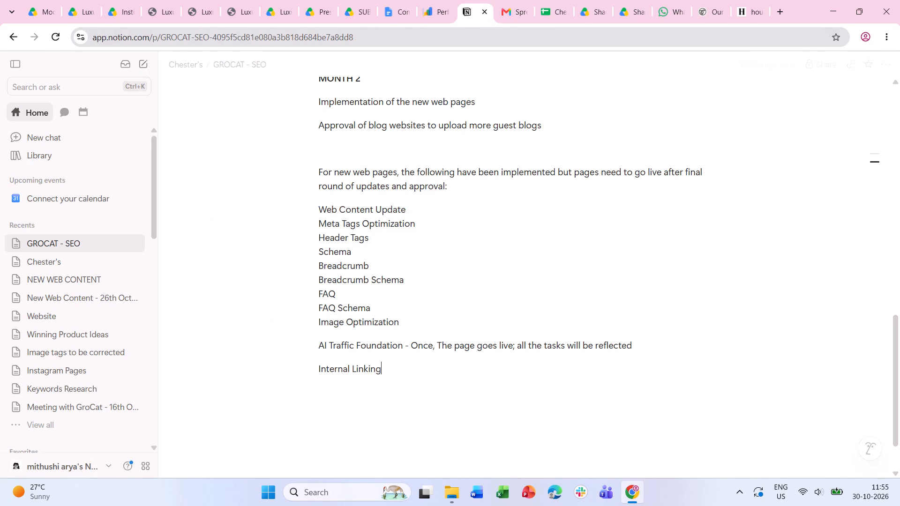
Add the note "(pending for new web pages)" after Internal Linking in the pending list.
key("space")
type("(pending for new")
key("space")
type("web")
key("space")
type("pages)")
key("backslash")
key("Return")
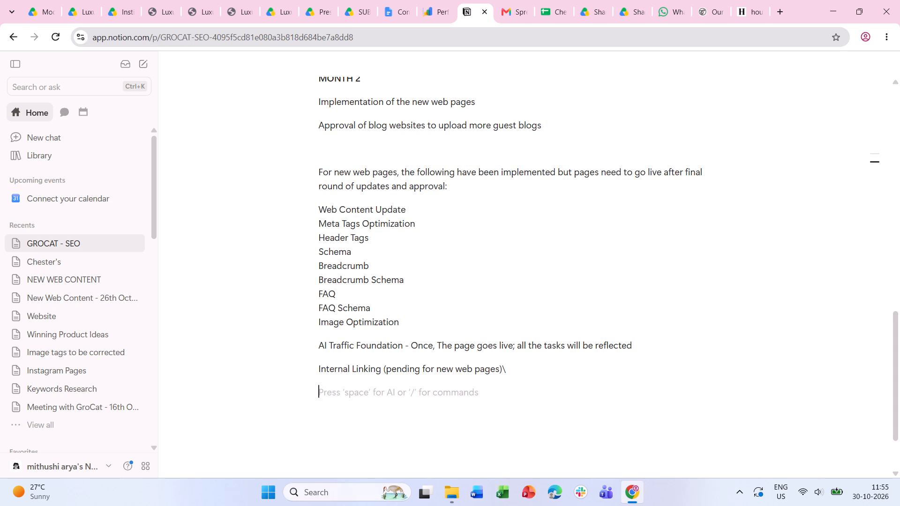
Copy Conversion Rate Optimisation (UI/UX) from the Month 2 action plan to the line below GMB Optimisation in Notion's completed works.
left_click(559, 0)
scroll(286, 356, "down", 1)
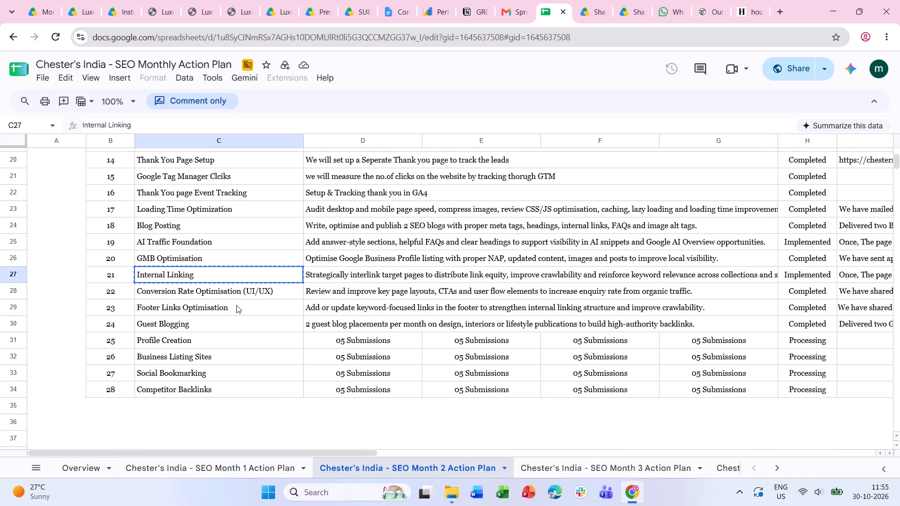
left_click(230, 296)
scroll(230, 296, "left", 3)
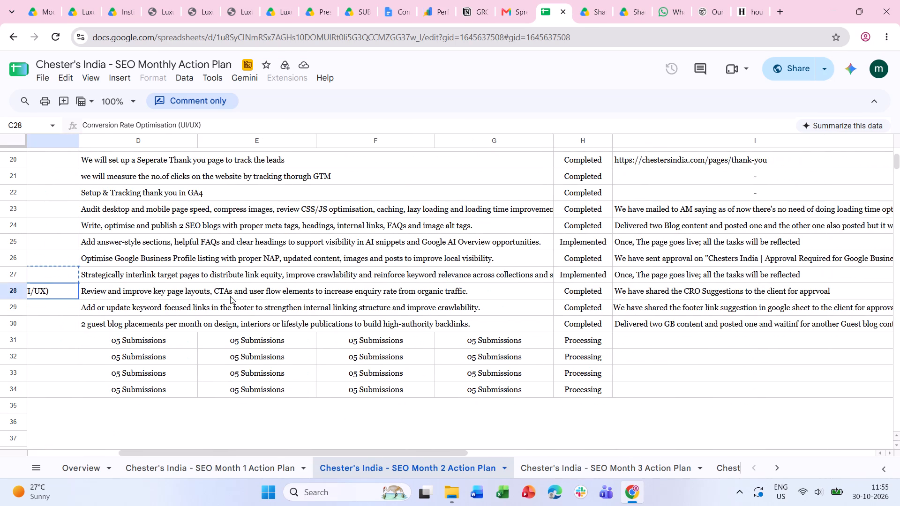
scroll(230, 296, "right", 3)
key("ctrl+c")
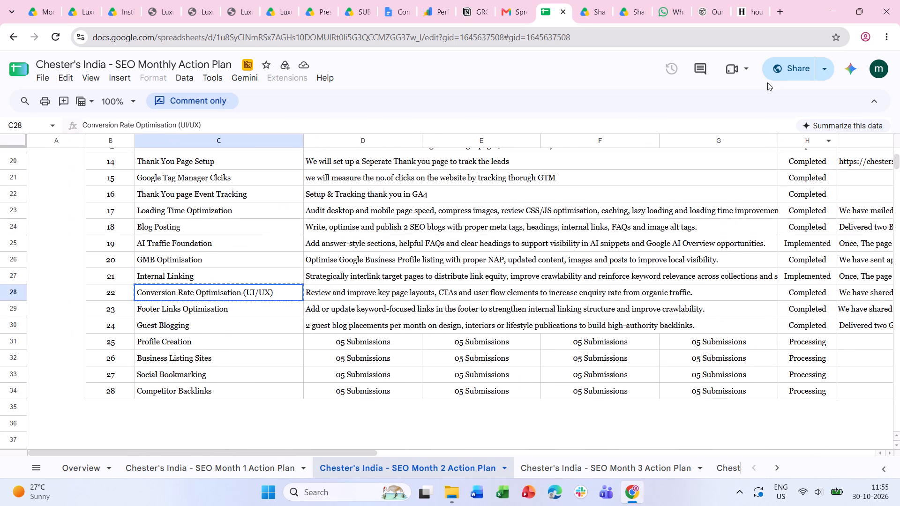
left_click(517, 2)
left_click(476, 6)
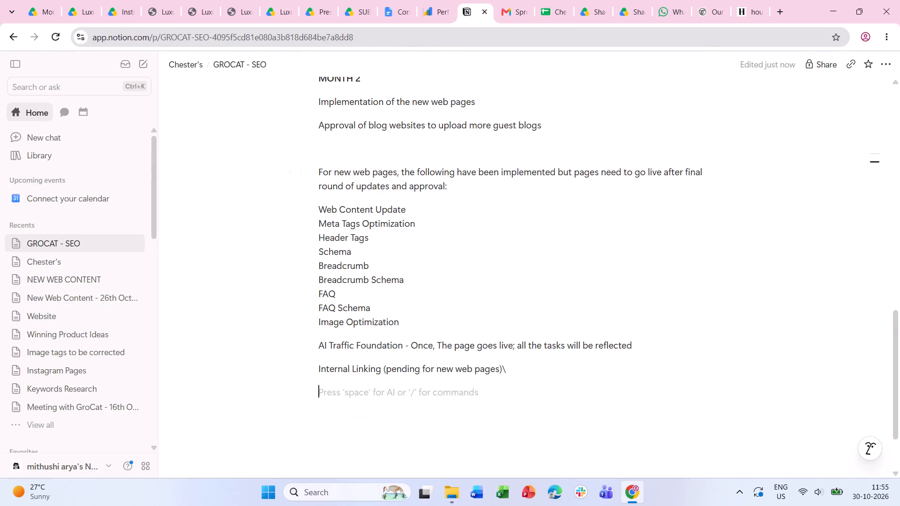
scroll(493, 228, "up", 4)
left_click(372, 163)
key("ctrl+v")
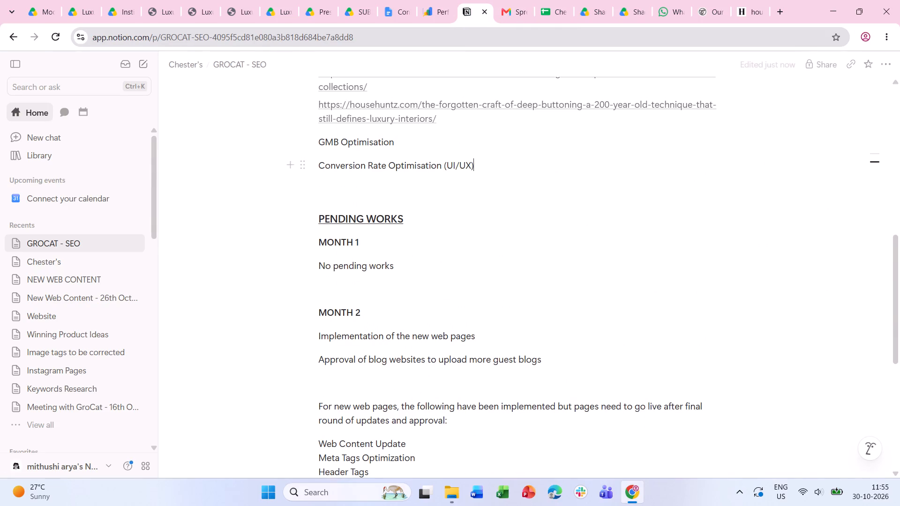
After Conversion Rate Optimisation (UI/UX), write the note "(most of the suggestions have been implemented, pending from their side is the".
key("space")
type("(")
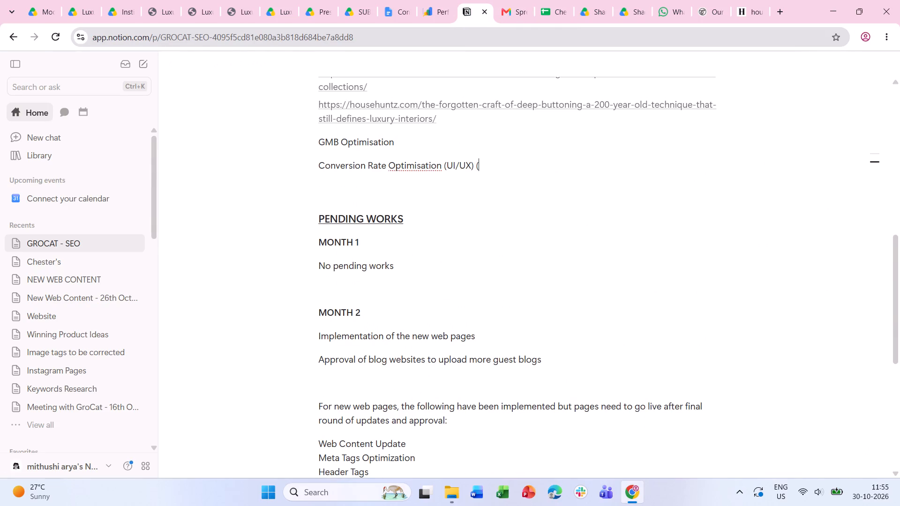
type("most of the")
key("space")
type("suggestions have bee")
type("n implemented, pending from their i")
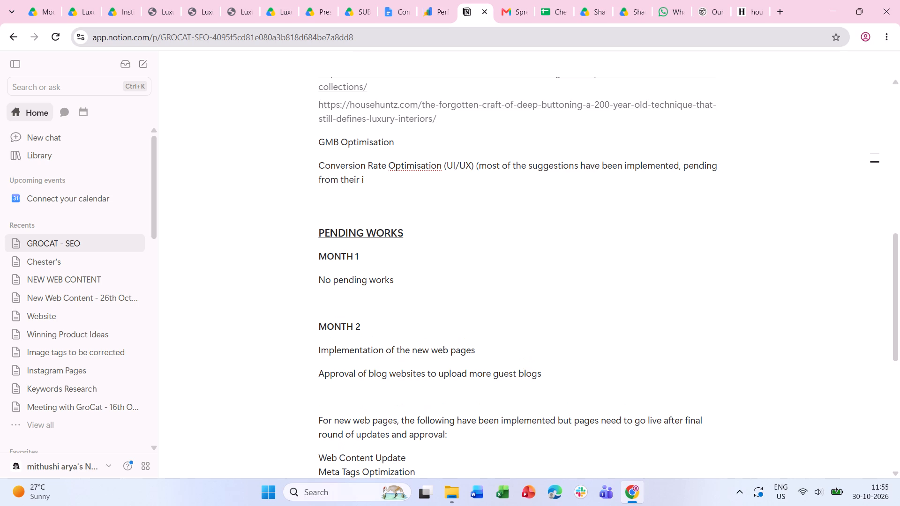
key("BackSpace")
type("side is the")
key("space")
Continue the Conversion Rate Optimisation note with "implementation of the thank you form for the 'visit the showroom' form".
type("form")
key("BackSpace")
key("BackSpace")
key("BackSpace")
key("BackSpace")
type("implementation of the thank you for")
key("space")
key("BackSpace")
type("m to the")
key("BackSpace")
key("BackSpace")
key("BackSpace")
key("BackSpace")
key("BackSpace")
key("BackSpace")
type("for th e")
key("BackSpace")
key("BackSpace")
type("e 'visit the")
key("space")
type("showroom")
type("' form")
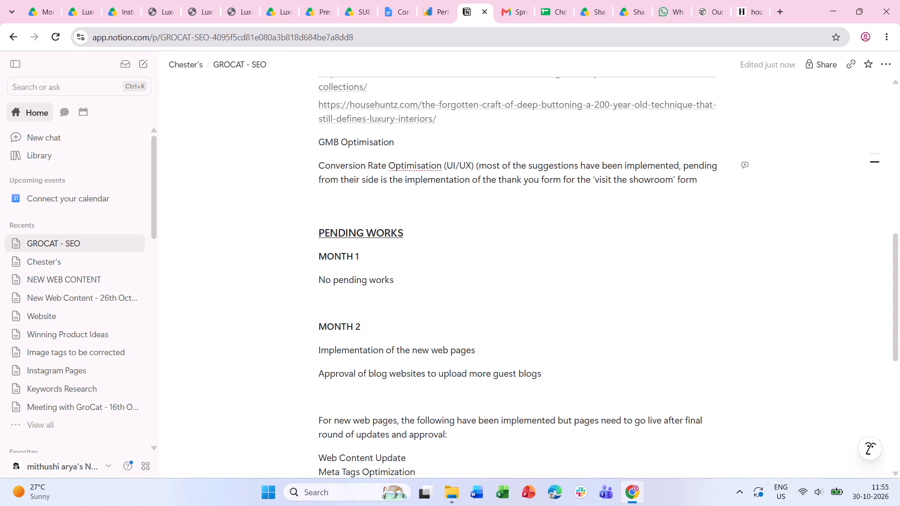
Change "thank you form" to "thank you page" in the Conversion Rate Optimisation note, close its parenthesis and start a new line.
left_click(561, 181)
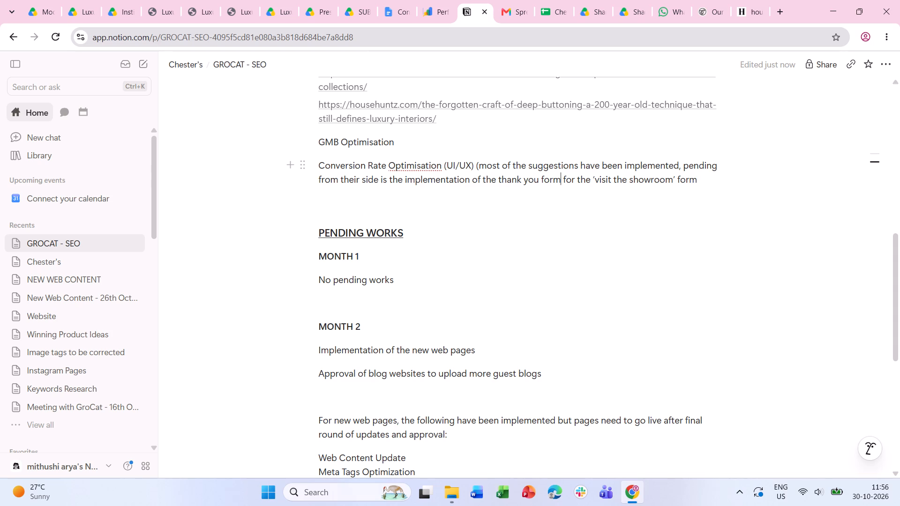
key("BackSpace")
key("BackSpace")
key("BackSpace")
key("BackSpace")
type("page")
scroll(561, 181, "up", 1)
left_click(712, 240)
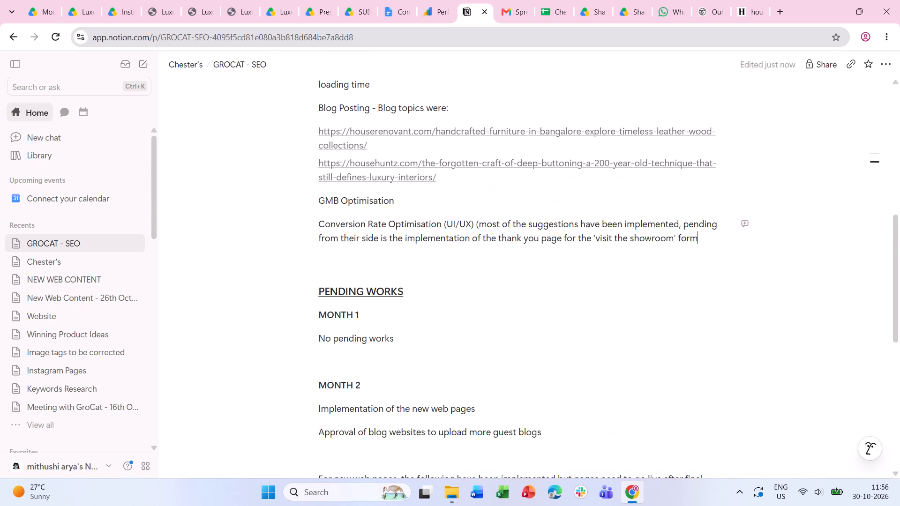
key("shift+parenright")
key("Return")
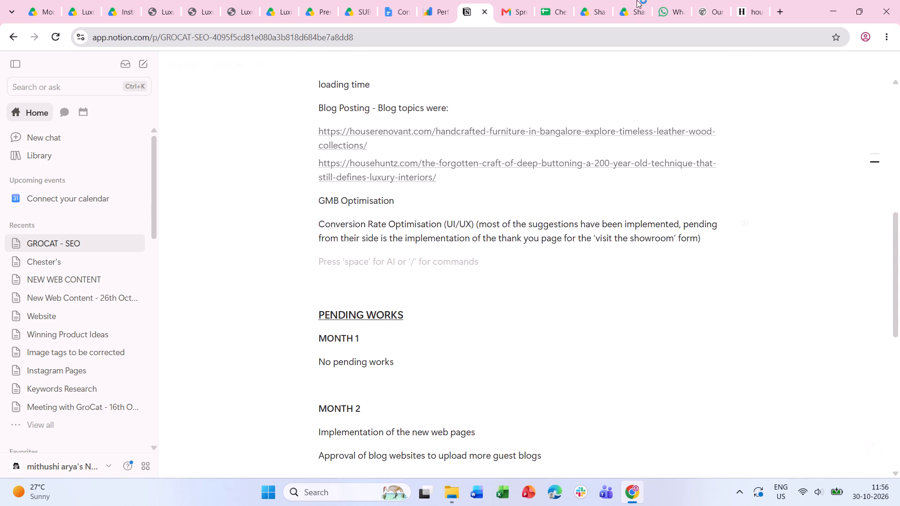
Copy Footer Links Optimisation from the Month 2 action plan to the line below the Conversion Rate Optimisation note in Notion.
left_click(562, 0)
left_click(158, 307)
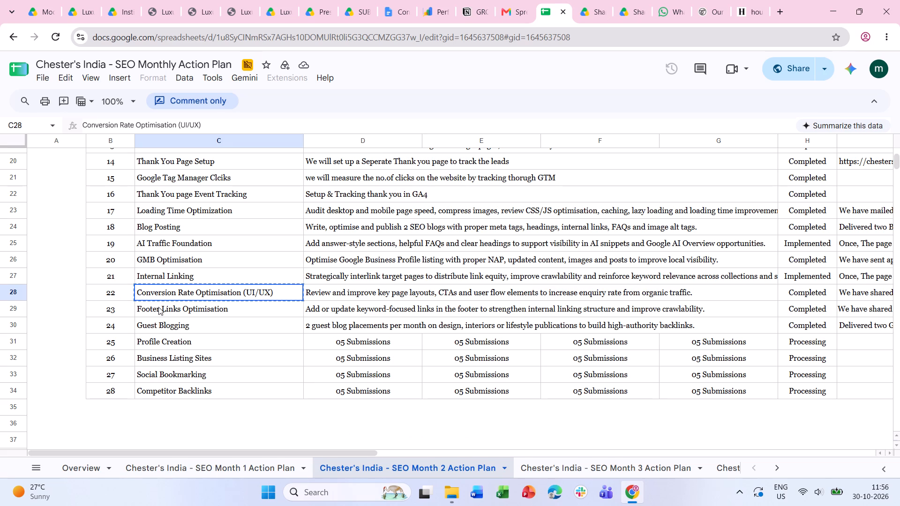
key("ctrl+c")
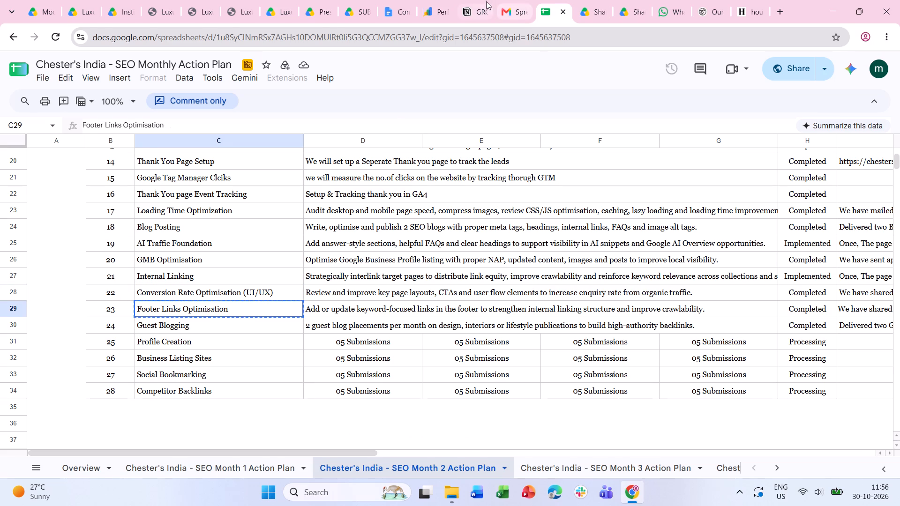
left_click(486, 1)
key("ctrl+v")
In the Month 2 action plan, copy the Guest Blogging activity name and select its remark cell.
left_click(552, 9)
left_click(188, 329)
scroll(735, 357, "left", 3)
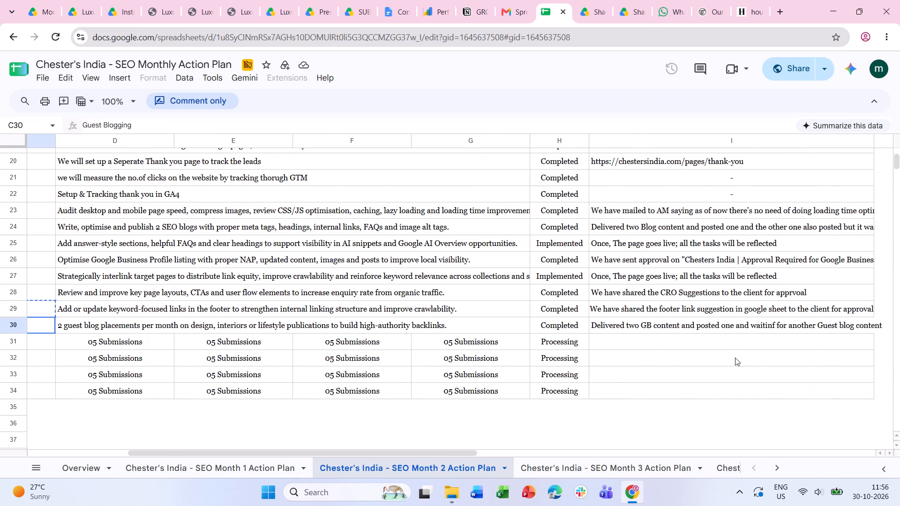
key("ctrl+c")
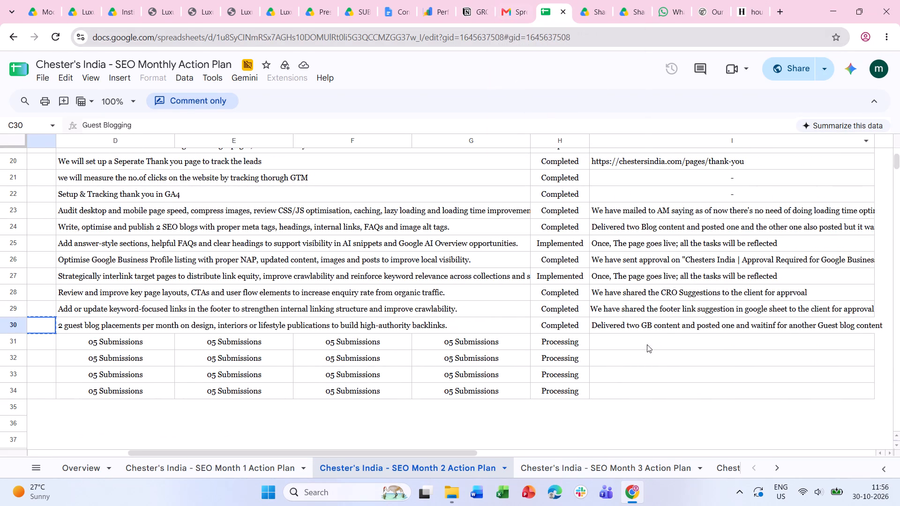
left_click(665, 327)
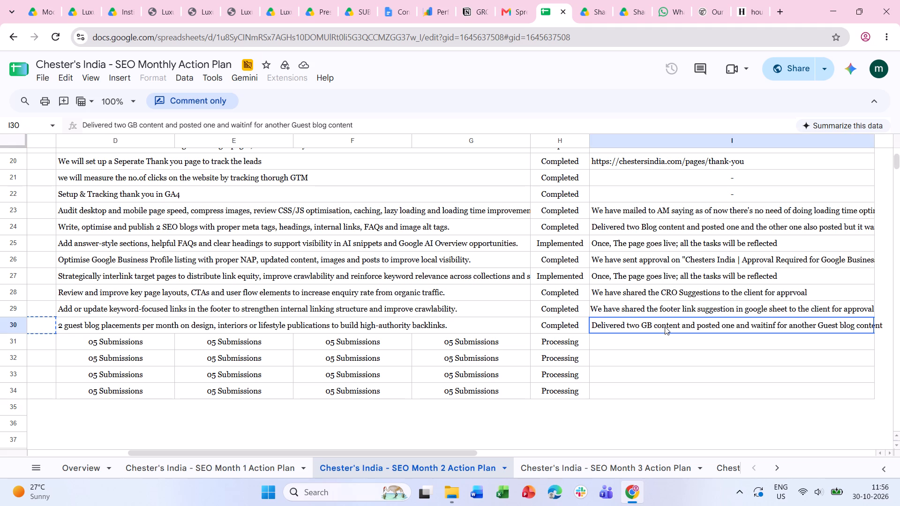
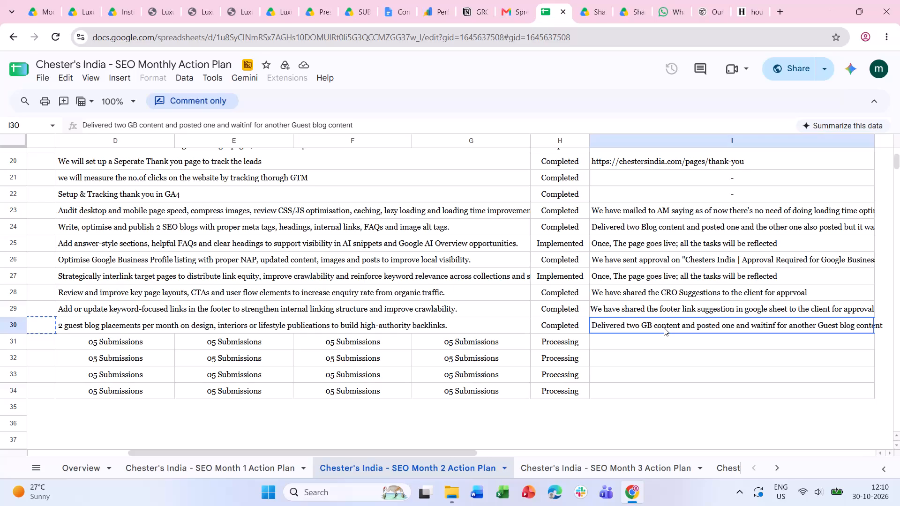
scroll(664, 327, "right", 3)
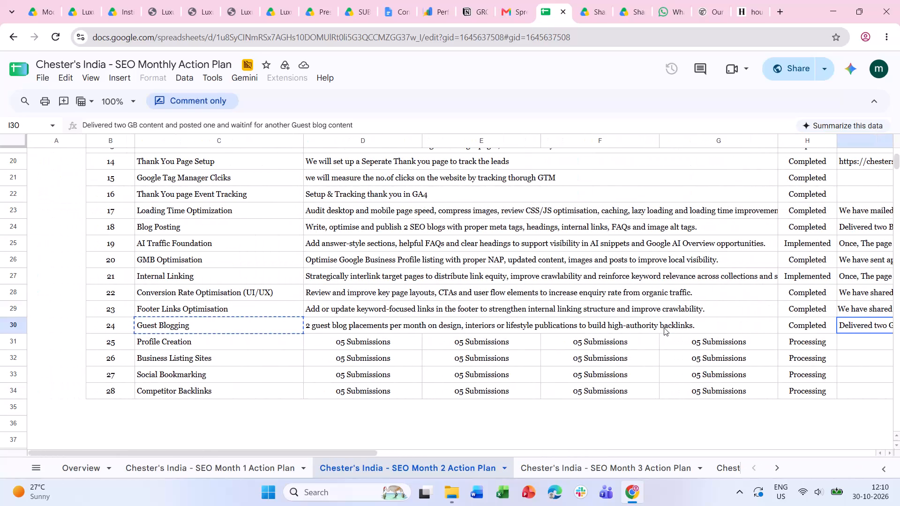
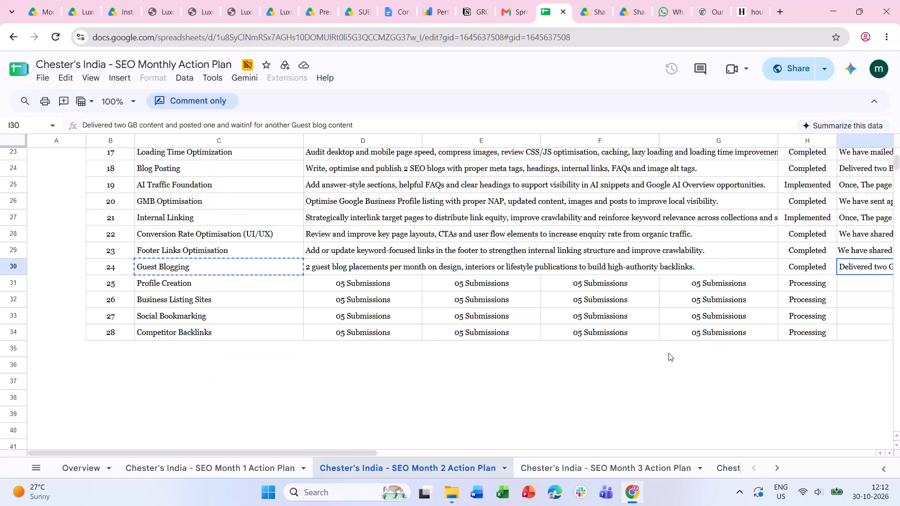
left_click(474, 0)
left_click(541, 0)
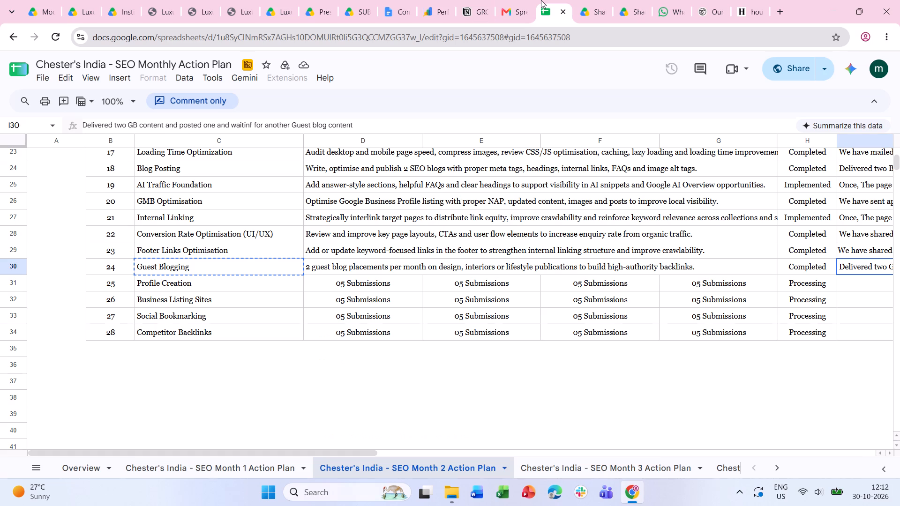
left_click(461, 0)
scroll(515, 302, "up", 6)
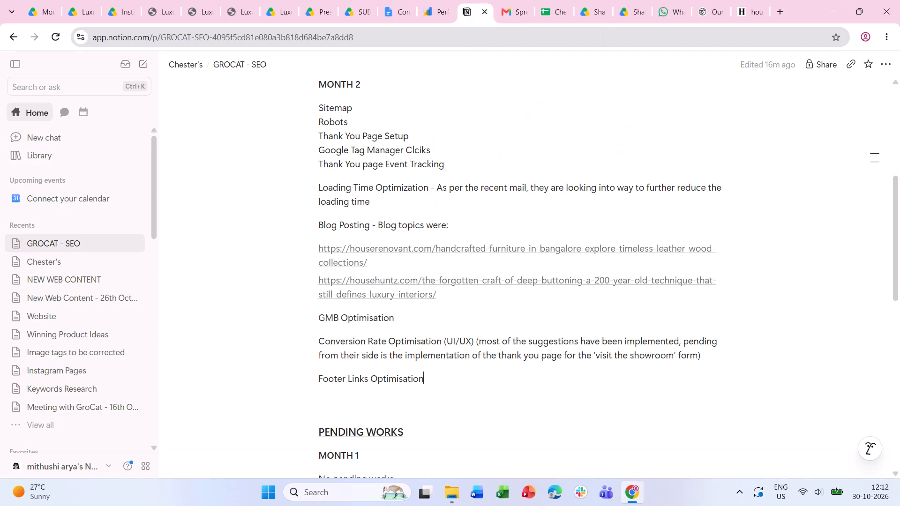
left_click(520, 0)
left_click(548, 5)
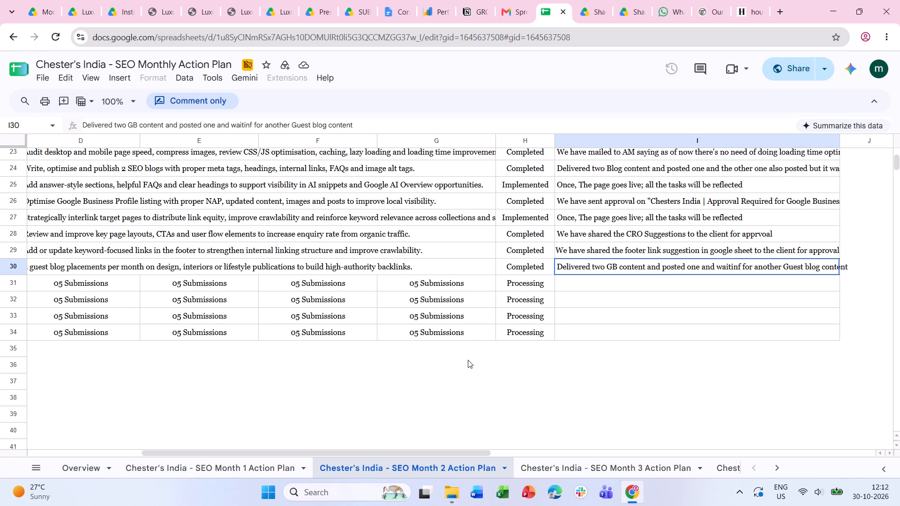
left_click(463, 0)
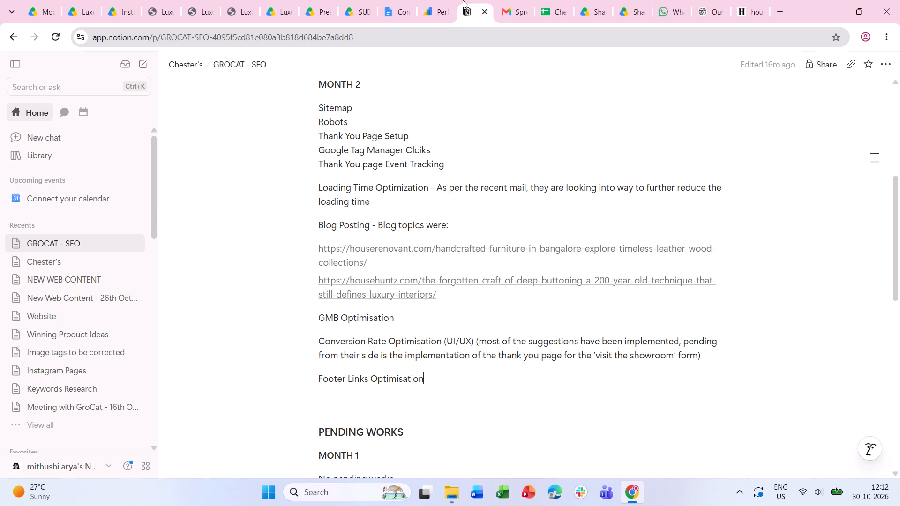
scroll(424, 395, "down", 1)
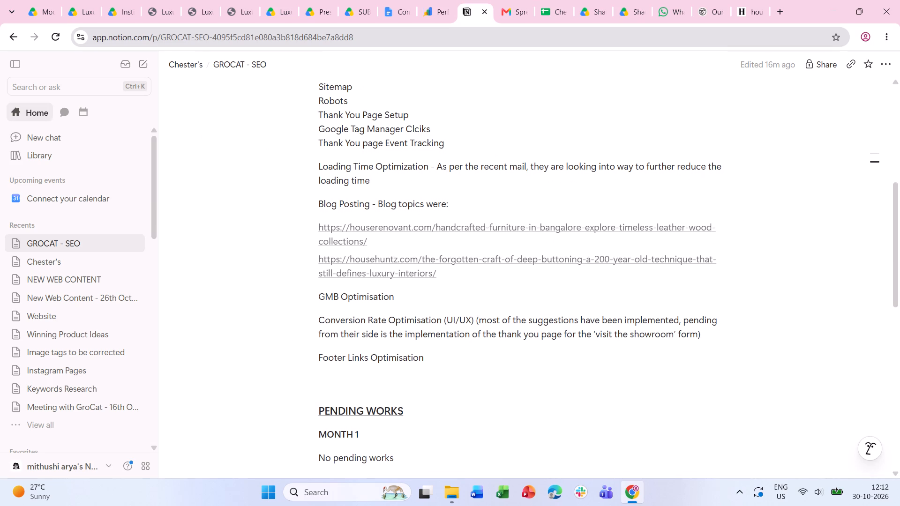
Review the GROCAT pending works listed in Notion against the task statuses in the SEO Month 2 action plan.
scroll(424, 395, "down", 5)
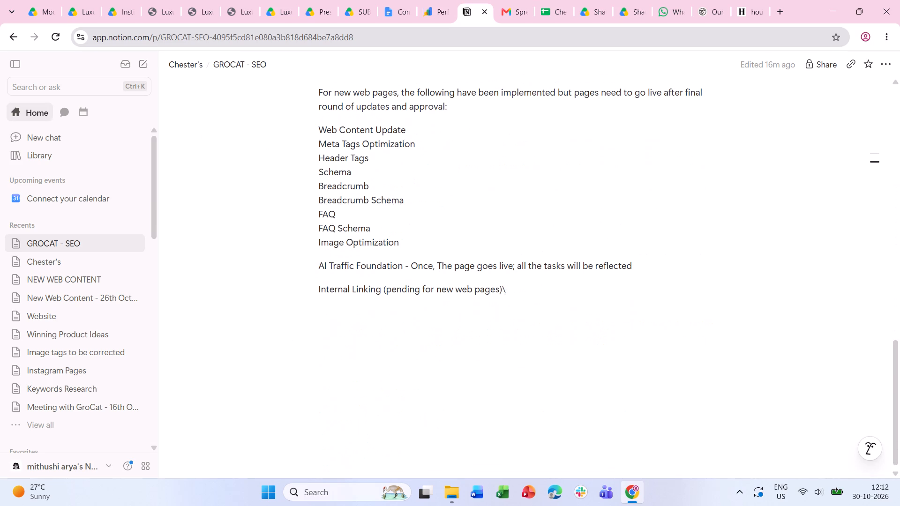
scroll(488, 338, "up", 1)
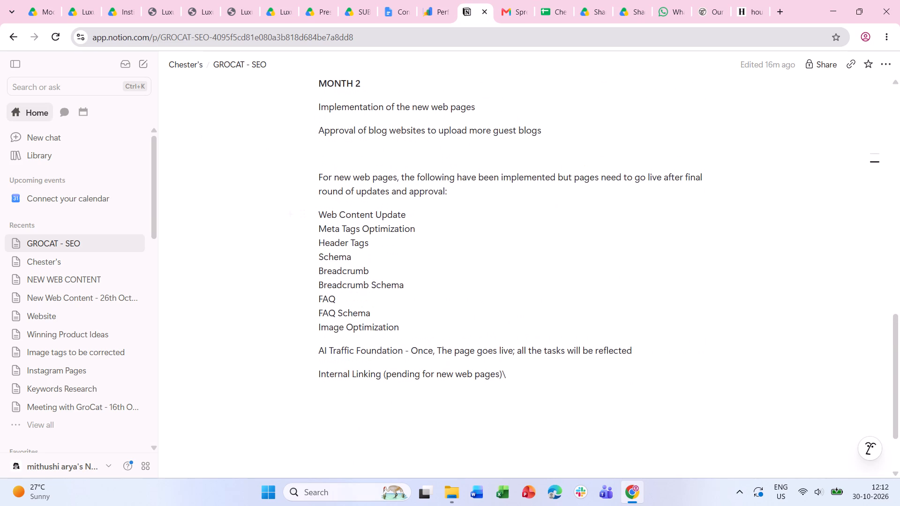
scroll(553, 392, "up", 3)
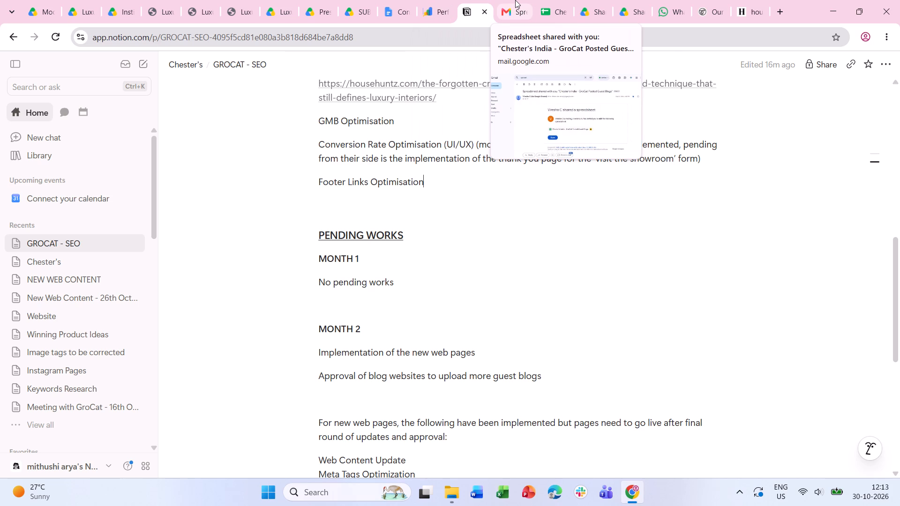
left_click(545, 0)
scroll(366, 275, "right", 3)
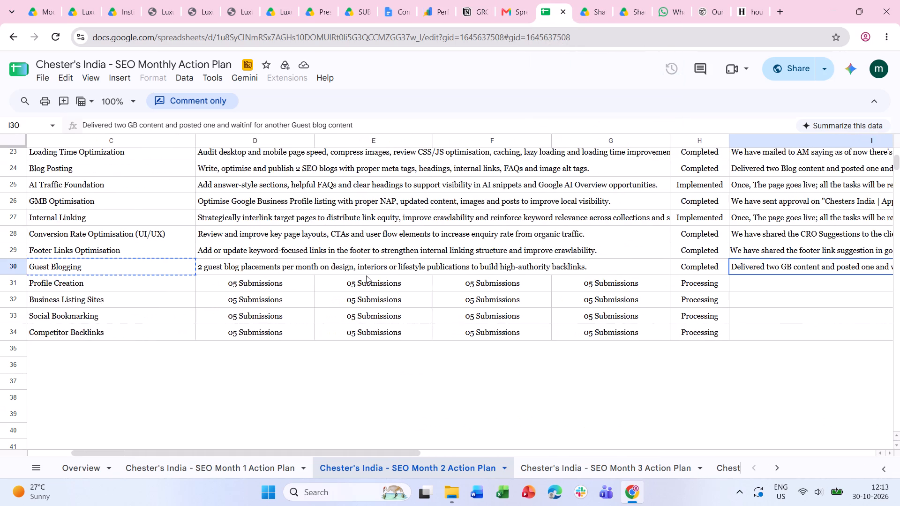
scroll(366, 275, "right", 2)
scroll(366, 275, "left", 2)
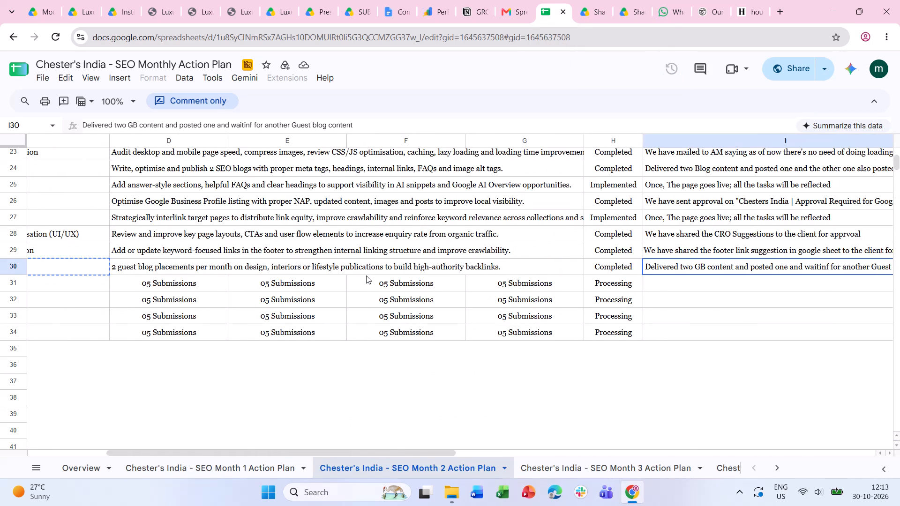
scroll(366, 275, "right", 6)
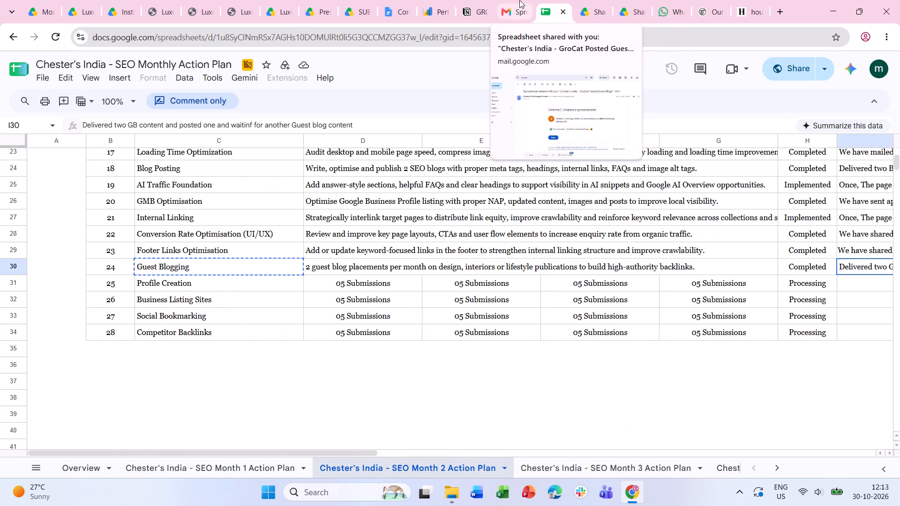
Review the activities, statuses and GroCat comments in the SEO Month 3 action plan sheet.
left_click(564, 459)
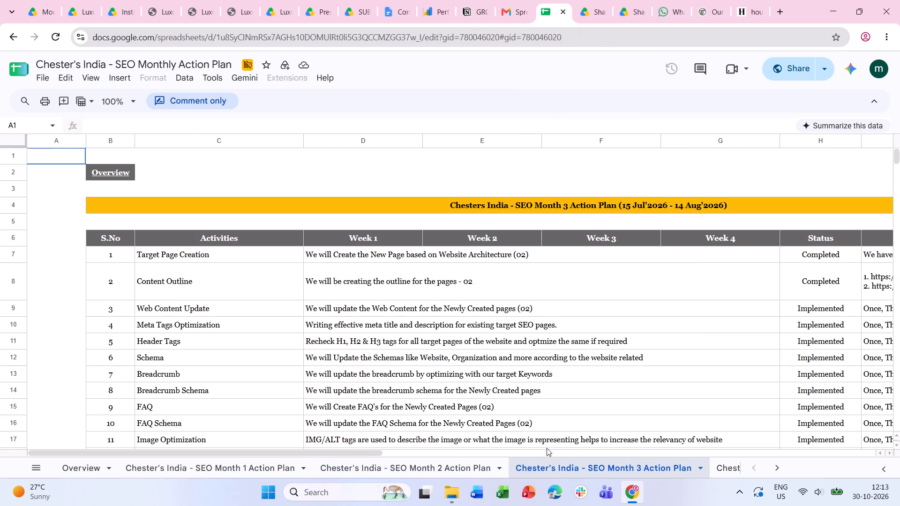
scroll(484, 383, "left", 1)
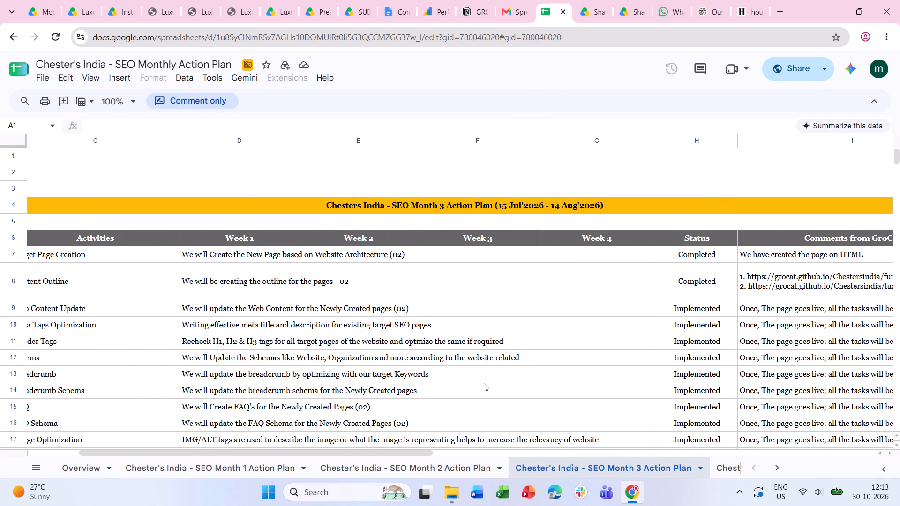
scroll(484, 383, "right", 1)
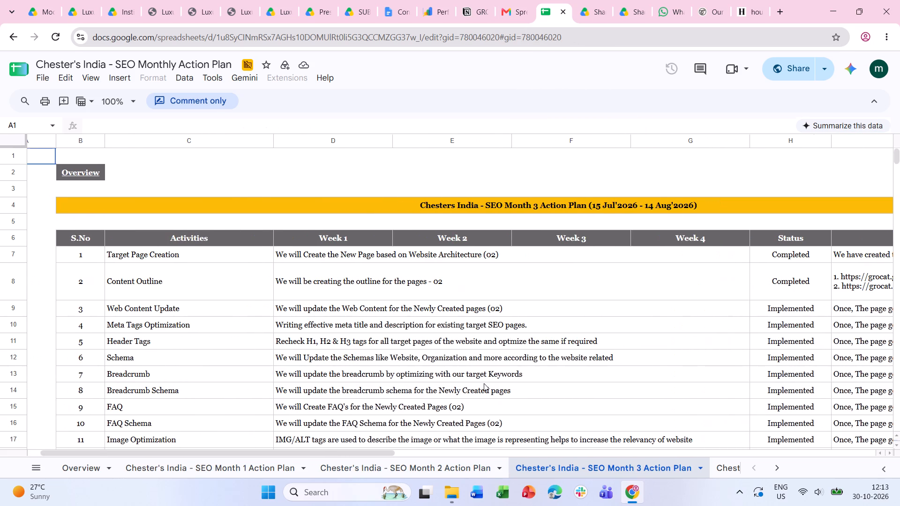
scroll(484, 383, "right", 1)
scroll(484, 383, "down", 2)
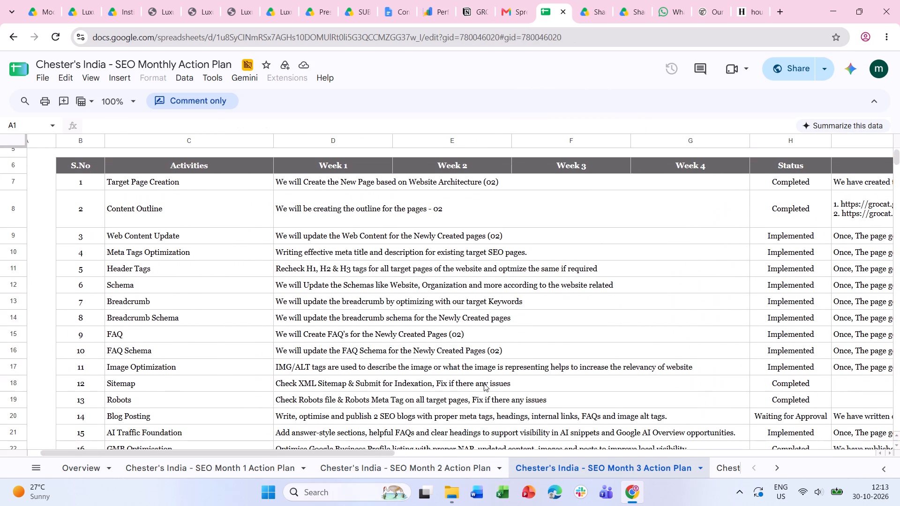
scroll(484, 383, "left", 3)
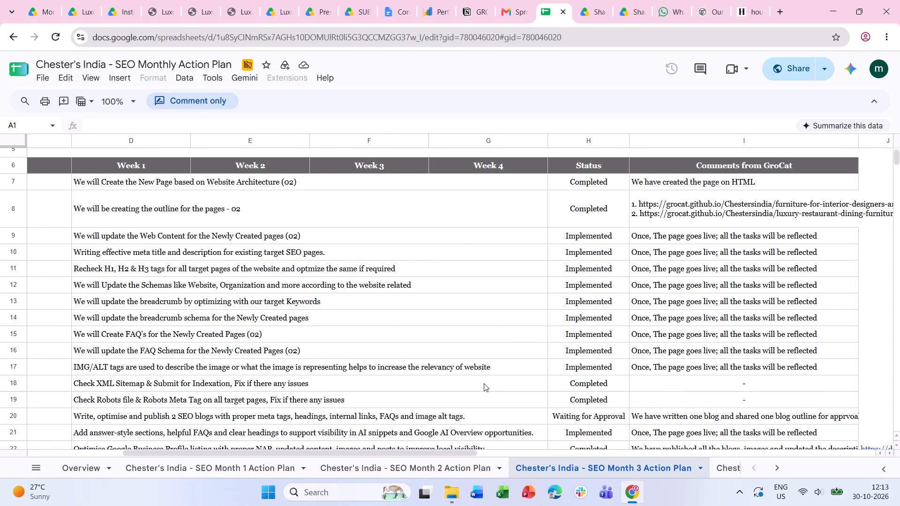
scroll(484, 383, "right", 2)
scroll(484, 383, "down", 1)
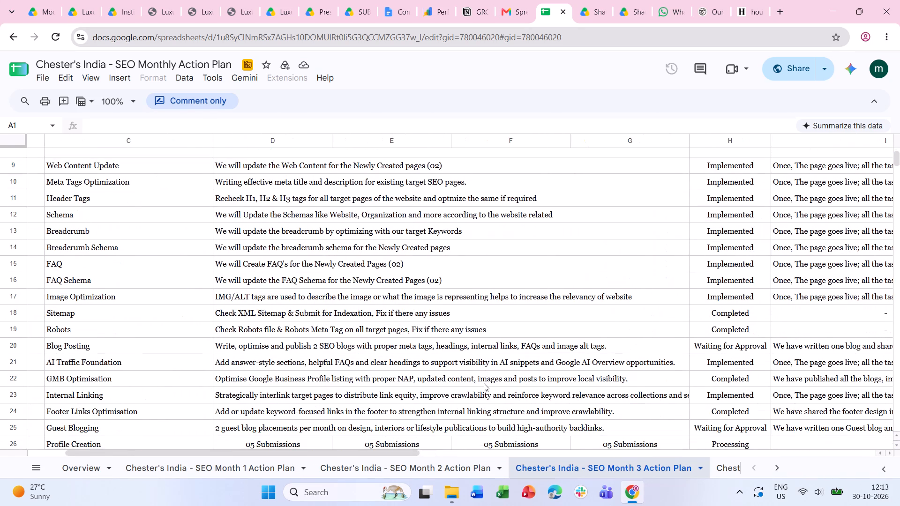
scroll(484, 383, "down", 1)
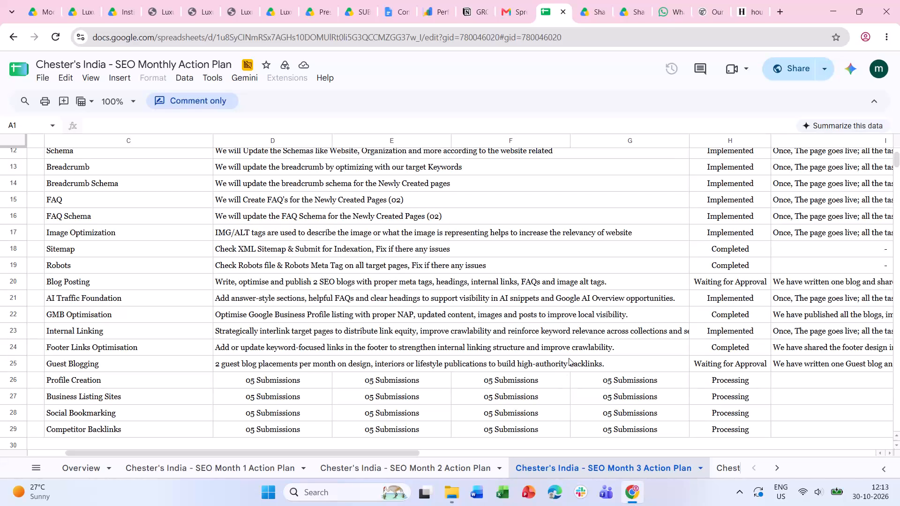
scroll(569, 358, "left", 3)
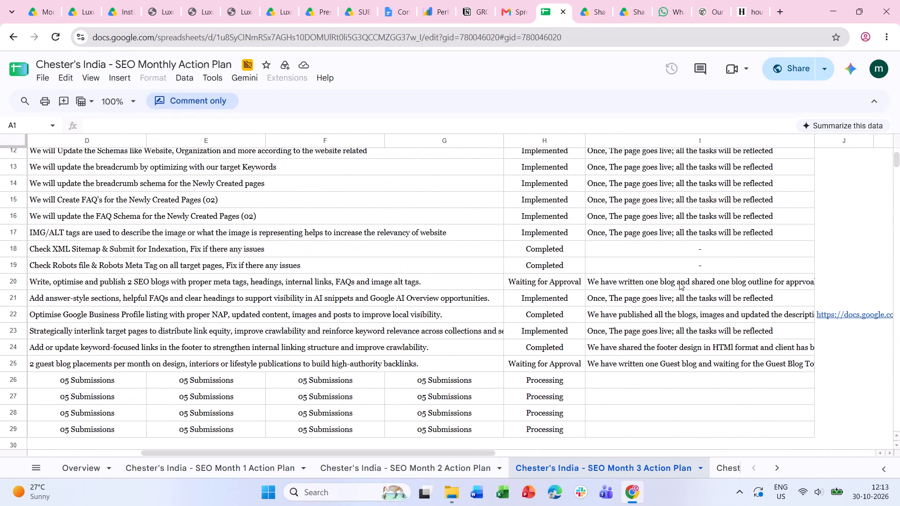
Read GroCat's full comments for the Blog Posting and GMB Optimisation tasks in the Month 3 plan.
left_click(679, 282)
scroll(459, 310, "right", 3)
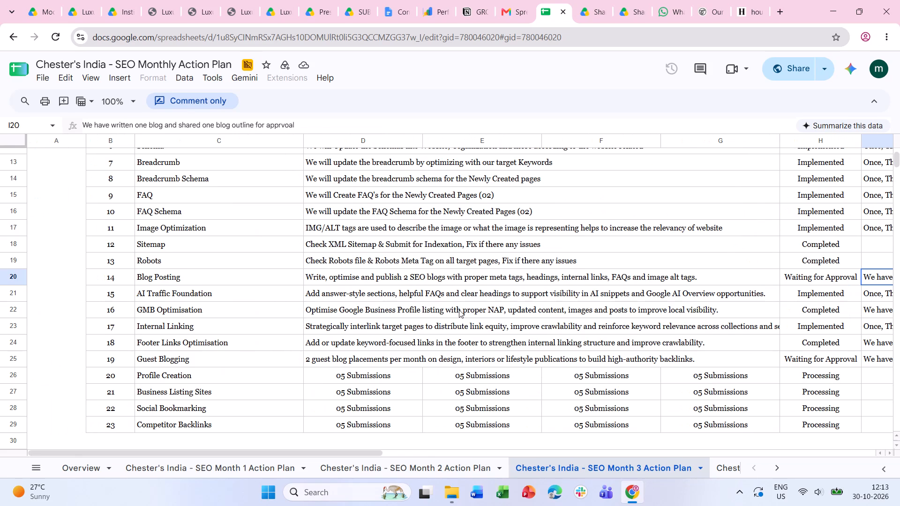
left_click(862, 310)
left_click(867, 310)
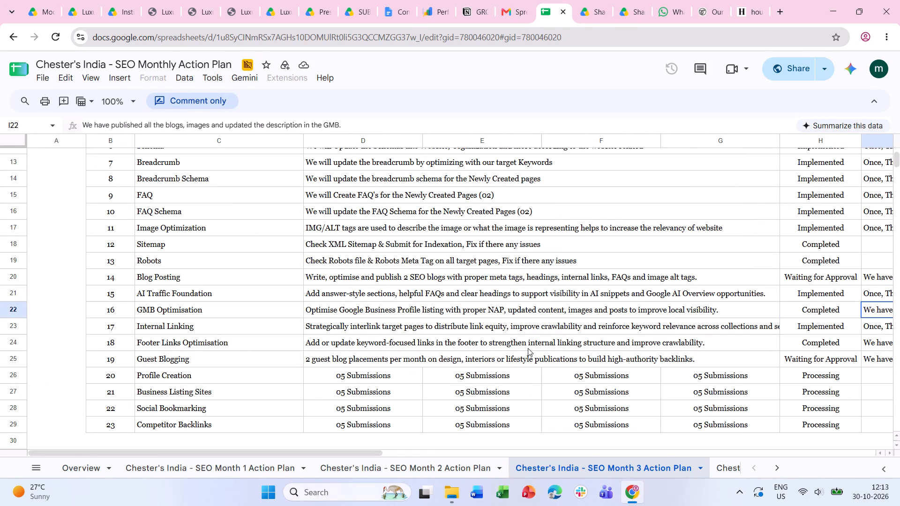
scroll(528, 348, "left", 2)
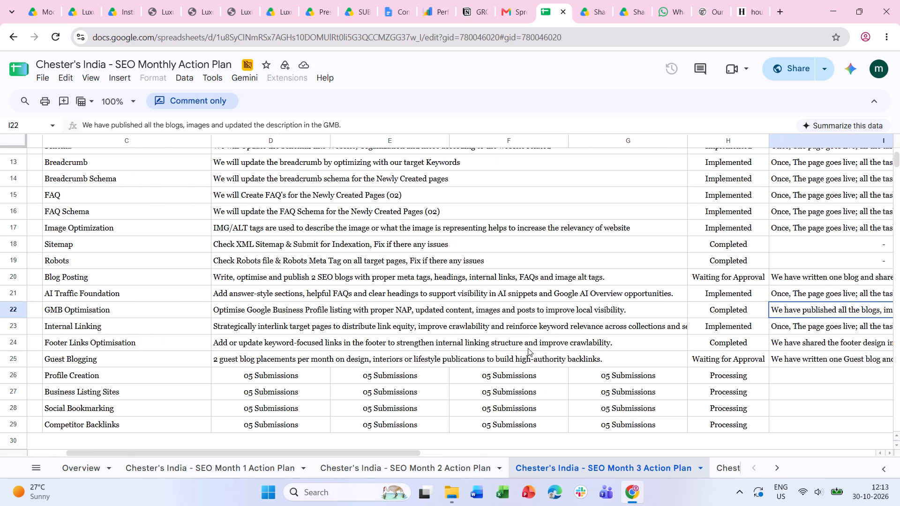
scroll(528, 348, "left", 1)
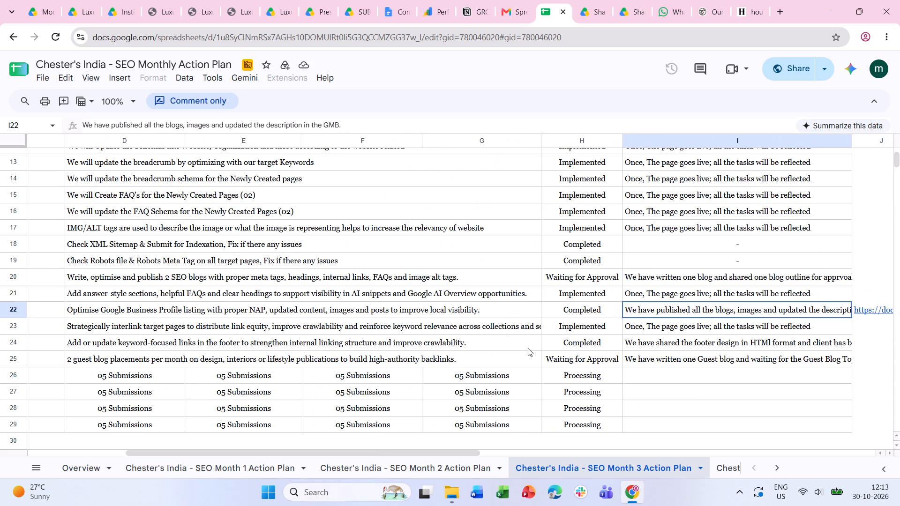
Open the spreadsheet linked beside the GMB Optimisation comment and dismiss its signed-in account notice.
scroll(528, 348, "left", 3)
right_click(720, 311)
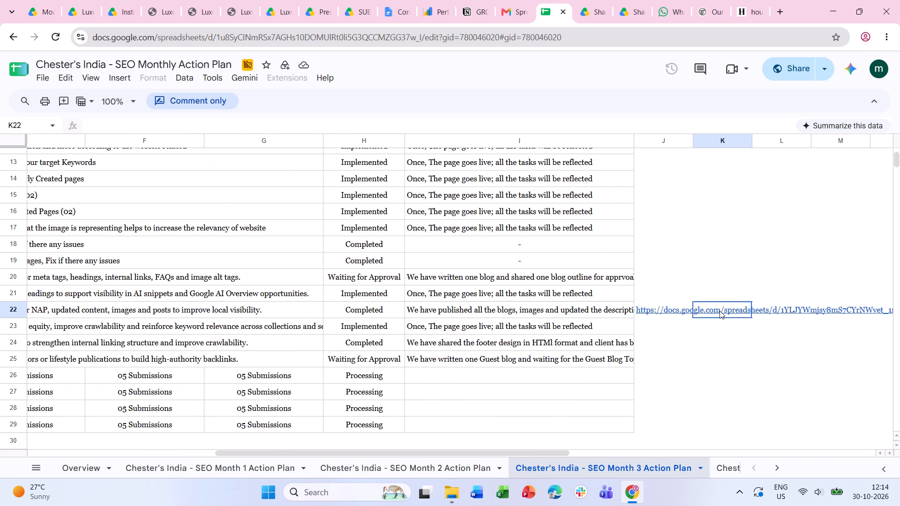
left_click(735, 312)
left_click(666, 308)
left_click(677, 329)
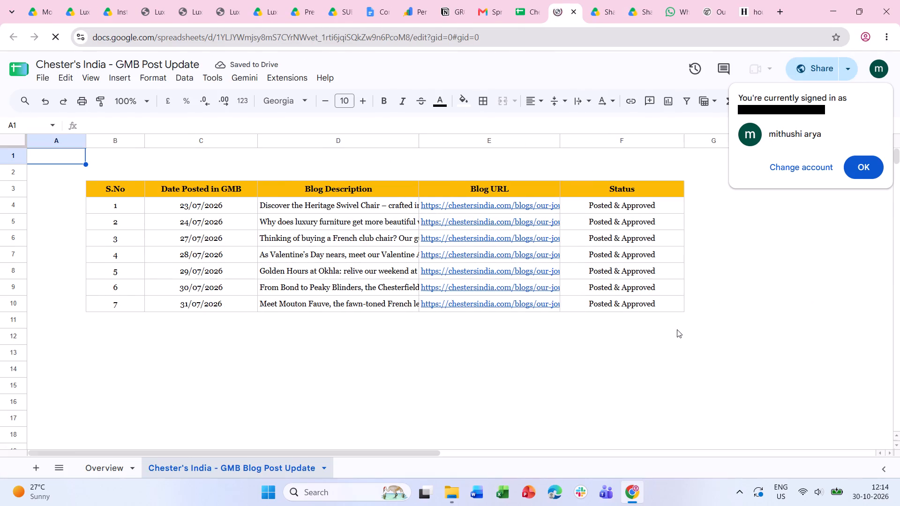
left_click(873, 164)
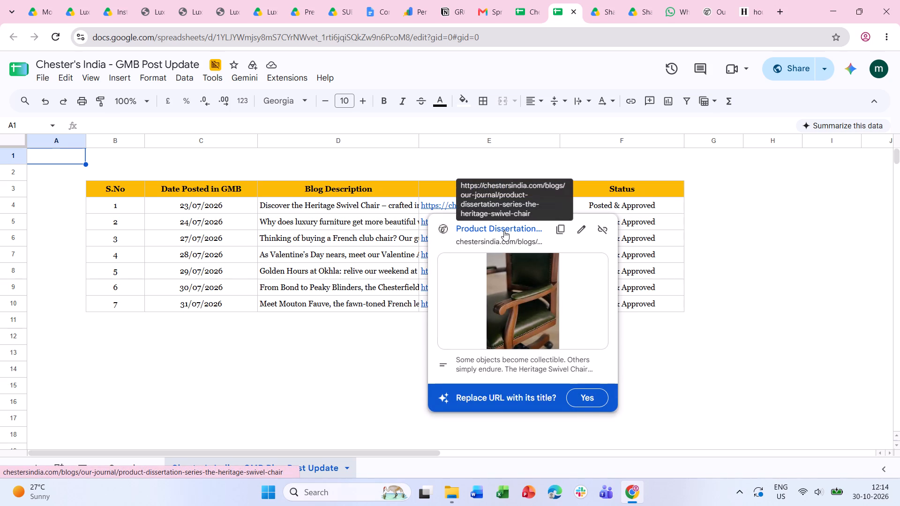
Check the blog pages linked in the first three GMB post rows, reading through the French club chair guide, and close each.
left_click(504, 231)
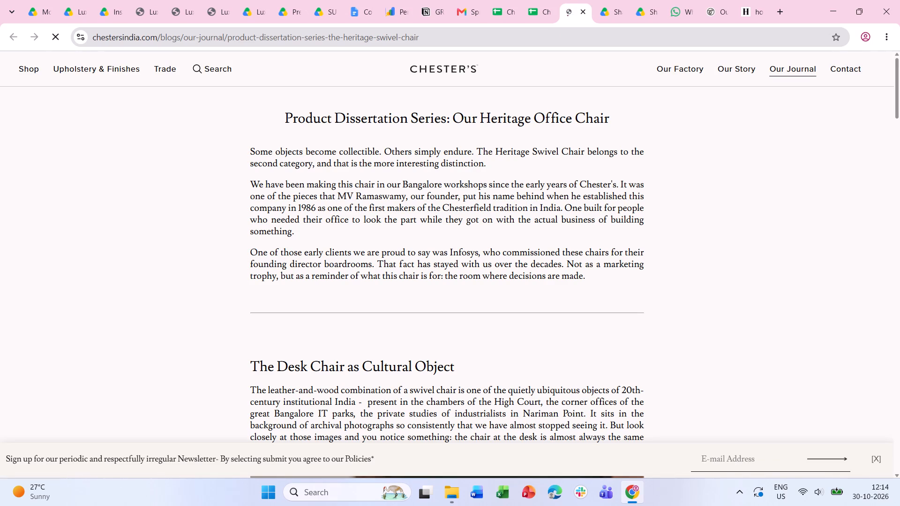
left_click(585, 15)
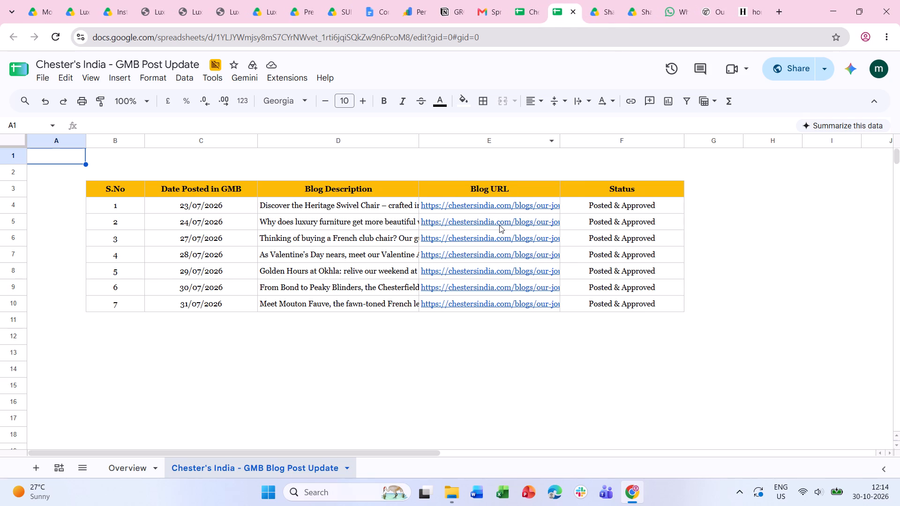
left_click(498, 242)
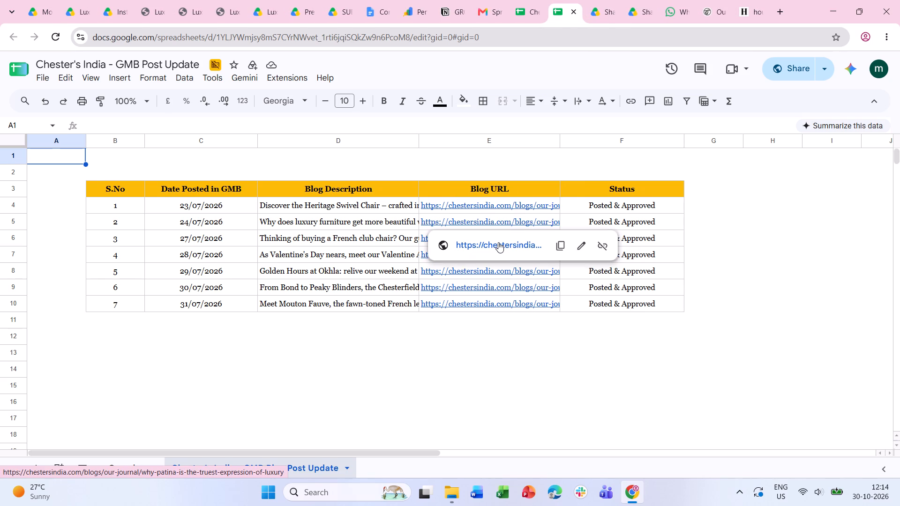
left_click(585, 13)
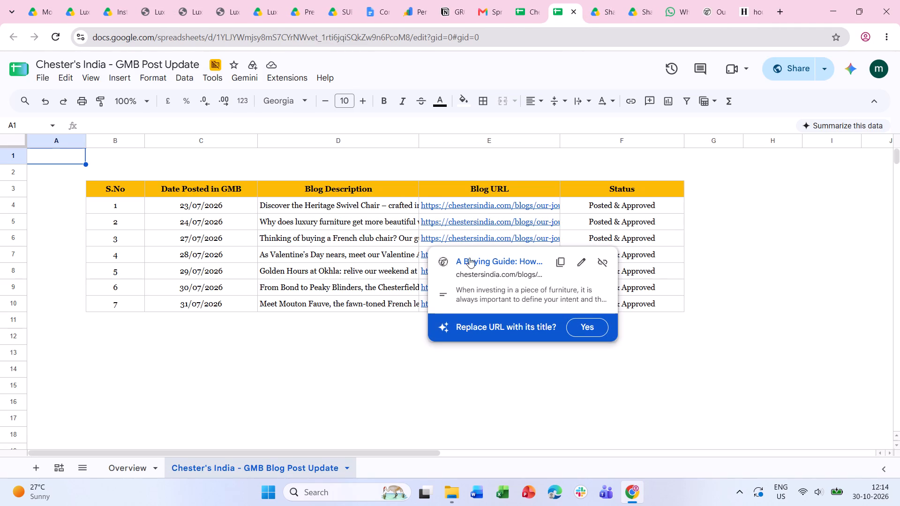
left_click(469, 260)
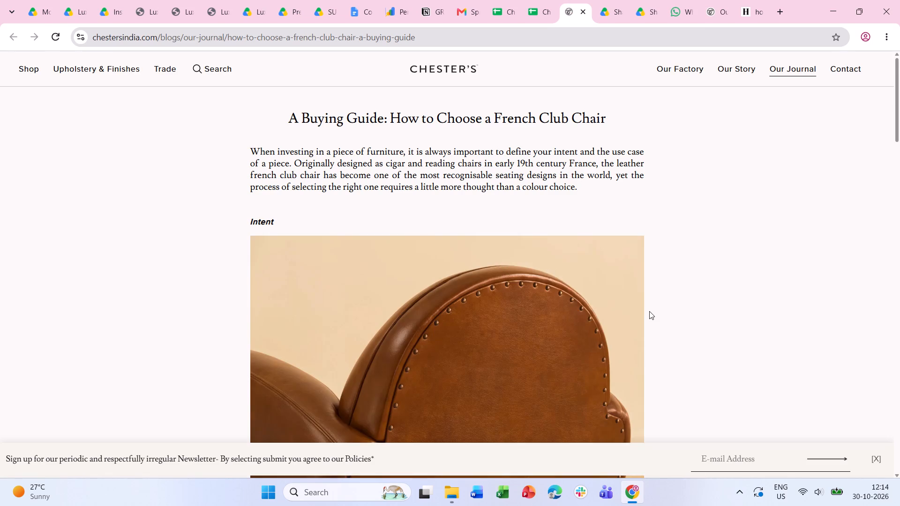
scroll(649, 311, "down", 12)
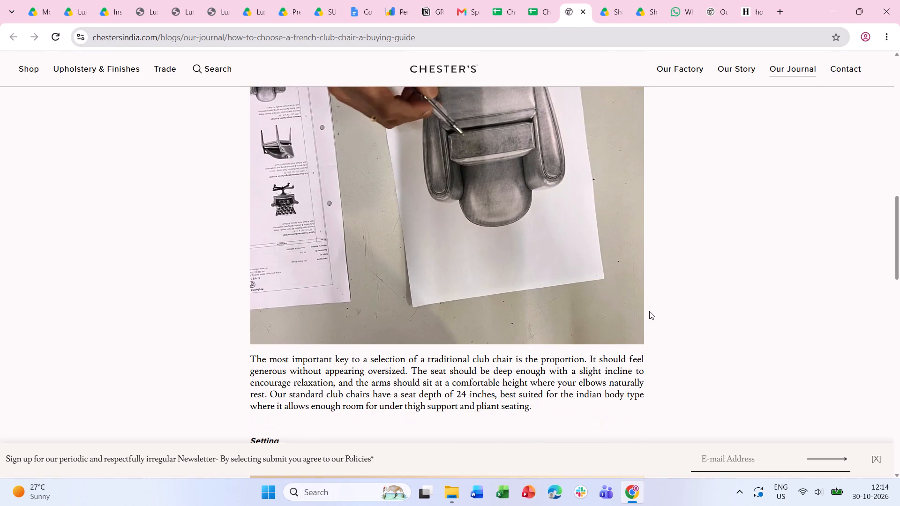
scroll(649, 311, "down", 9)
left_click(585, 11)
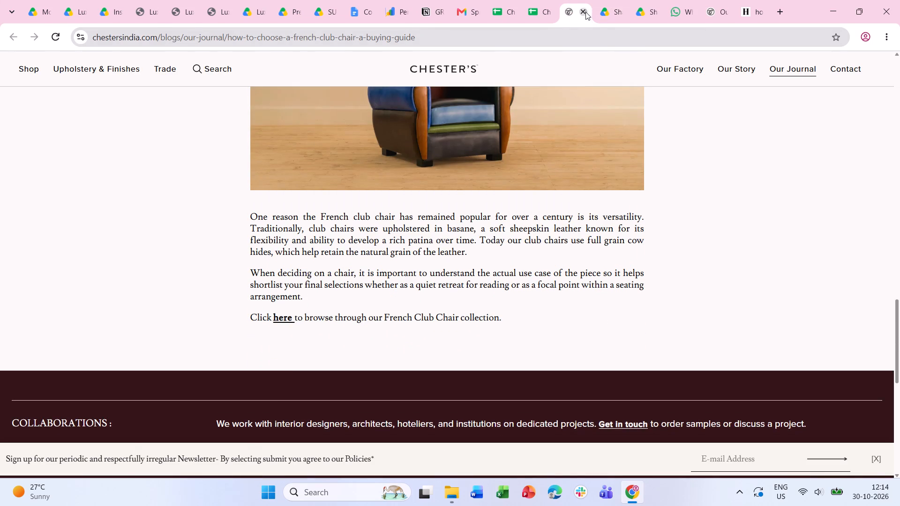
Check the blog pages linked in the fourth and fifth GMB post rows, closing each one.
left_click(453, 257)
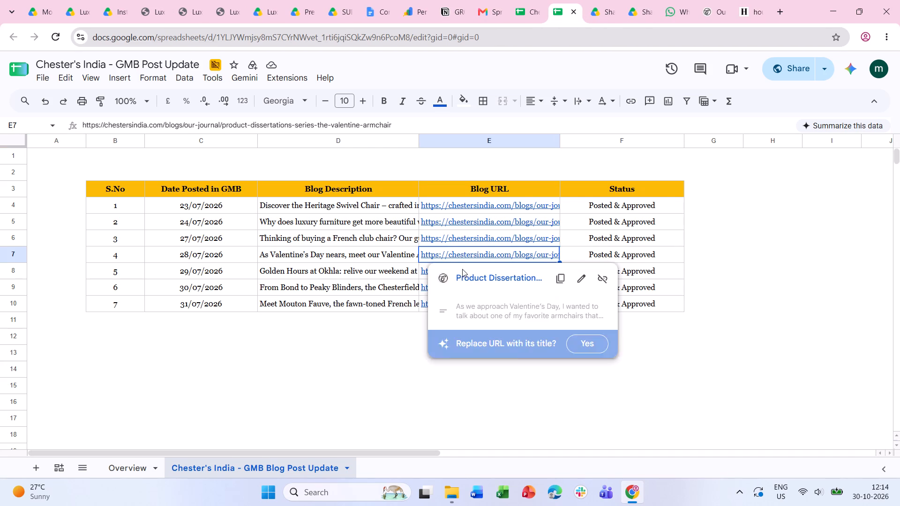
left_click(463, 275)
left_click(581, 12)
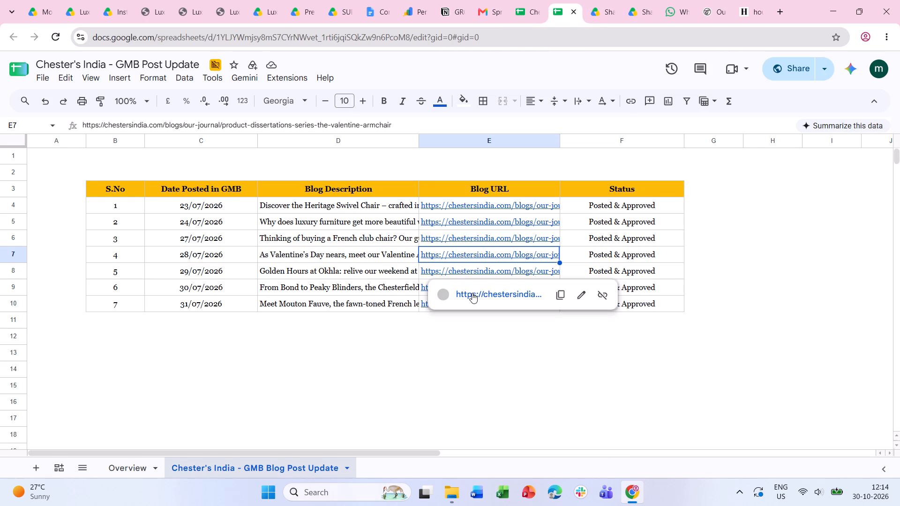
left_click(472, 293)
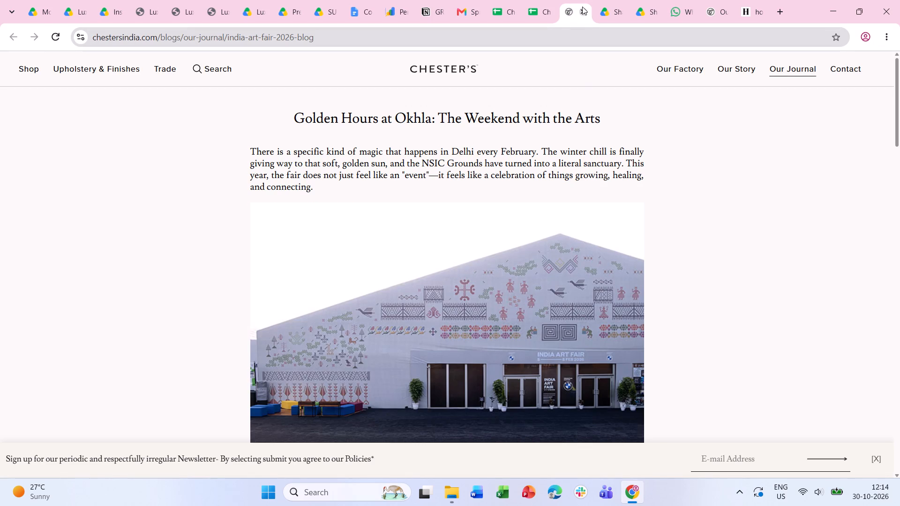
left_click(582, 7)
left_click(582, 9)
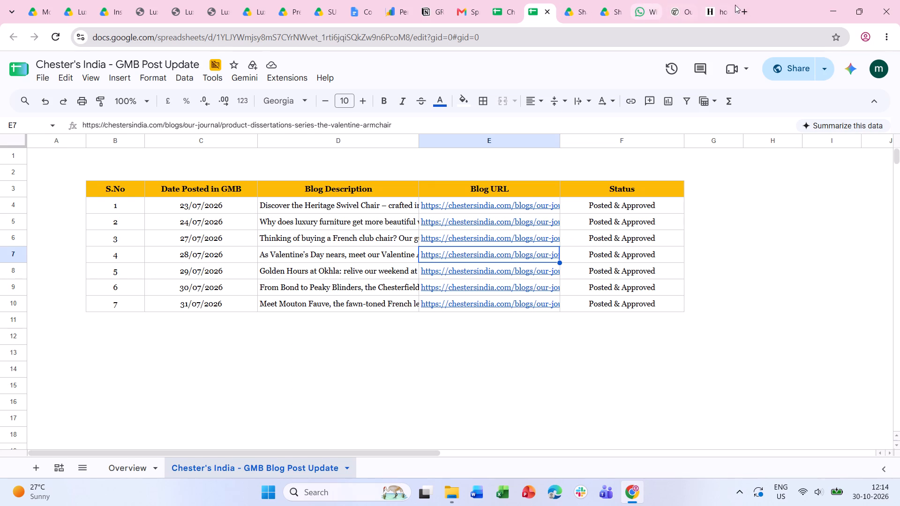
Open Google in a new browser tab and enter "chesters" as the search term.
left_click(746, 8)
key("g")
key("Return")
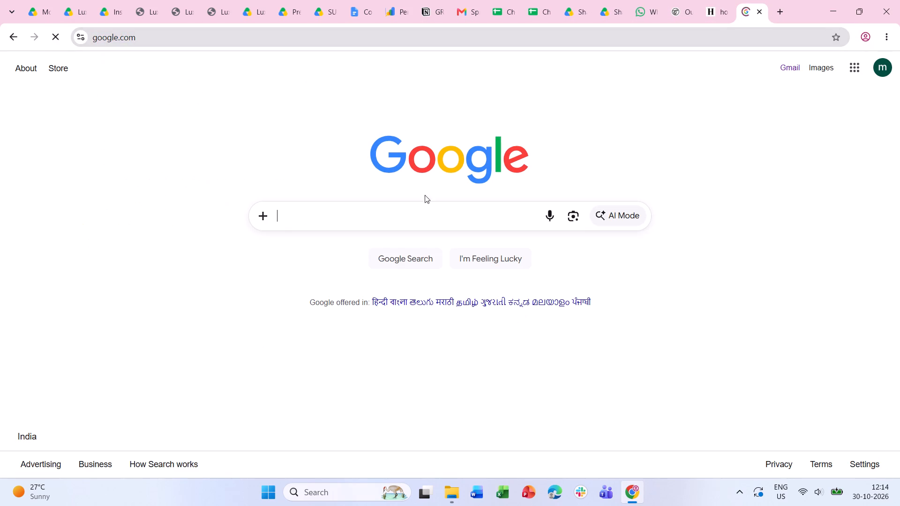
left_click(404, 223)
type("chesters")
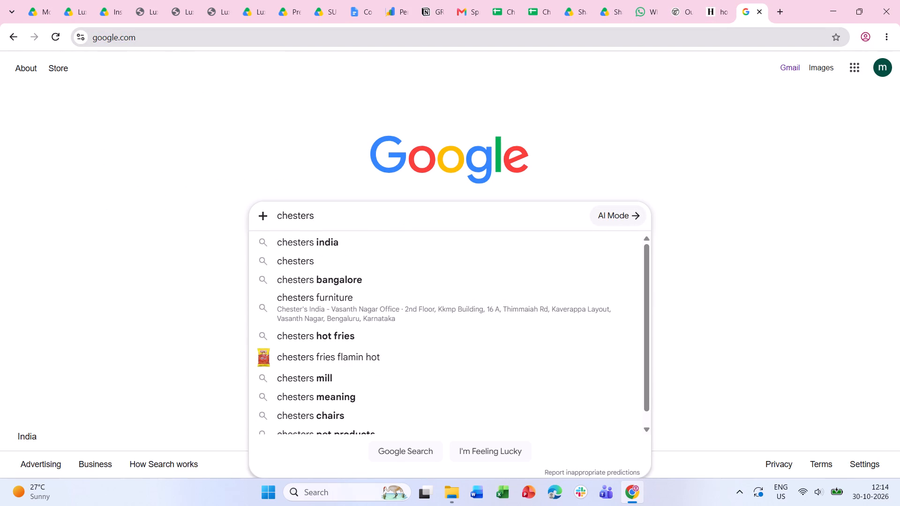
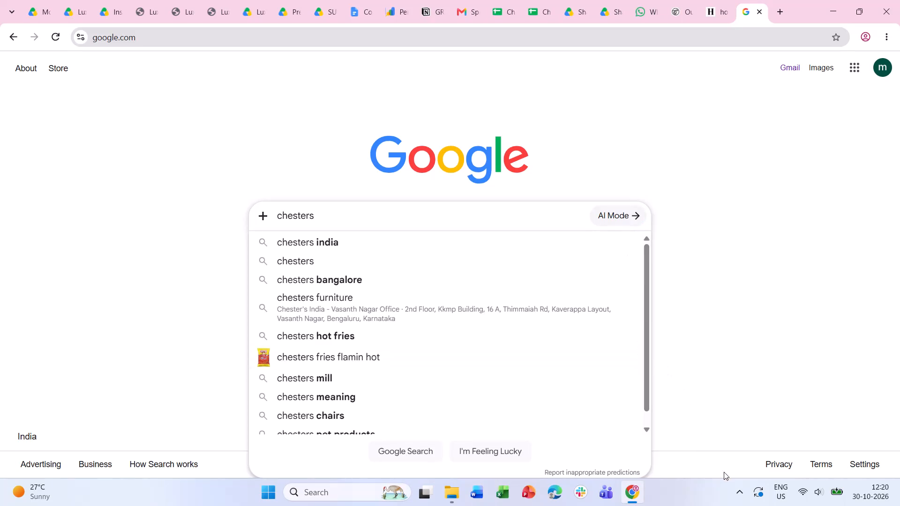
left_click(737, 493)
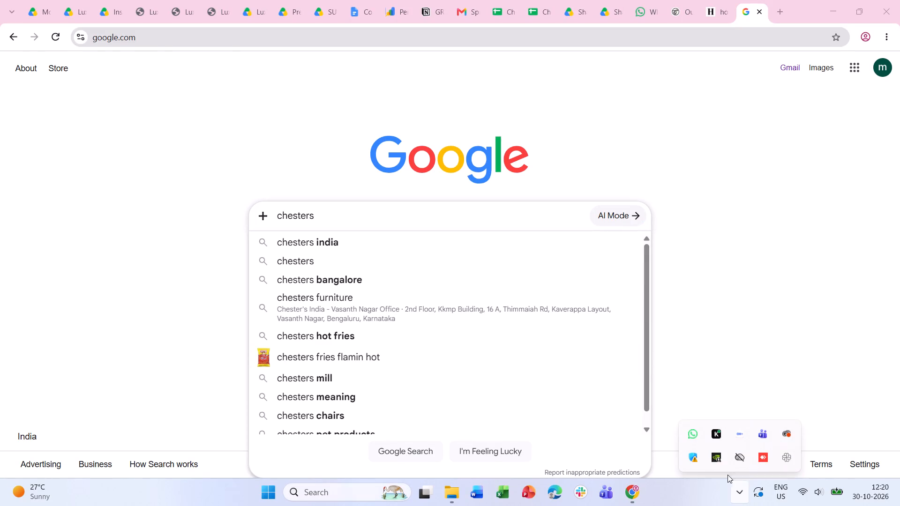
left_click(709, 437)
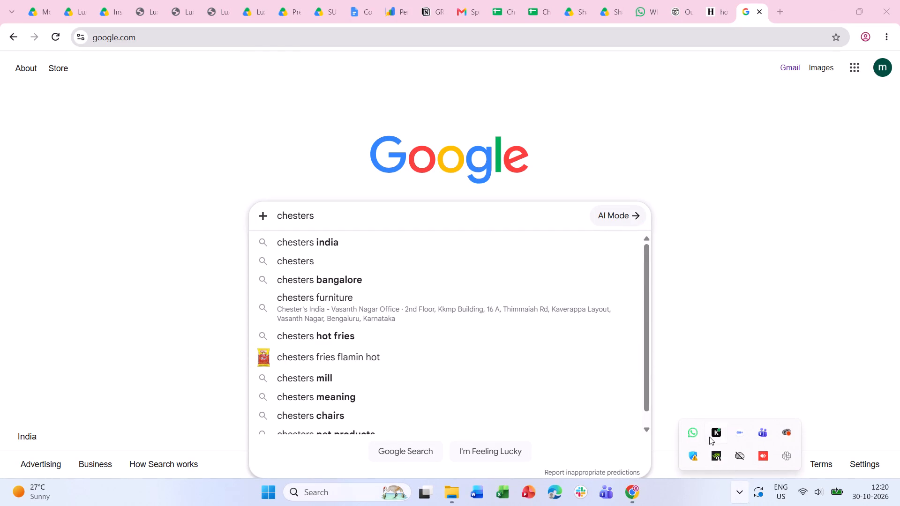
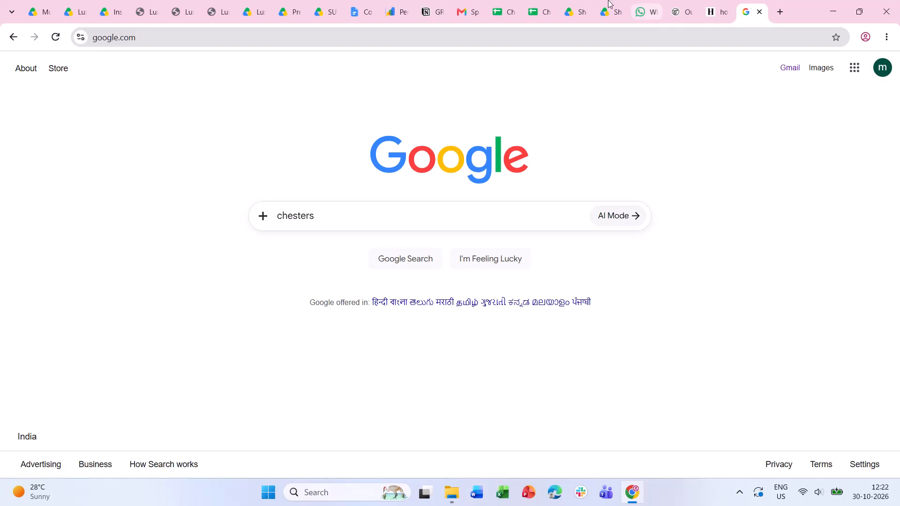
In the shared Chester's HQ Drive folder, check the Sales subfolder under 5. Store, then return to Chester's HQ.
left_click(601, 0)
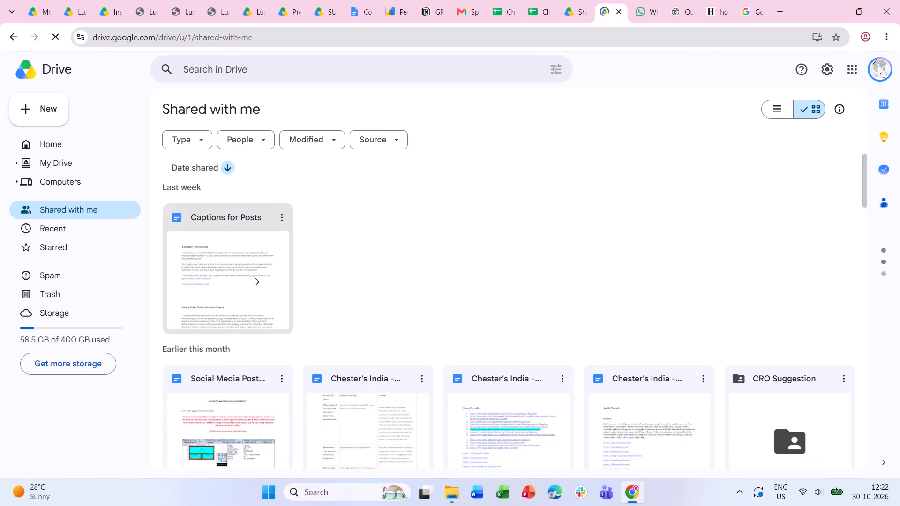
scroll(486, 267, "down", 11)
double_click(372, 241)
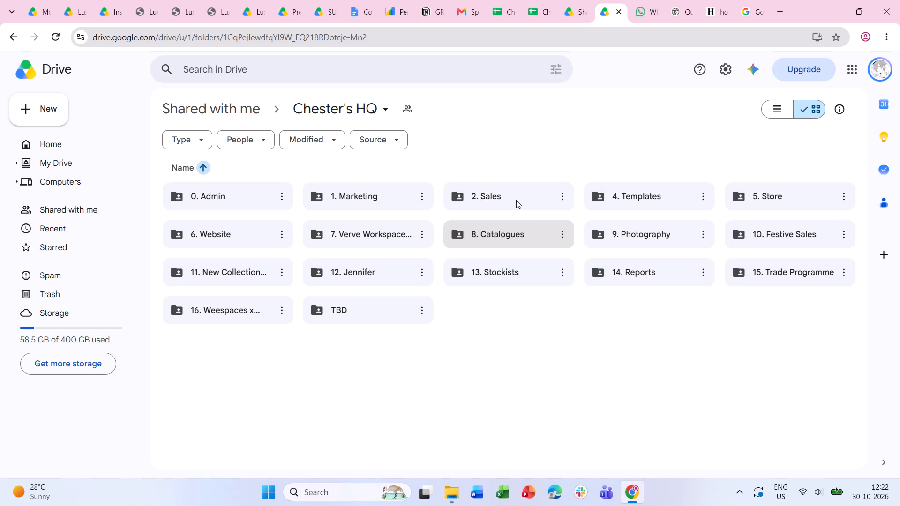
double_click(808, 199)
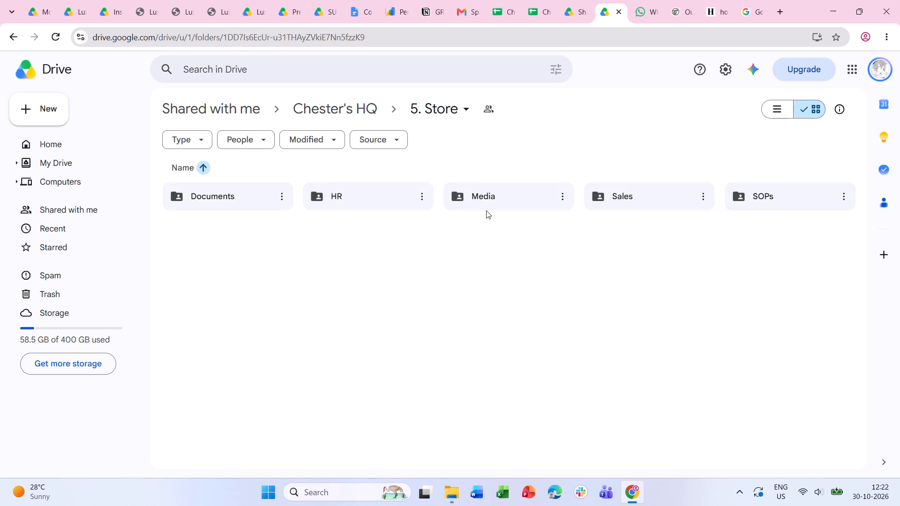
double_click(637, 200)
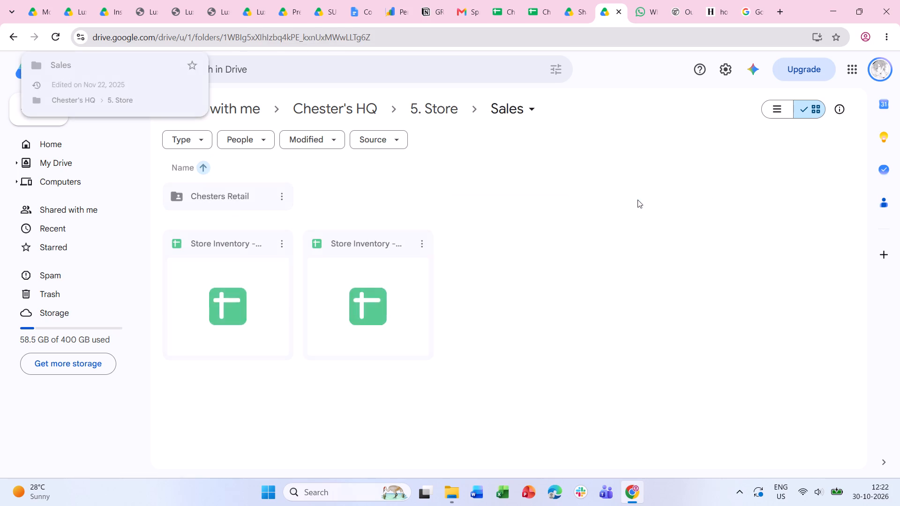
left_click(439, 111)
left_click(348, 113)
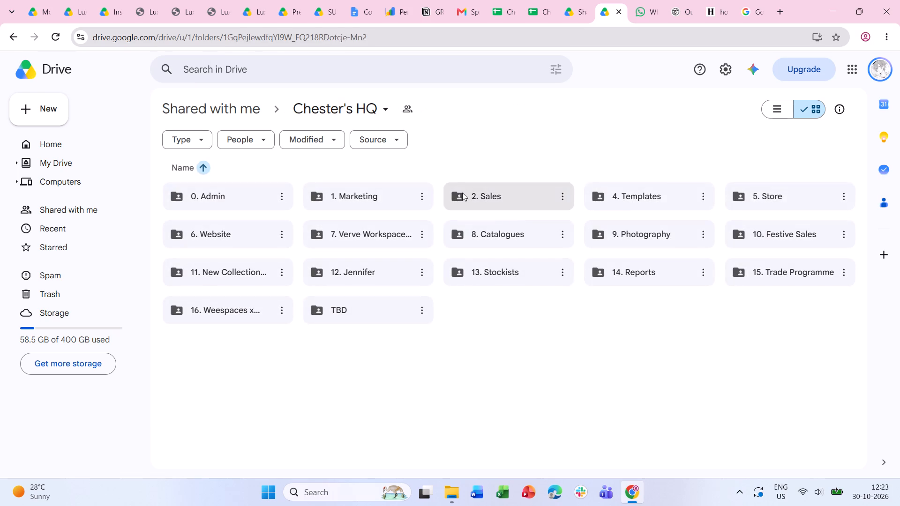
View the Showroom Stock List - October 2026 PDF under 2. Sales, Infantry Road, 2026, Showroom Stock in Hand, then close it.
double_click(462, 193)
double_click(465, 197)
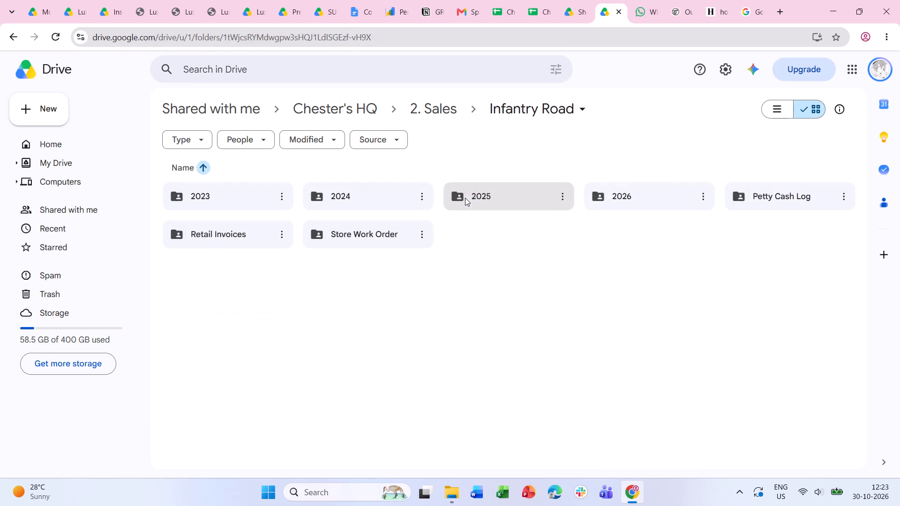
double_click(595, 193)
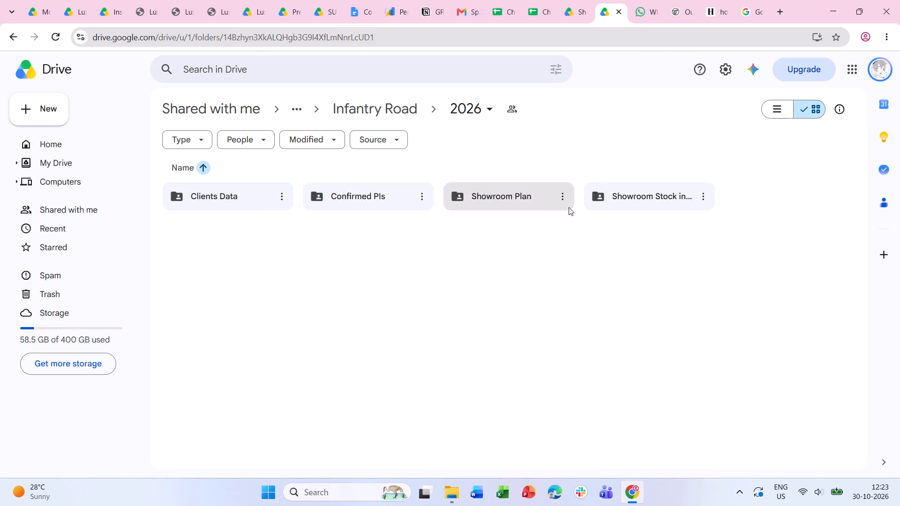
left_click(620, 206)
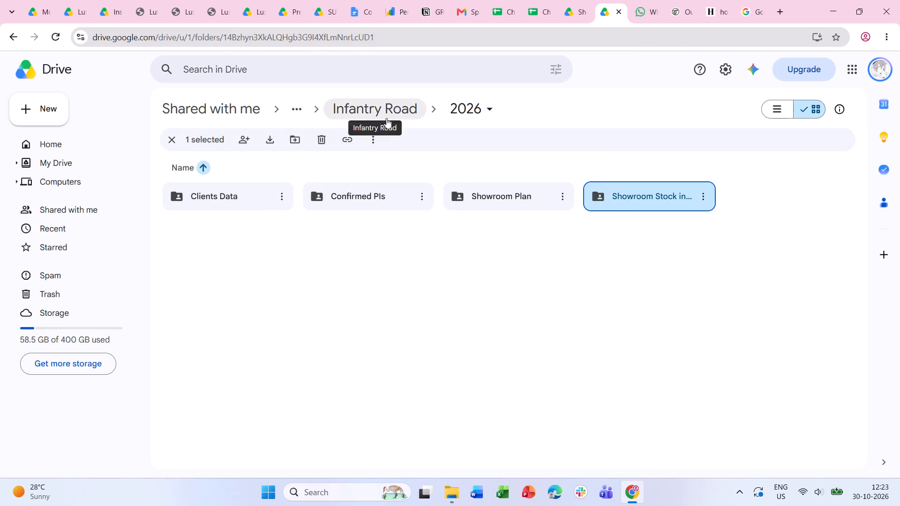
left_click(386, 118)
left_click(436, 109)
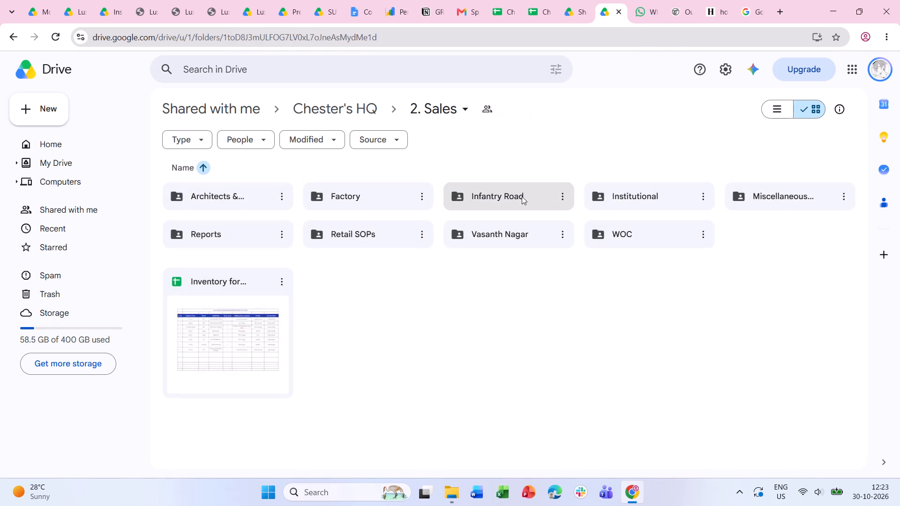
double_click(522, 196)
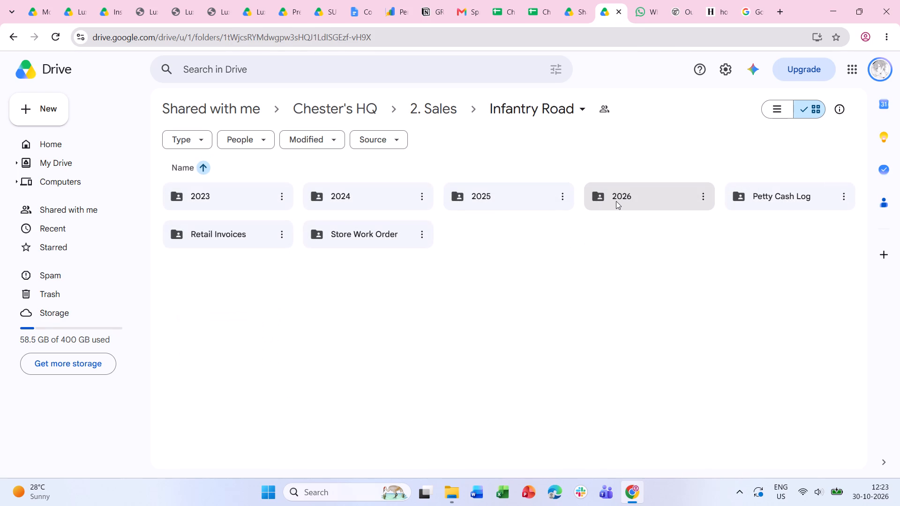
double_click(616, 201)
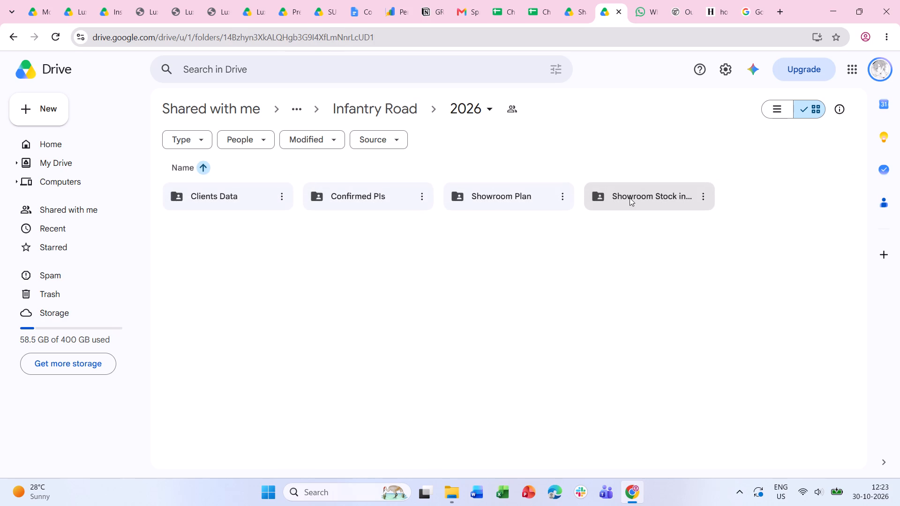
double_click(630, 198)
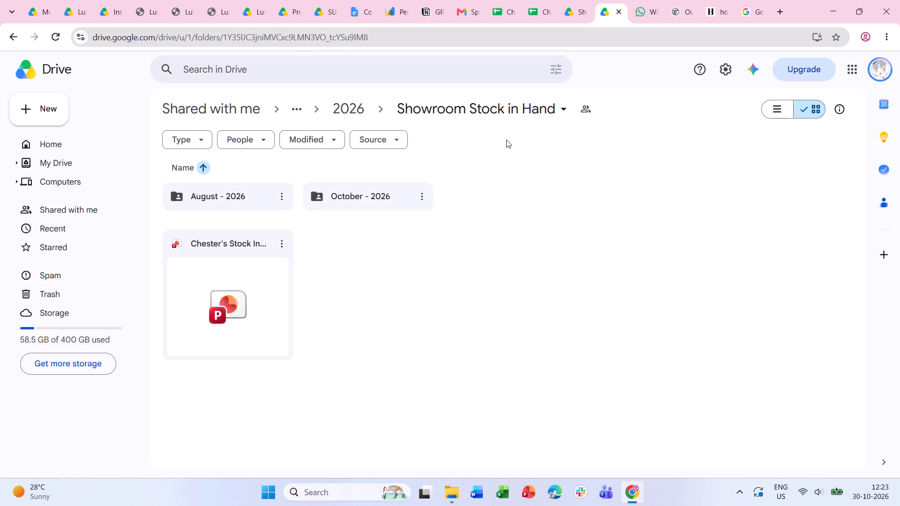
double_click(348, 197)
double_click(215, 228)
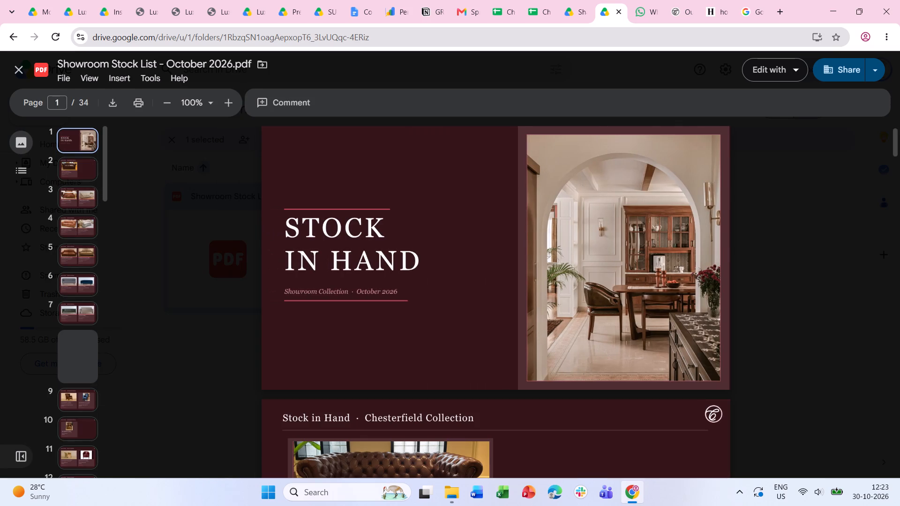
left_click(21, 67)
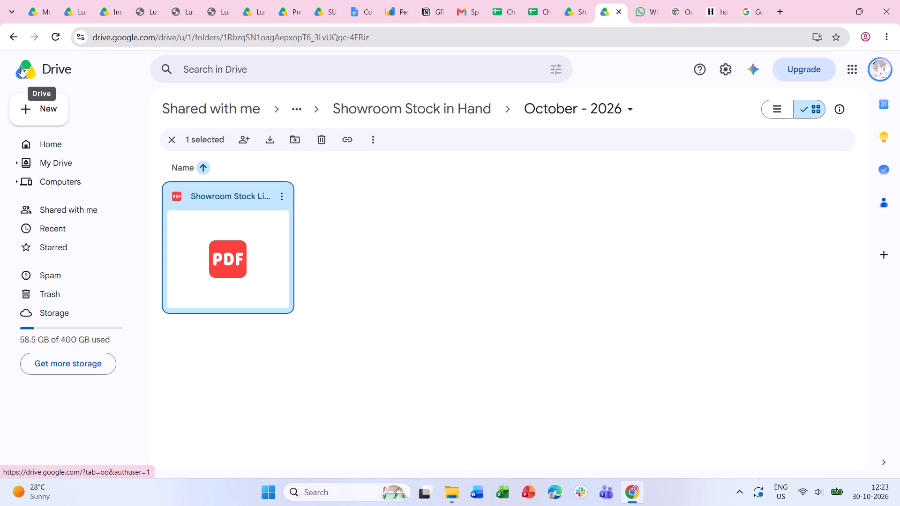
left_click(485, 275)
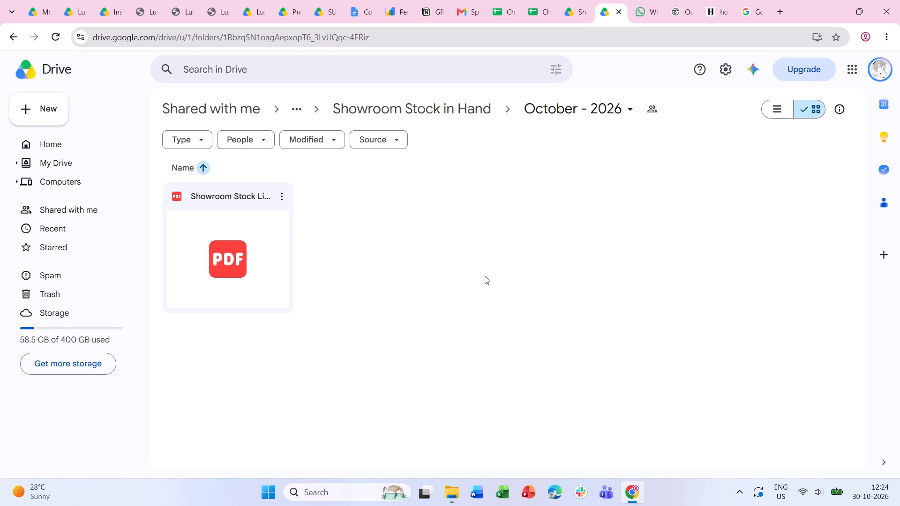
Return to the open Google search page containing the query "chesters".
left_click(747, 3)
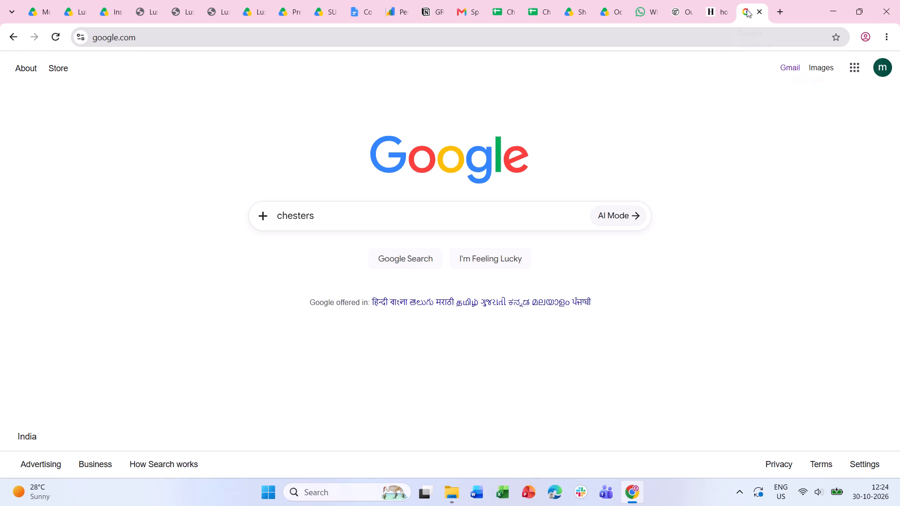
left_click(780, 262)
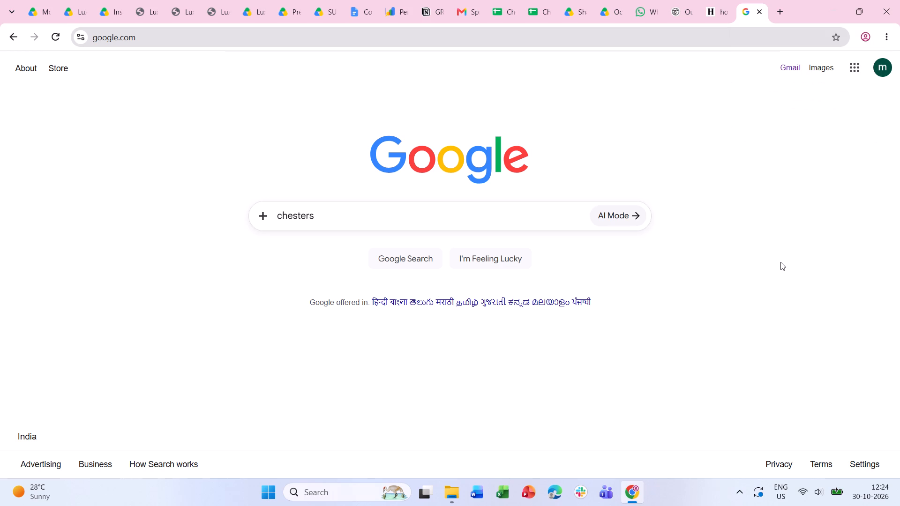
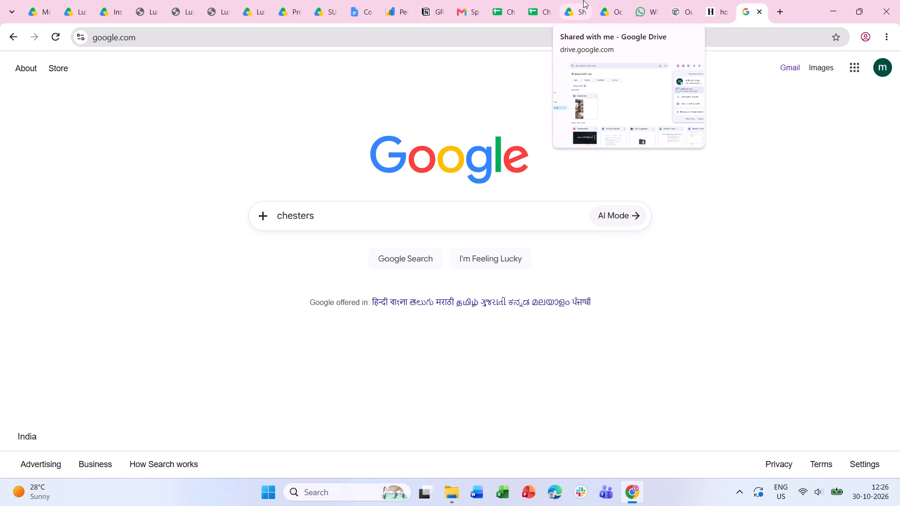
Check the Chester's India - GMB Post Update sheet alongside the GROCAT - SEO page in Notion.
left_click(536, 15)
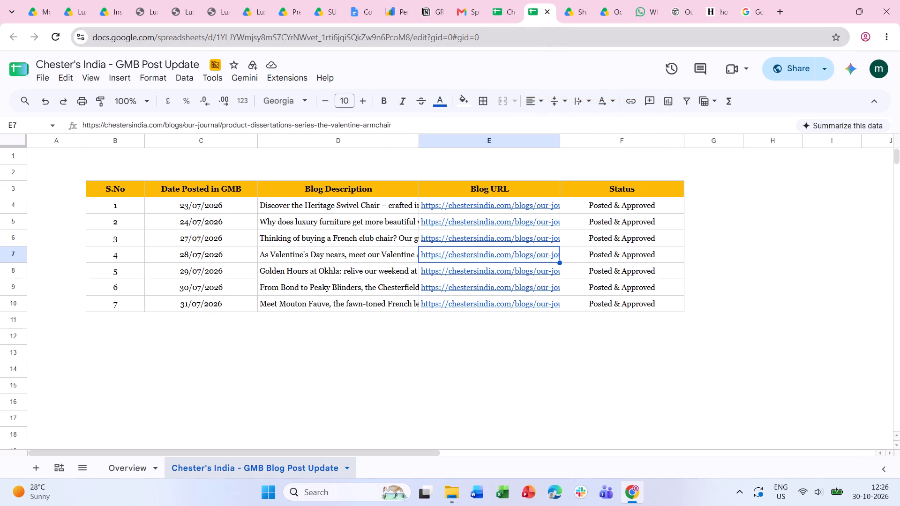
left_click(415, 15)
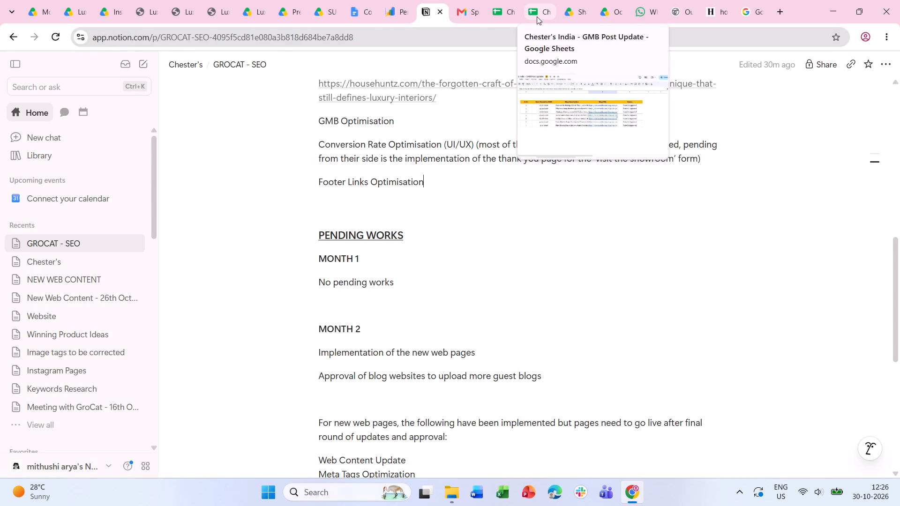
left_click(537, 16)
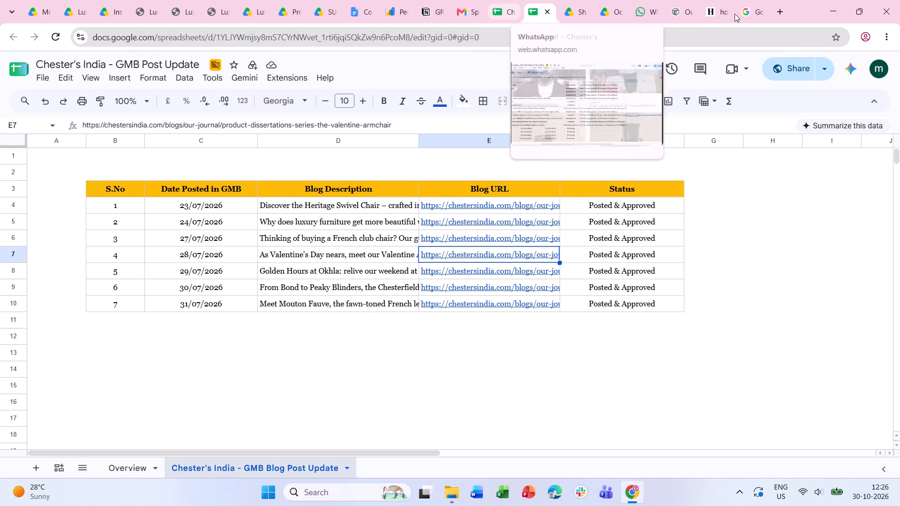
Search Google for "chesters infantry road" from the open Google search page.
left_click(758, 5)
left_click(348, 217)
key("space")
type("infan")
key("Down")
key("Return")
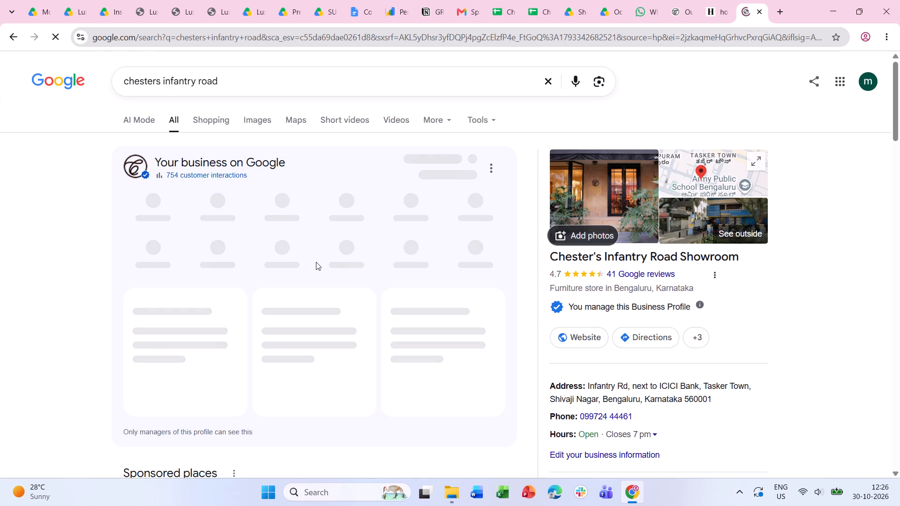
Examine the Chester's Infantry Road Showroom business profile and go through all of its published Google posts to the end.
scroll(754, 349, "down", 6)
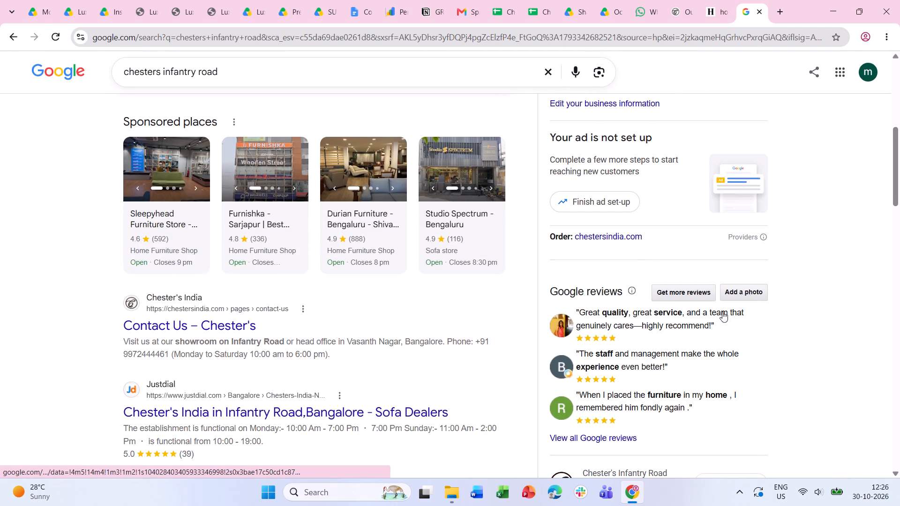
scroll(711, 311, "down", 2)
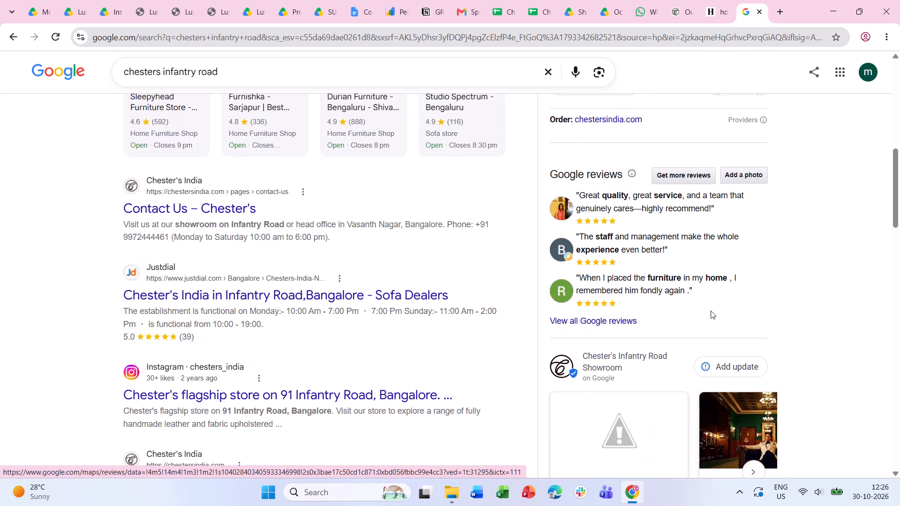
scroll(711, 311, "down", 9)
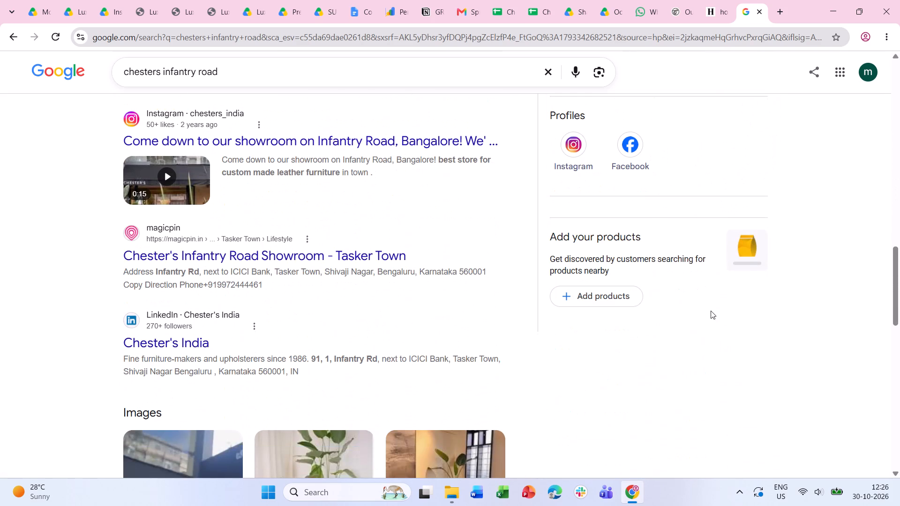
scroll(711, 311, "up", 6)
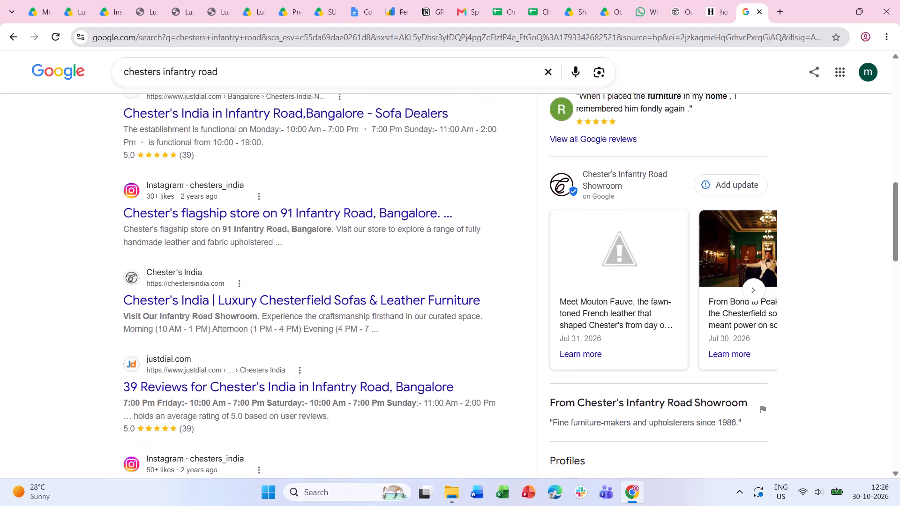
left_click(750, 297)
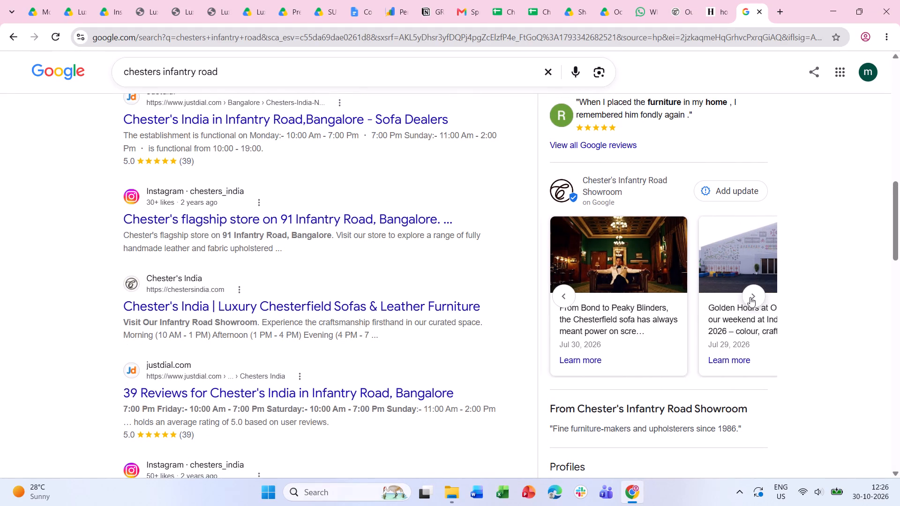
left_click(750, 297)
left_click(750, 297)
left_click(750, 297)
left_click(750, 297)
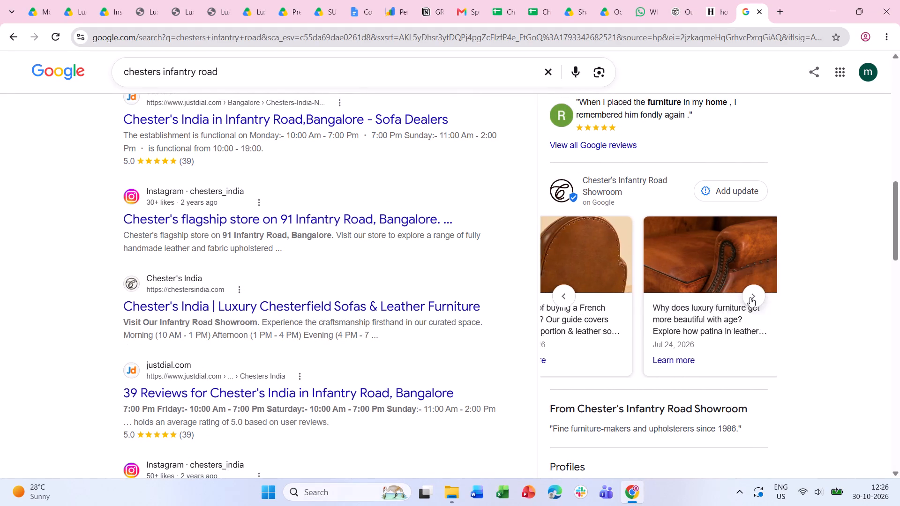
left_click(750, 297)
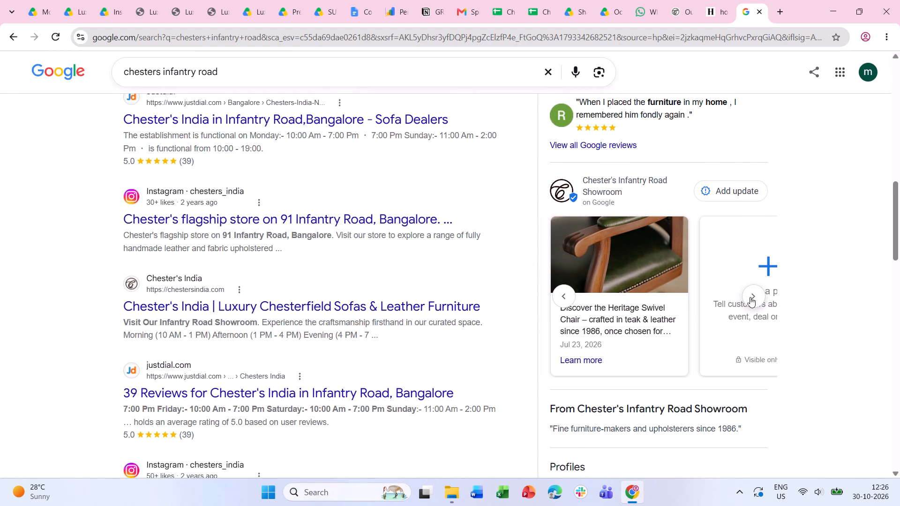
left_click(749, 290)
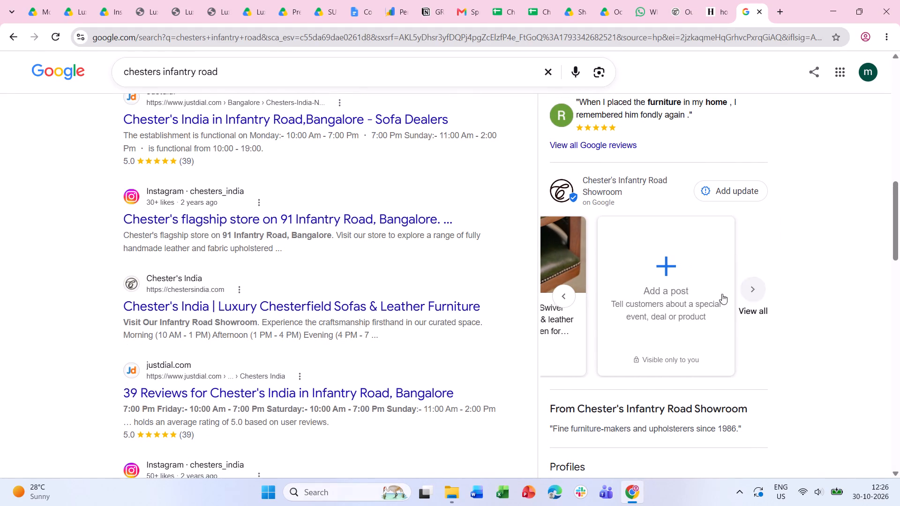
left_click(564, 296)
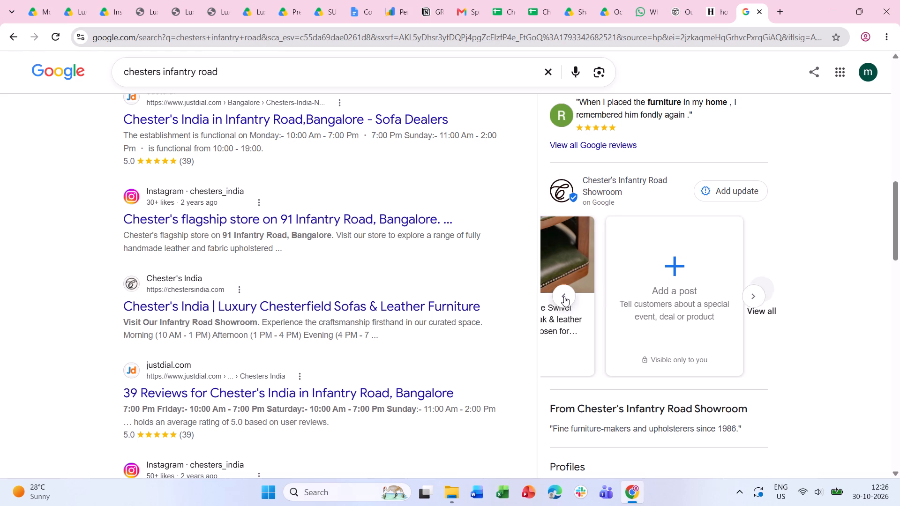
left_click(751, 300)
Start adding a post to the showroom's business profile and review the fields of the Event post type.
left_click(699, 290)
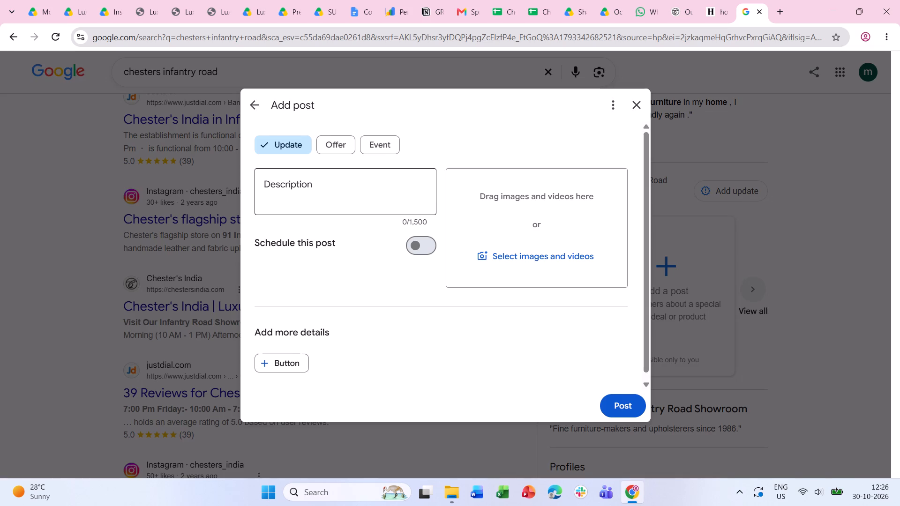
left_click(374, 150)
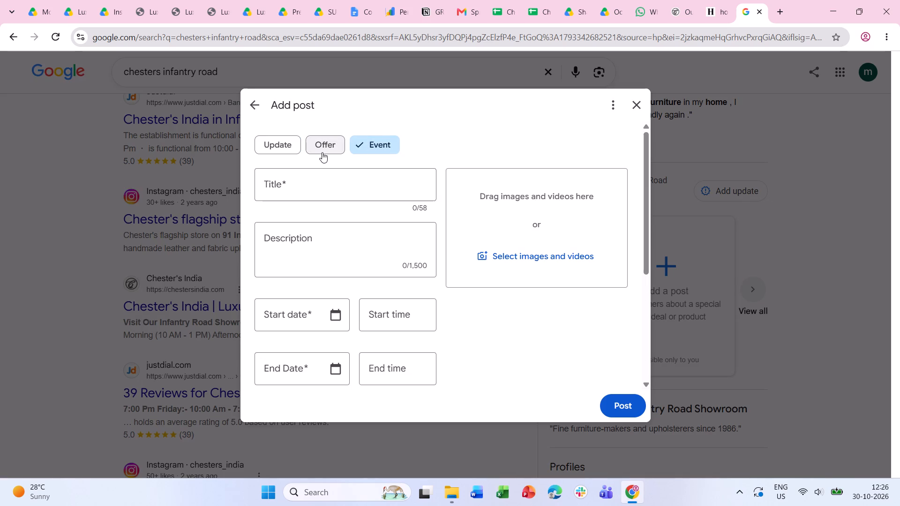
left_click(319, 177)
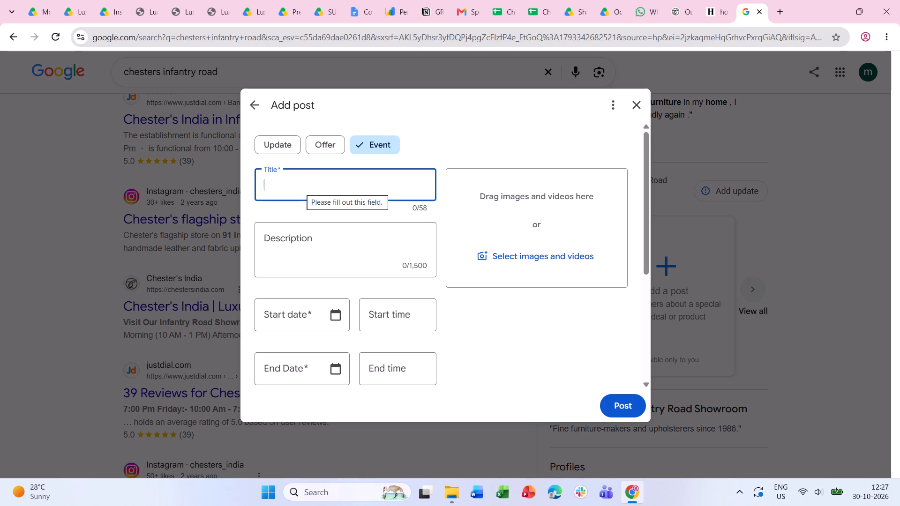
scroll(405, 264, "down", 2)
scroll(405, 264, "up", 5)
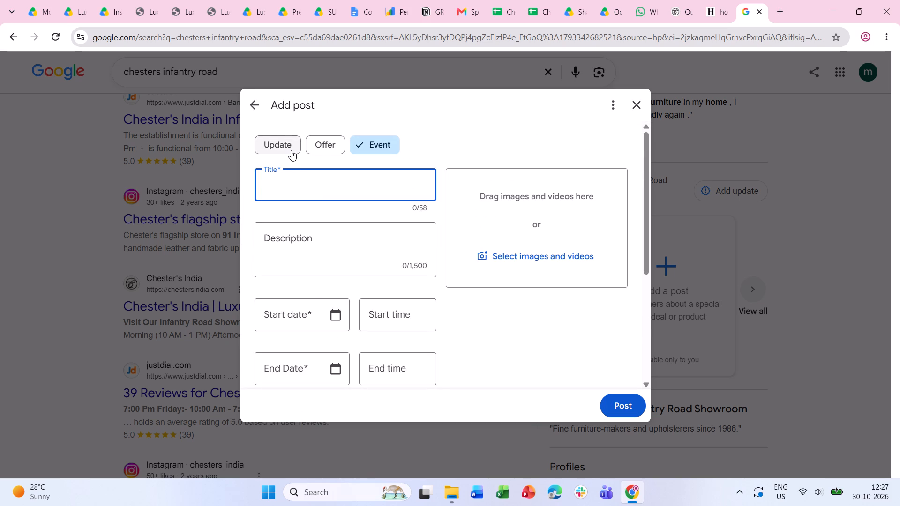
Set the post type back to Update, add the optional button detail and view its button choices, leaving None selected.
left_click(291, 150)
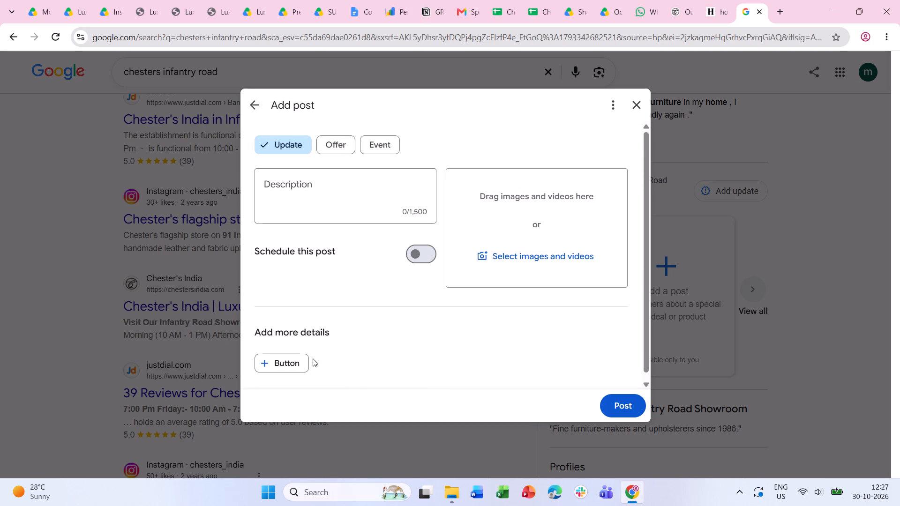
left_click(305, 365)
scroll(355, 323, "down", 2)
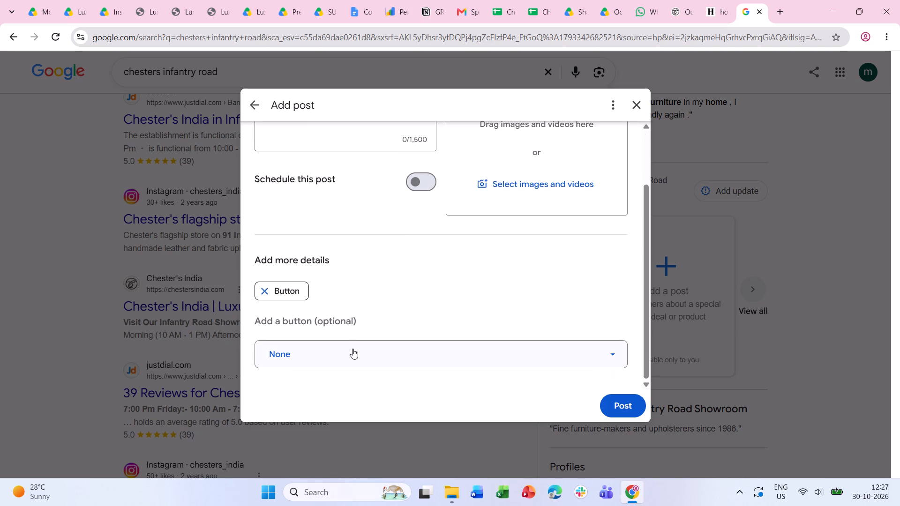
left_click(352, 352)
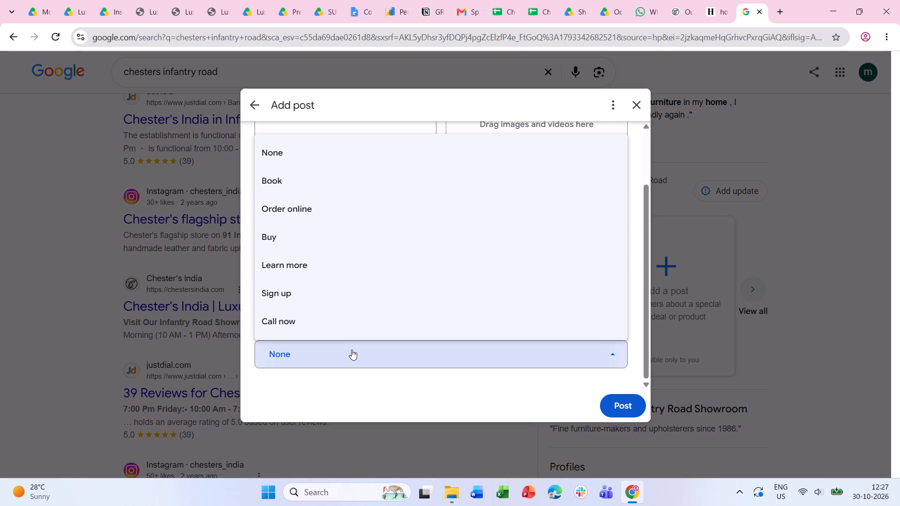
left_click(354, 382)
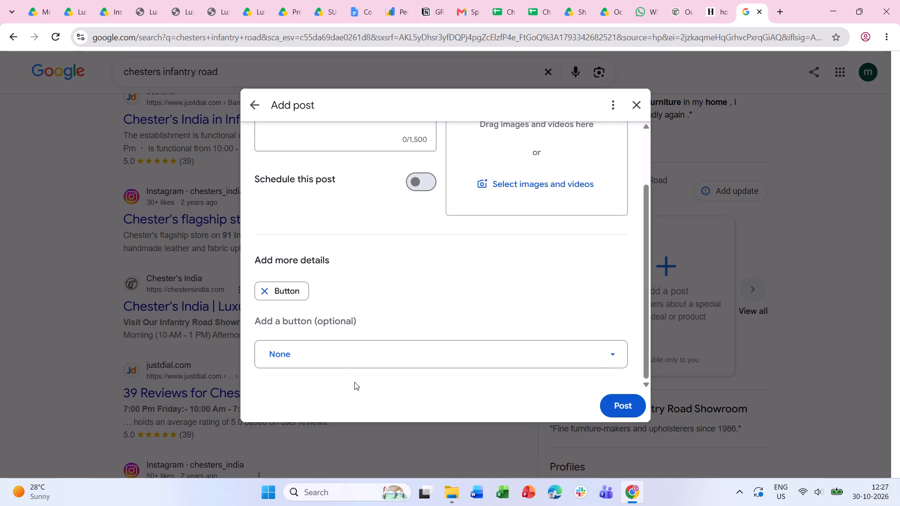
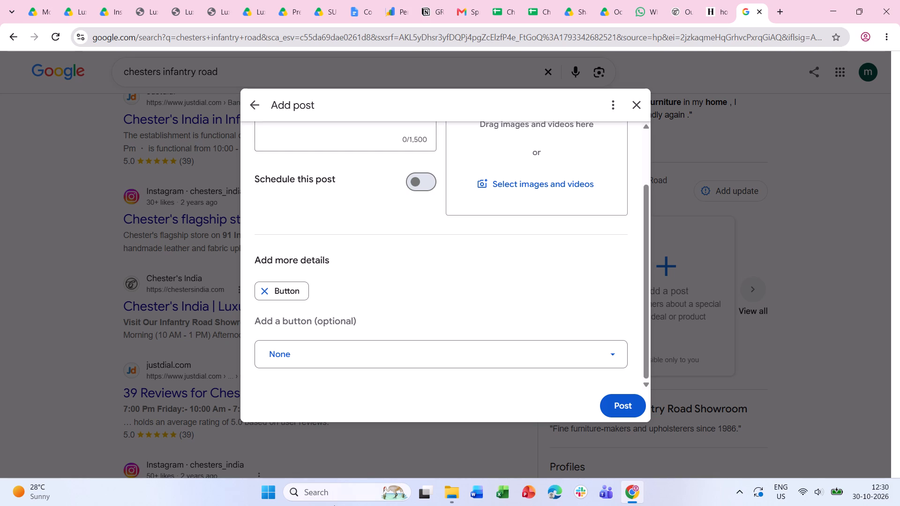
Leave the open post draft and check the latest published post in the showroom's updates.
left_click(334, 505)
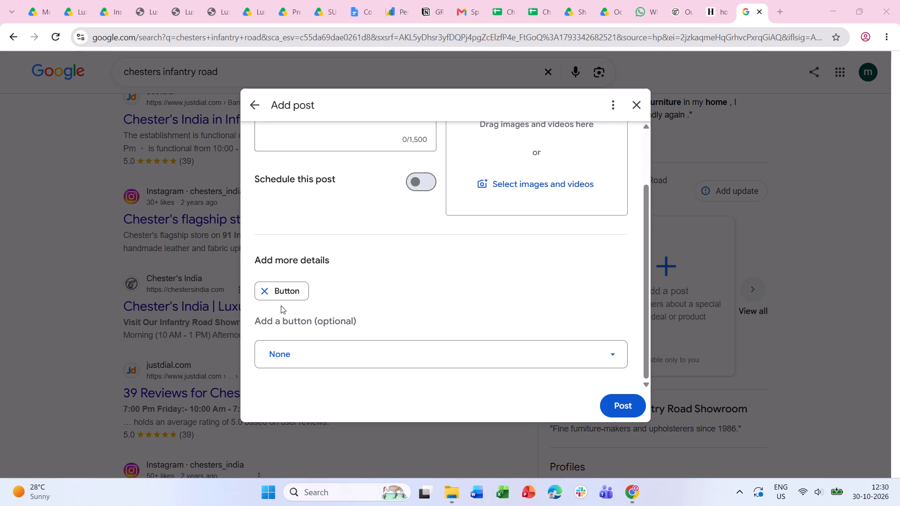
left_click(323, 361)
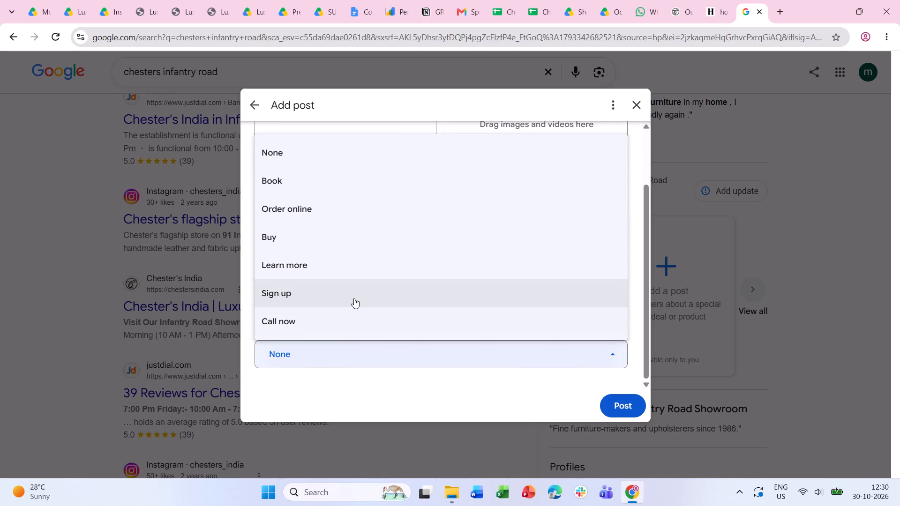
left_click(798, 258)
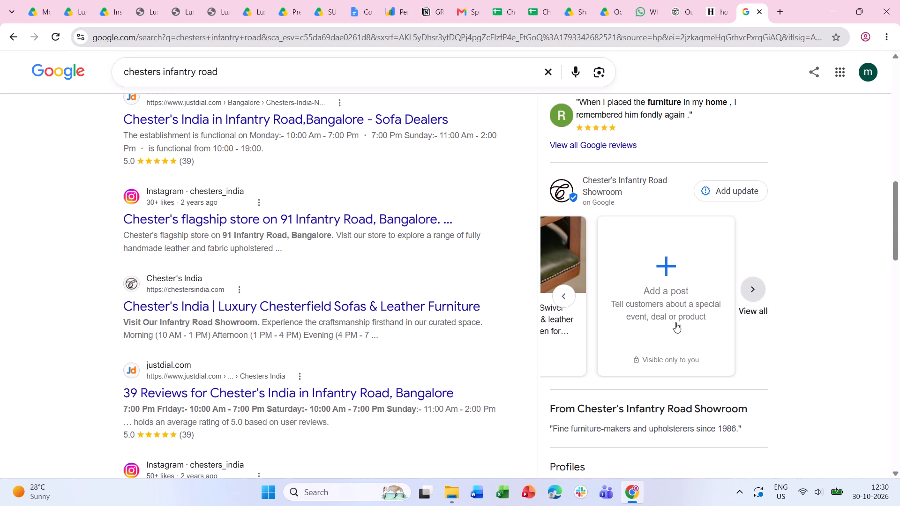
left_click(557, 297)
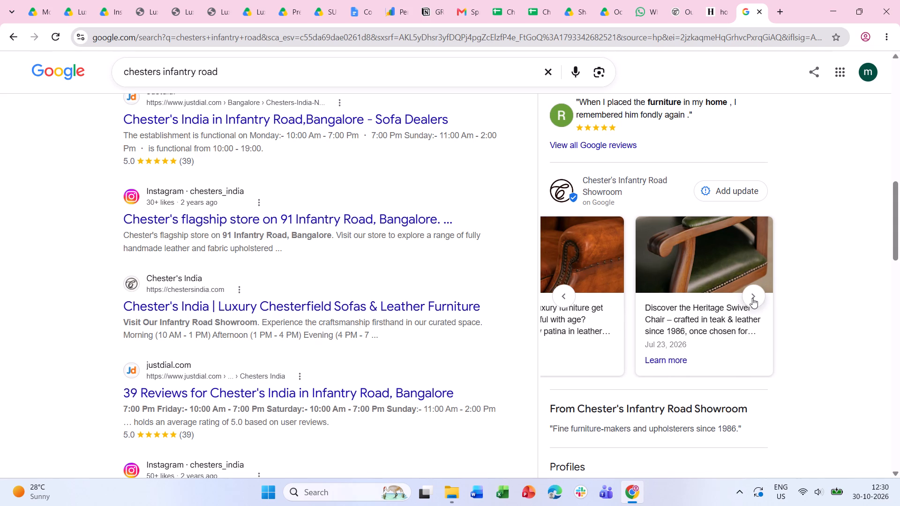
left_click(752, 298)
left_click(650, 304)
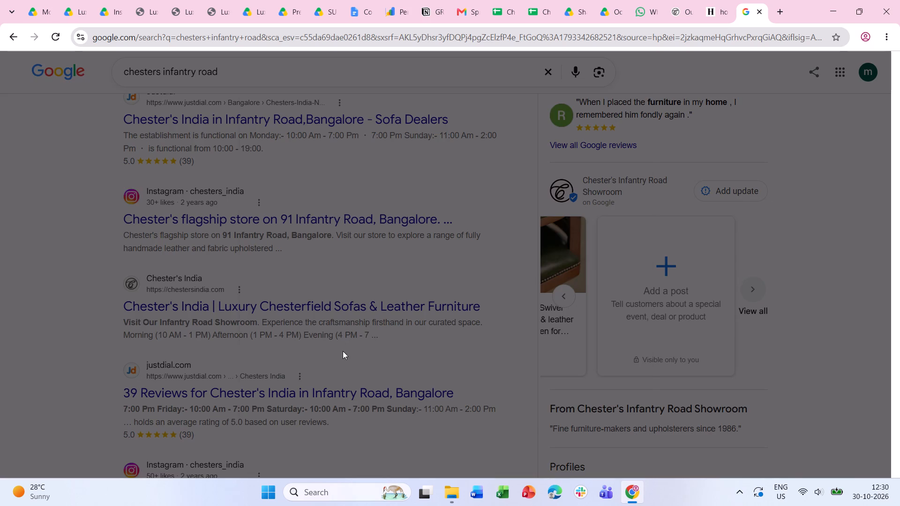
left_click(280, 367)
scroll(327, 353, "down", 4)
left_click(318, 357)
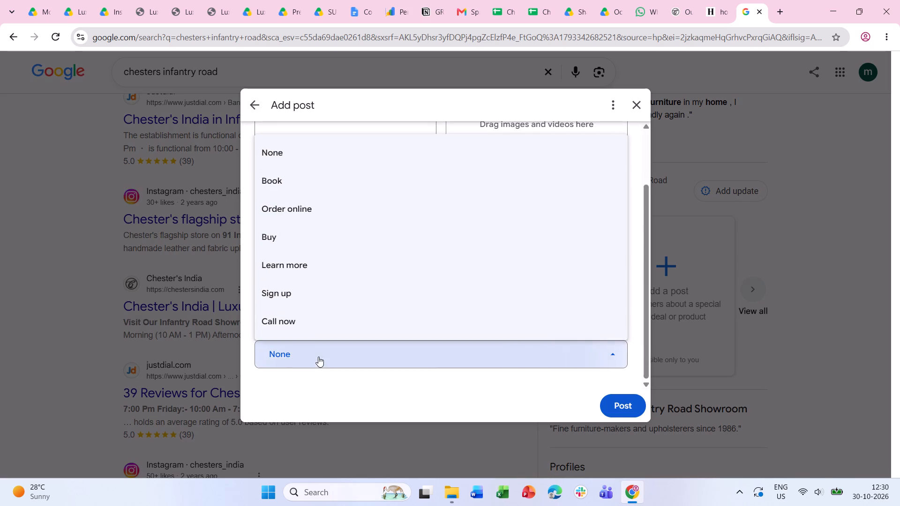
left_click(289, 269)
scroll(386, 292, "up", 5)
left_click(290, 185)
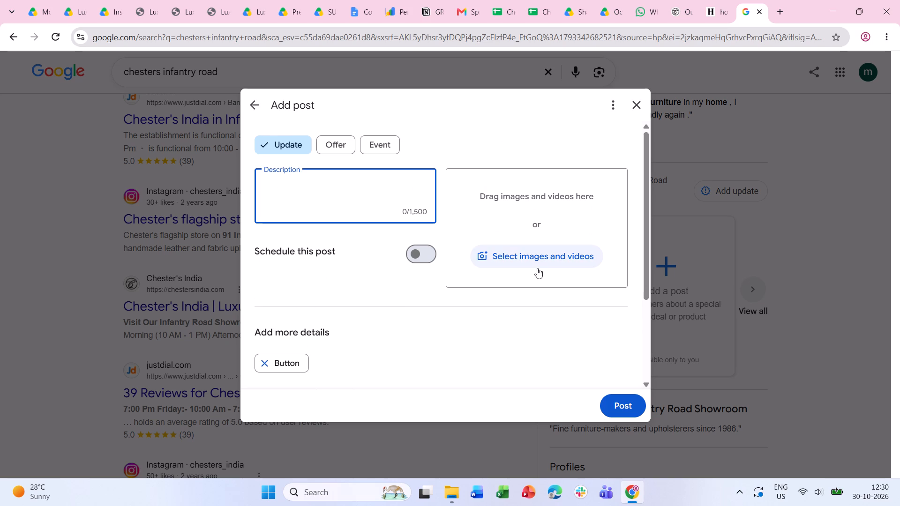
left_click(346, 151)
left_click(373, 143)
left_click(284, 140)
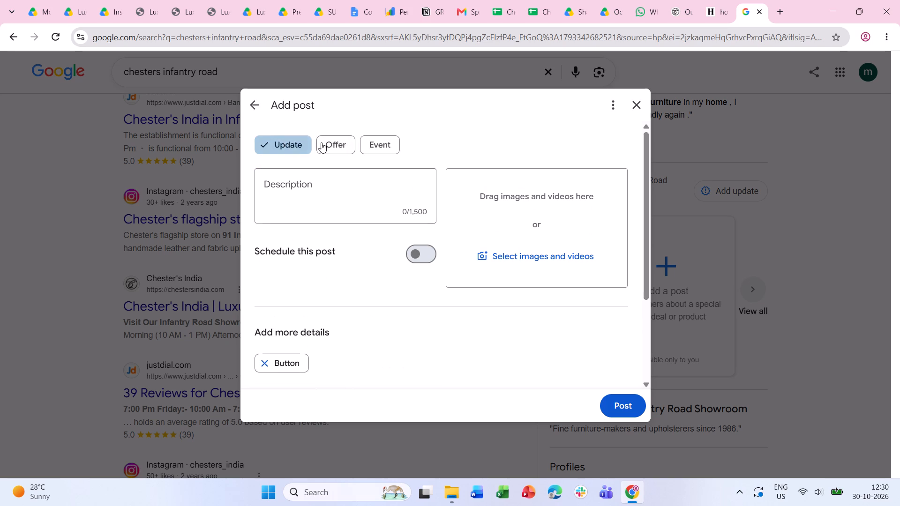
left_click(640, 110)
Open the showroom's Heritage Swivel Chair post, examine it and the recent updates below, and close the updates view.
left_click(537, 284)
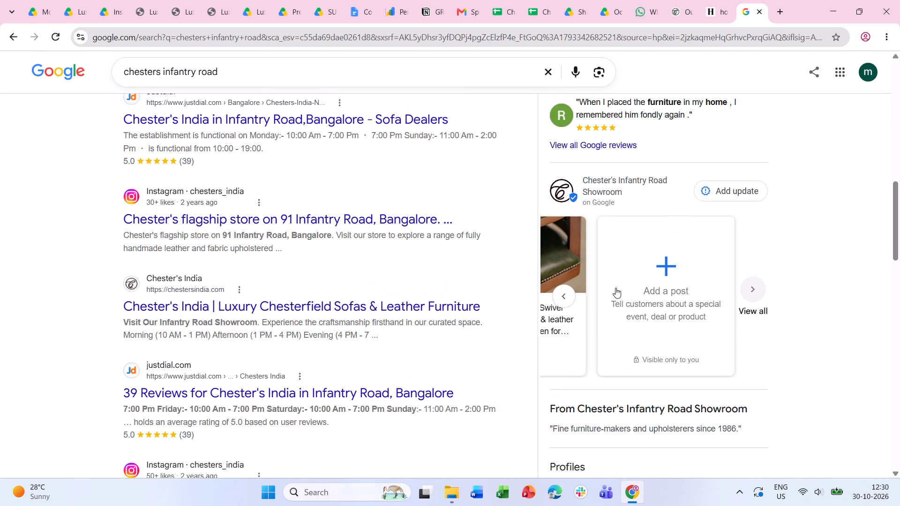
left_click(560, 270)
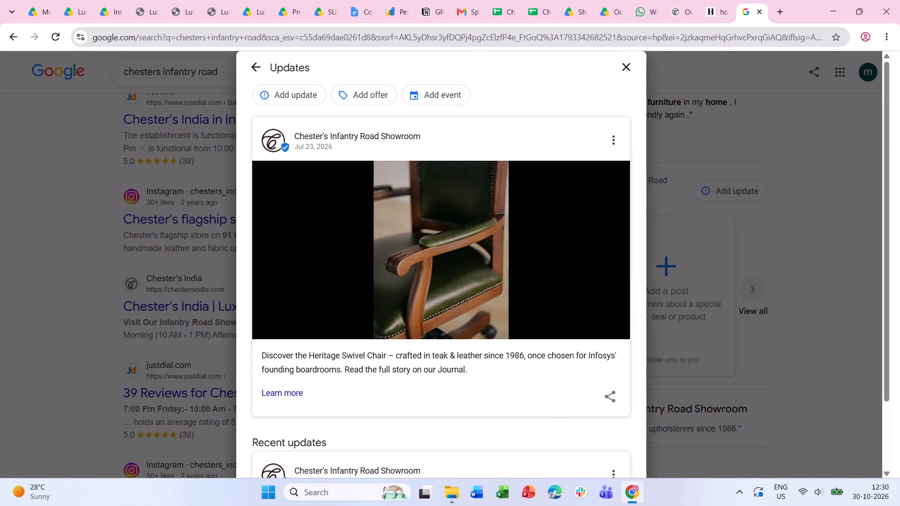
scroll(503, 359, "down", 1)
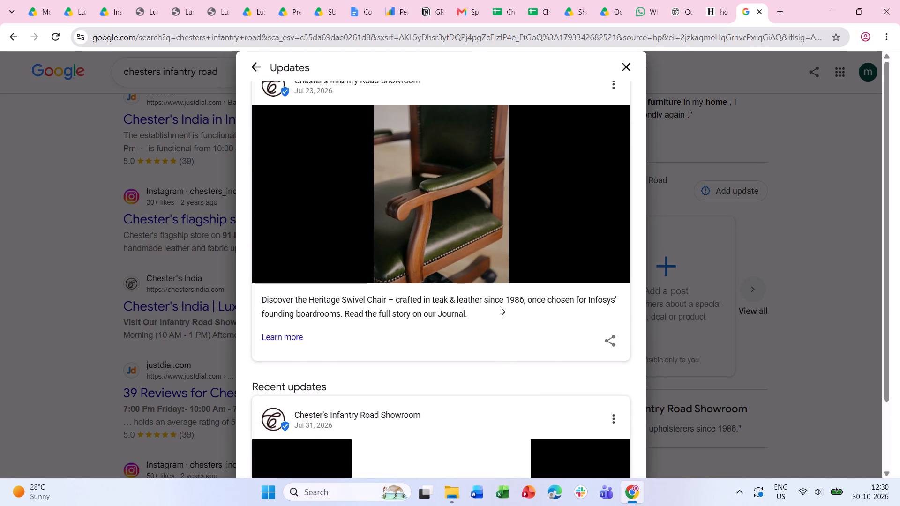
scroll(500, 306, "down", 4)
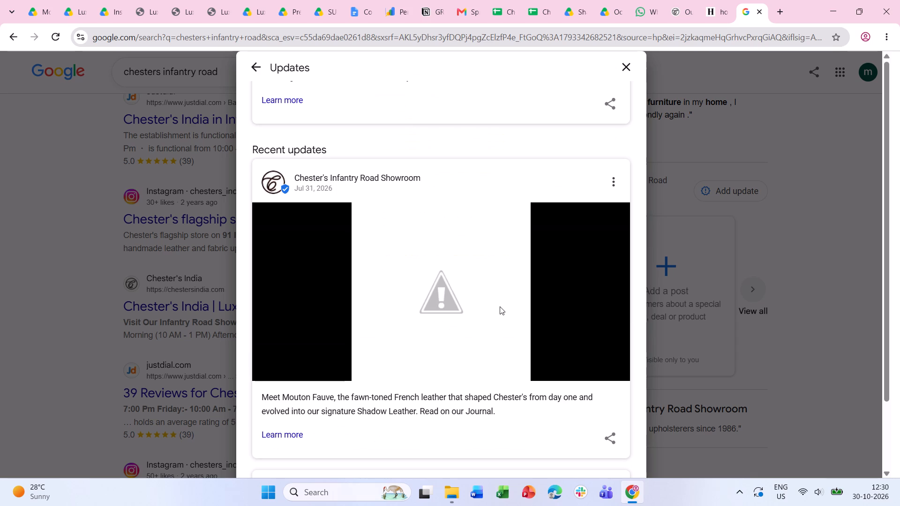
scroll(500, 306, "up", 4)
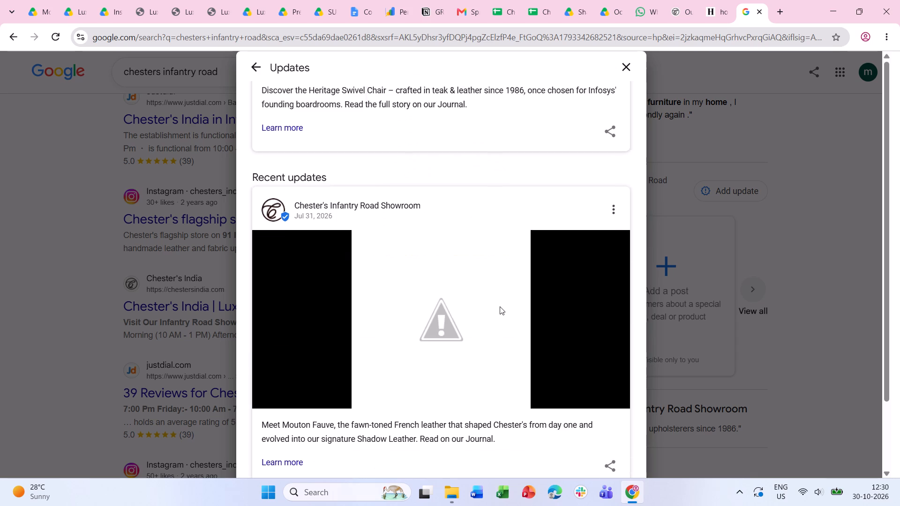
scroll(500, 306, "up", 2)
left_click(625, 71)
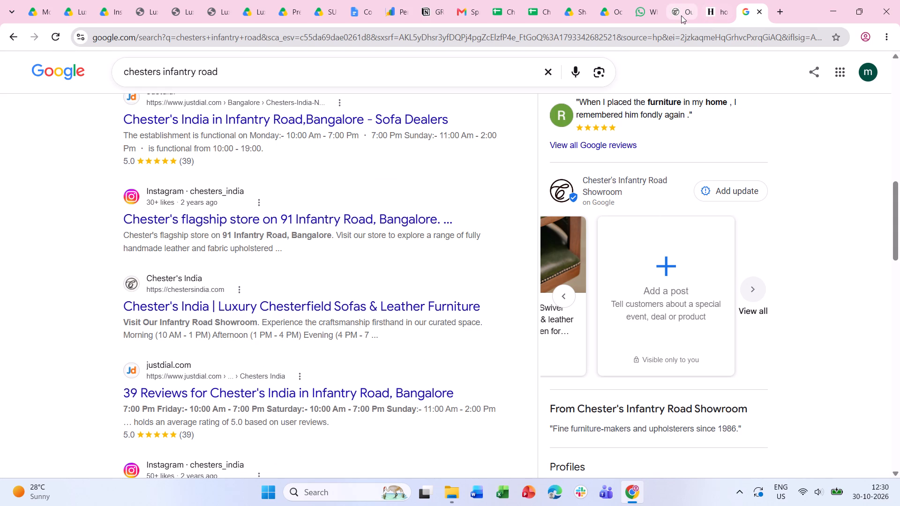
Open the article "Weekend Dispatch from 'Chesters at 40'" from Chester's journal page and copy its full title.
left_click(681, 15)
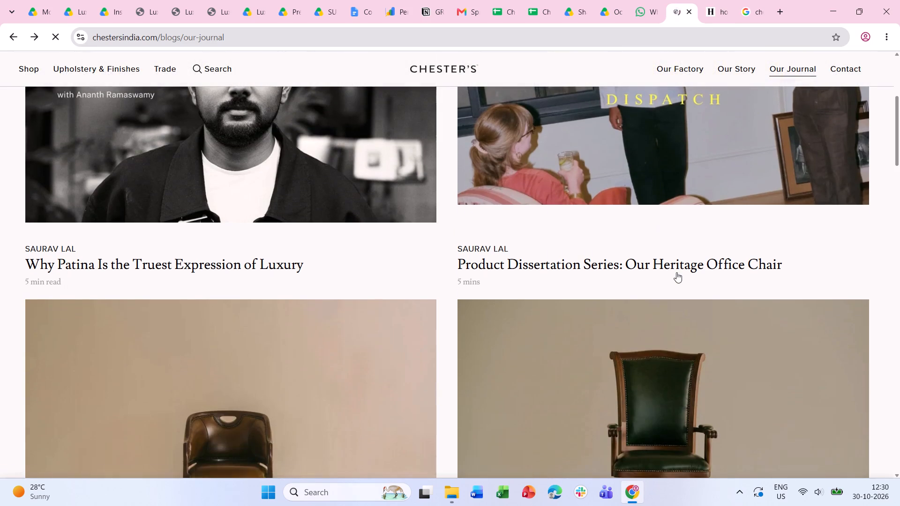
left_click(550, 149)
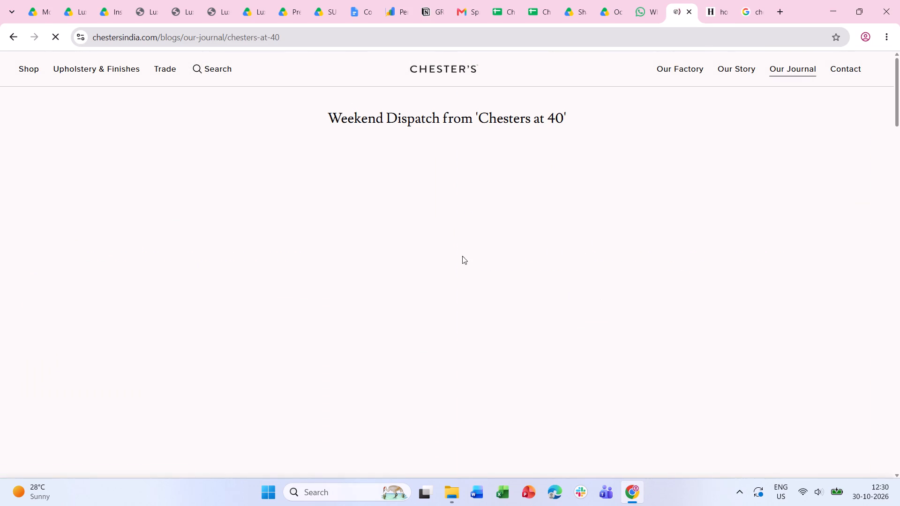
left_click_drag(331, 118, 464, 117)
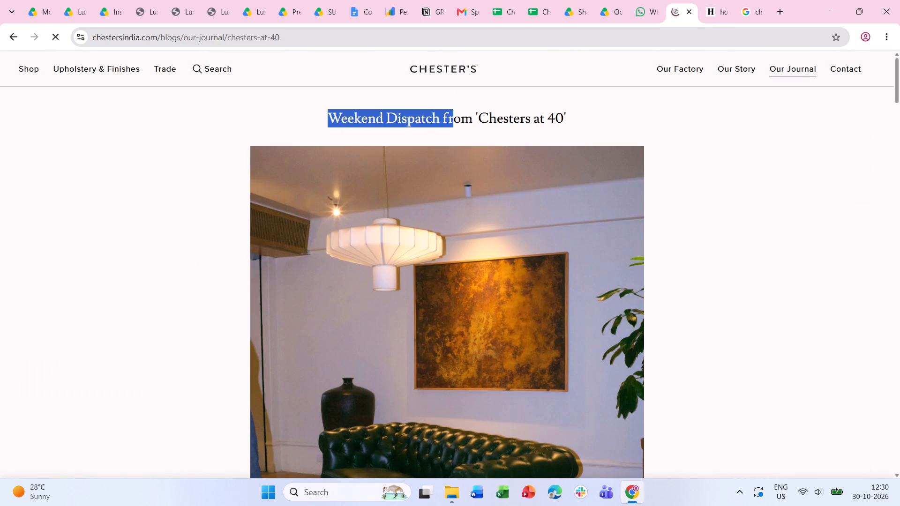
left_click_drag(464, 117, 576, 115)
scroll(703, 209, "down", 7)
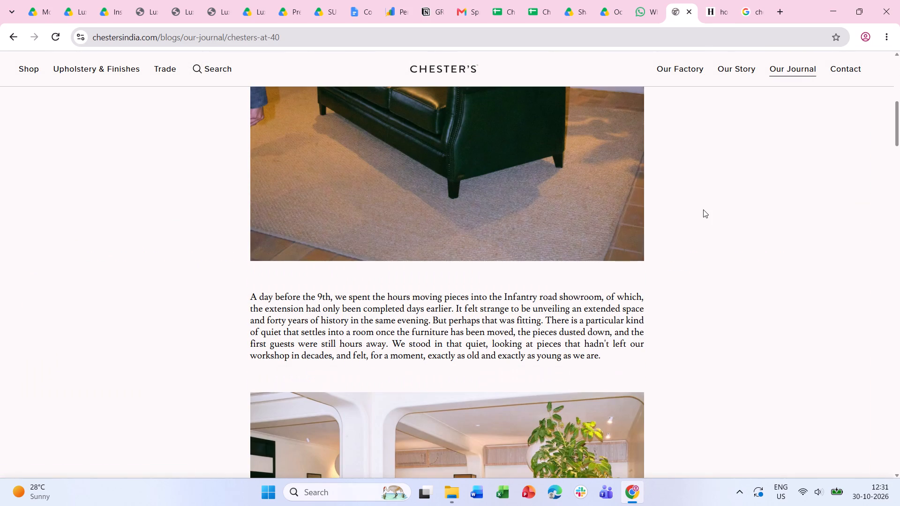
scroll(703, 209, "up", 10)
key("ctrl+c")
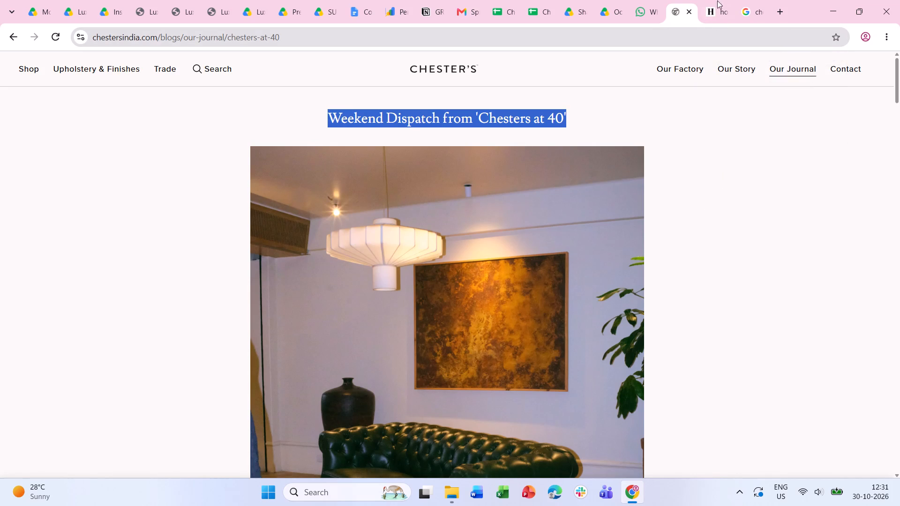
Start an Update post on the showroom's business profile with the description "Weekend Dispatch from 'Chesters at 40'".
left_click(752, 4)
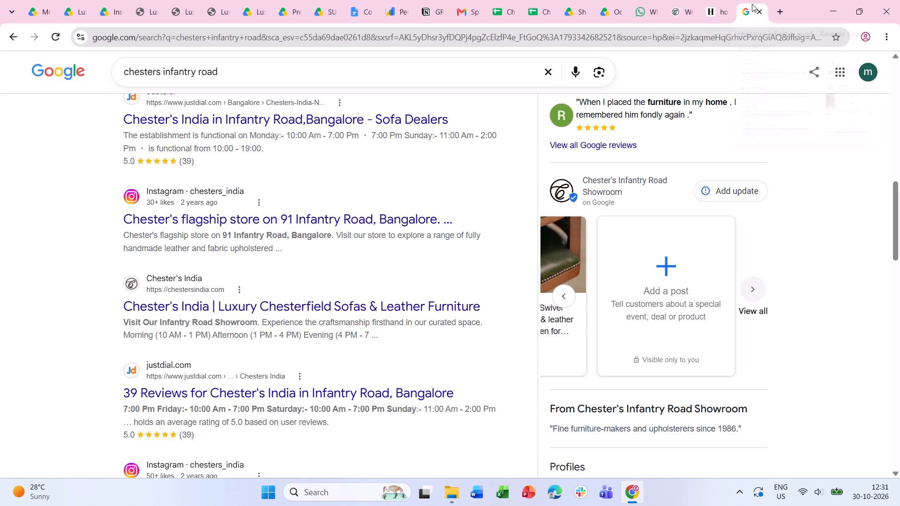
left_click(689, 294)
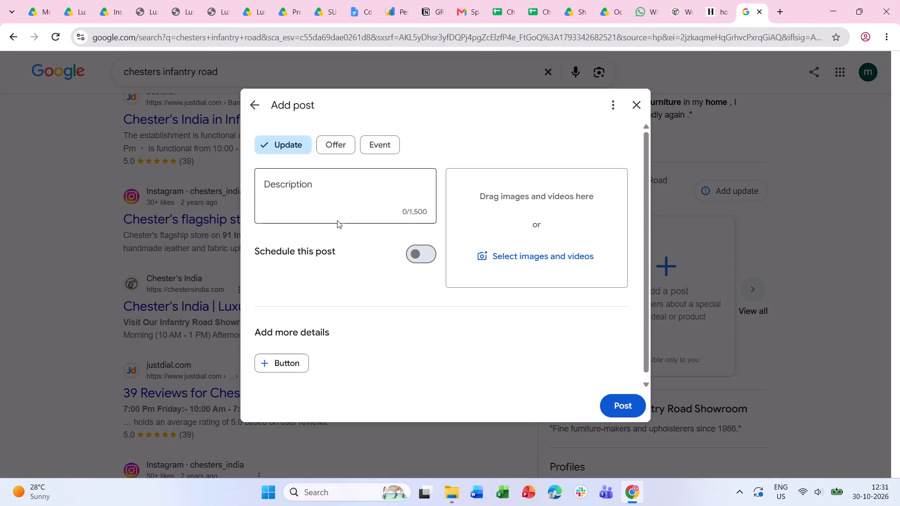
left_click(321, 190)
key("ctrl+v")
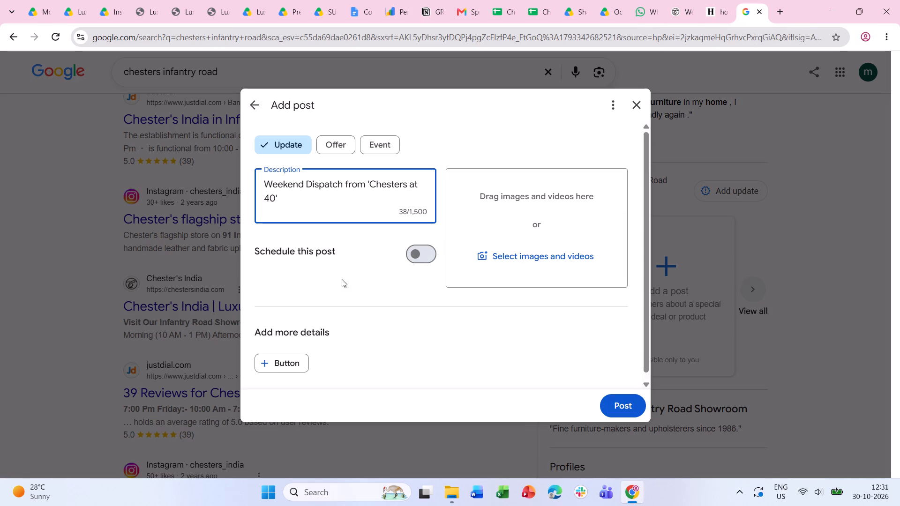
Add a Learn more button to the post, linked to the article at chestersindia.com/blogs/our-journal/chesters-at-40.
left_click(286, 360)
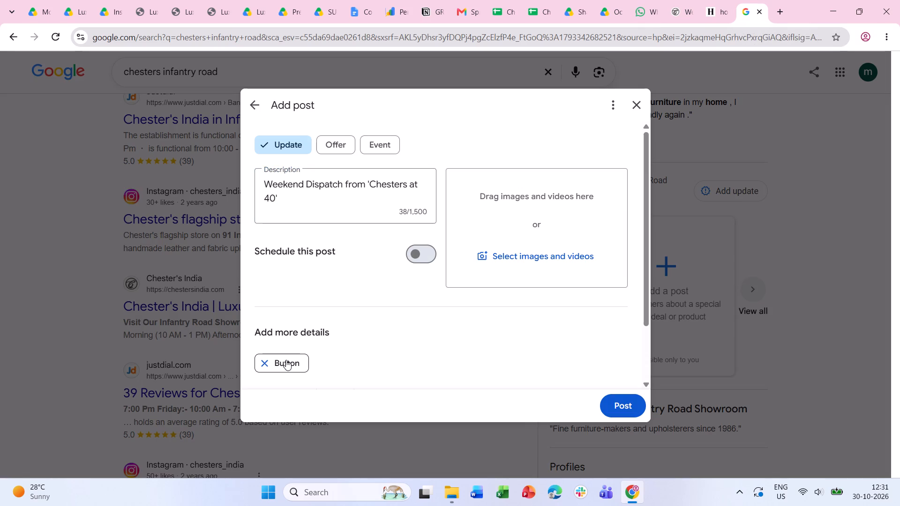
scroll(330, 363, "down", 1)
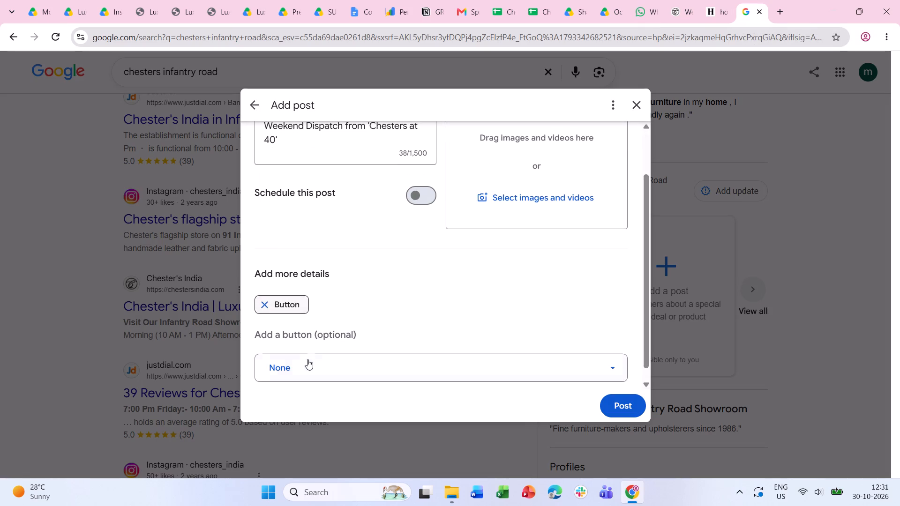
left_click(307, 359)
left_click(290, 288)
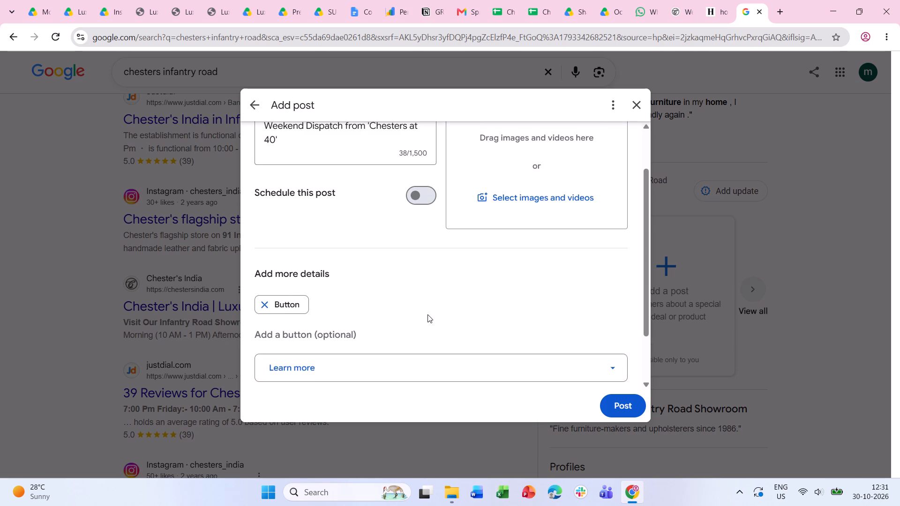
scroll(427, 315, "down", 5)
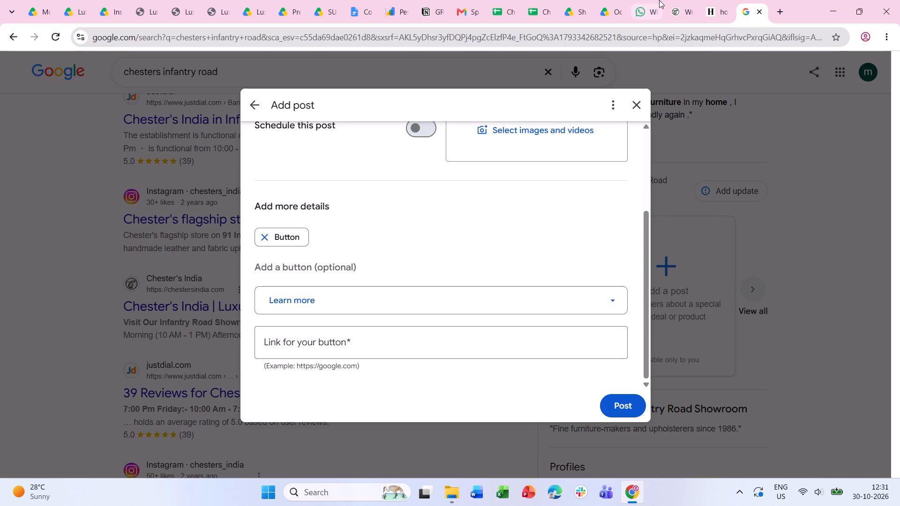
left_click(676, 3)
left_click(395, 34)
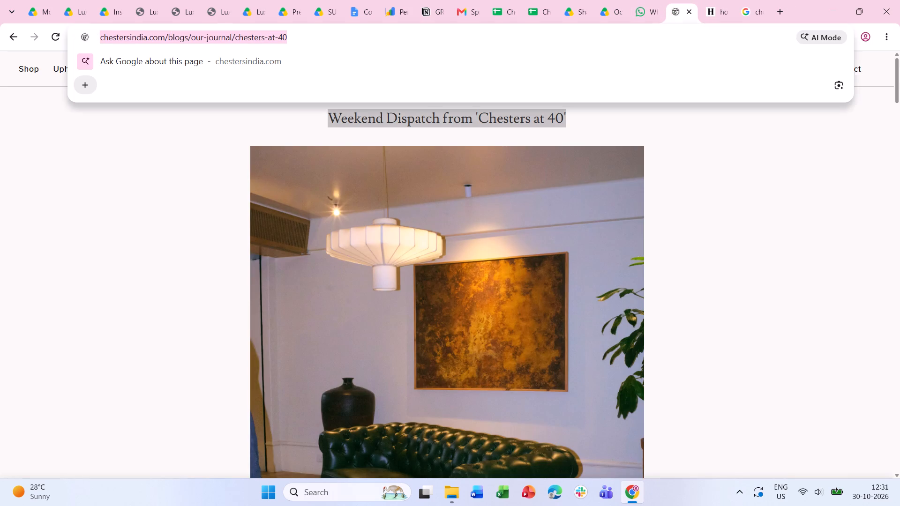
key("ctrl+c")
left_click(754, 0)
left_click(429, 338)
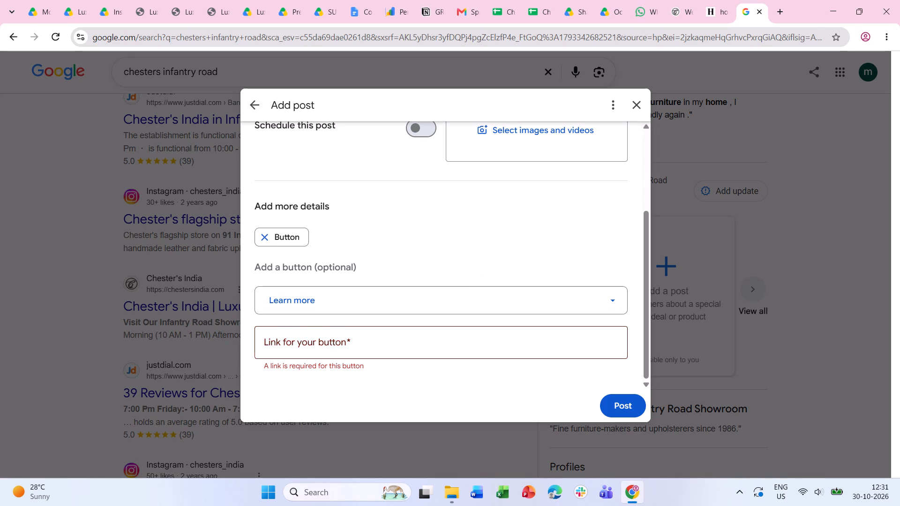
key("ctrl+v")
left_click(473, 254)
scroll(478, 255, "up", 3)
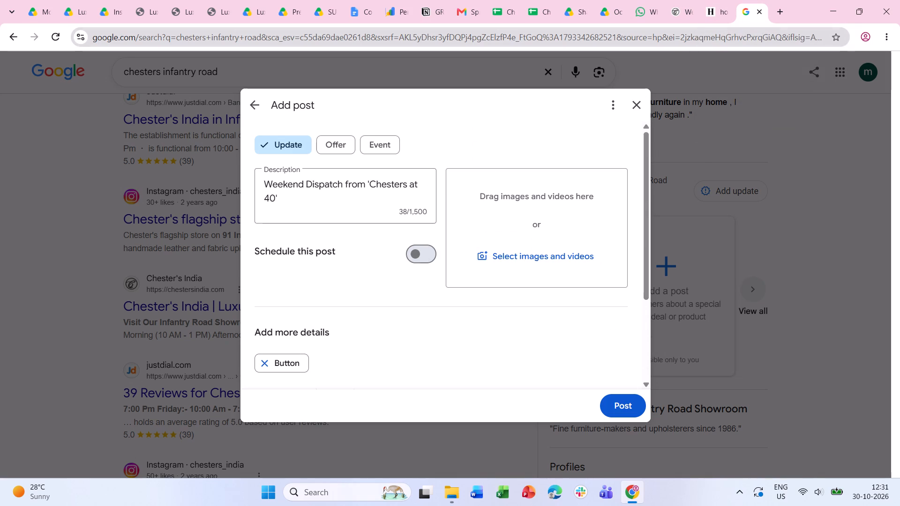
left_click(668, 21)
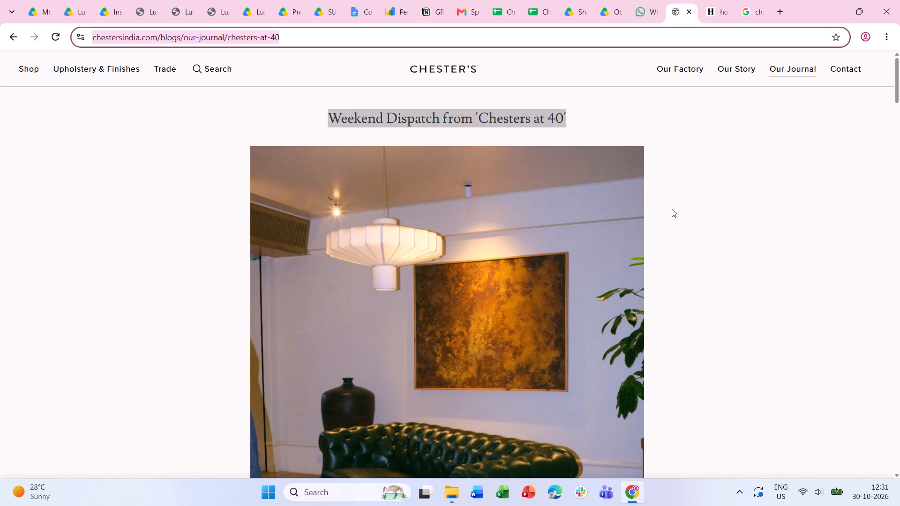
scroll(708, 260, "down", 2)
left_click(693, 259)
right_click(433, 267)
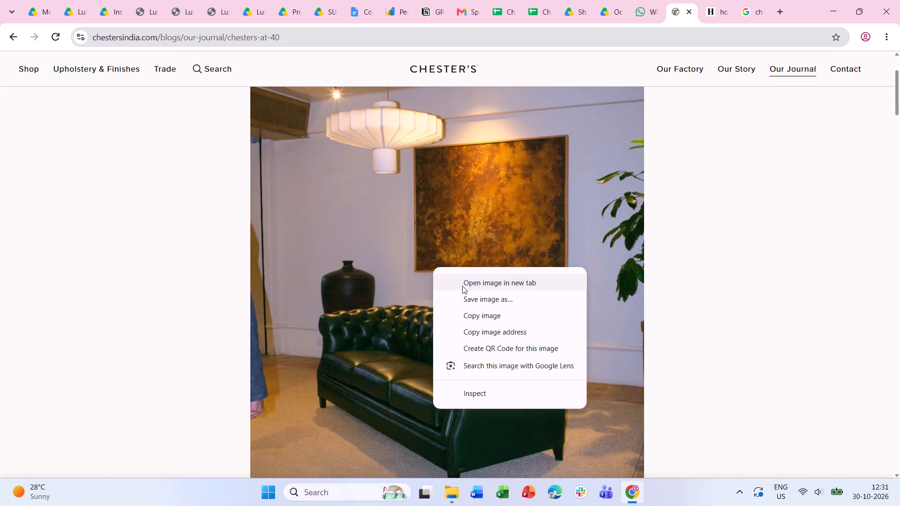
left_click(462, 286)
left_click(675, 5)
right_click(441, 234)
right_click(441, 234)
right_click(441, 234)
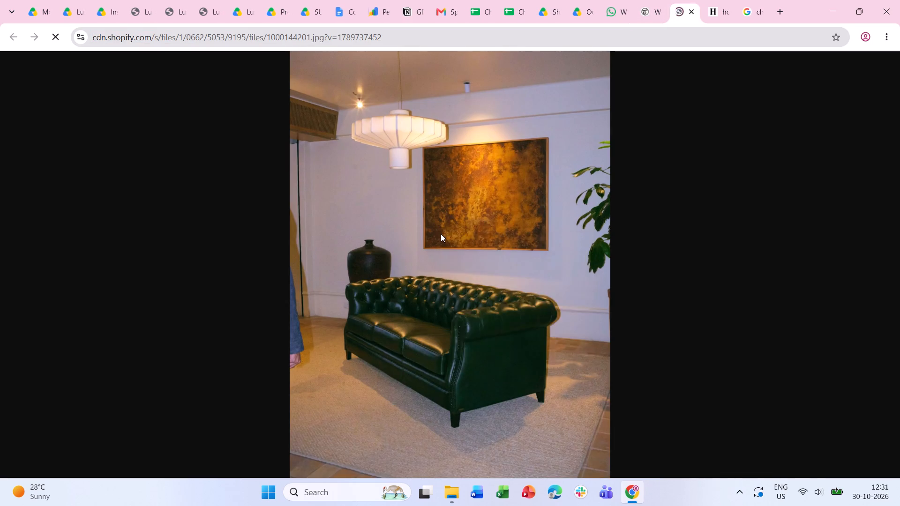
left_click(504, 273)
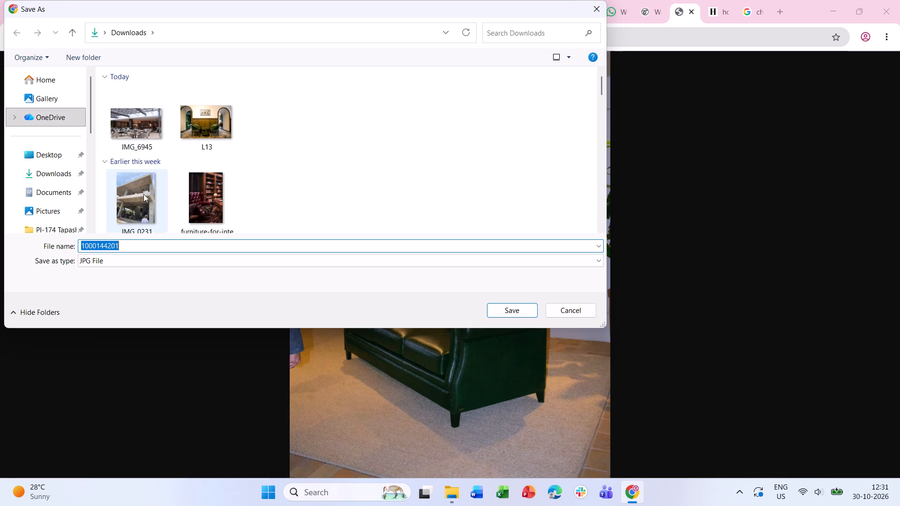
left_click(52, 180)
key("Return")
left_click(499, 313)
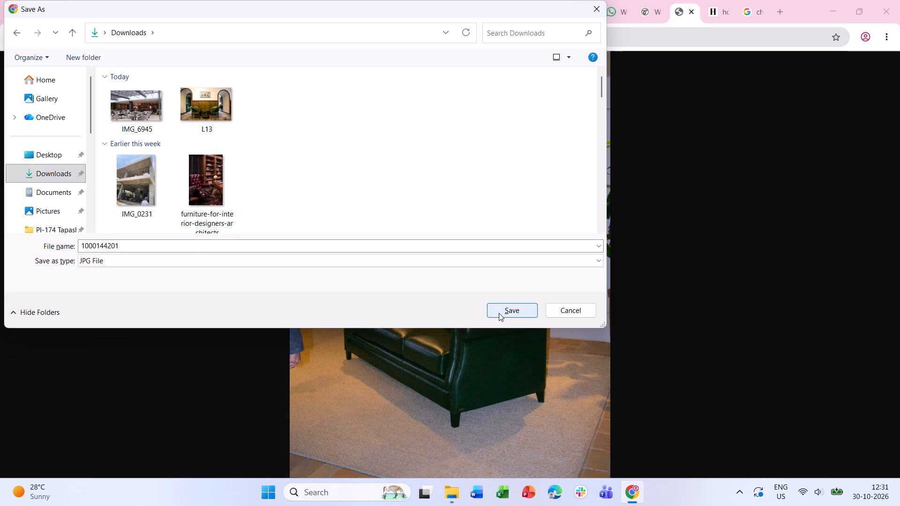
Add the downloaded green Chesterfield sofa photo from Downloads to the Update post on the showroom's business profile.
left_click(746, 0)
left_click(557, 253)
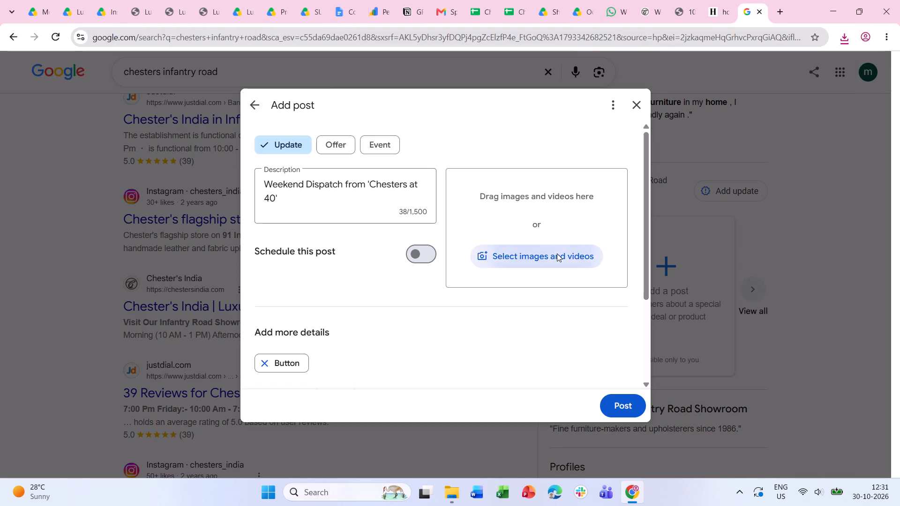
left_click(159, 130)
key("Return")
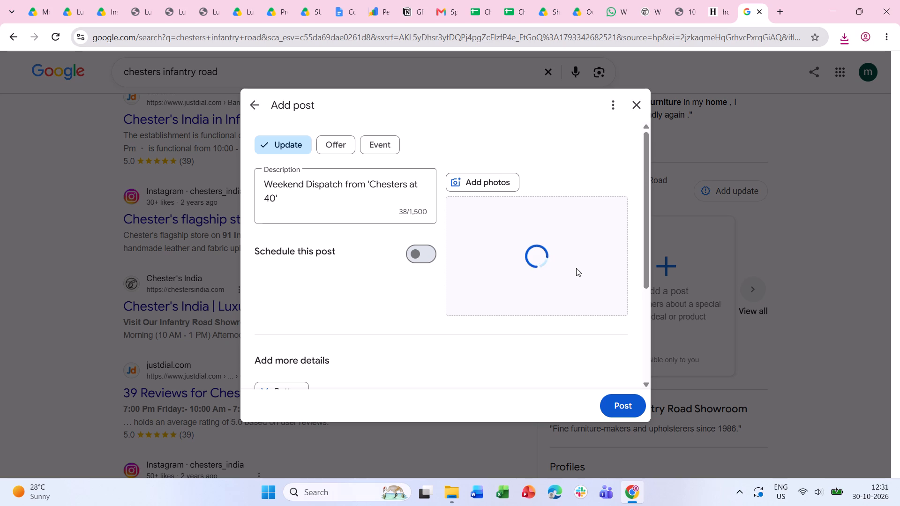
scroll(576, 268, "down", 3)
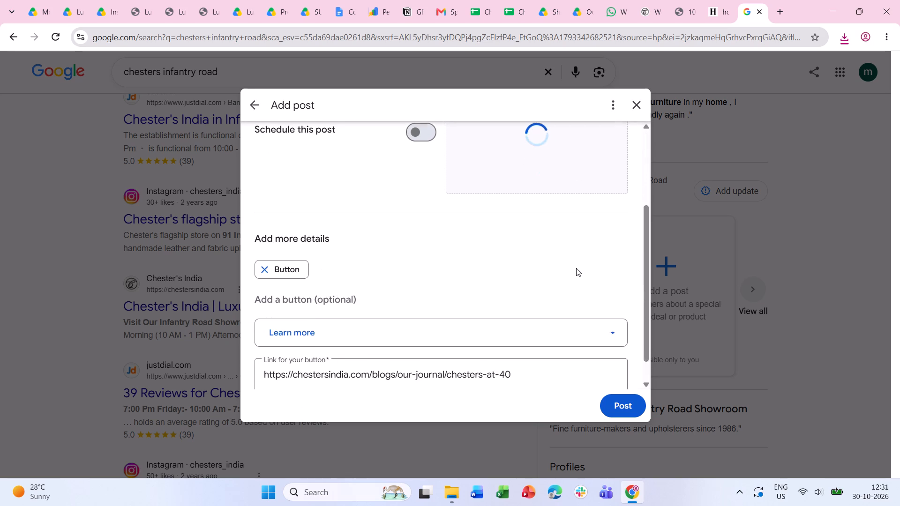
scroll(576, 268, "up", 4)
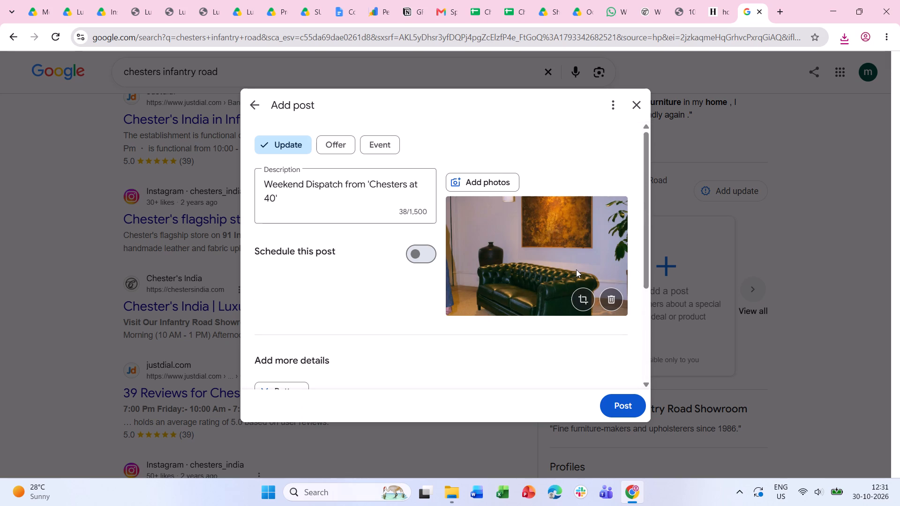
Crop the post's sofa photo by trimming a thin strip of ceiling off its upper edge, and save the crop.
left_click(578, 295)
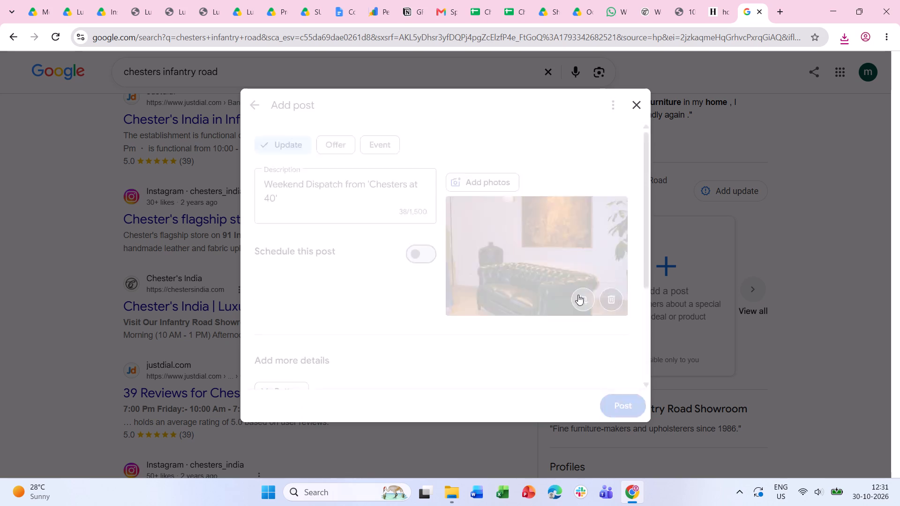
left_click_drag(495, 287, 495, 270)
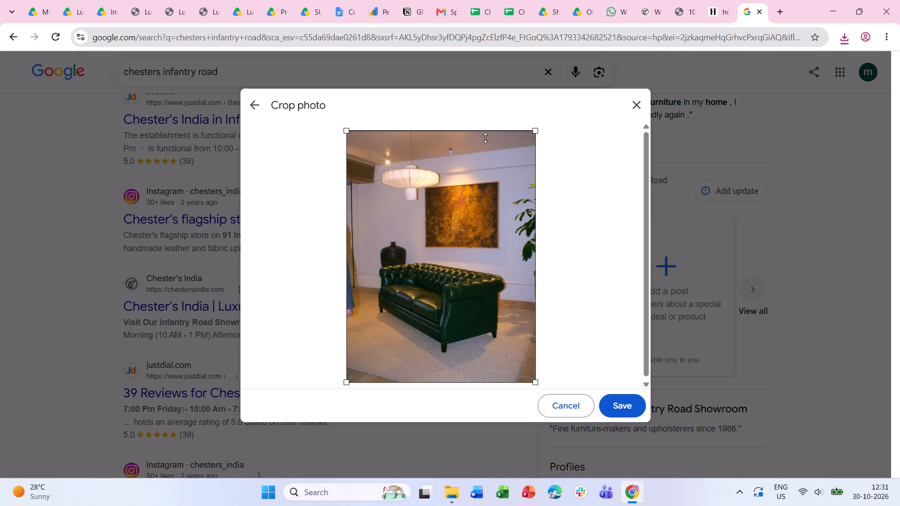
left_click_drag(535, 383, 539, 363)
left_click_drag(535, 380, 549, 346)
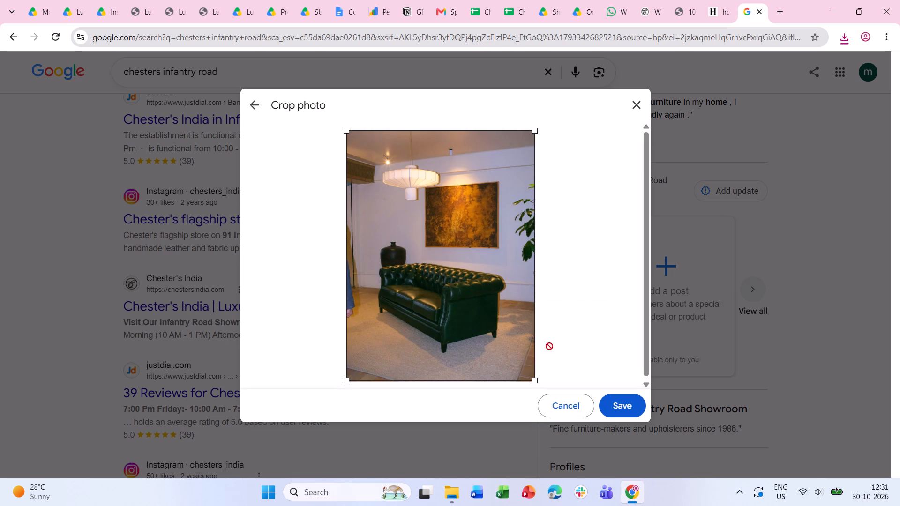
left_click_drag(549, 346, 557, 336)
left_click_drag(537, 130, 549, 183)
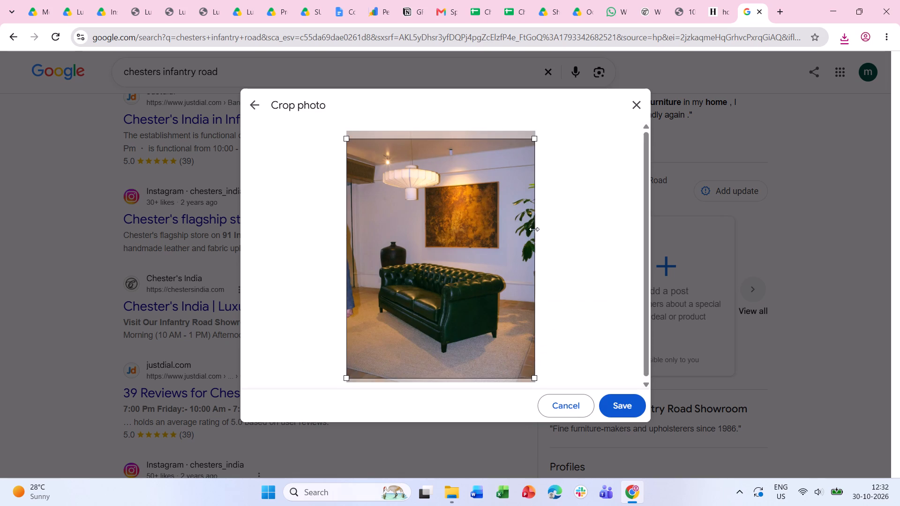
left_click_drag(490, 351, 492, 338)
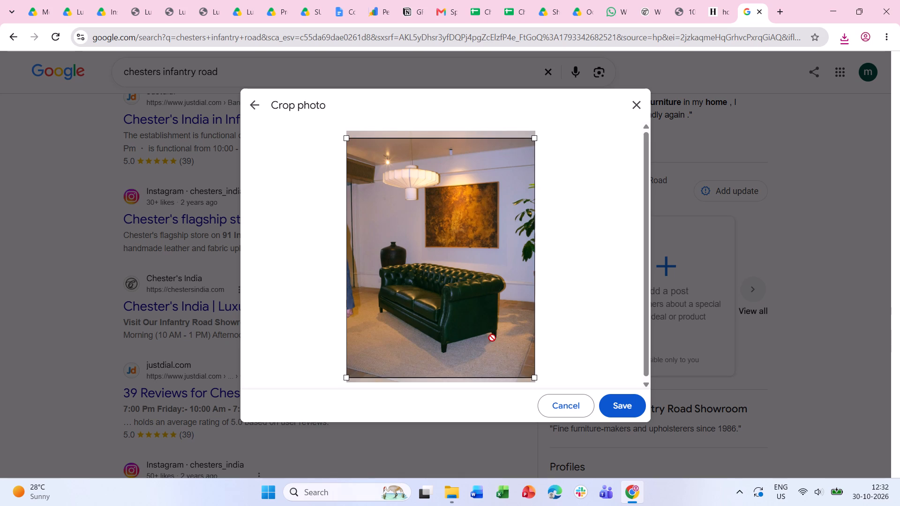
left_click_drag(492, 338, 495, 325)
left_click_drag(495, 339, 498, 322)
left_click(613, 402)
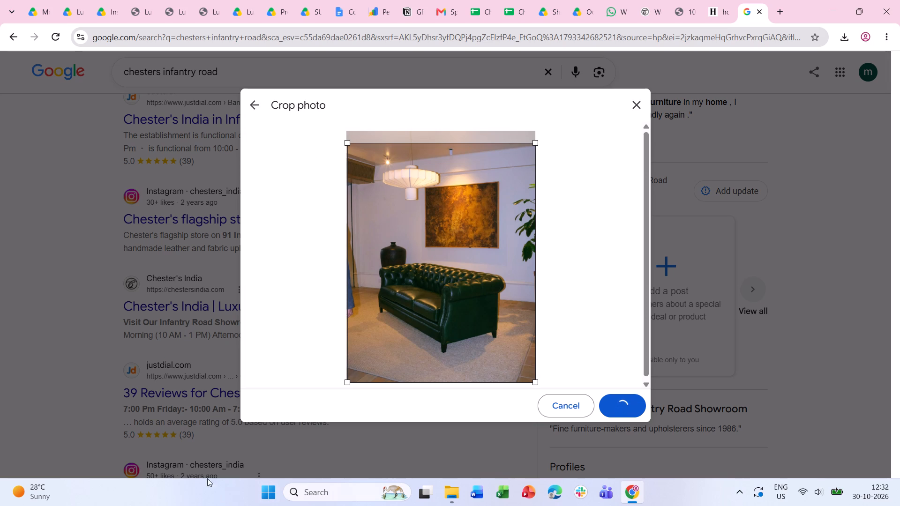
Review the activities, statuses and GroCat comments in the Month 3 plan of the spreadsheet 'Chester's India - SEO Monthly Action Plan'.
left_click(510, 0)
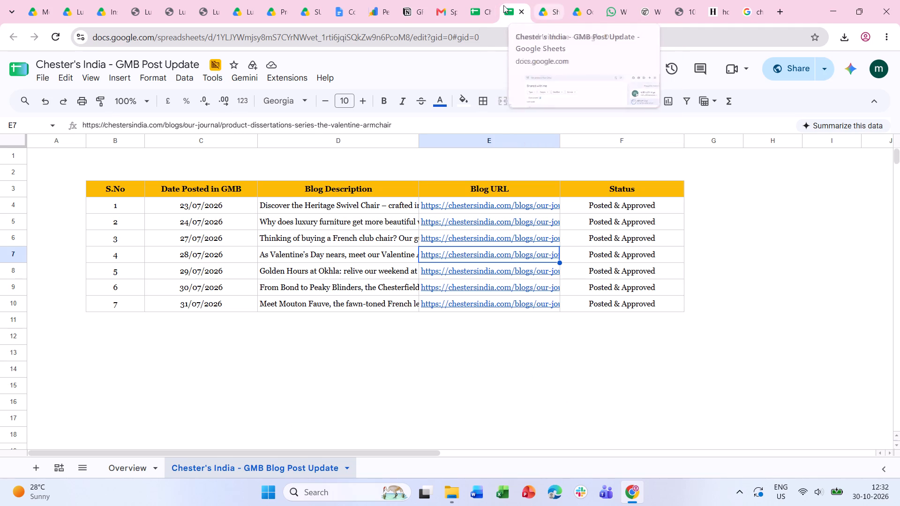
left_click(483, 8)
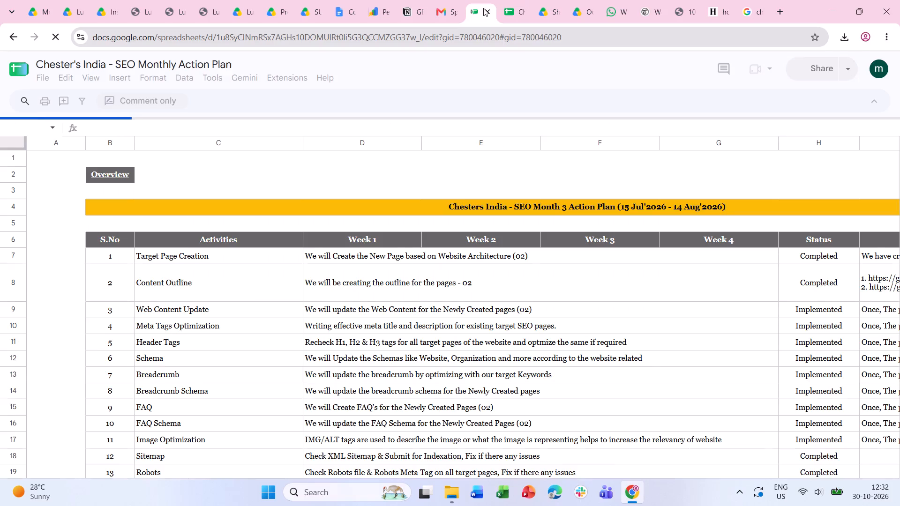
scroll(624, 301, "down", 1)
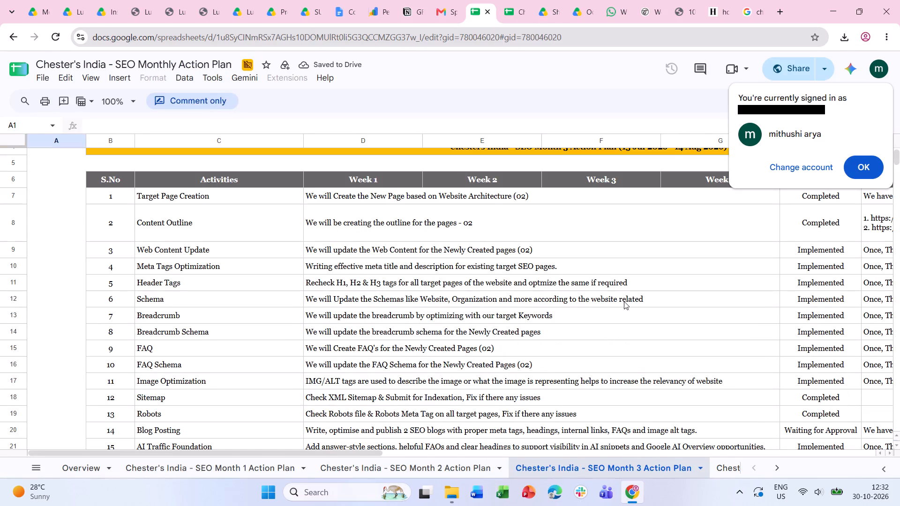
left_click(867, 172)
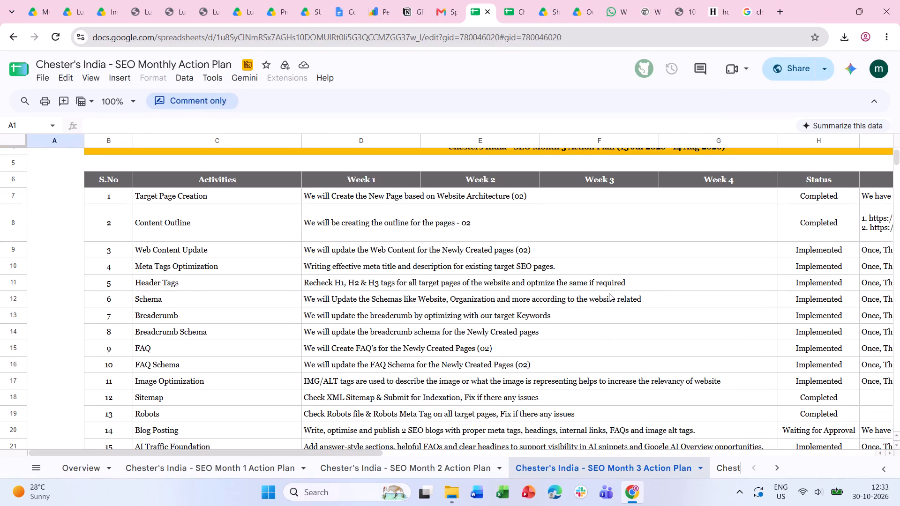
scroll(499, 285, "left", 2)
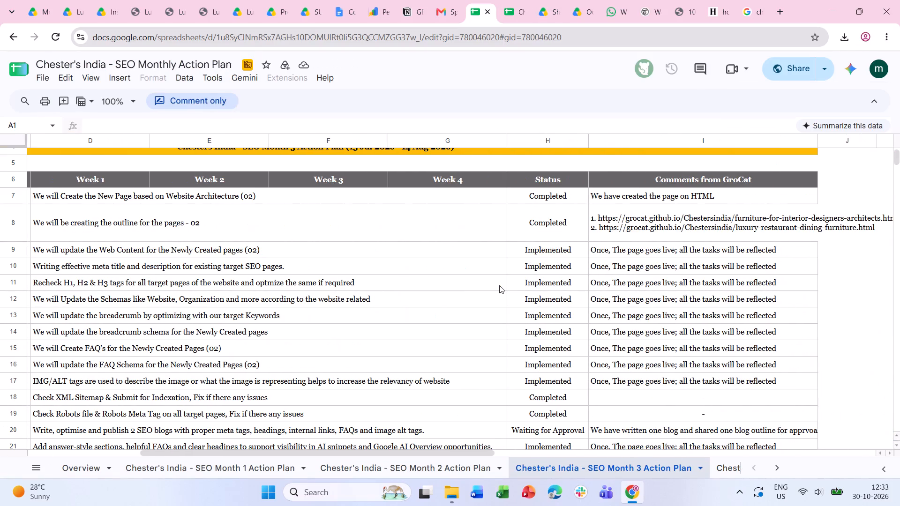
scroll(499, 285, "right", 2)
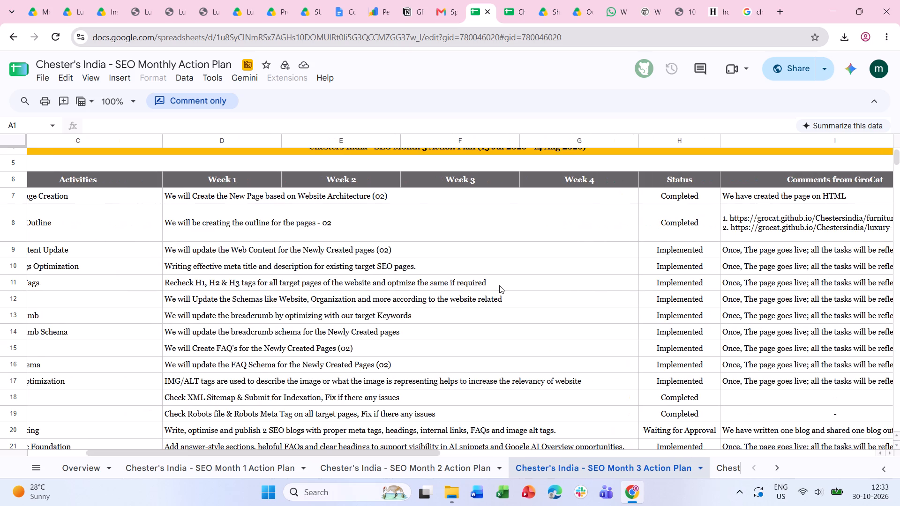
scroll(499, 285, "down", 2)
scroll(499, 285, "right", 2)
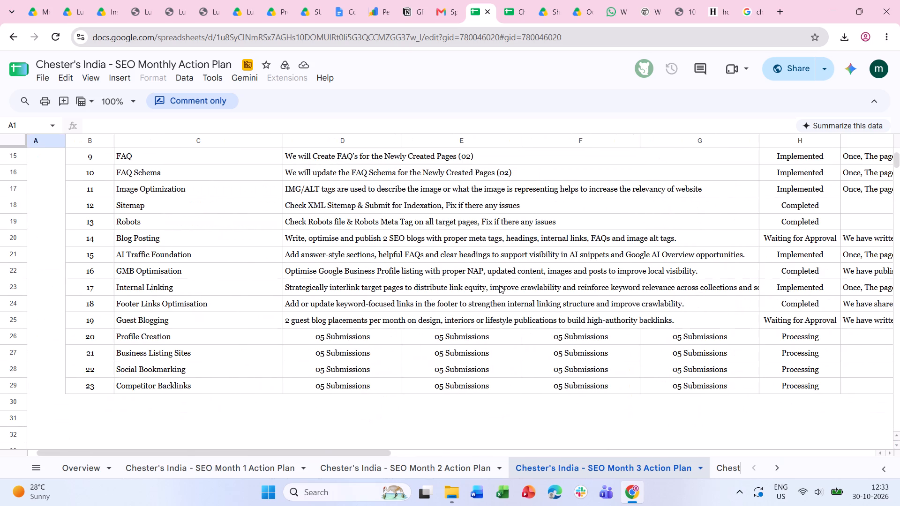
scroll(499, 285, "left", 2)
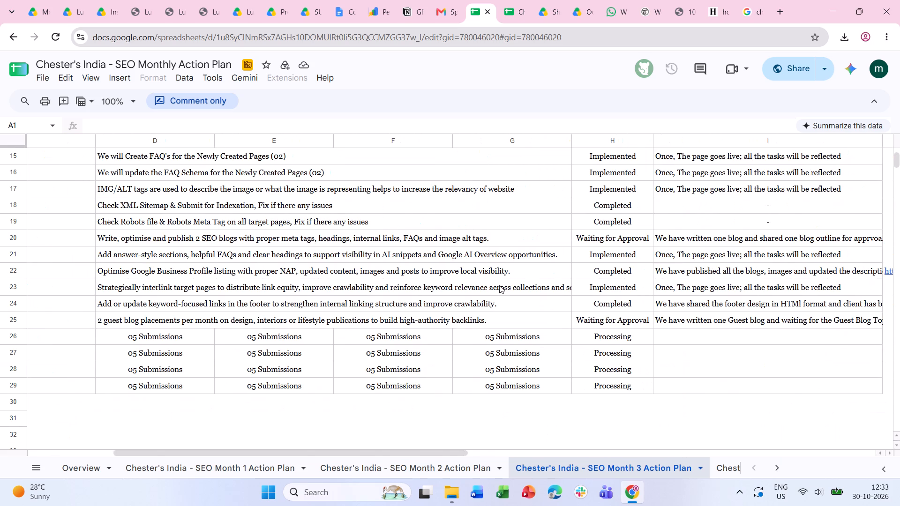
scroll(499, 285, "right", 4)
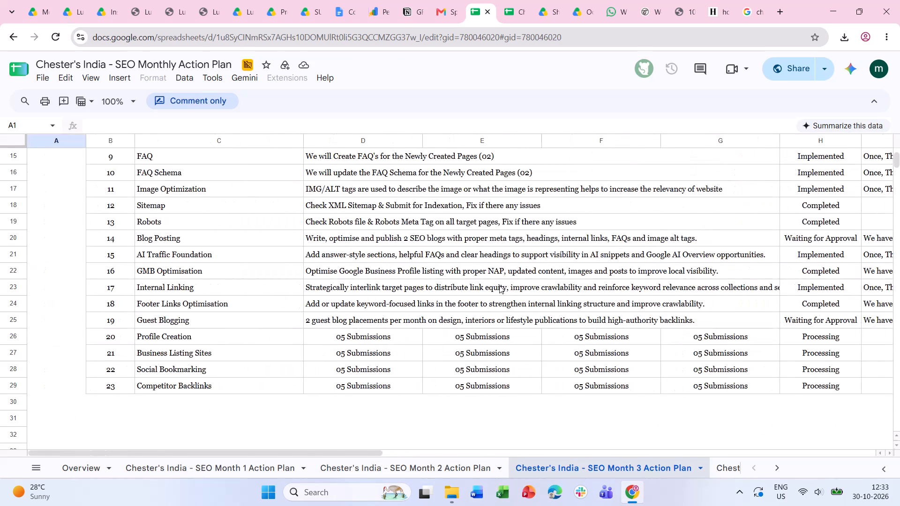
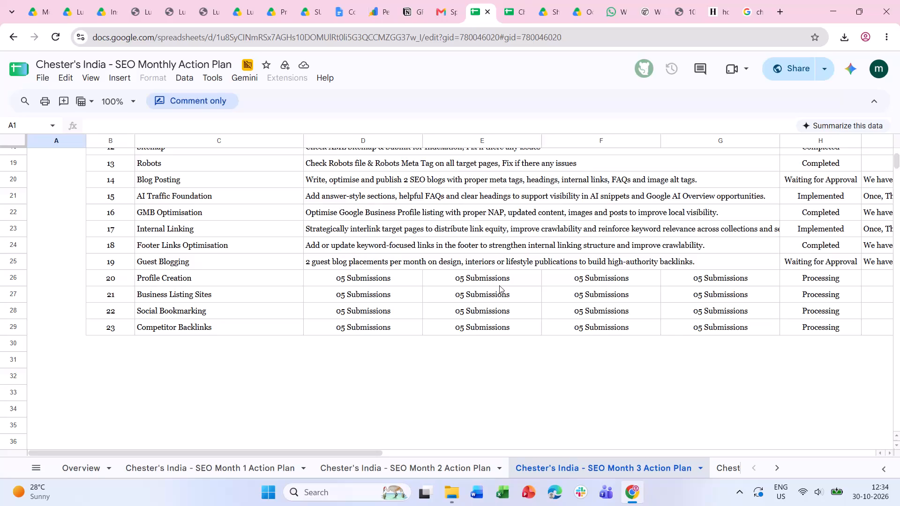
On the Notion page 'GROCAT - SEO', delete the stray backslash after 'Internal Linking (pending for new web pages)' in the Month 2 pending works.
scroll(499, 285, "up", 2)
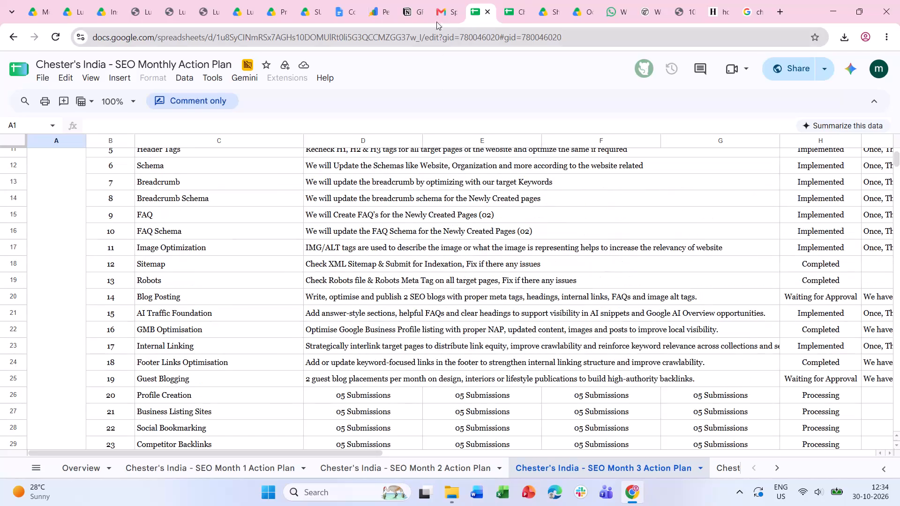
left_click(412, 5)
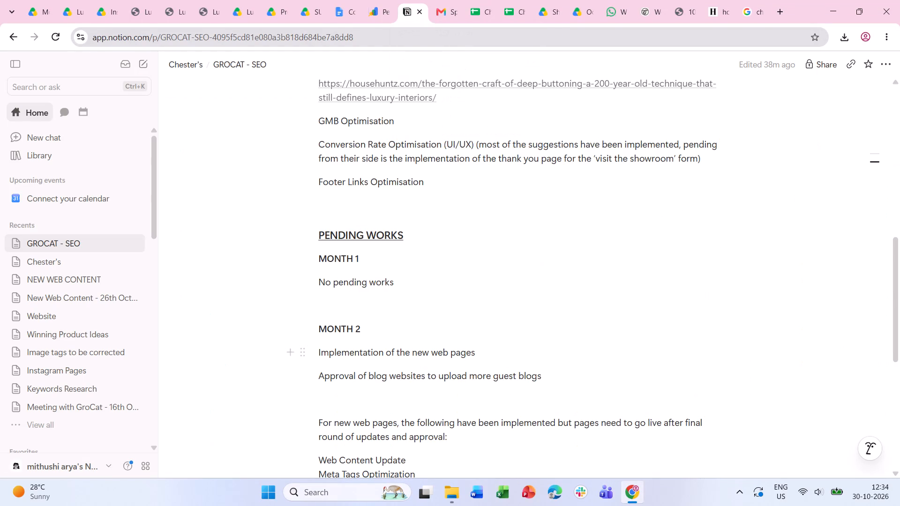
scroll(427, 346, "down", 2)
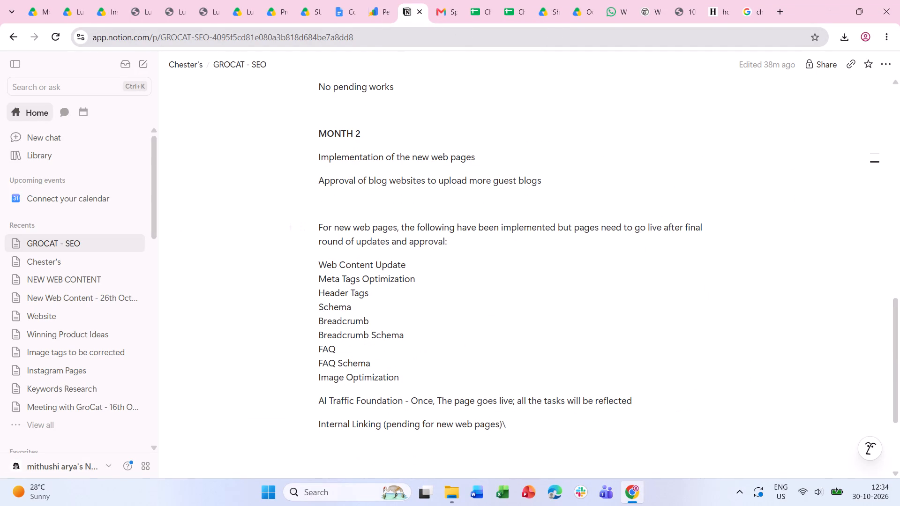
left_click(547, 426)
key("BackSpace")
Add a bold 'MONTH 3' heading below the Month 2 pending works, leaving blank lines above it and an empty line beneath.
key("Return")
key("Return")
key("Return")
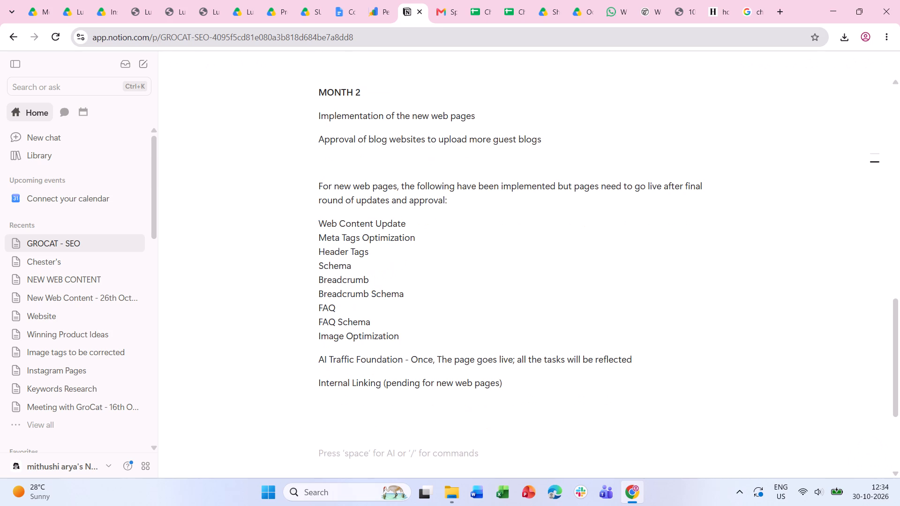
type("MONTB")
key("shift+BackSpace")
type("H 3")
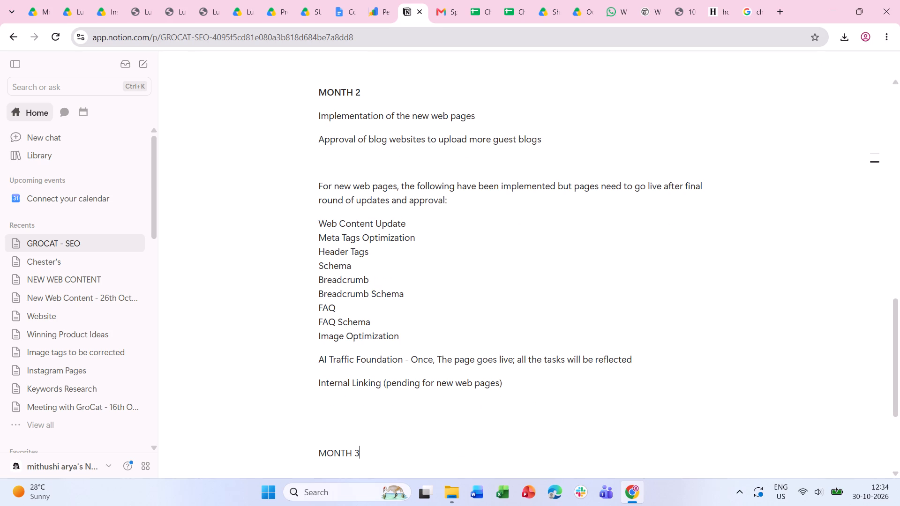
left_click_drag(362, 461, 329, 443)
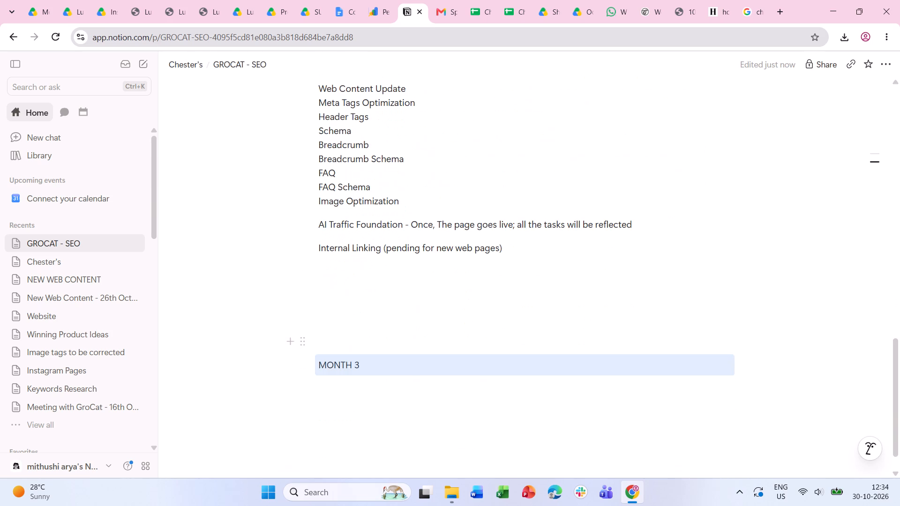
key("ctrl+z")
triple_click(349, 318)
key("ctrl+b")
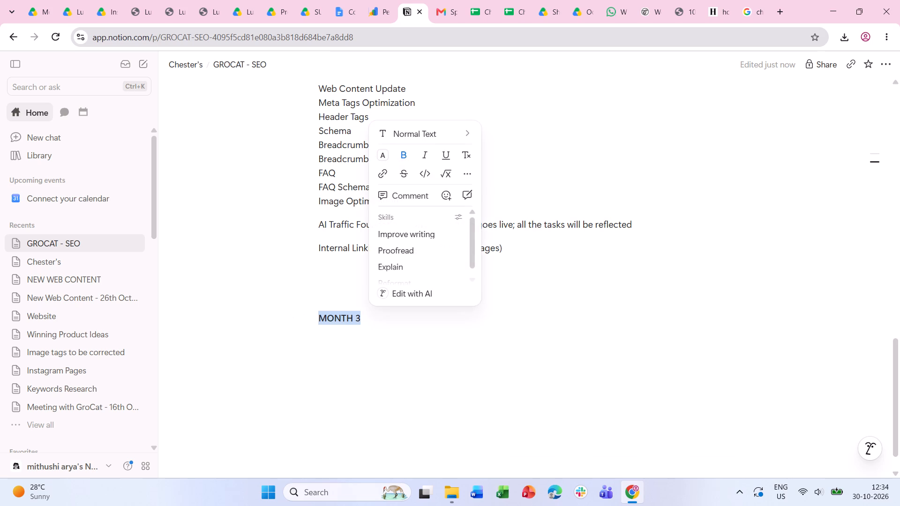
left_click(346, 336)
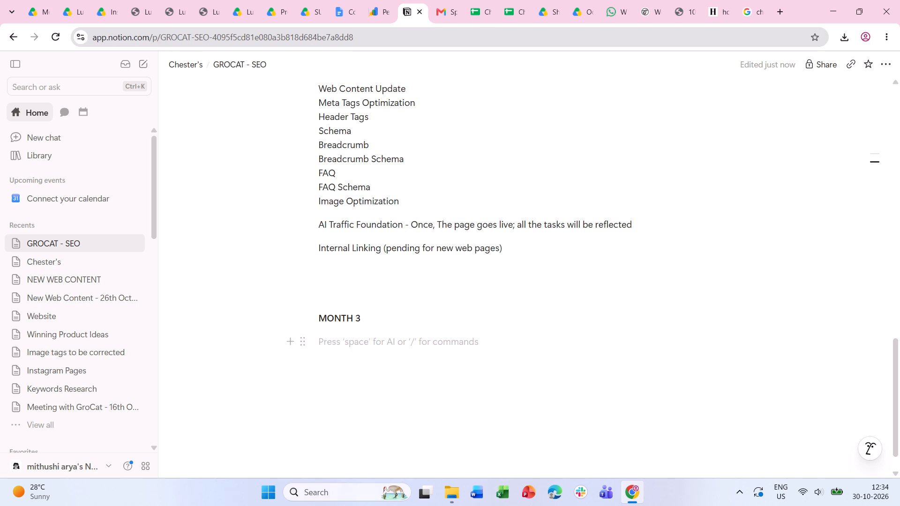
Copy Month 2's 'For new web pages…' paragraph and its list from Web Content Update to Image Optimization under the MONTH 3 heading.
scroll(346, 336, "up", 1)
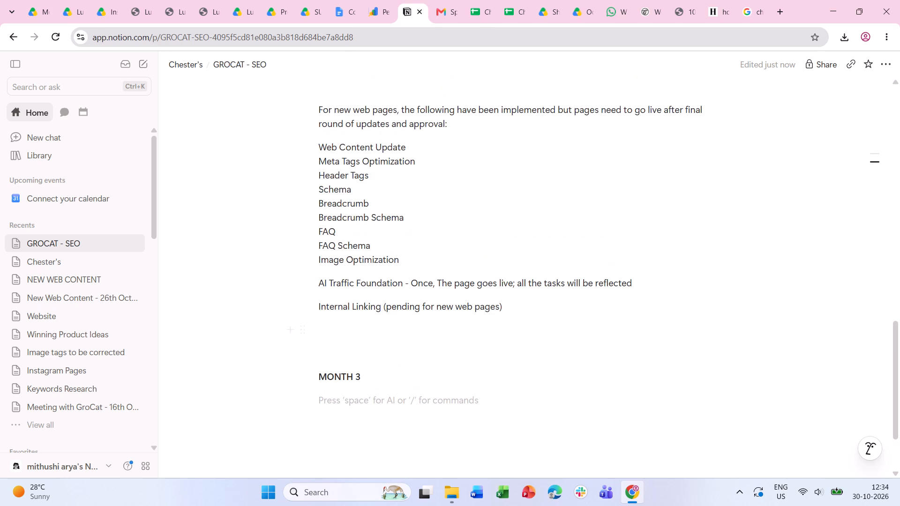
left_click_drag(319, 110, 416, 189)
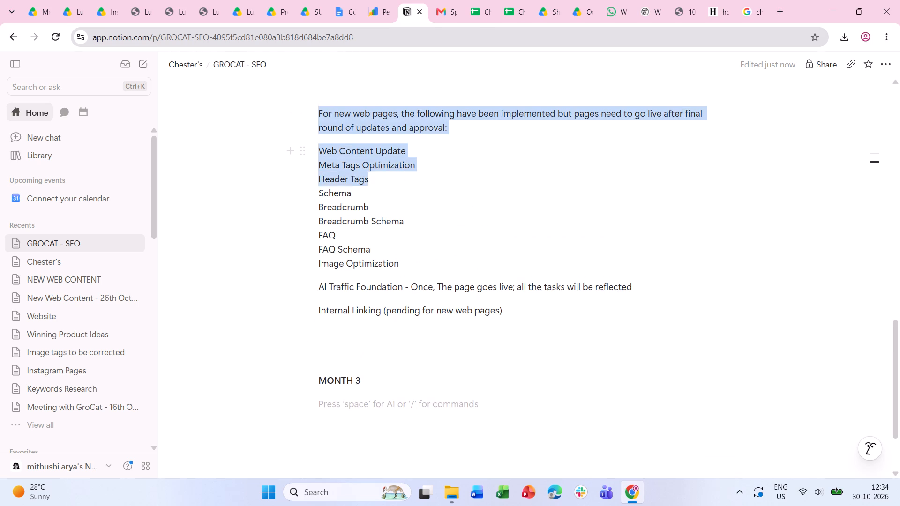
left_click_drag(416, 189, 483, 274)
key("ctrl+c")
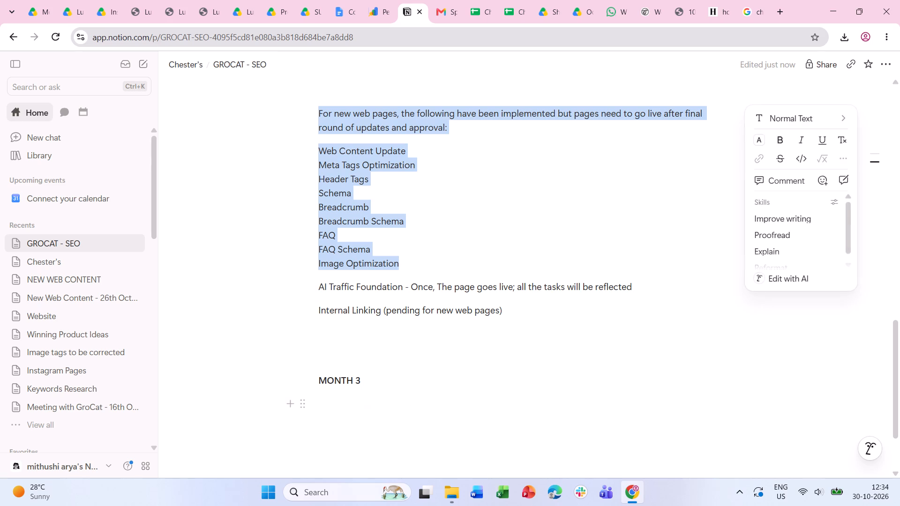
left_click(351, 415)
key("ctrl+v")
scroll(491, 402, "down", 2)
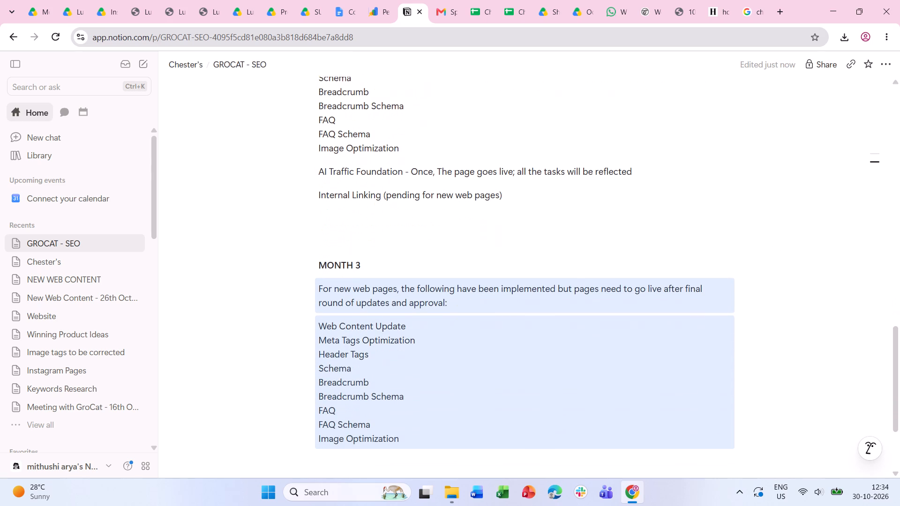
left_click(425, 439)
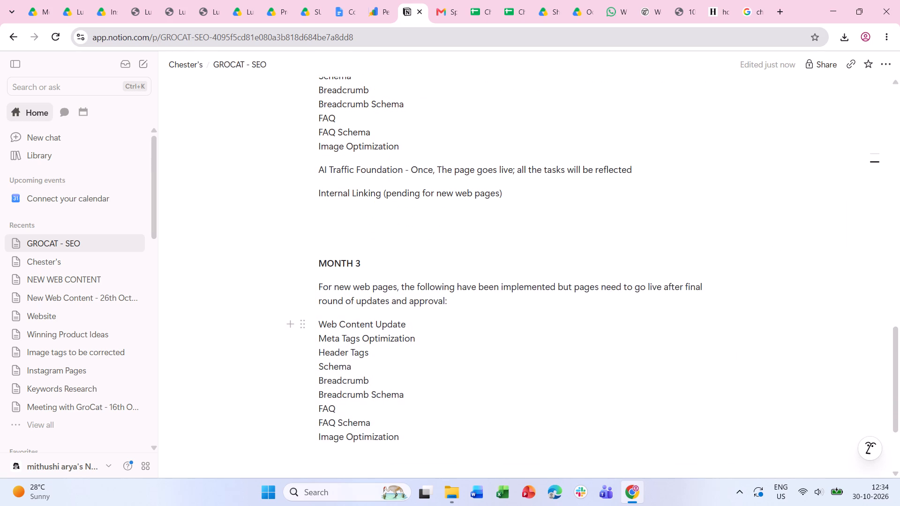
Copy Month 2's 'AI Traffic Foundation - Once, The page goes live; all the tasks will be reflected' line below the Month 3 list.
scroll(424, 387, "up", 3)
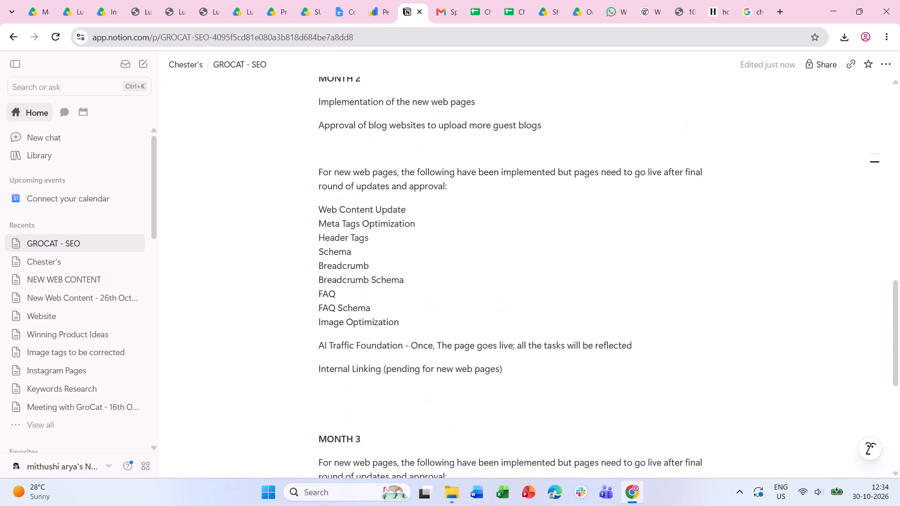
scroll(424, 387, "down", 2)
left_click(488, 14)
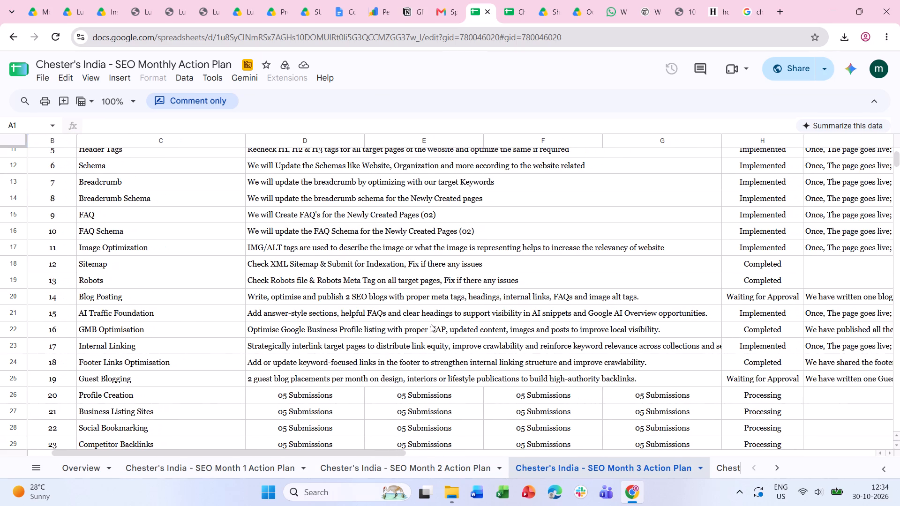
left_click(405, 0)
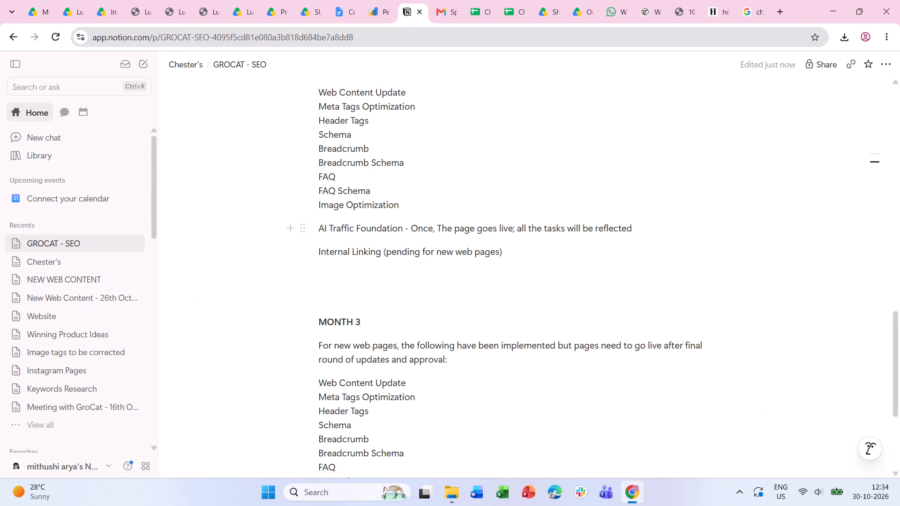
left_click_drag(318, 229, 636, 223)
key("ctrl+c")
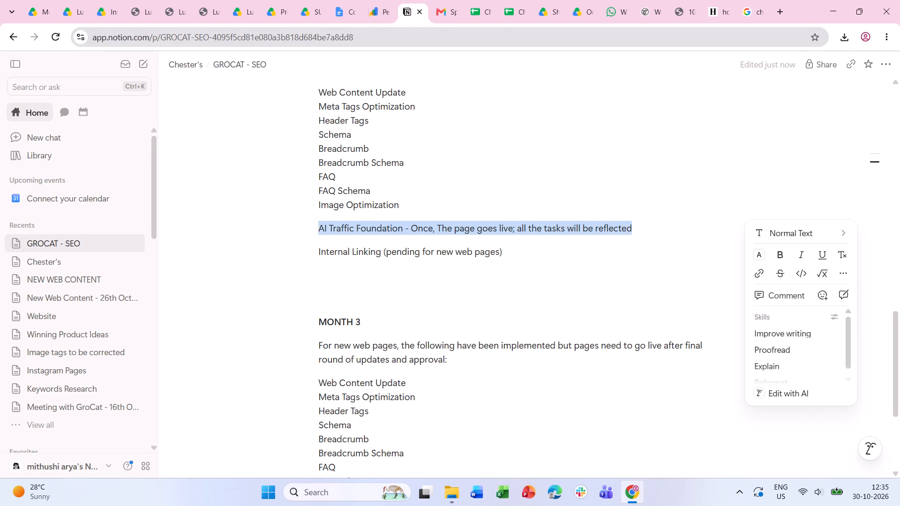
scroll(356, 417, "down", 2)
left_click(347, 404)
key("ctrl+v")
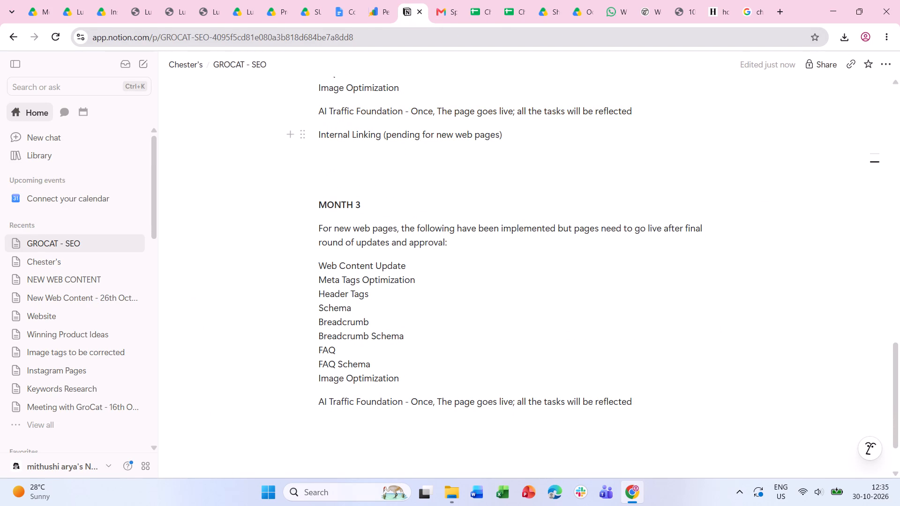
Copy Month 2's 'Internal Linking (pending for new web pages)' line to the end of the Month 3 pending works.
left_click_drag(315, 136, 493, 145)
triple_click(490, 134)
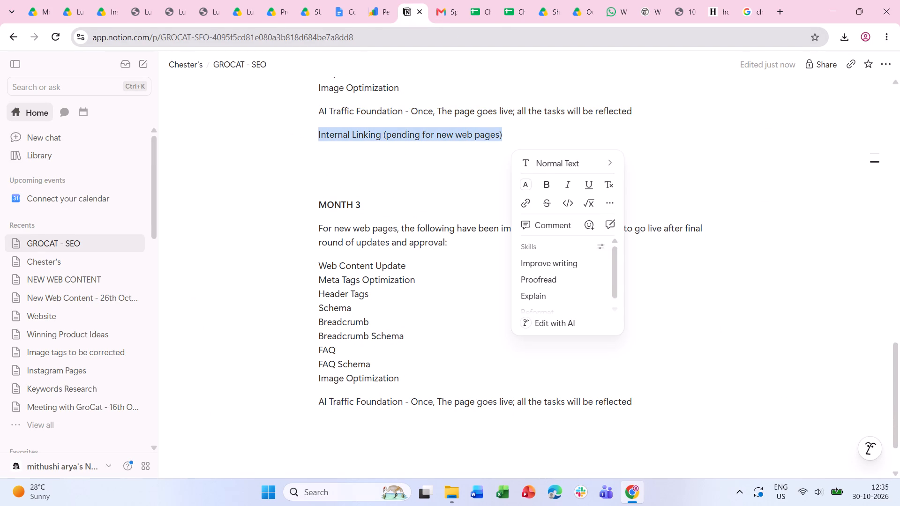
key("ctrl+c")
left_click(372, 416)
key("ctrl+v")
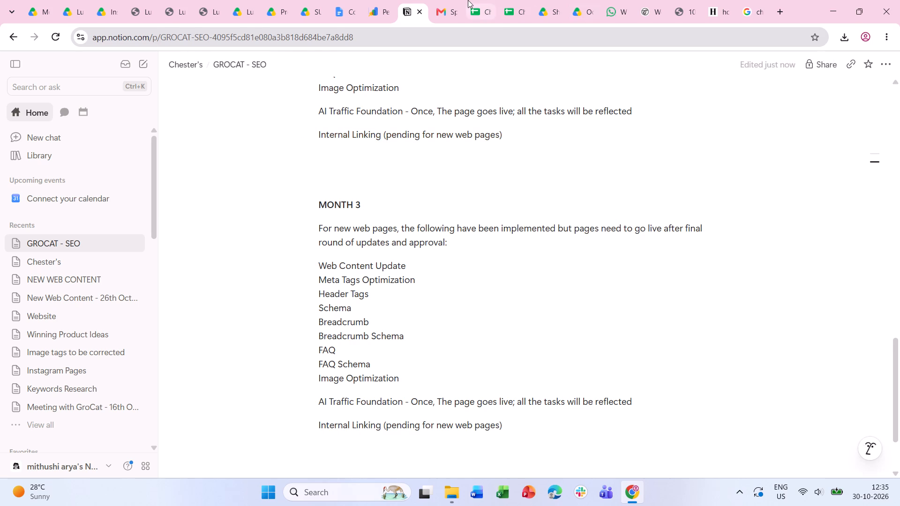
Review the statuses and GroCat comments of the Month 3 activities in the SEO Monthly Action Plan spreadsheet, also checking the Month 2 sheet.
left_click(468, 0)
scroll(522, 224, "down", 1)
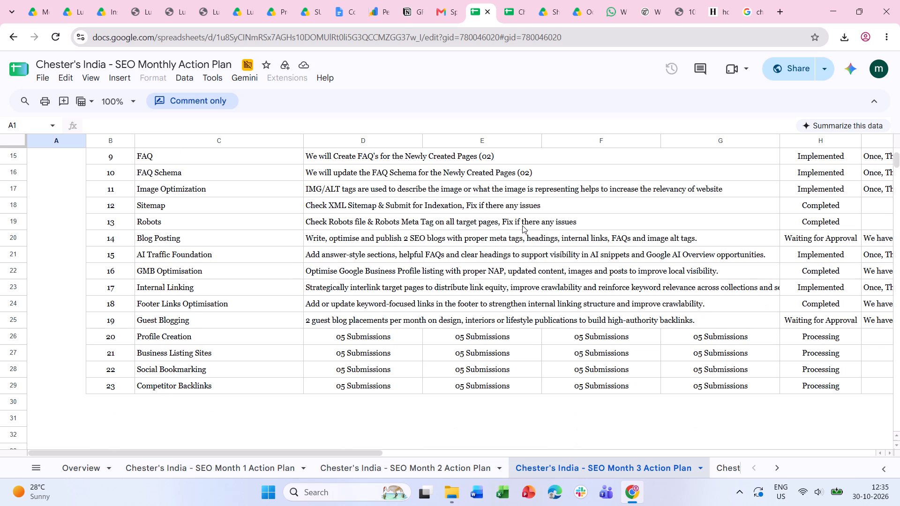
scroll(522, 225, "left", 2)
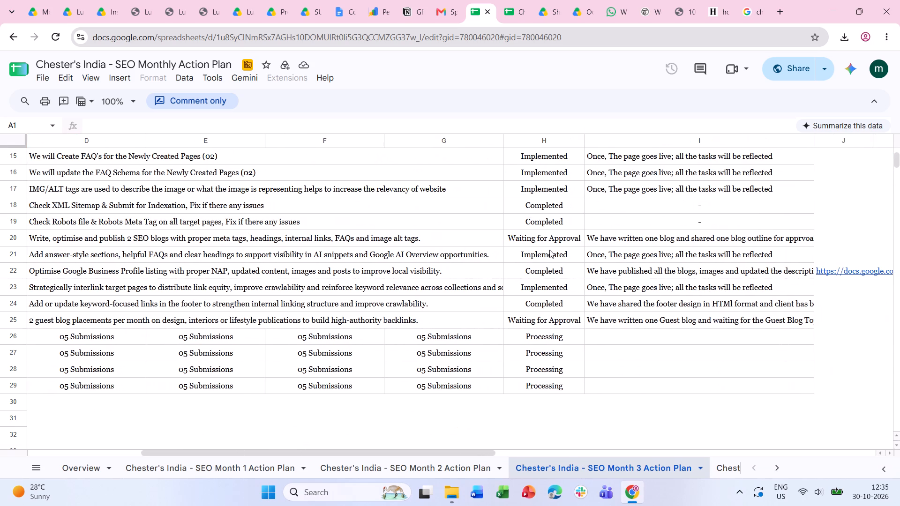
scroll(549, 250, "left", 1)
left_click(625, 299)
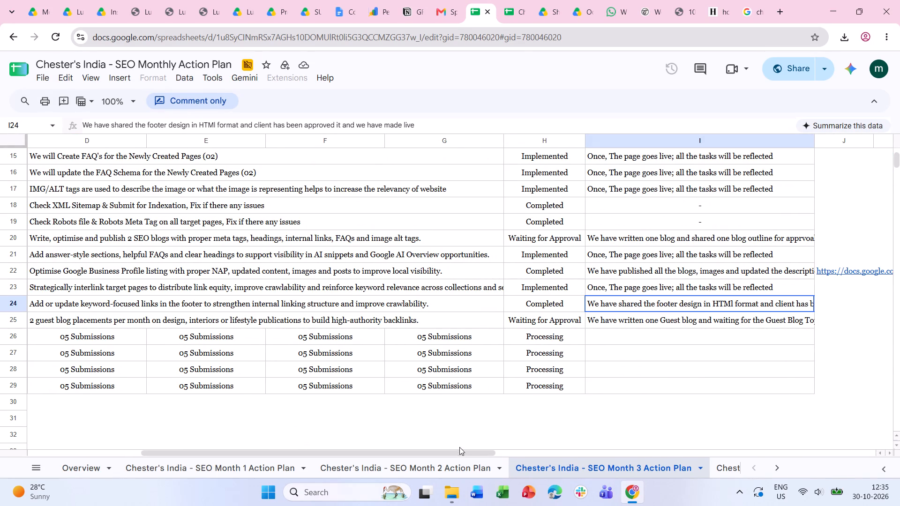
left_click(457, 463)
scroll(542, 451, "down", 4)
scroll(536, 330, "left", 2)
left_click(585, 464)
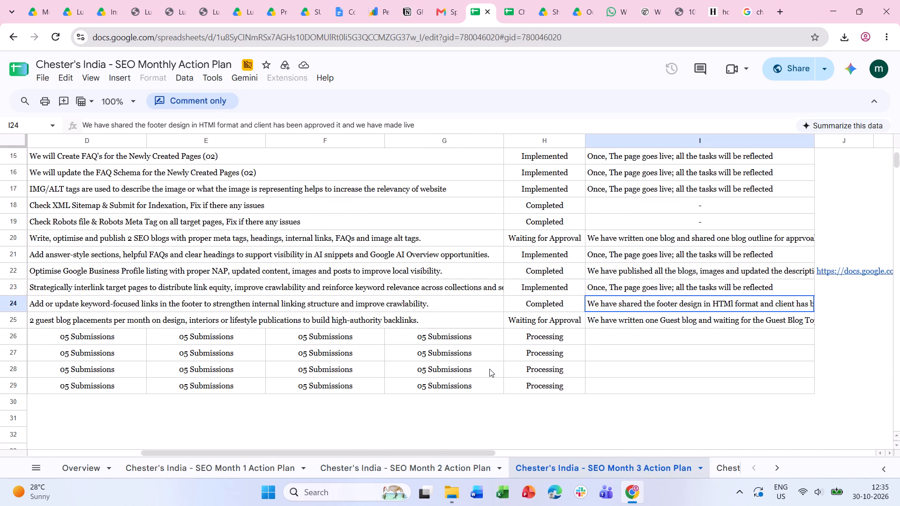
scroll(492, 361, "right", 5)
left_click(460, 402)
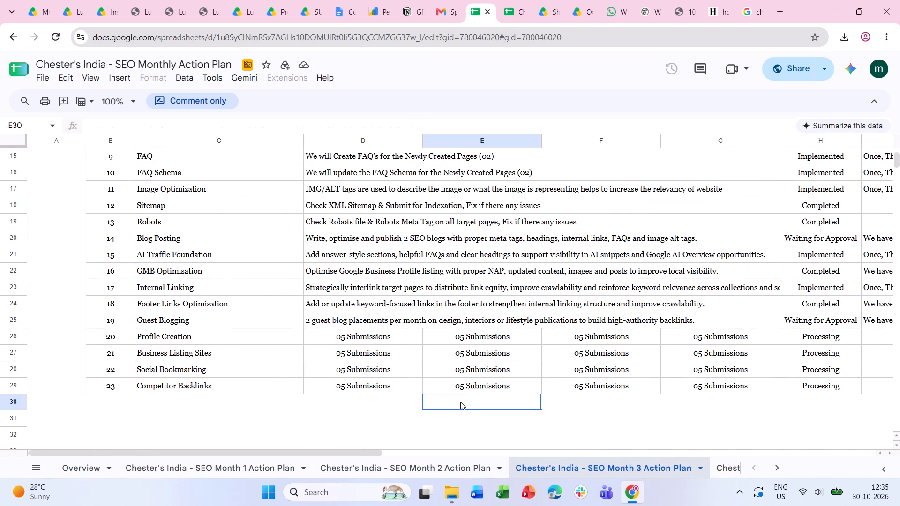
left_click(413, 412)
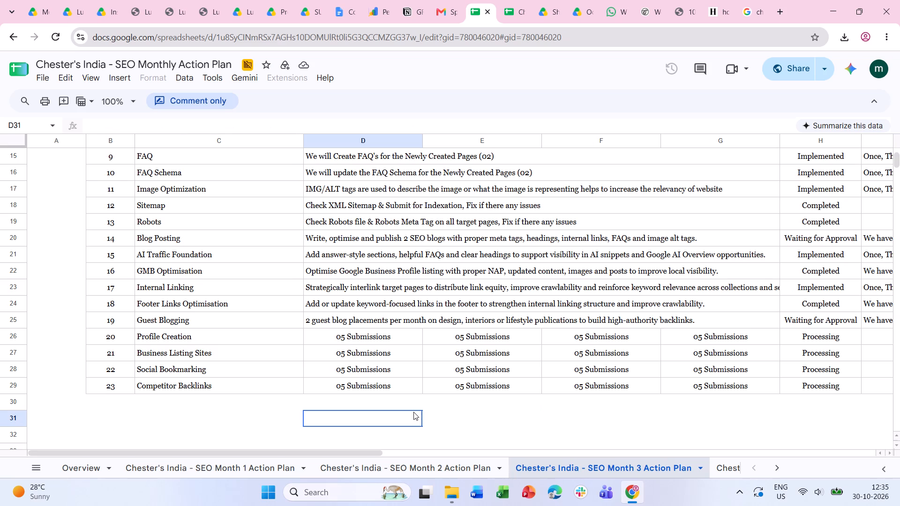
scroll(441, 396, "left", 1)
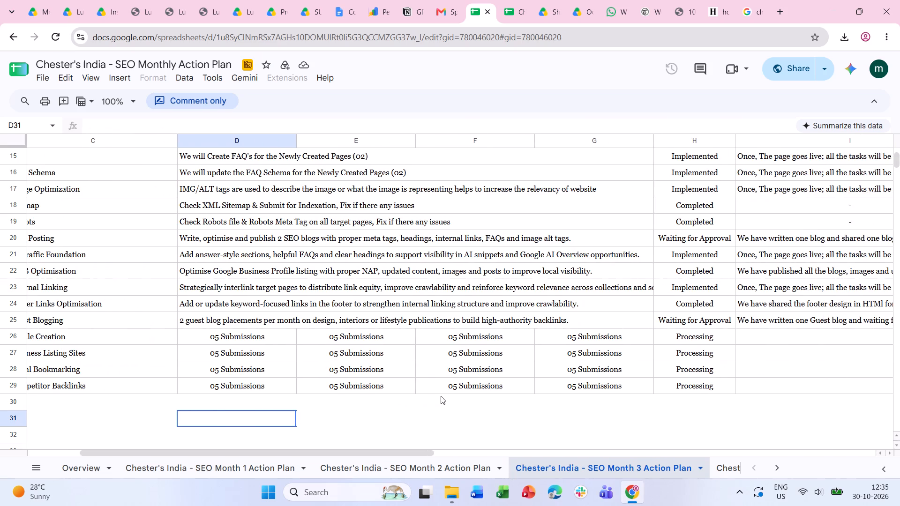
scroll(441, 396, "up", 2)
scroll(441, 396, "down", 1)
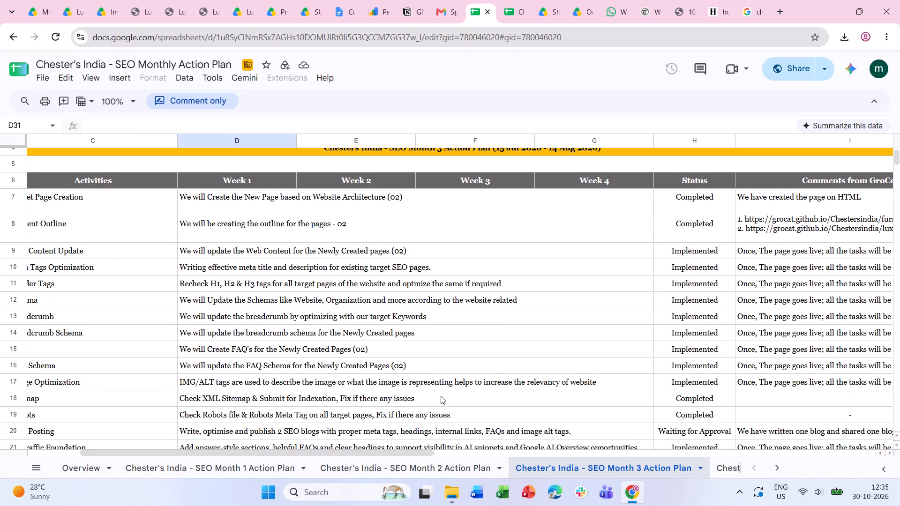
scroll(441, 396, "right", 1)
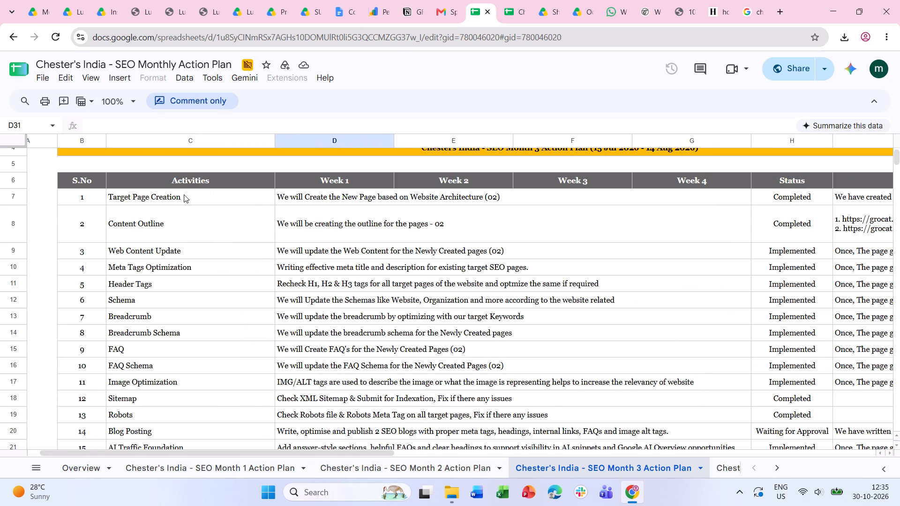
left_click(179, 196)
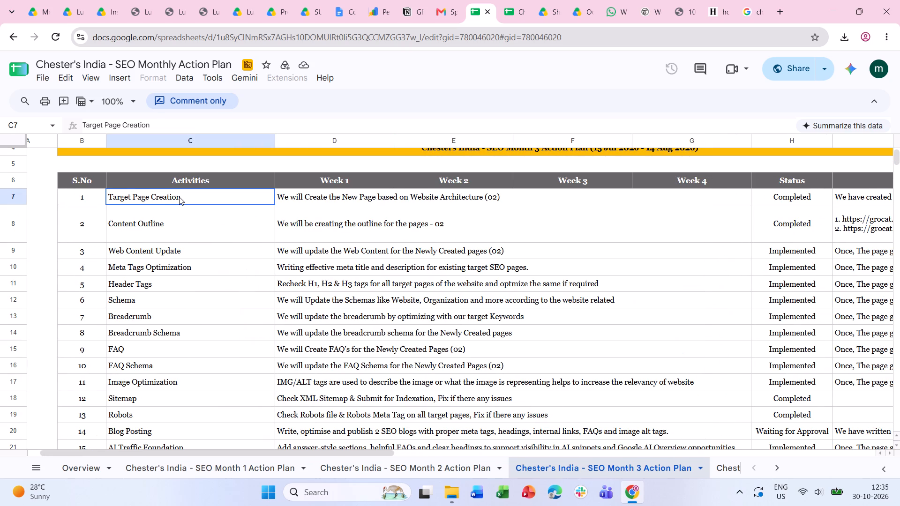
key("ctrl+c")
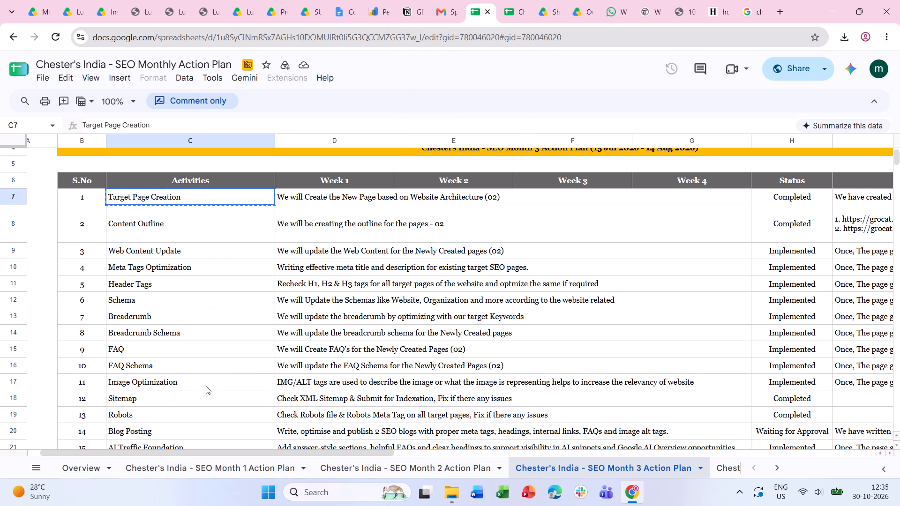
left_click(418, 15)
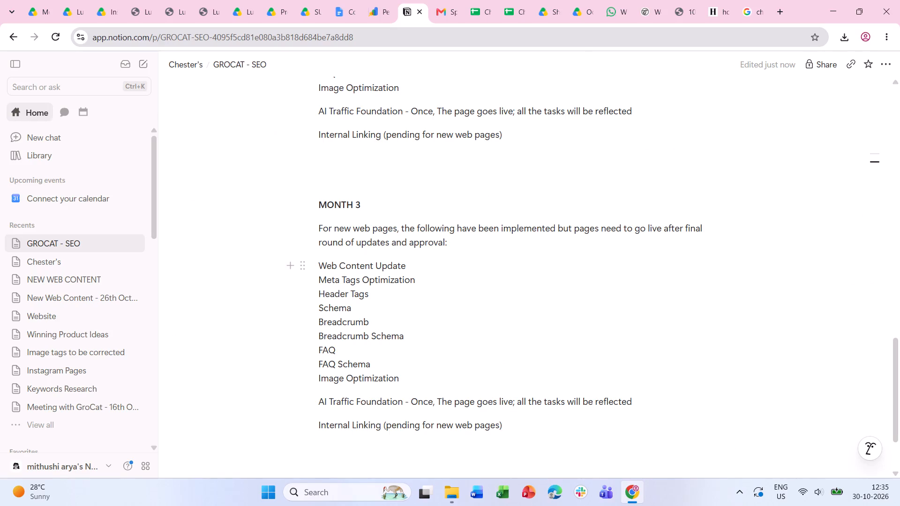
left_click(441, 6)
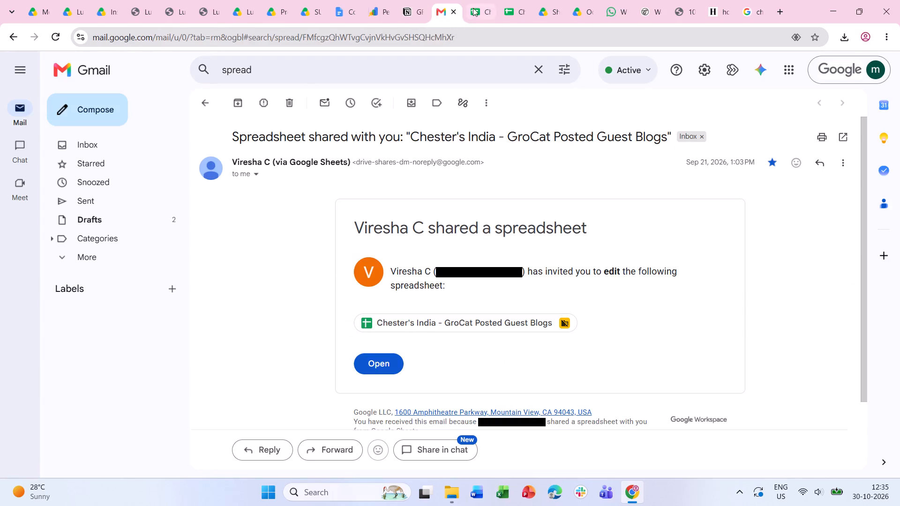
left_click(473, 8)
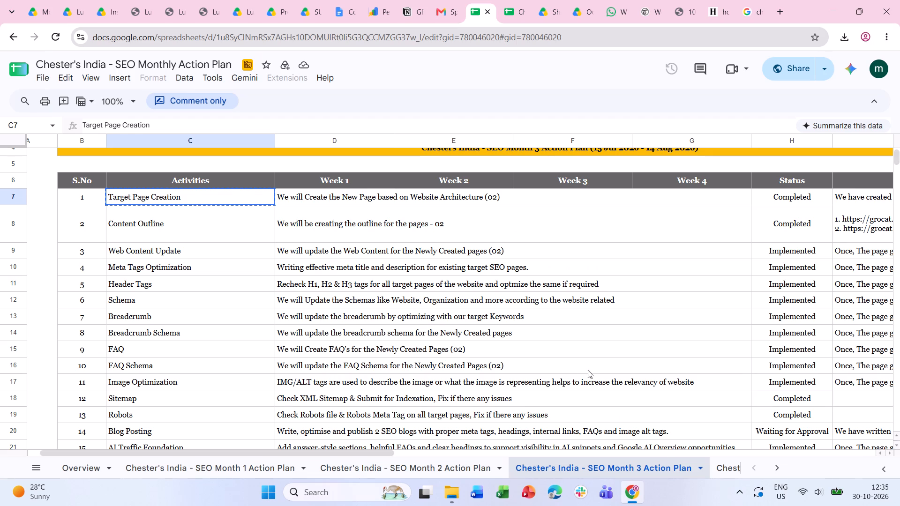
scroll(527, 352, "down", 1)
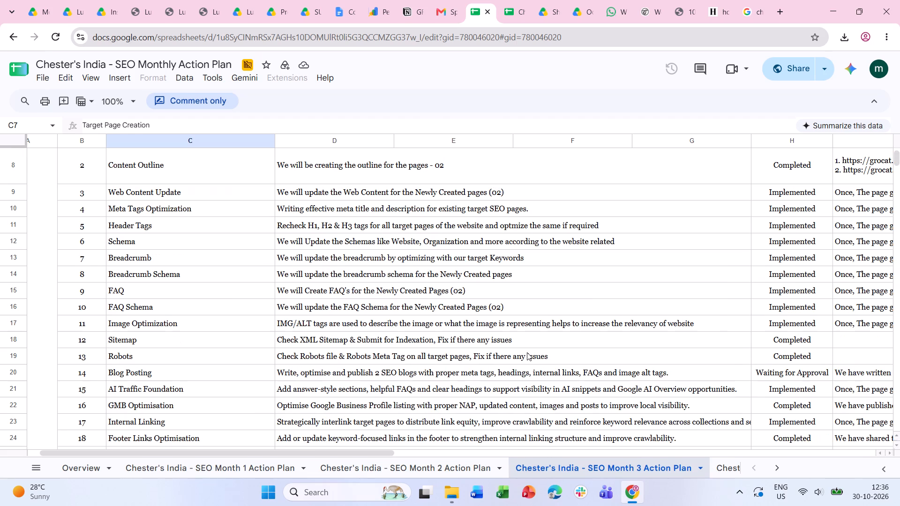
In the Notion page, copy Month 2's 'Approval of blog websites to upload more guest blogs' line to the end of the Month 3 pending works.
left_click(409, 0)
scroll(524, 325, "up", 4)
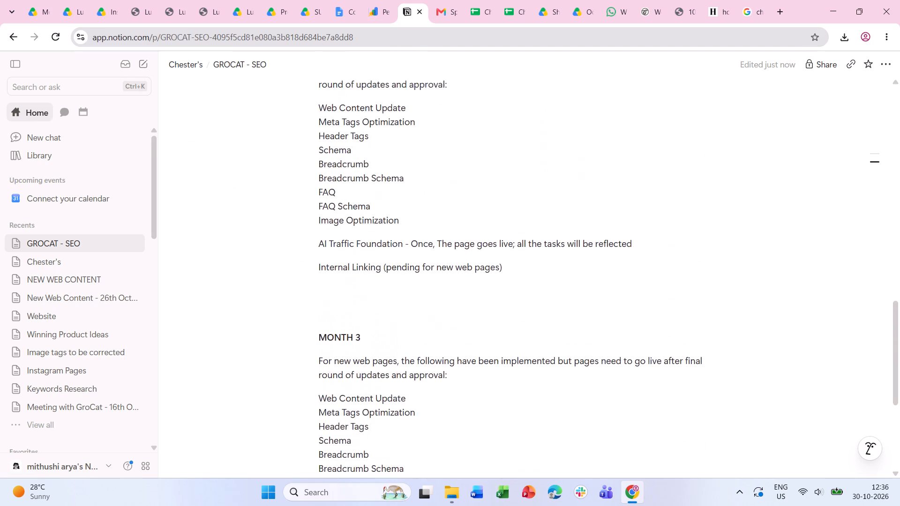
scroll(524, 325, "up", 2)
triple_click(317, 243)
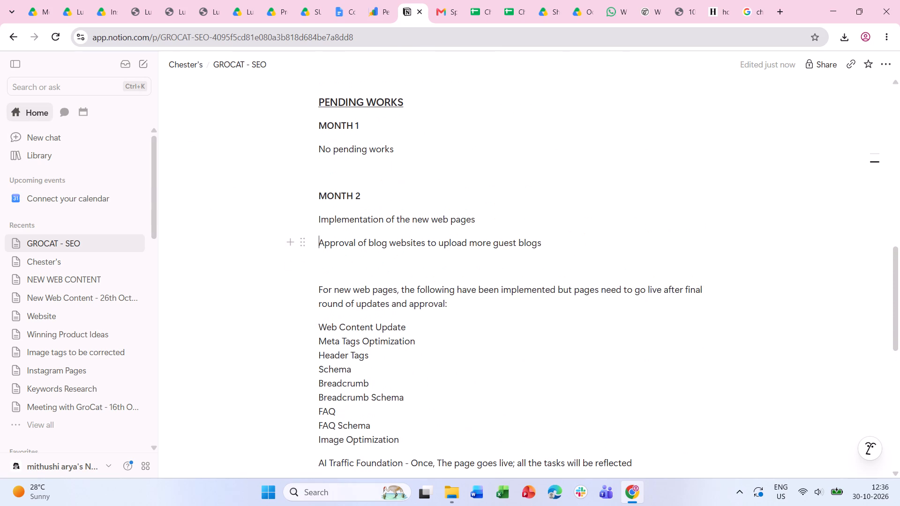
key("ctrl+c")
scroll(602, 284, "down", 4)
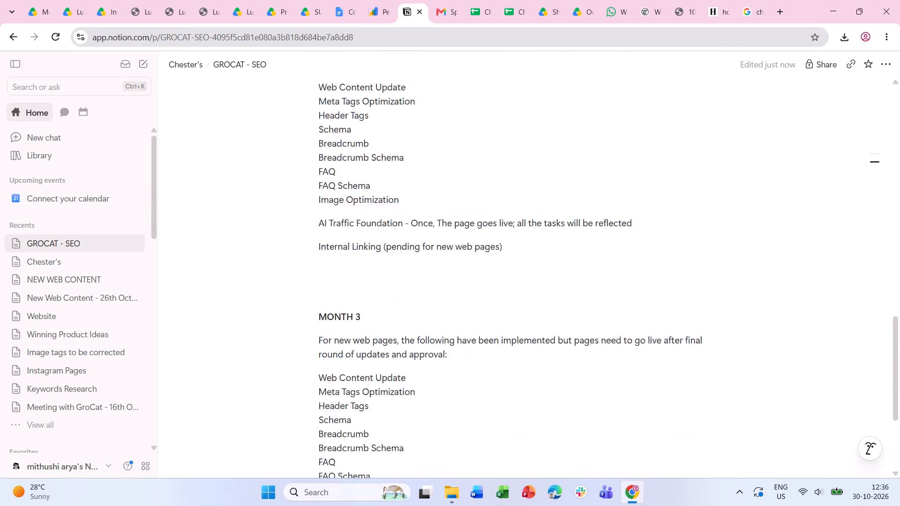
scroll(602, 284, "down", 4)
left_click(411, 360)
key("ctrl+v")
Copy Month 2's 'Implementation of the new web pages' line below the guest blogs line in the Month 3 pending works.
scroll(413, 351, "up", 7)
triple_click(351, 182)
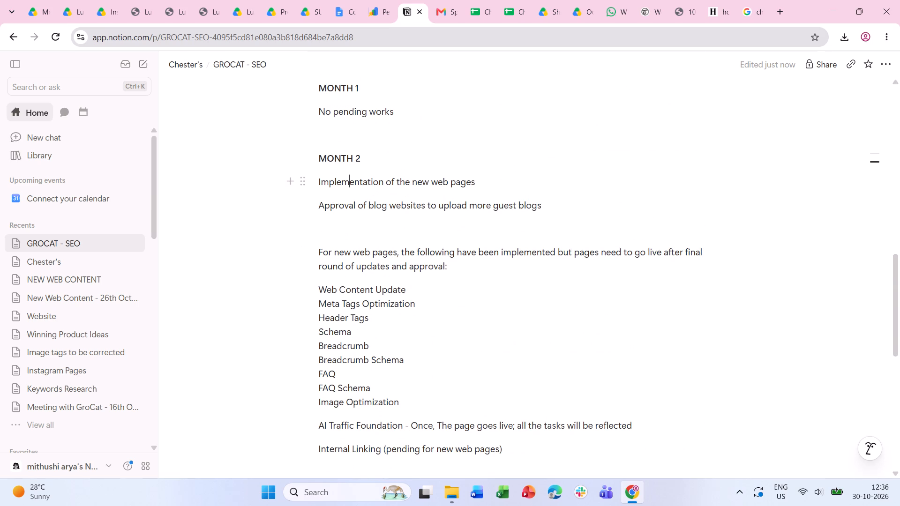
key("ctrl+c")
scroll(467, 268, "down", 6)
left_click(453, 426)
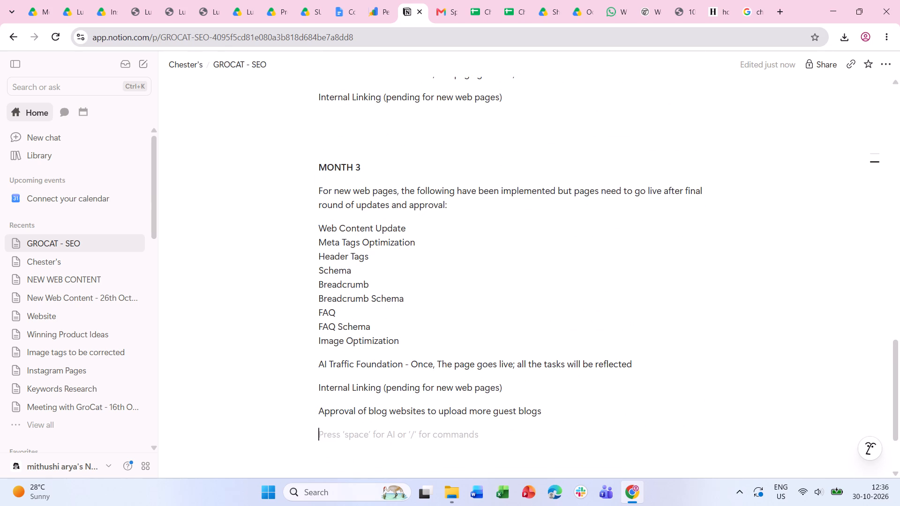
key("ctrl+v")
In the SEO Monthly Action Plan spreadsheet, copy the Month 4 activities from Web Content Optimisation to FAQ Schema.
left_click(466, 3)
scroll(525, 256, "down", 1)
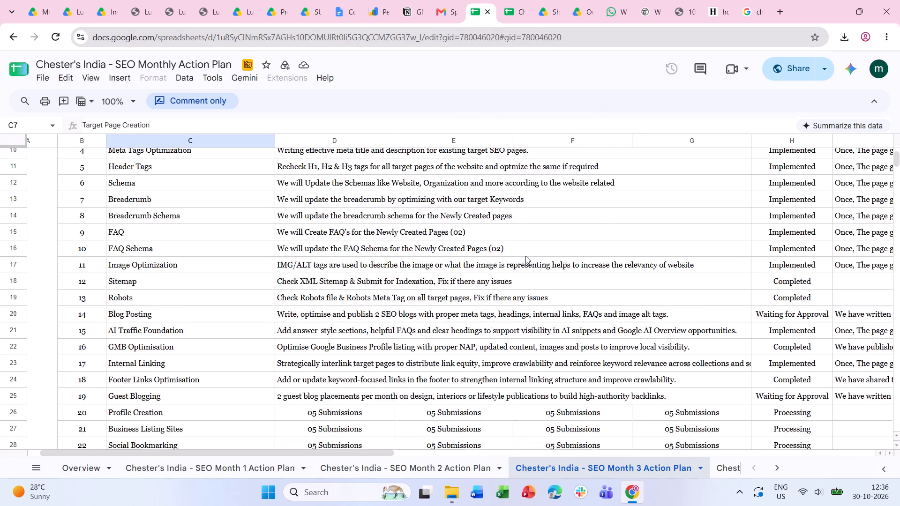
scroll(525, 256, "down", 2)
left_click(715, 465)
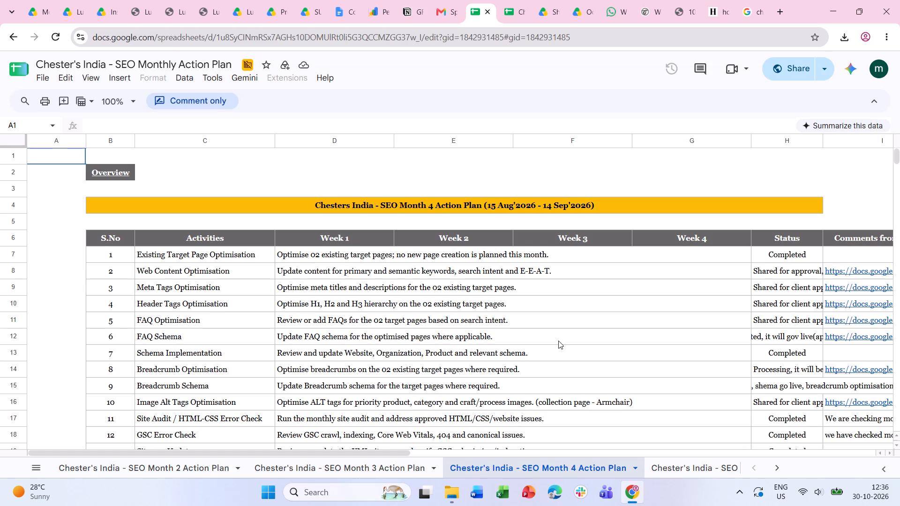
left_click(198, 272)
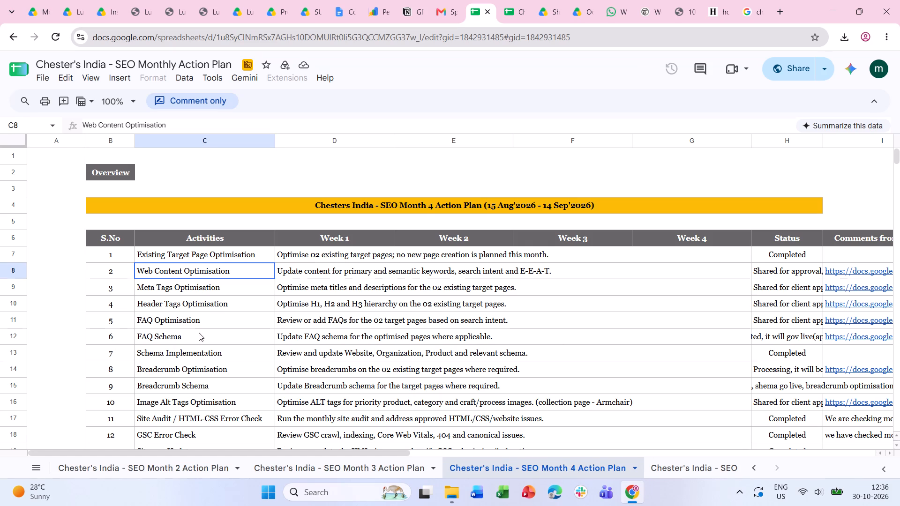
left_click(199, 335, "shift")
key("ctrl+c")
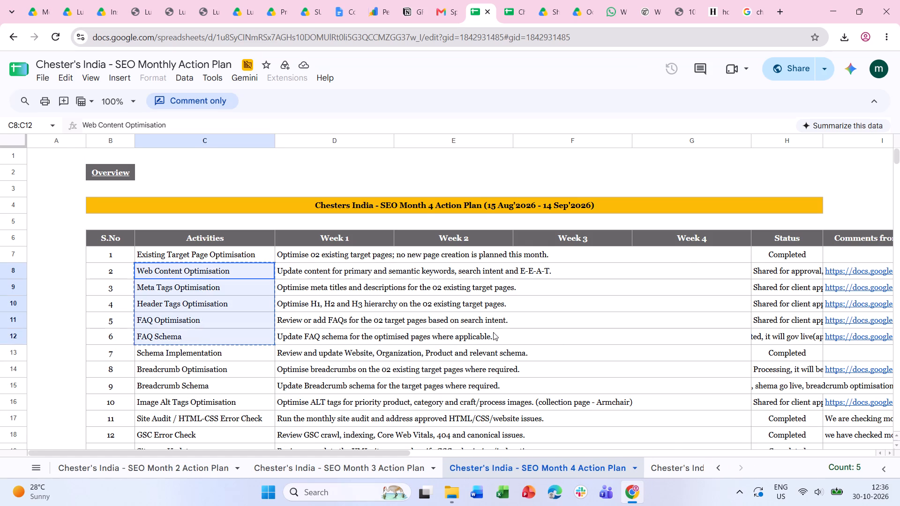
Open the FAQ optimisation document linked in the Month 4 FAQ Schema row and read its Home Page and Sofa Collection Page FAQ queries.
scroll(782, 328, "left", 1)
left_click(775, 337)
left_click(748, 356)
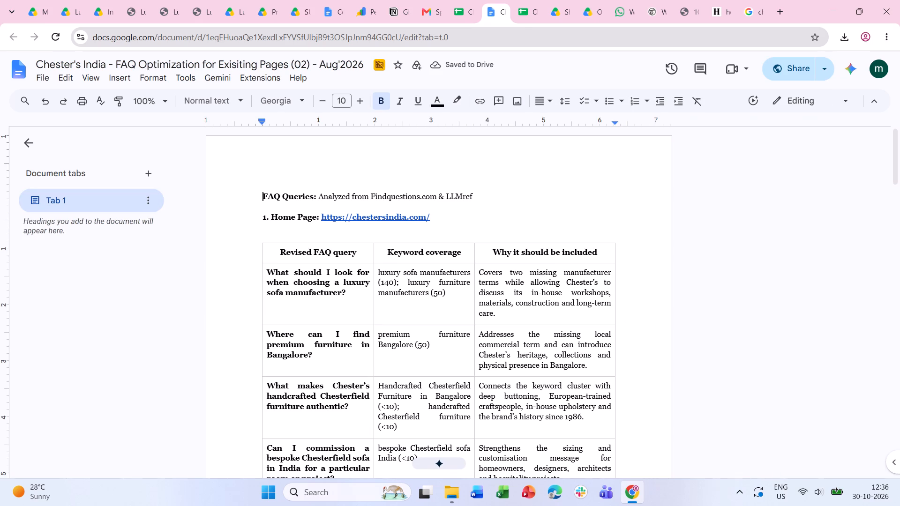
scroll(625, 316, "down", 2)
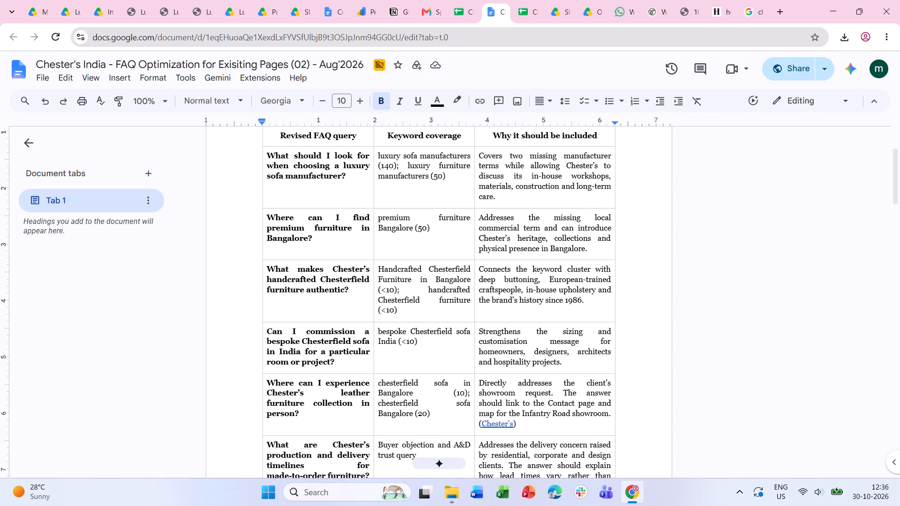
scroll(625, 316, "down", 3)
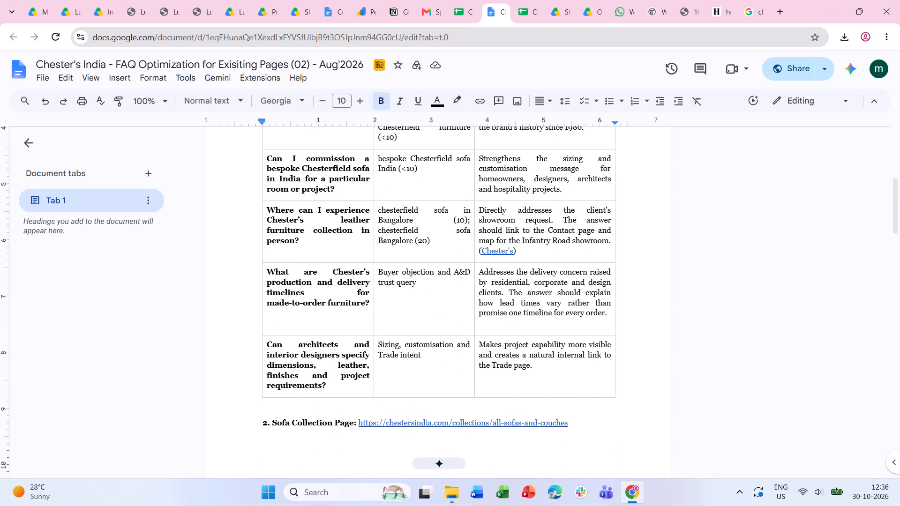
scroll(625, 316, "down", 7)
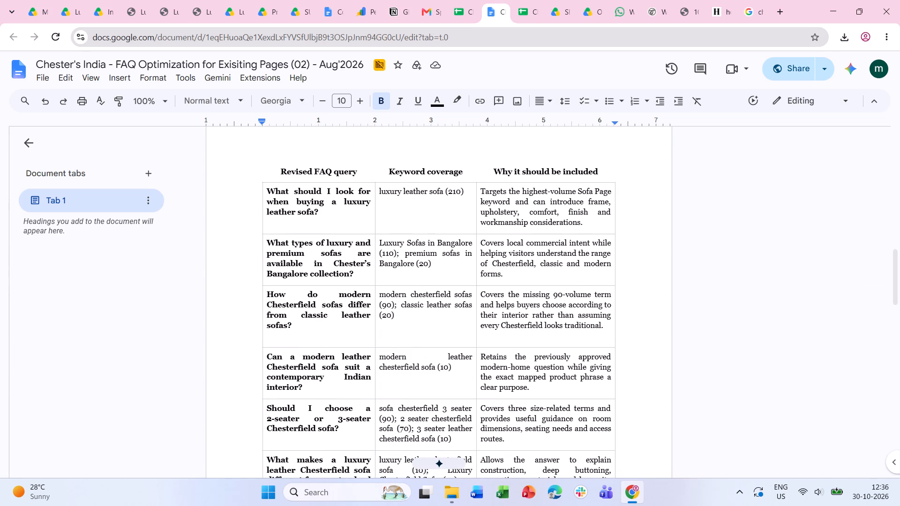
scroll(625, 316, "down", 3)
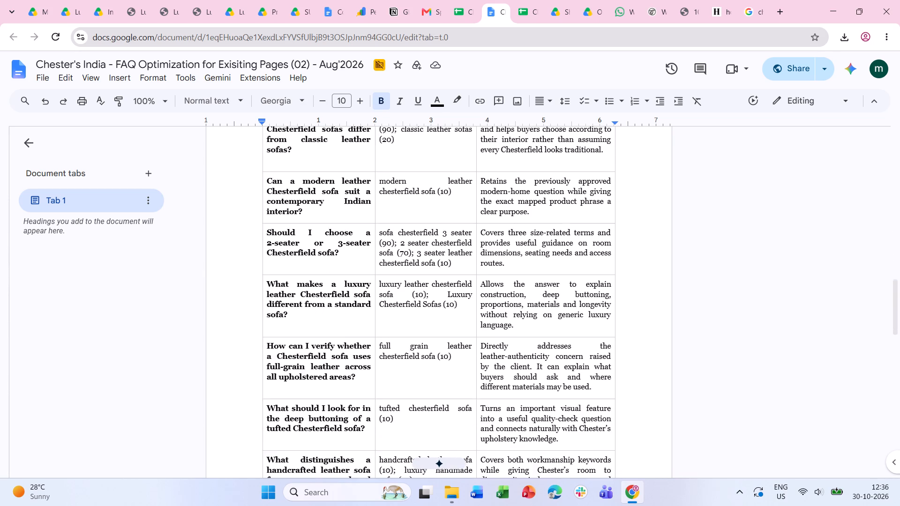
scroll(625, 316, "down", 11)
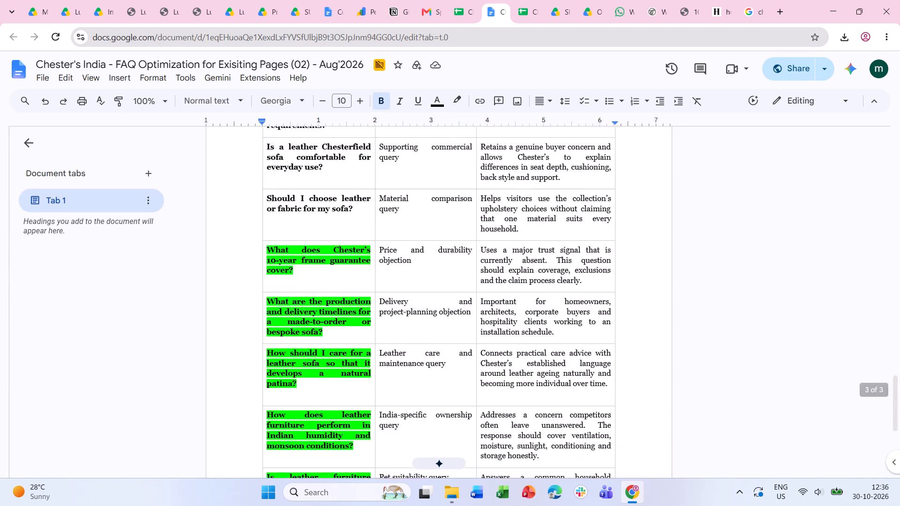
scroll(625, 316, "down", 10)
scroll(625, 316, "up", 13)
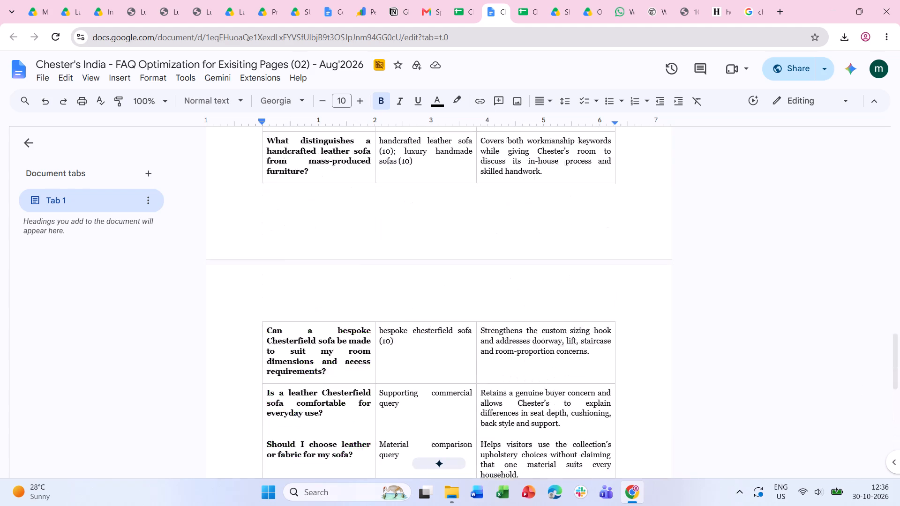
scroll(625, 315, "up", 19)
scroll(625, 315, "up", 9)
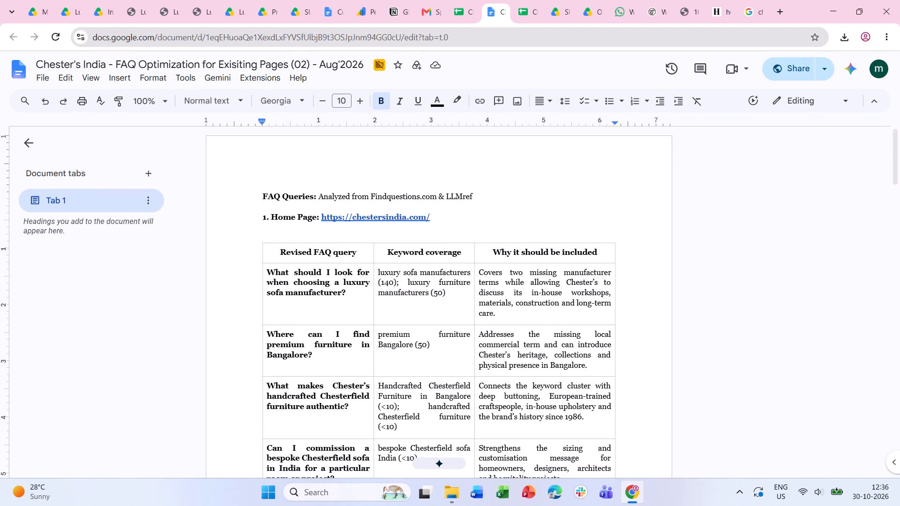
left_click(699, 73)
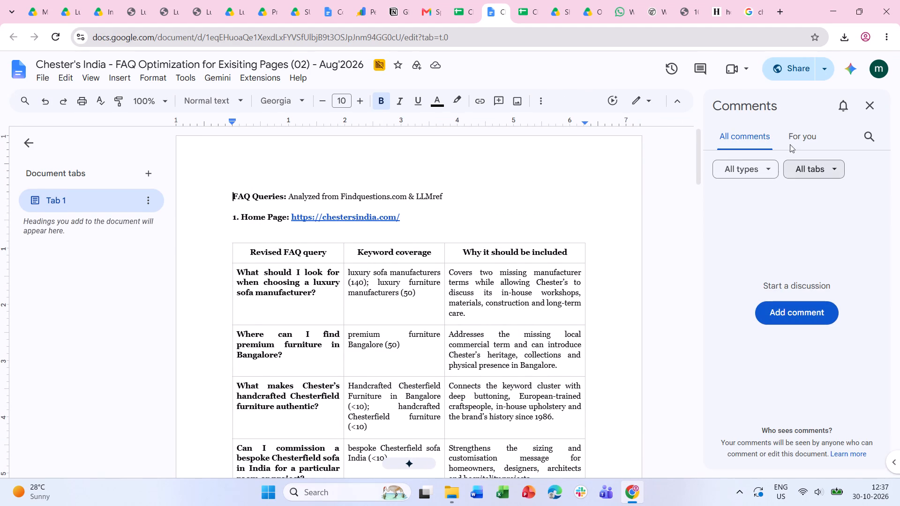
left_click(789, 134)
left_click(755, 133)
scroll(840, 312, "down", 5)
left_click(865, 102)
scroll(651, 360, "down", 7)
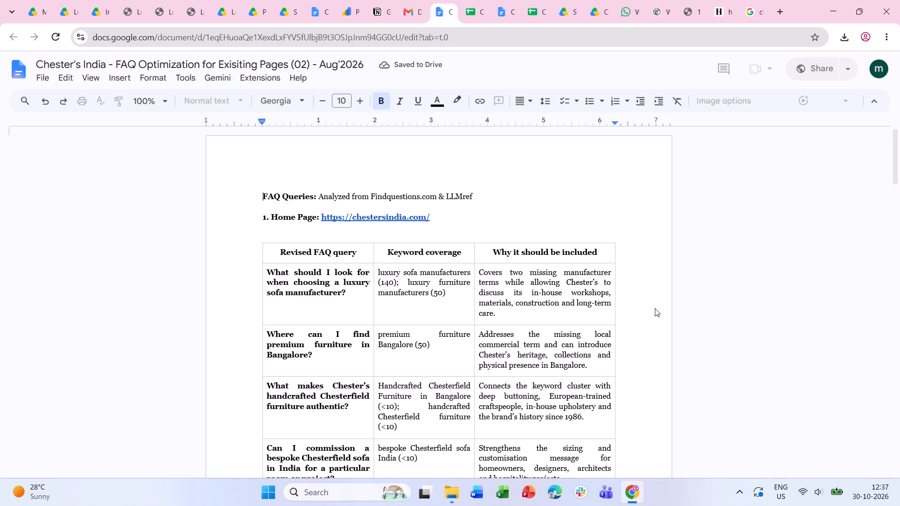
Compare the two open copies of the FAQ optimisation document and close the duplicate opened from the spreadsheet.
left_click(509, 13)
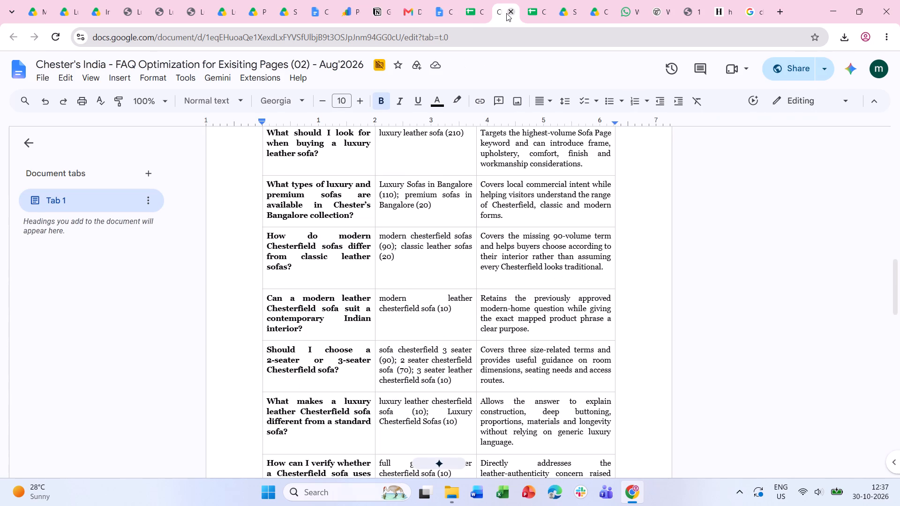
left_click(434, 7)
left_click(495, 7)
left_click(510, 15)
left_click(427, 14)
left_click(432, 13)
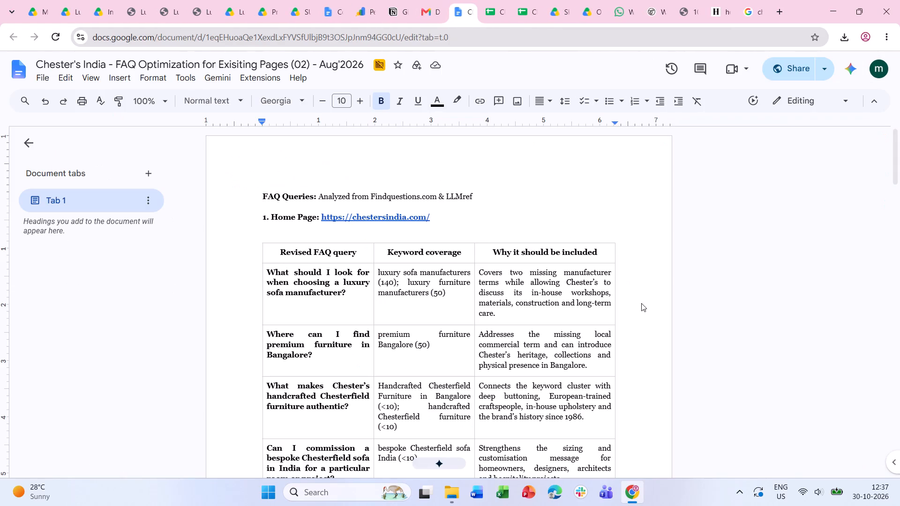
Check the full status entry of the FAQ Schema activity in the Month 4 action plan.
left_click(483, 9)
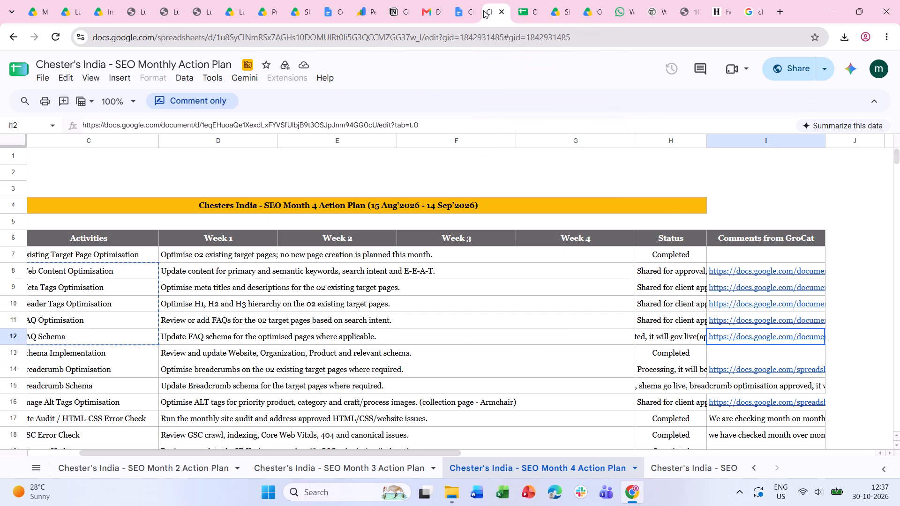
left_click(657, 338)
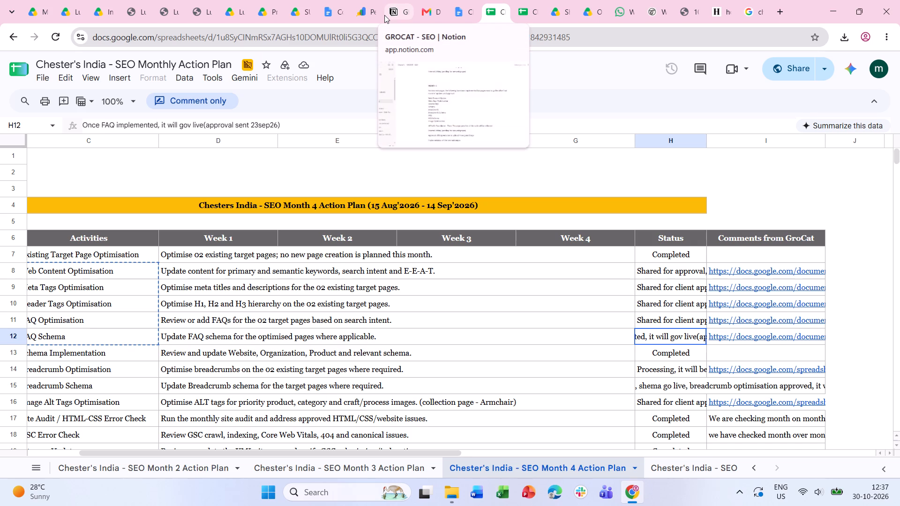
left_click(433, 16)
left_click(207, 110)
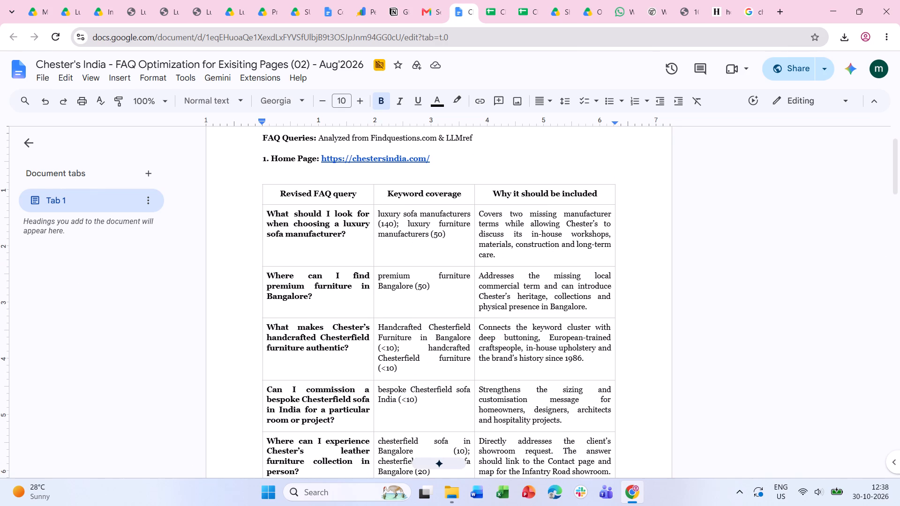
scroll(629, 325, "down", 1)
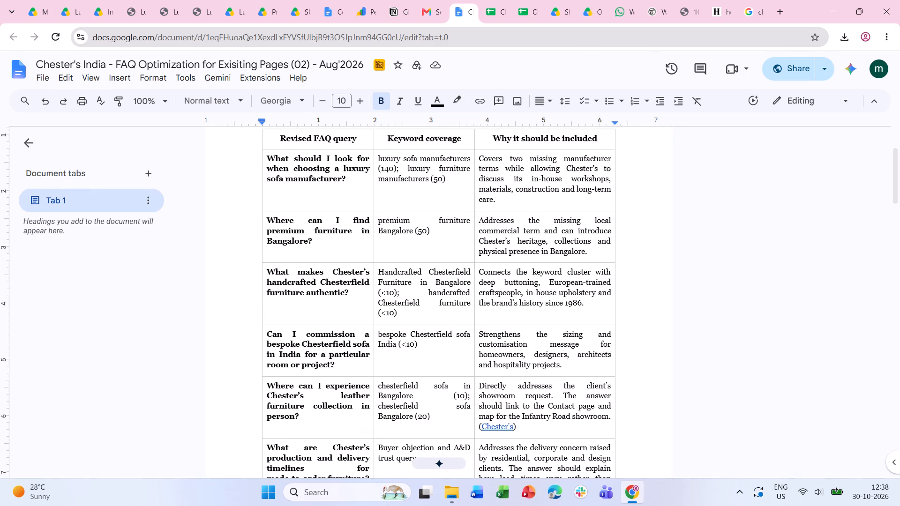
scroll(629, 325, "down", 3)
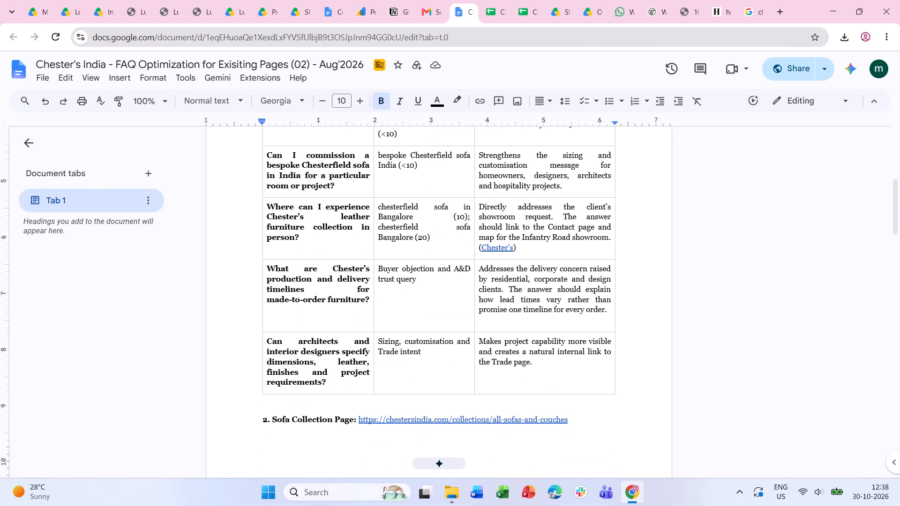
scroll(629, 325, "down", 7)
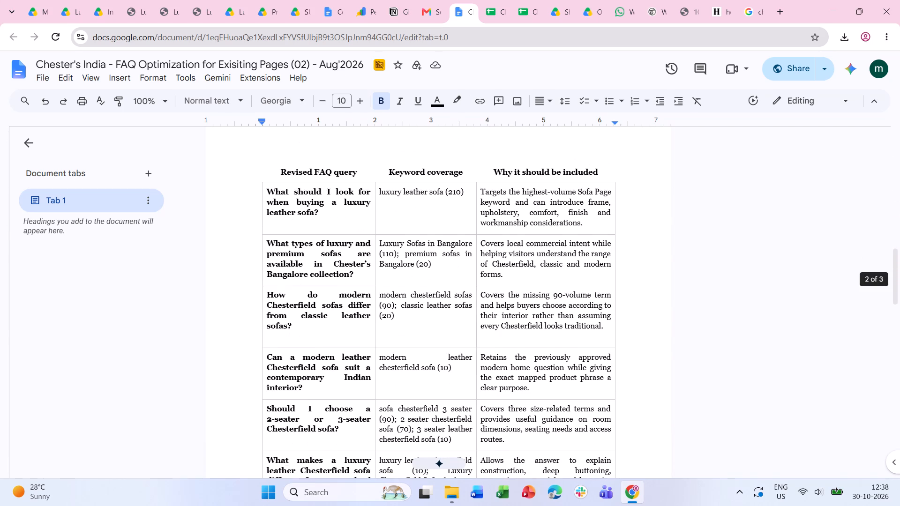
scroll(629, 325, "down", 4)
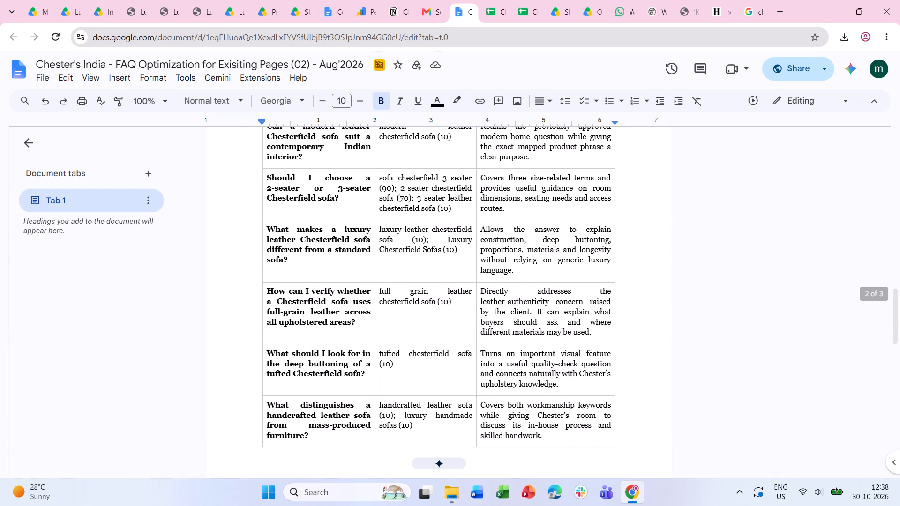
scroll(629, 325, "down", 10)
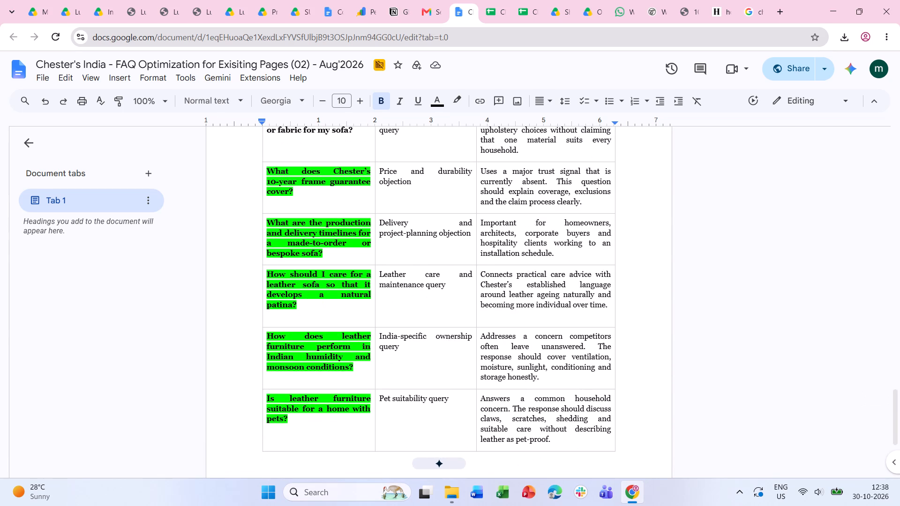
scroll(629, 325, "down", 4)
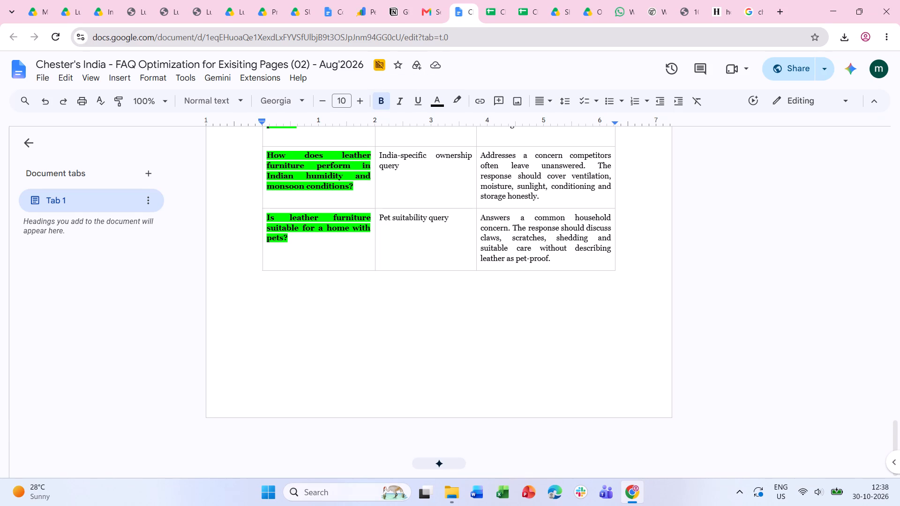
scroll(562, 288, "up", 5)
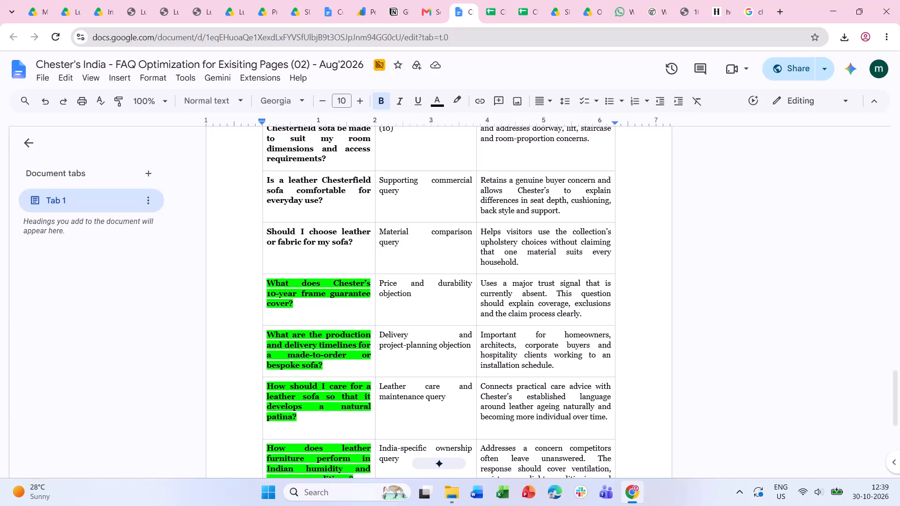
Submit the 'Weekend Dispatch from 'Chesters at 40'' update on the Google Business Profile and close the posts overview.
left_click(752, 0)
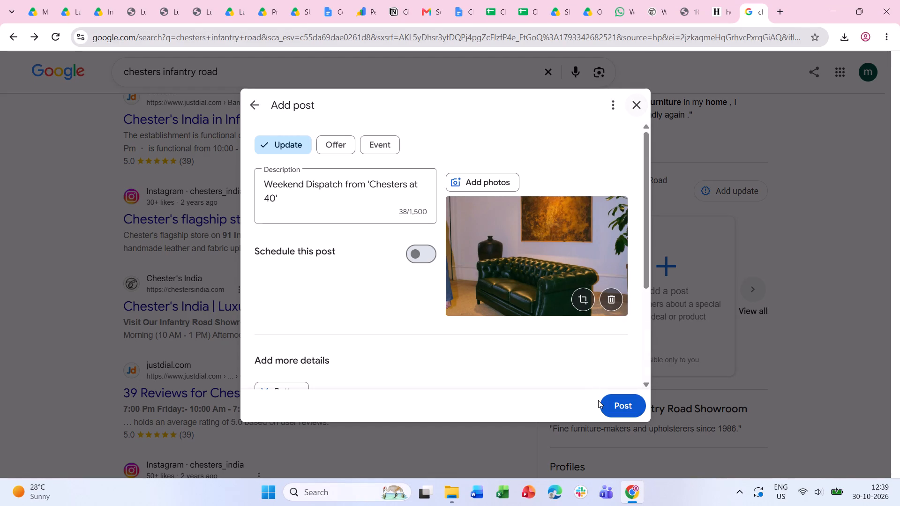
scroll(520, 358, "down", 5)
scroll(580, 244, "up", 5)
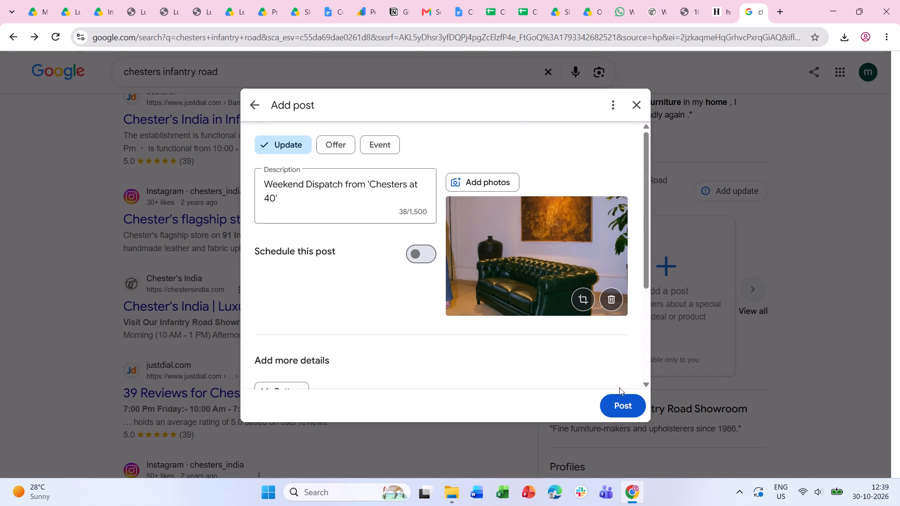
left_click(629, 401)
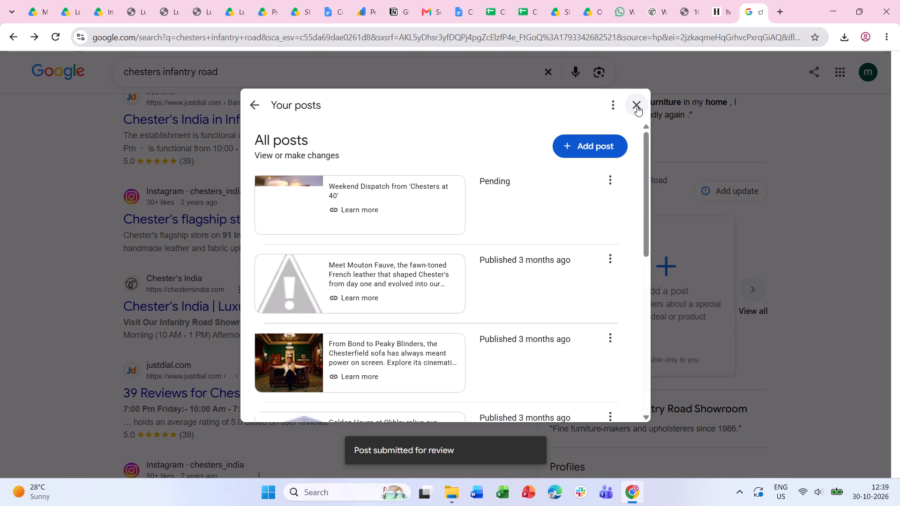
left_click(637, 106)
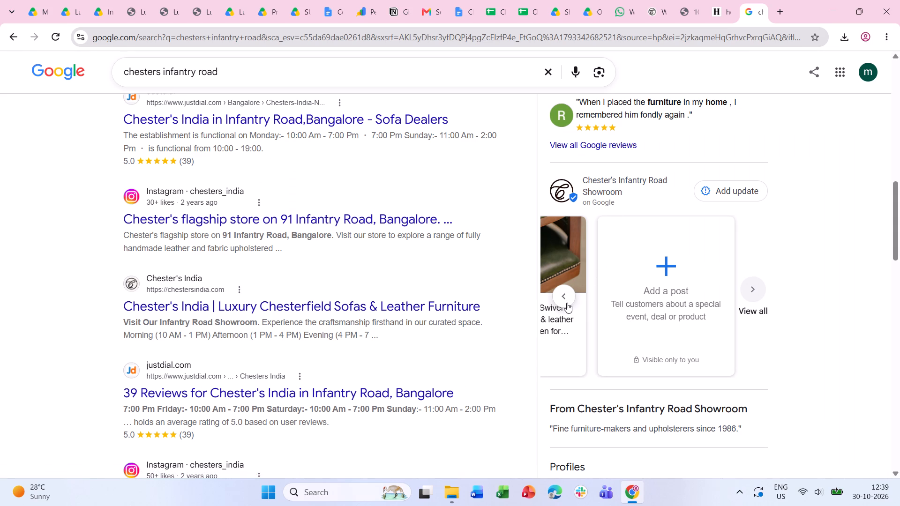
Check the Chester's Infantry Road Showroom updates on Google for the 'Chesters at 40' post, reloading the search results.
left_click(567, 303)
left_click(746, 294)
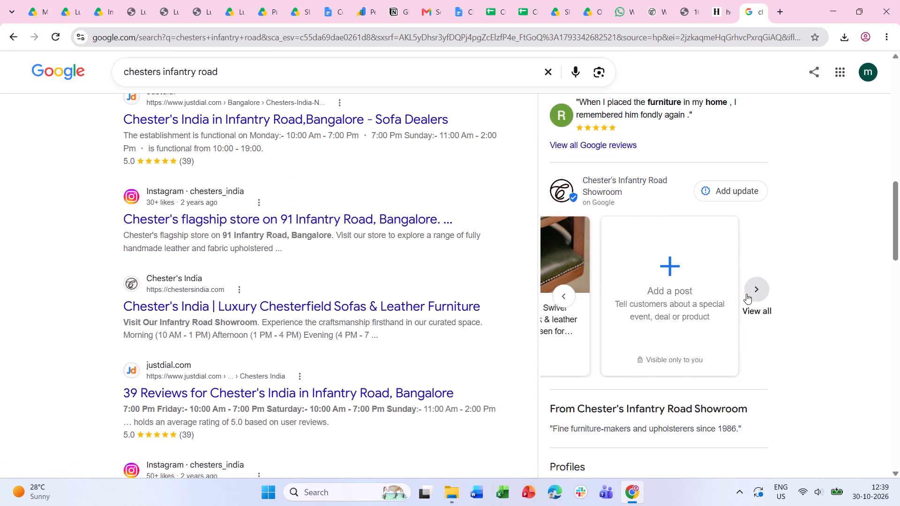
left_click(751, 313)
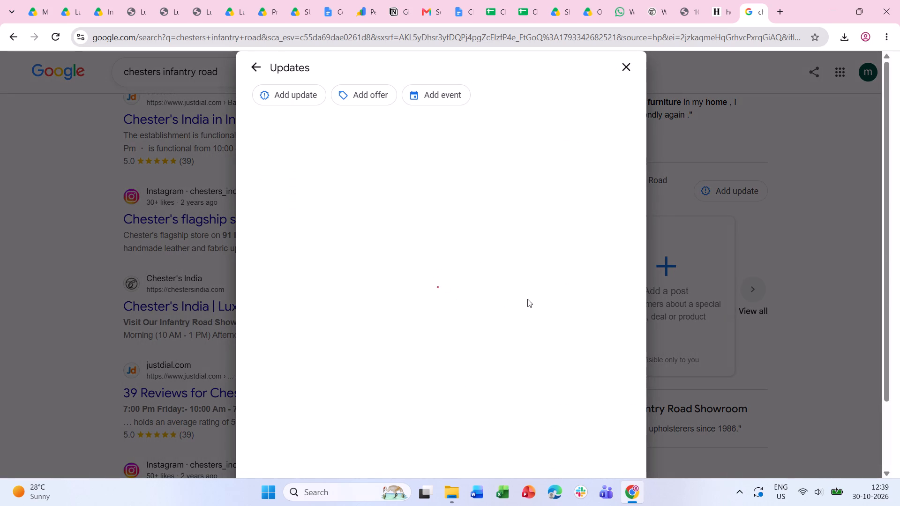
scroll(527, 299, "up", 4)
scroll(571, 247, "down", 8)
scroll(571, 247, "up", 12)
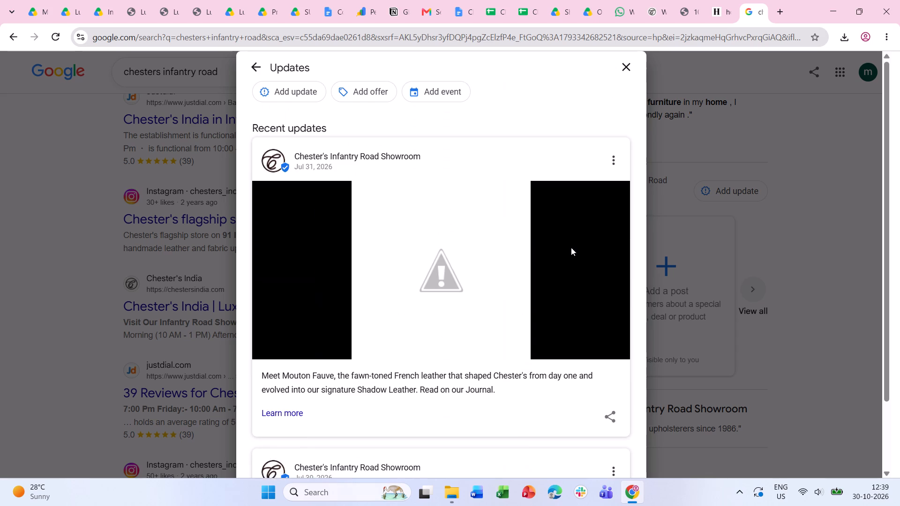
left_click(257, 65)
scroll(713, 285, "up", 4)
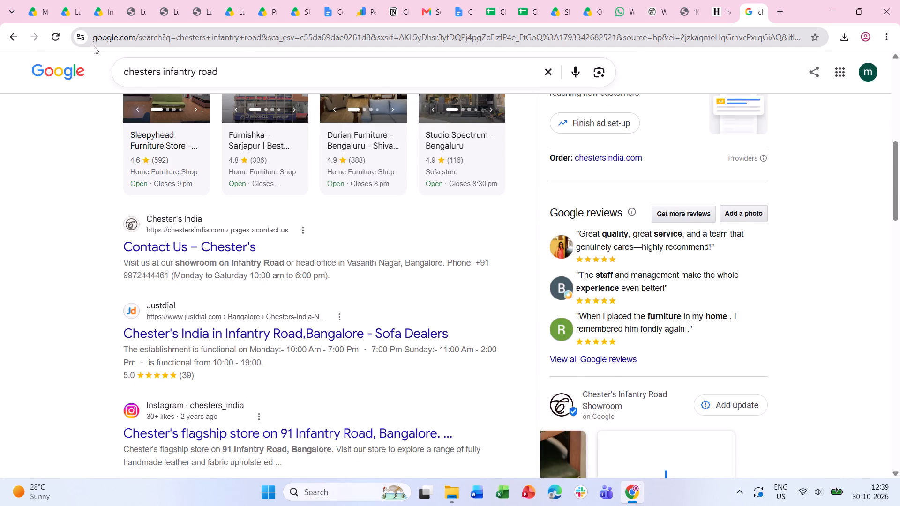
left_click(60, 38)
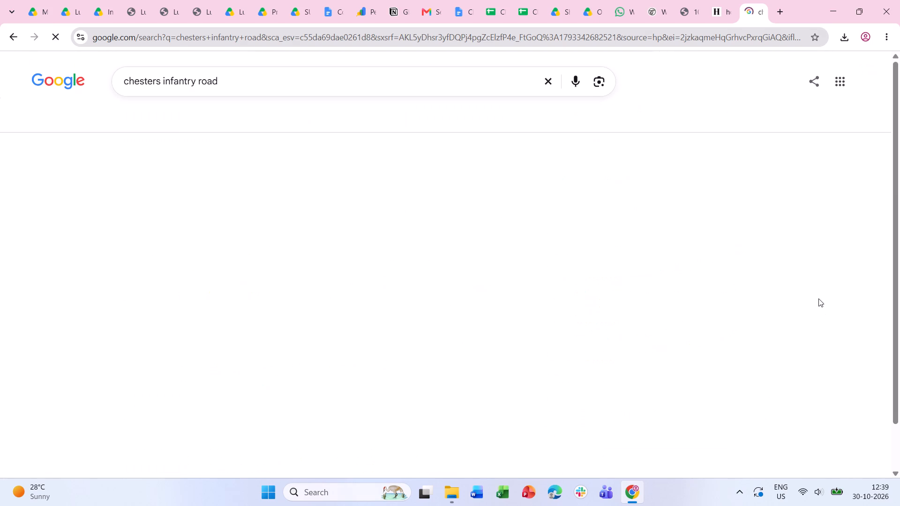
scroll(795, 283, "down", 3)
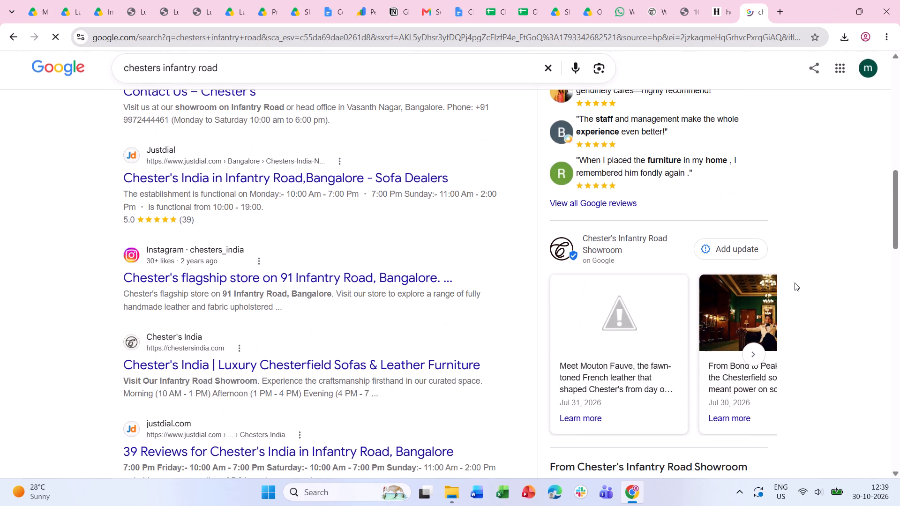
scroll(795, 283, "down", 3)
scroll(795, 283, "up", 14)
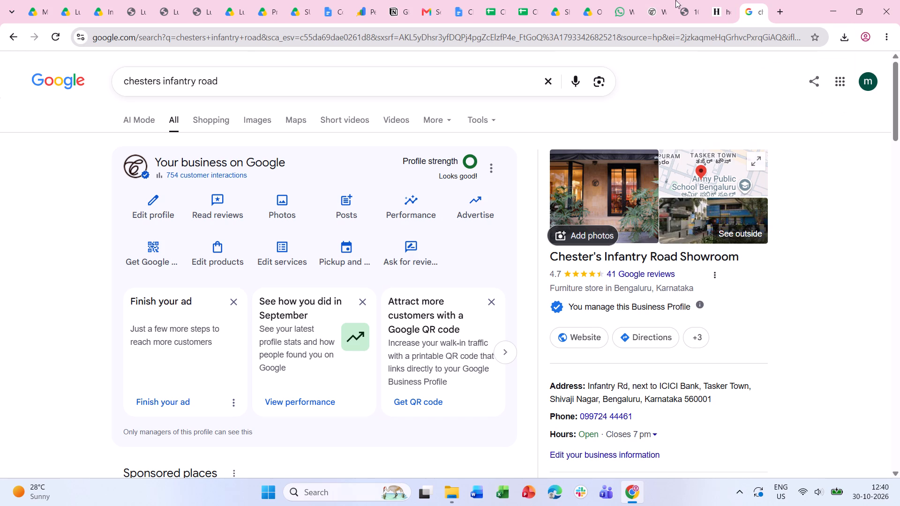
Close the houseblogy.com page and the green sofa image, and go back from the 'Chesters at 40' article to the Our Journal listing.
left_click(719, 1)
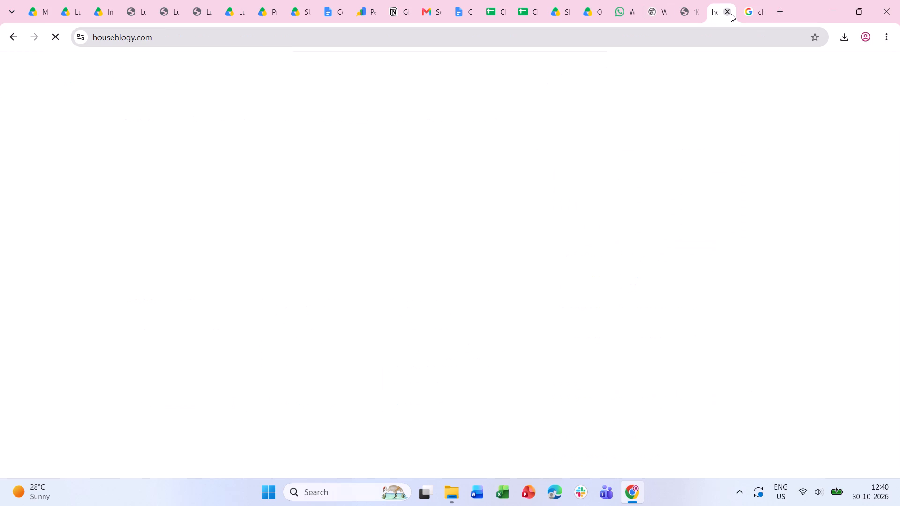
left_click(731, 14)
left_click(679, 11)
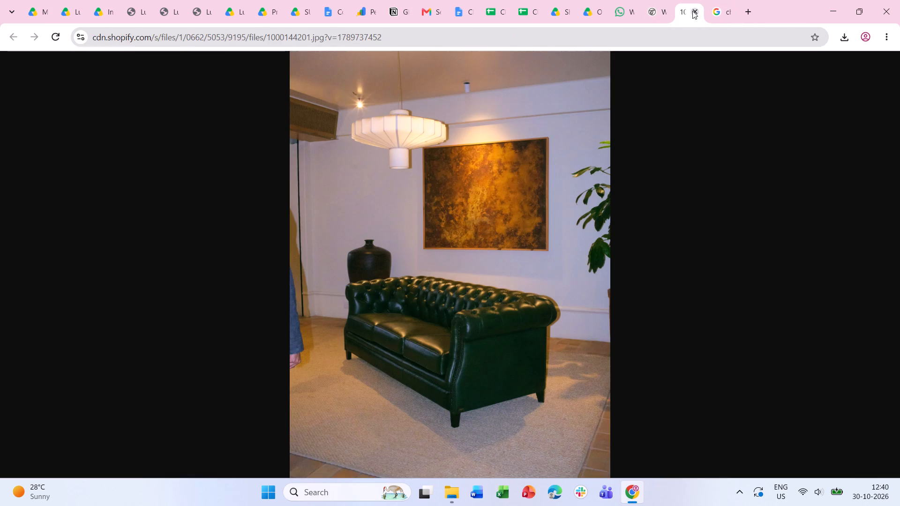
left_click(692, 11)
left_click(663, 13)
left_click(6, 42)
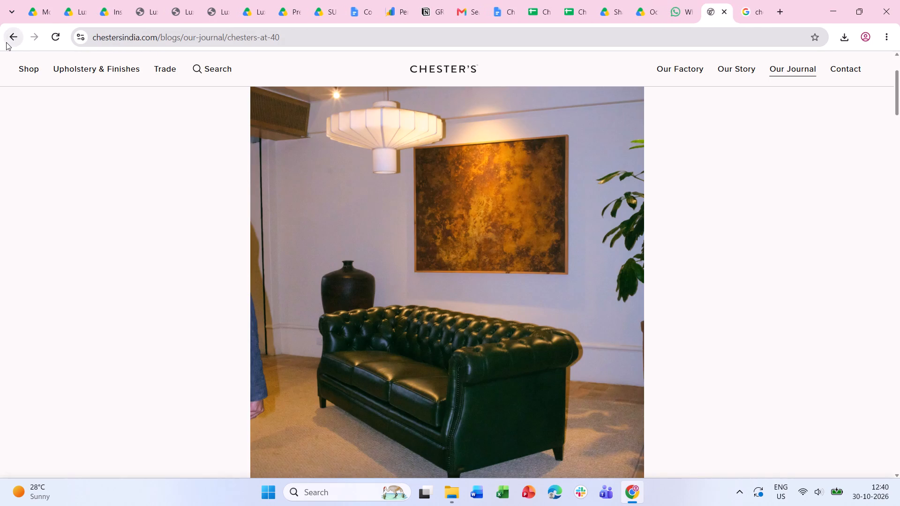
scroll(318, 275, "up", 3)
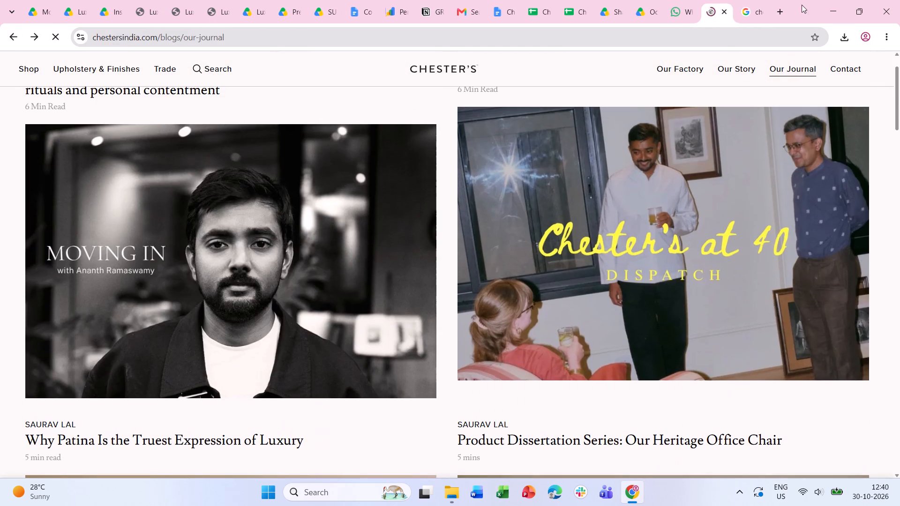
left_click(743, 0)
left_click(727, 1)
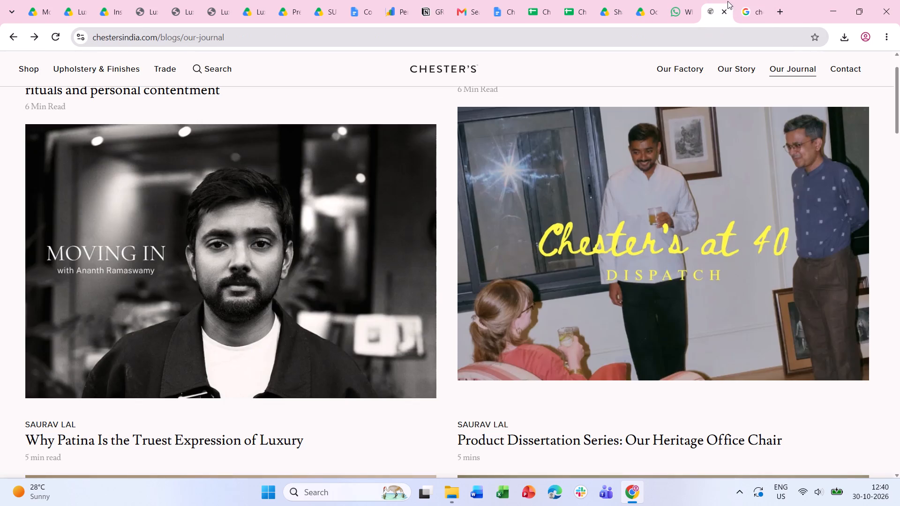
scroll(669, 279, "up", 3)
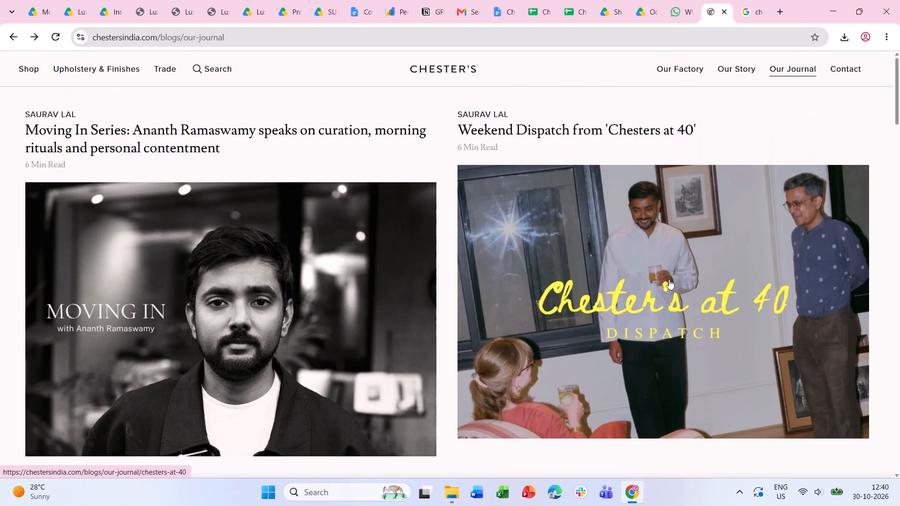
Recheck the showroom's updates in the 'chesters infantry road' search results for the new post.
left_click(753, 0)
left_click(861, 280)
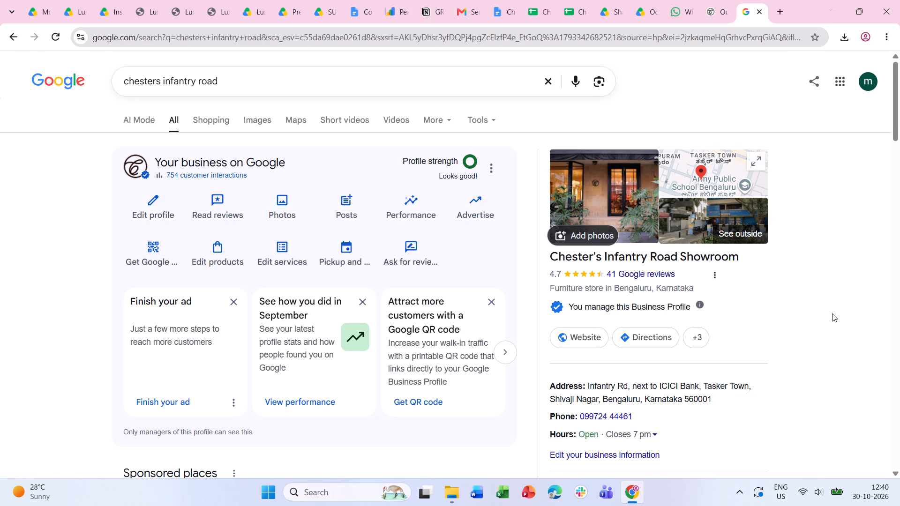
scroll(832, 313, "down", 9)
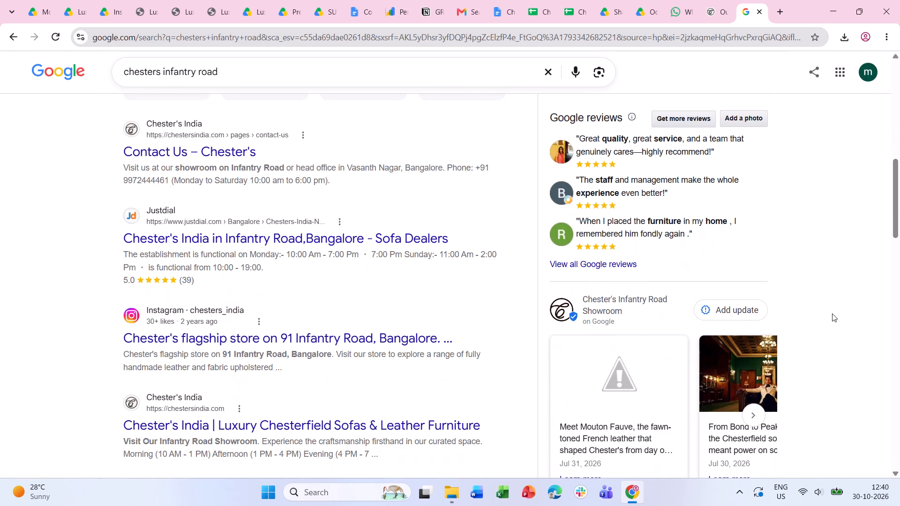
scroll(832, 313, "down", 2)
scroll(832, 313, "up", 6)
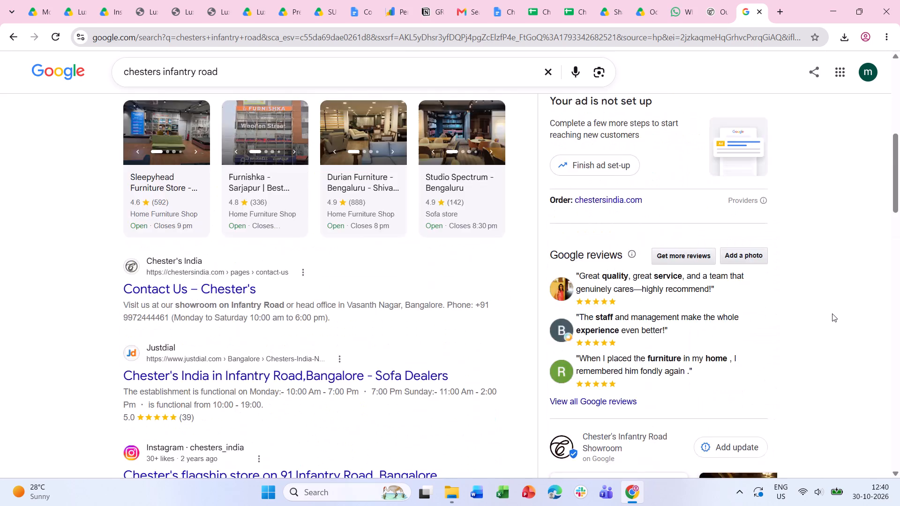
scroll(832, 313, "up", 9)
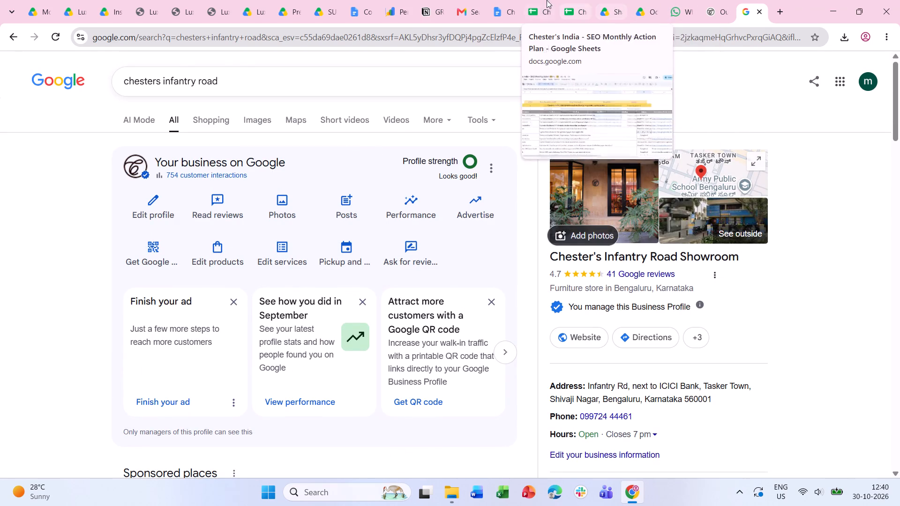
Return to the Month 4 sheet of the Chester's India SEO Monthly Action Plan spreadsheet.
left_click(540, 0)
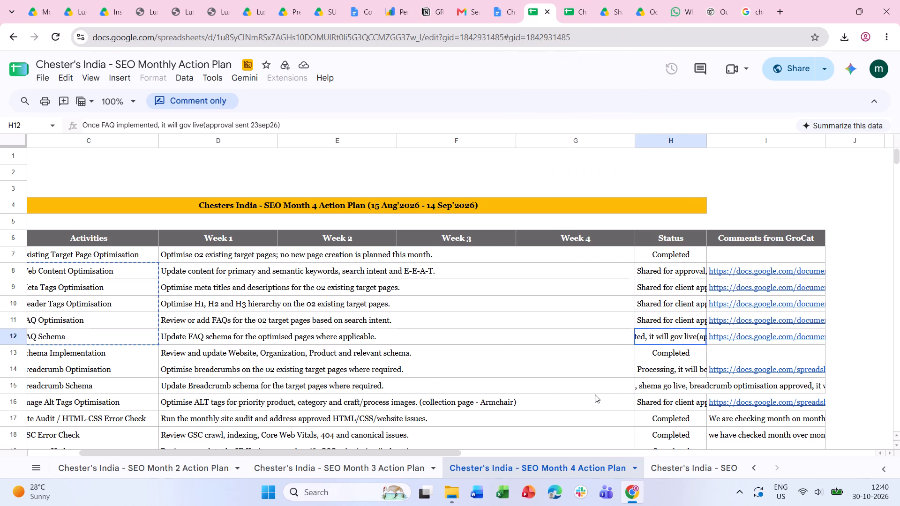
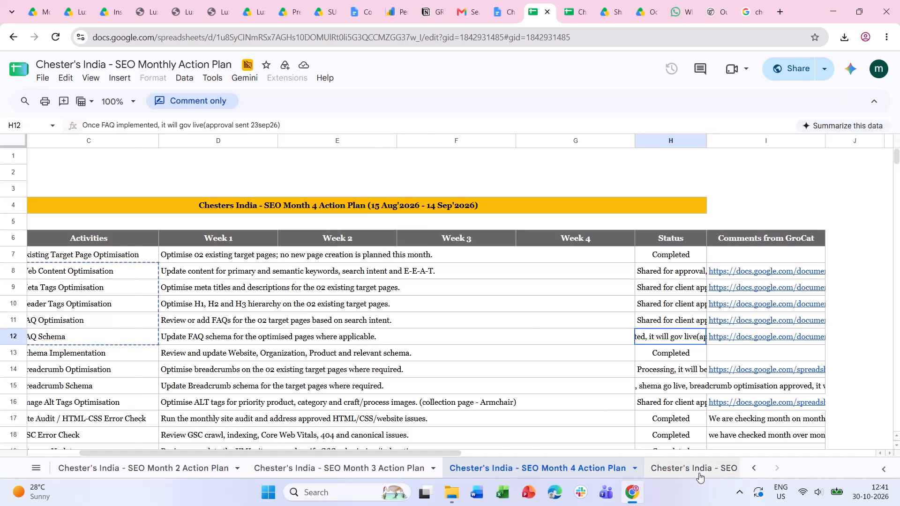
Open the Month 5 Action Plan sheet (15 Oct'2026 - 14 Nov'2026) and look over its activities.
left_click(699, 473)
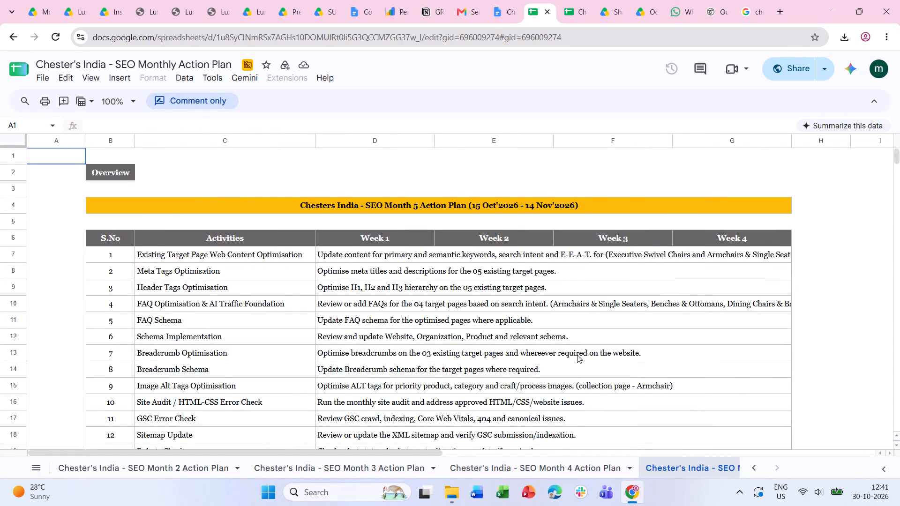
scroll(577, 355, "down", 1)
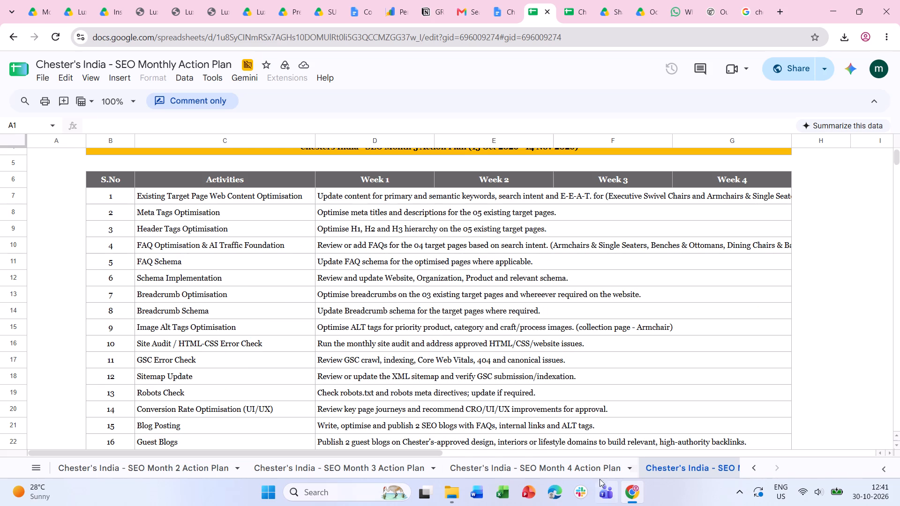
Look over the remaining Month 5 activities, and recheck the Month 4 Action Plan sheet and the FAQ Optimization document.
scroll(550, 383, "down", 2)
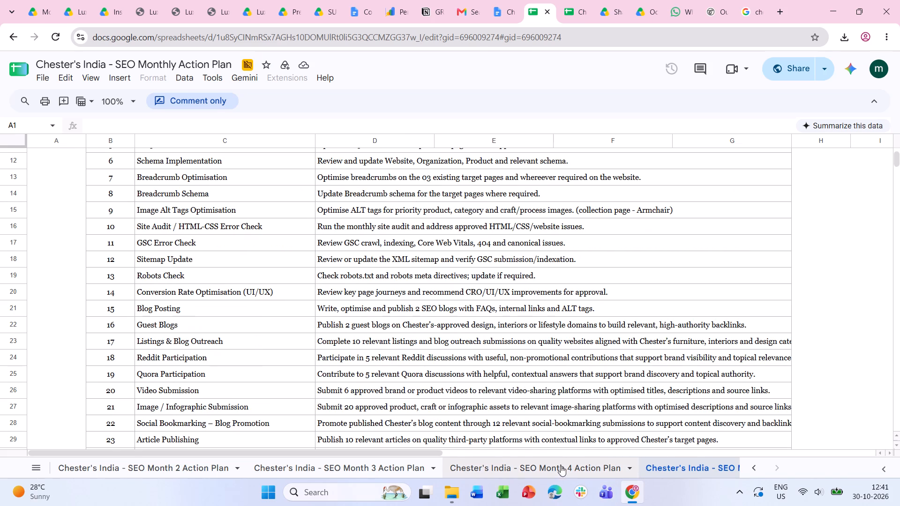
left_click(561, 466)
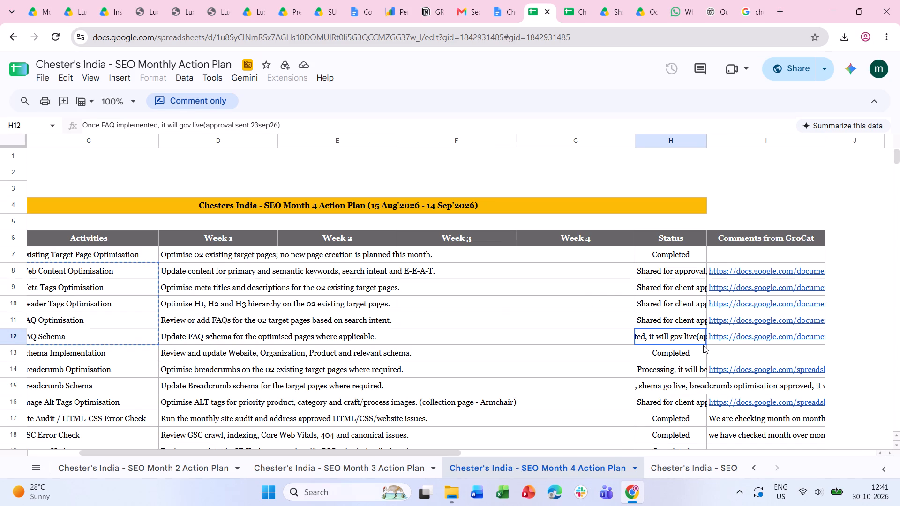
left_click(505, 7)
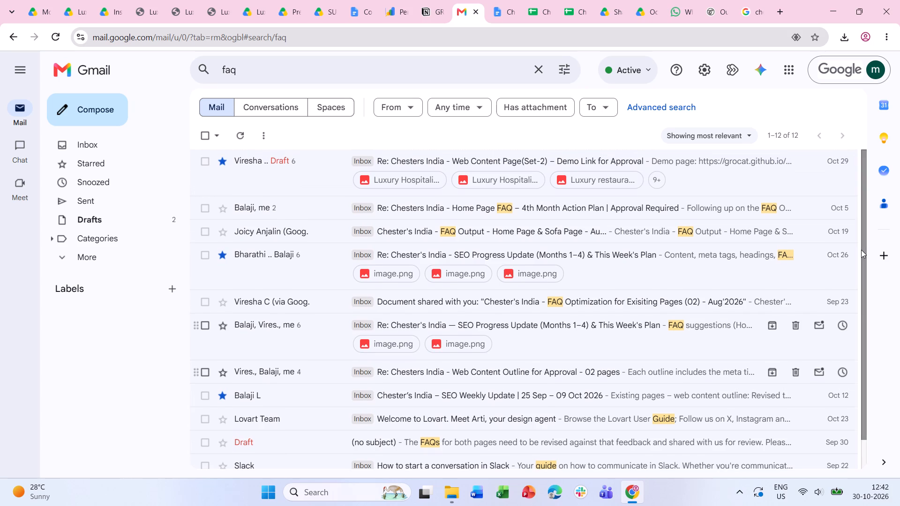
Search Google for "masai mara" in place of the showroom search.
left_click(749, 8)
triple_click(347, 83)
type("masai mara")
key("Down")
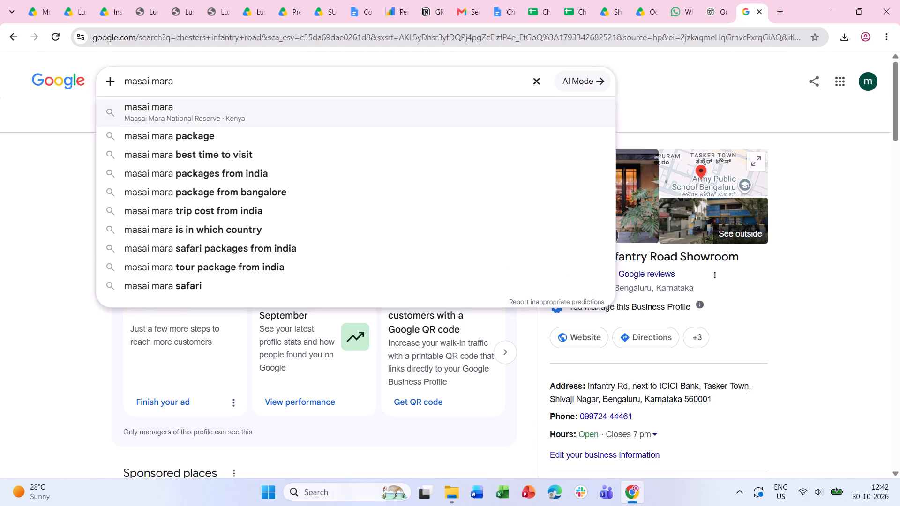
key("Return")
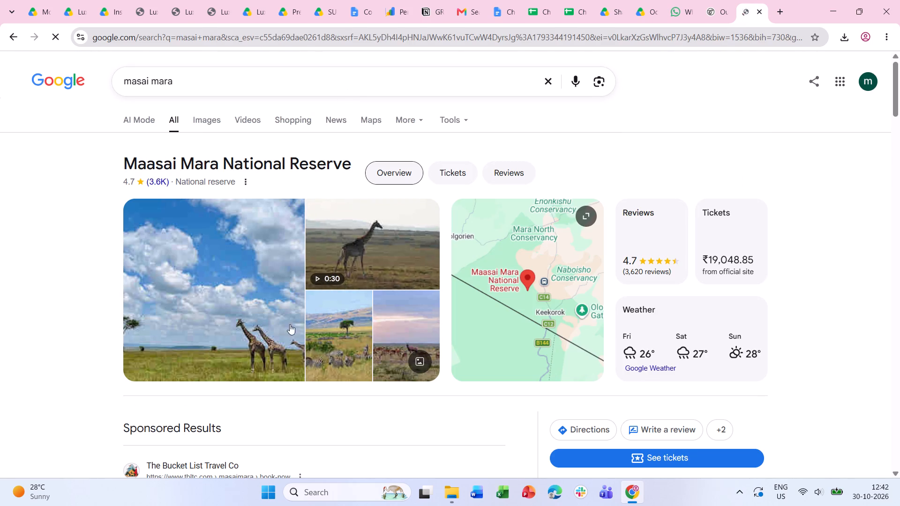
Look over the 'masai mara' results and refine the Google search to 'masai mara resort'.
scroll(383, 323, "down", 6)
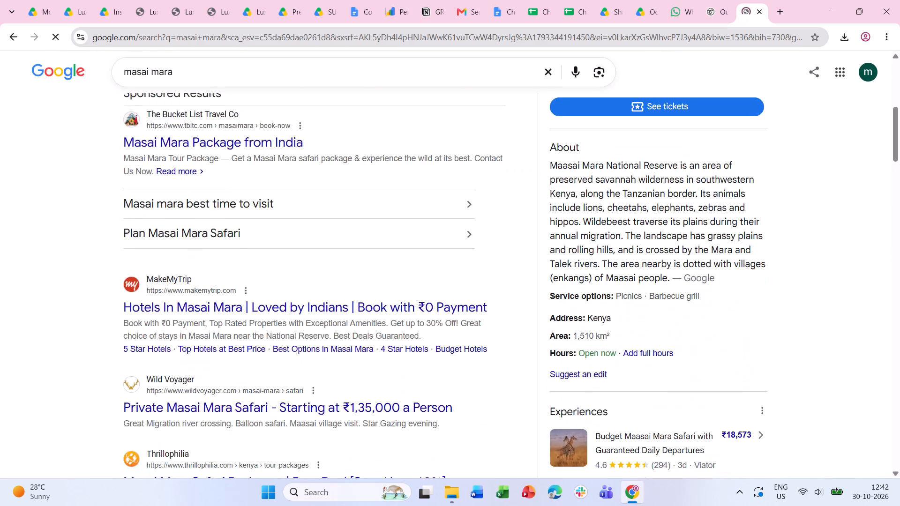
scroll(393, 320, "down", 5)
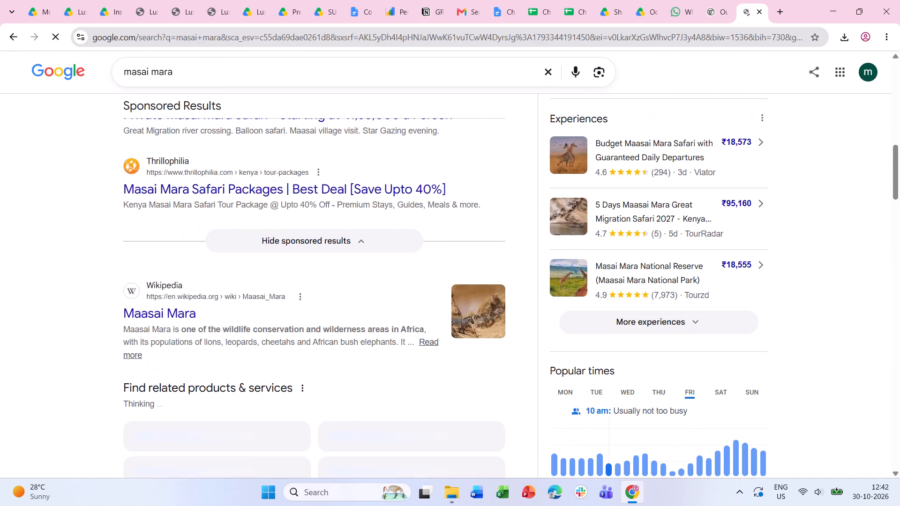
left_click(200, 70)
key("space")
type("resort")
key("Return")
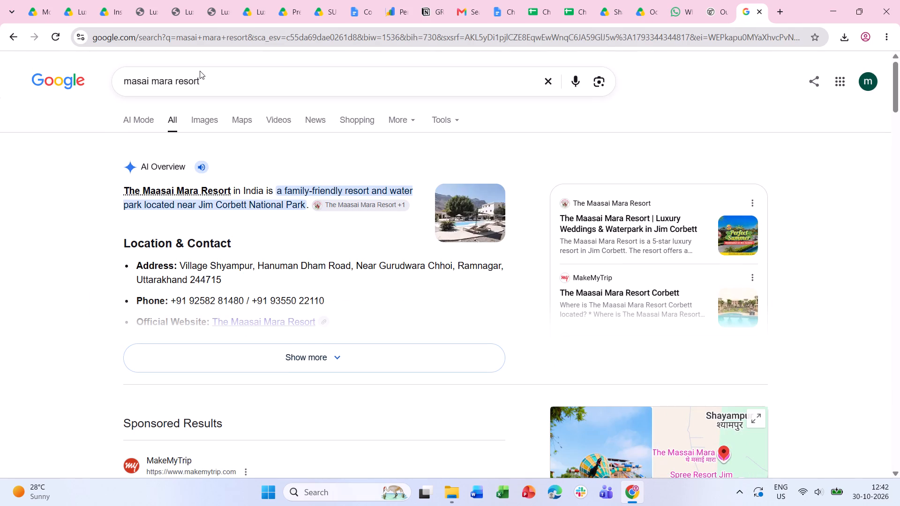
scroll(712, 263, "down", 3)
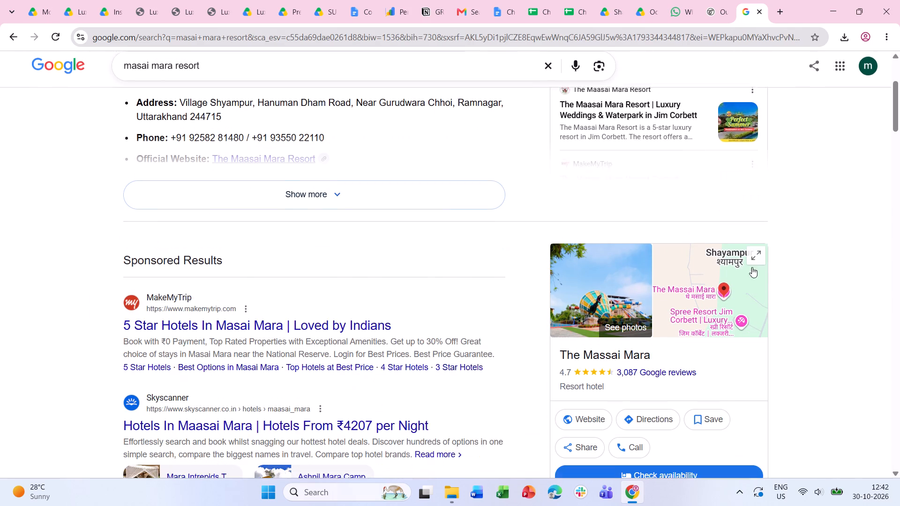
Search Google for 'resort in masai mara' and look through the resort listings and organic results.
triple_click(249, 72)
type("resort in masai mara")
key("Return")
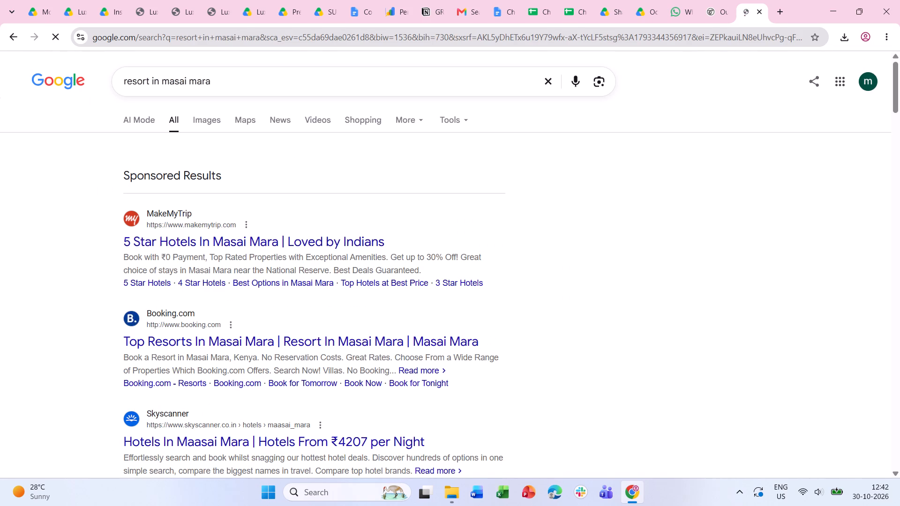
scroll(612, 266, "down", 9)
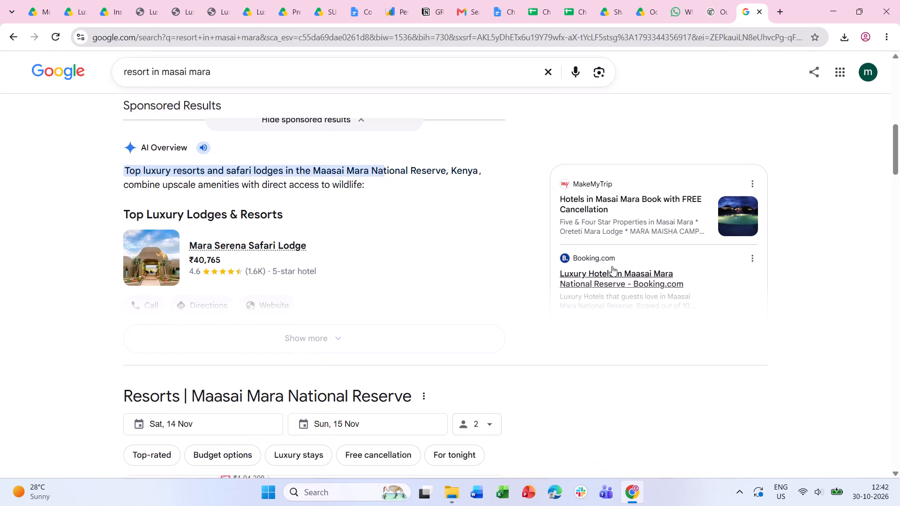
right_click(248, 246)
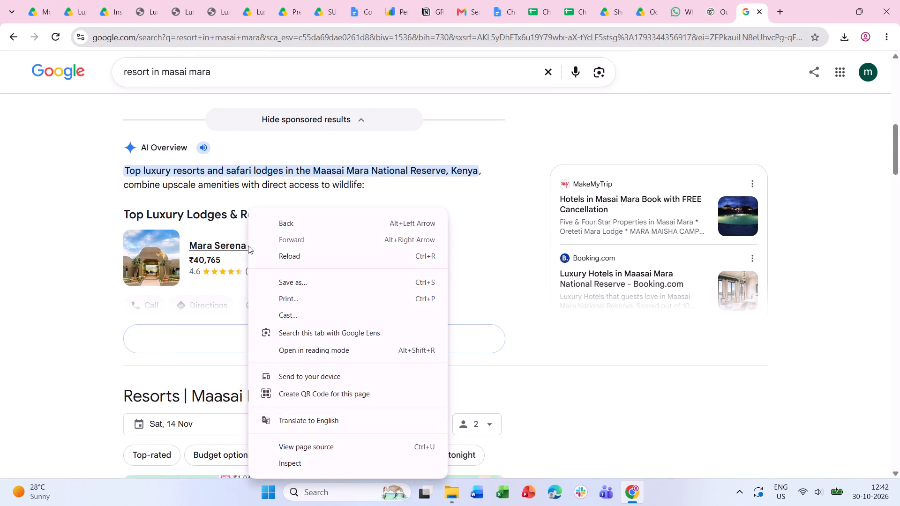
left_click(514, 252)
scroll(549, 331, "down", 7)
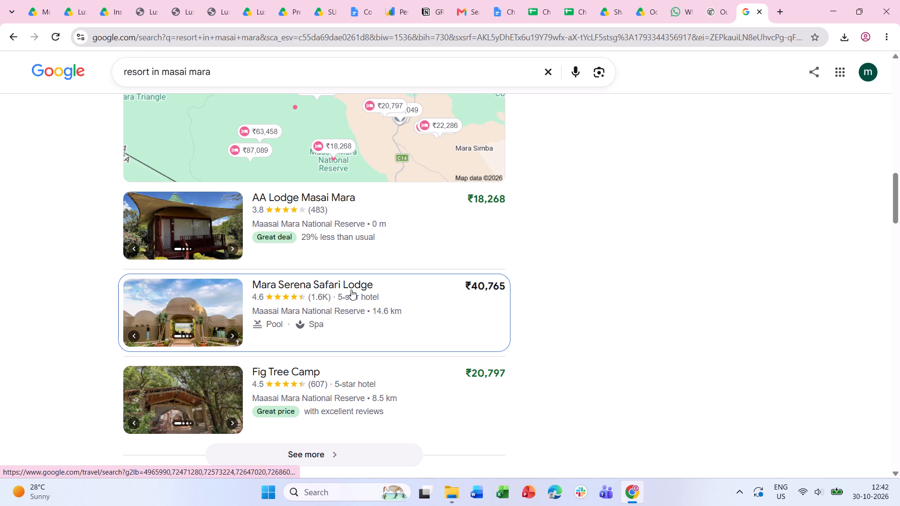
scroll(351, 290, "down", 7)
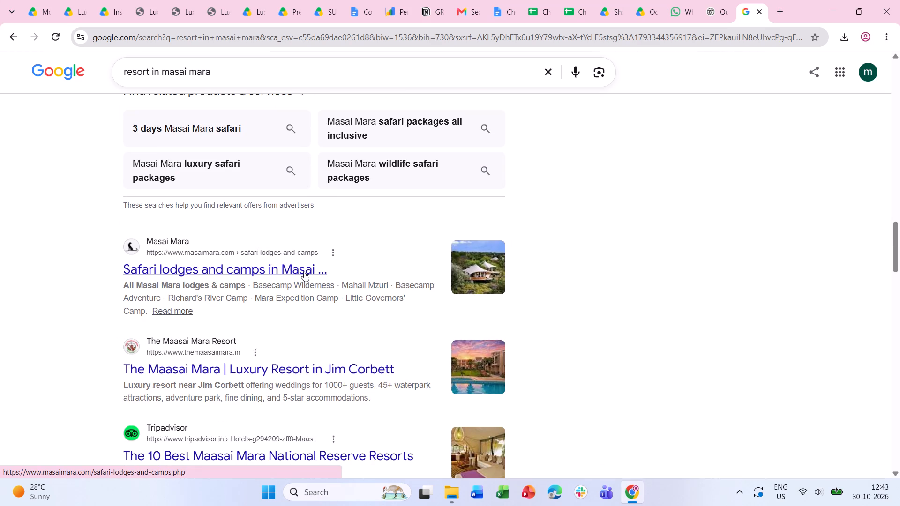
Open the masaimara.com safari lodges page and The Maasai Mara Resort site from the results in separate new tabs.
right_click(304, 271)
left_click(335, 280)
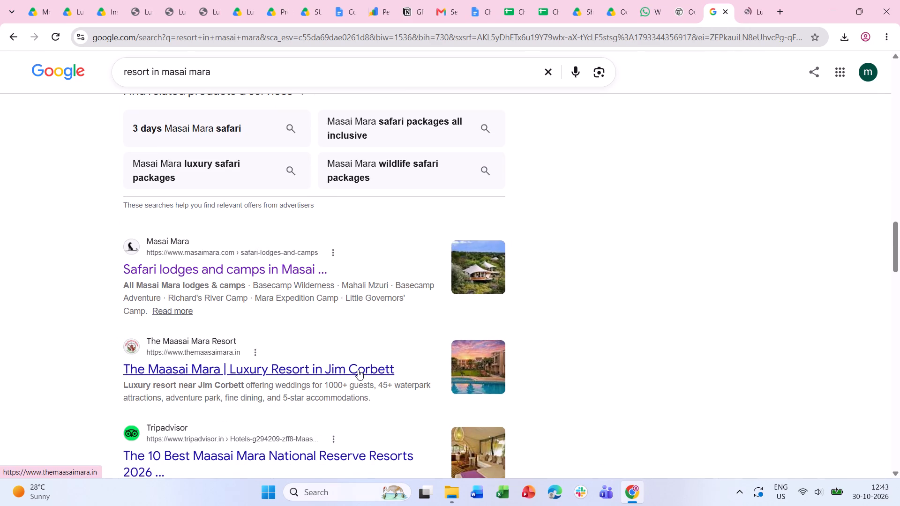
right_click(358, 370)
left_click(397, 240)
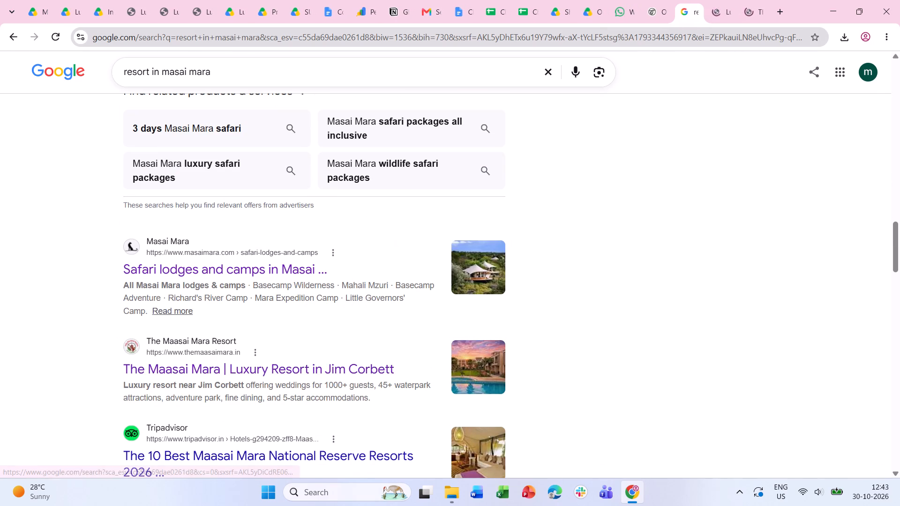
Examine the lodge and camp listings on the masaimara.com safari lodges page, and close the page.
left_click(713, 9)
scroll(756, 247, "down", 7)
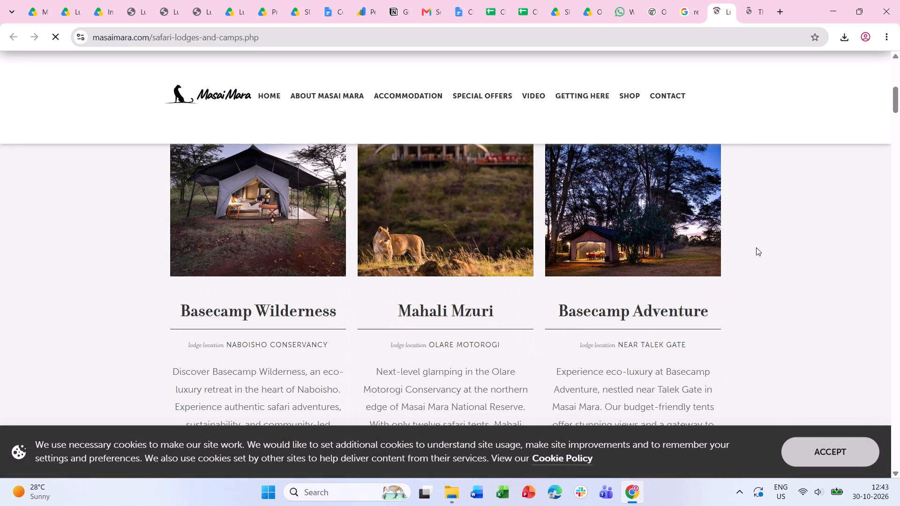
scroll(747, 253, "down", 8)
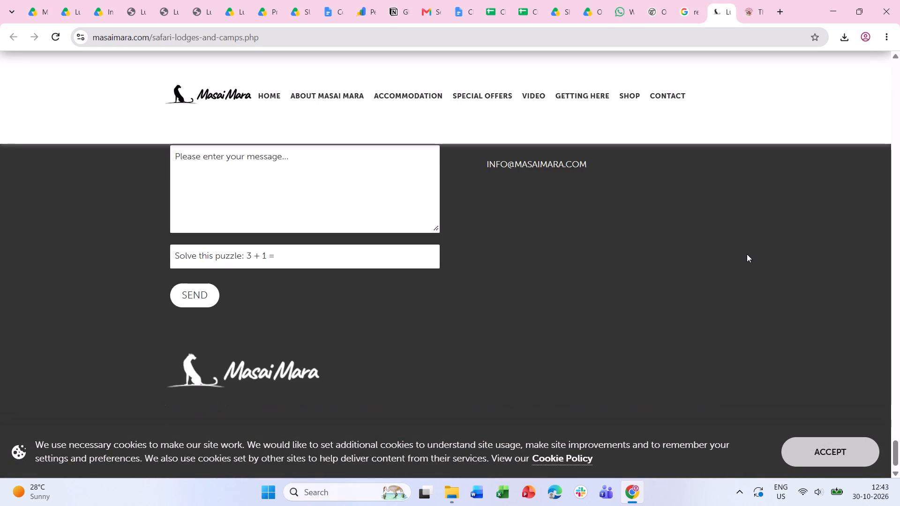
scroll(747, 254, "up", 16)
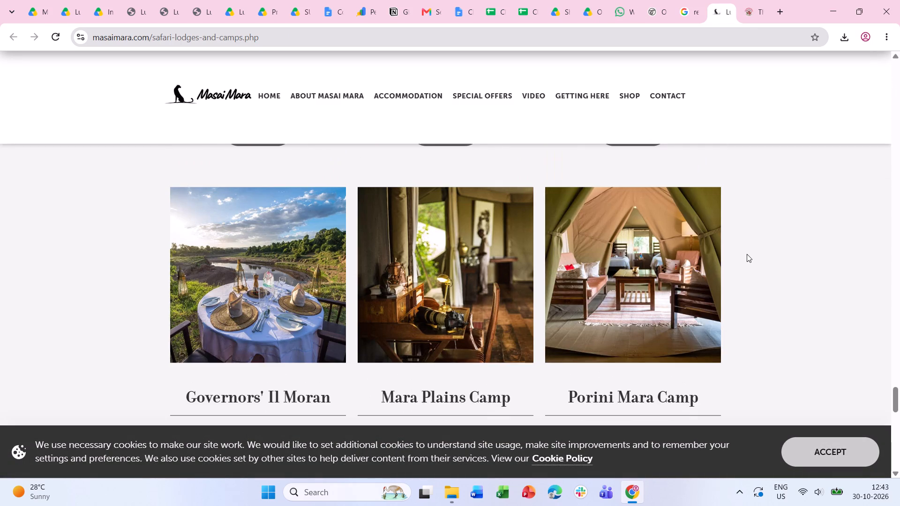
scroll(747, 254, "up", 8)
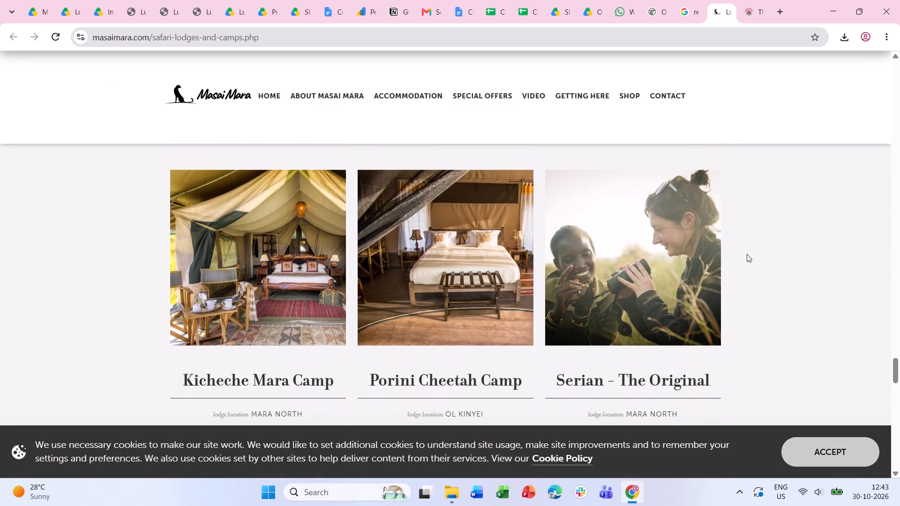
scroll(747, 254, "up", 10)
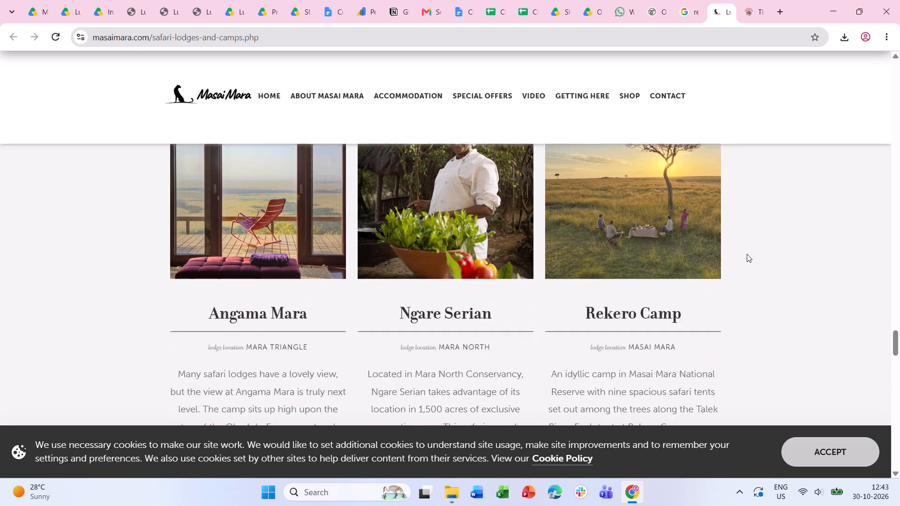
scroll(747, 254, "up", 9)
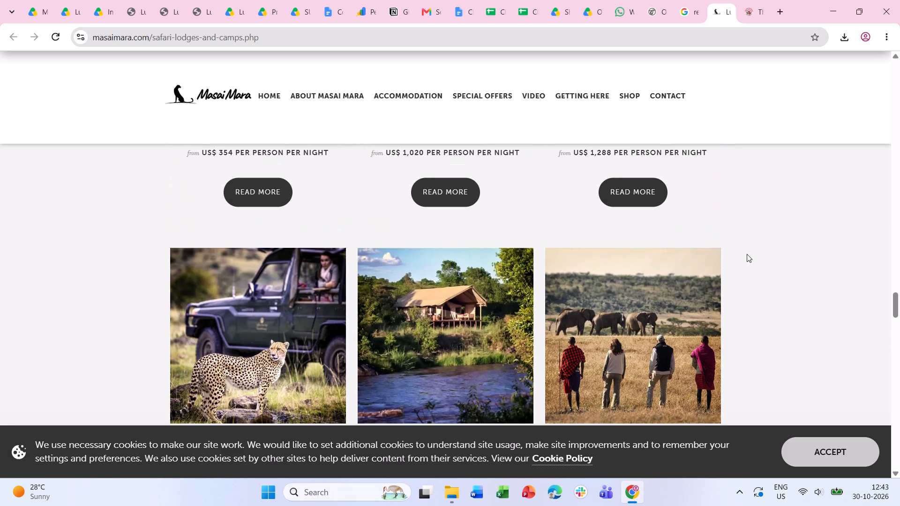
left_click(728, 12)
Examine the layout and sections of The Maasai Mara Resort homepage at themaasaimara.in, and close the page.
scroll(806, 282, "down", 4)
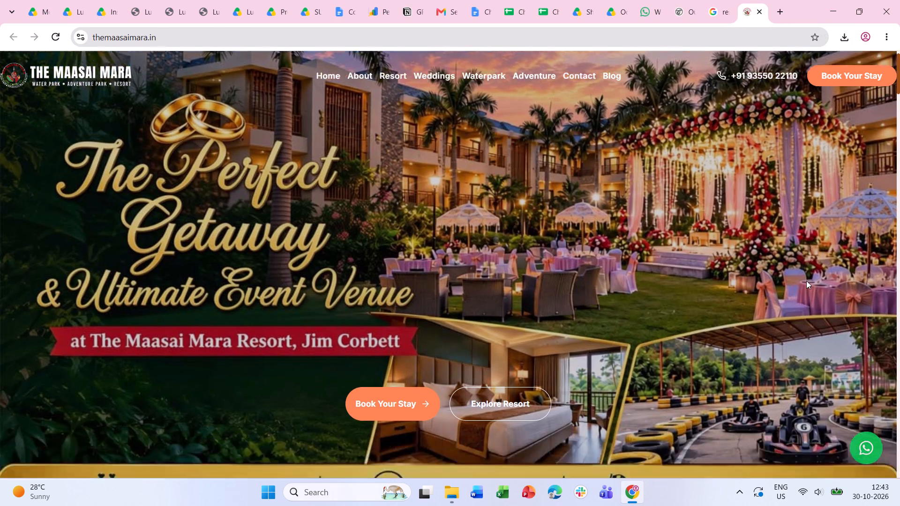
scroll(806, 281, "down", 15)
scroll(806, 280, "down", 6)
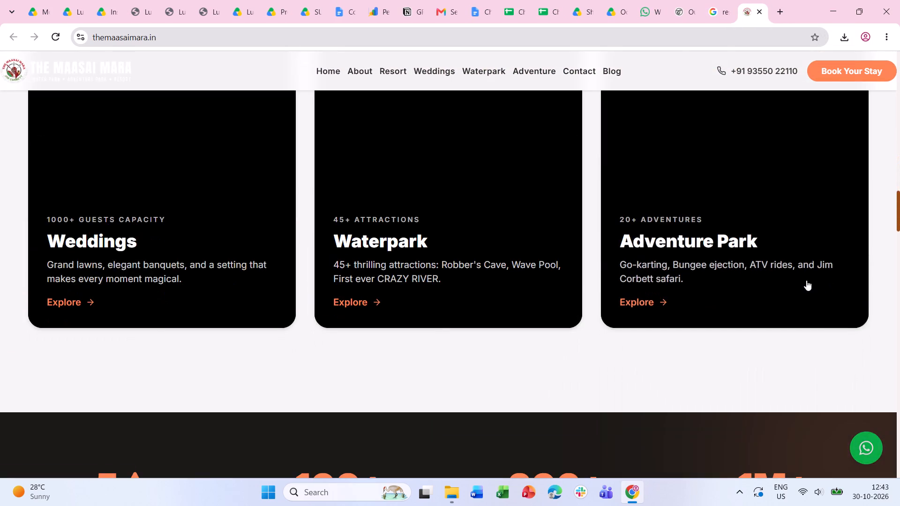
scroll(806, 280, "down", 6)
scroll(806, 280, "up", 7)
scroll(806, 280, "down", 8)
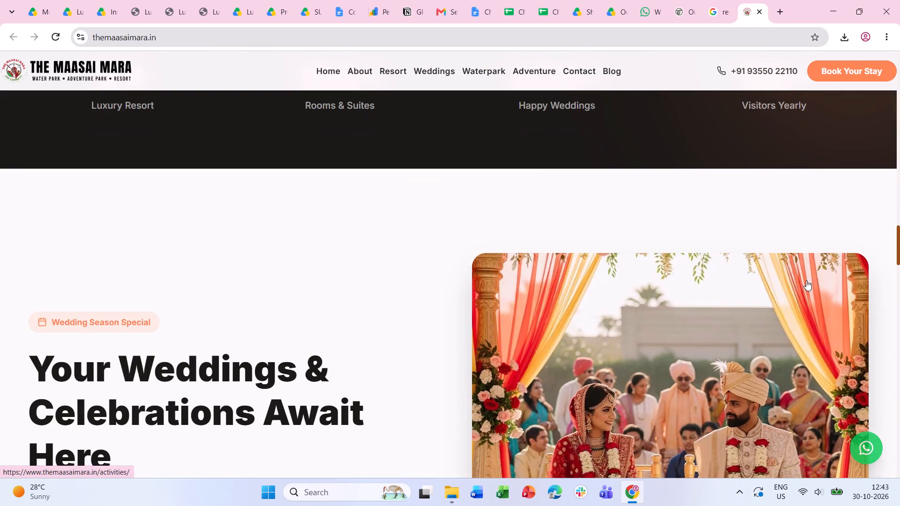
scroll(806, 280, "down", 15)
scroll(806, 280, "down", 8)
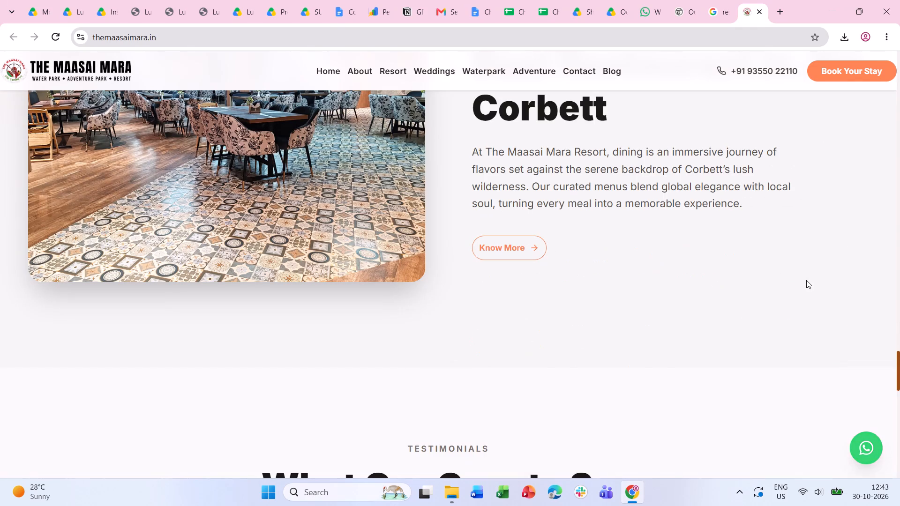
scroll(806, 280, "up", 4)
scroll(806, 280, "down", 8)
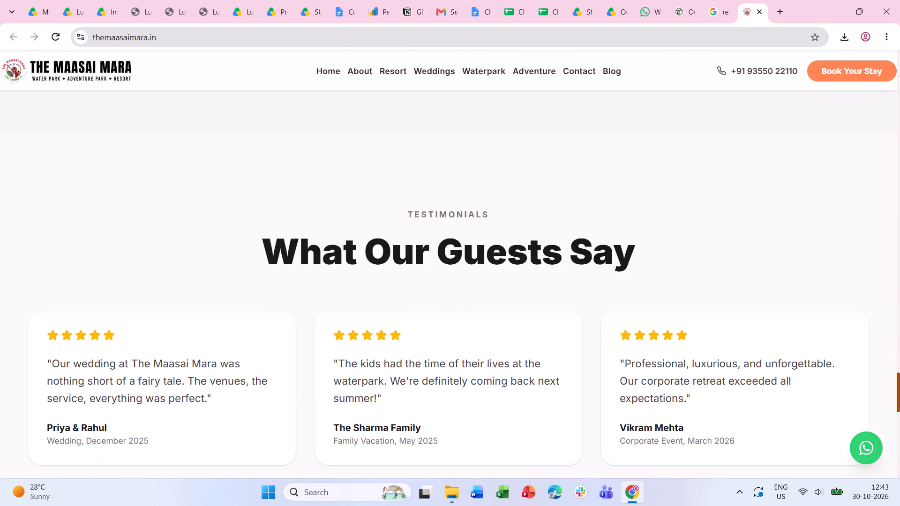
scroll(806, 280, "down", 8)
left_click(760, 14)
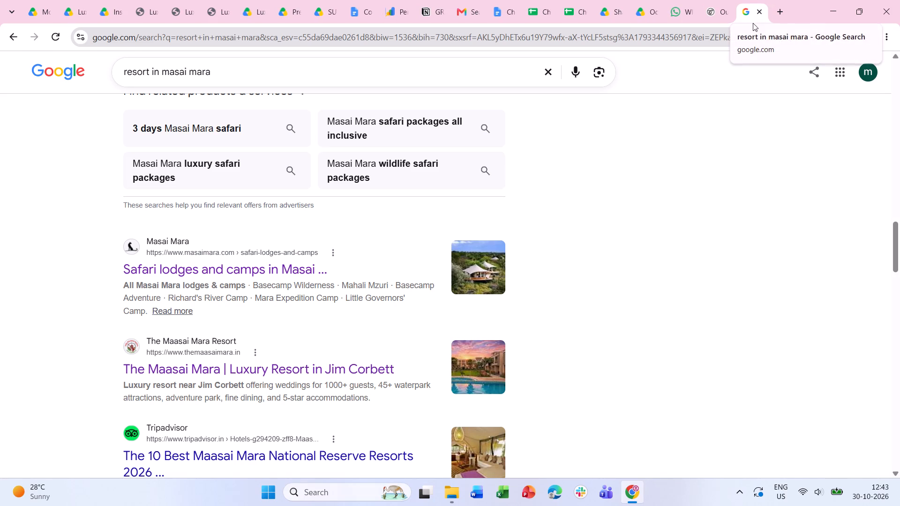
Return from the 'resort in masai mara' results to the Google home page.
left_click(65, 82)
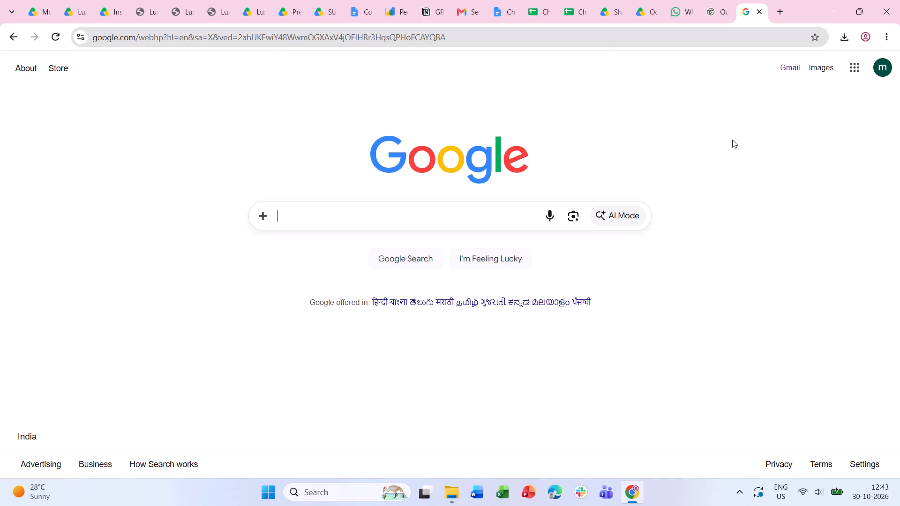
Review the Month 4 action plan, the FAQ optimization document and the 'faq' email search results in their open browser tabs.
left_click(707, 10)
left_click(750, 6)
left_click(526, 2)
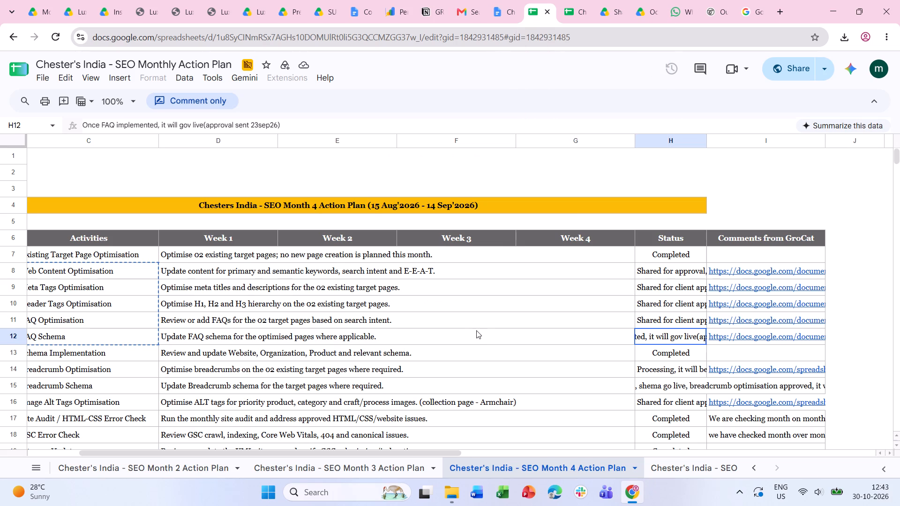
left_click(500, 2)
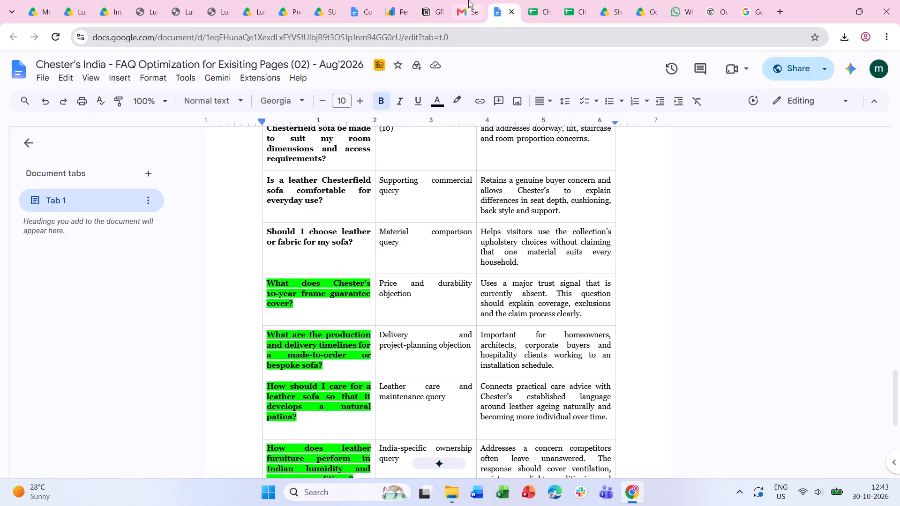
left_click(468, 0)
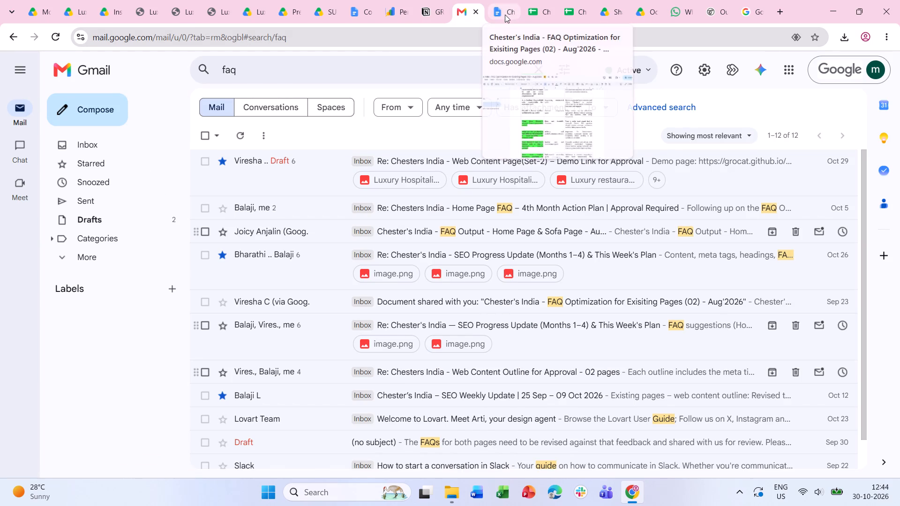
left_click(505, 15)
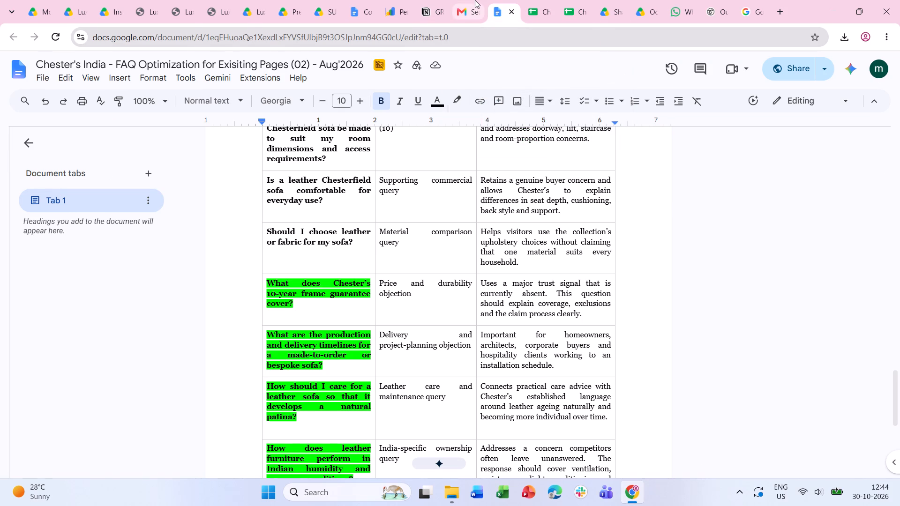
left_click(475, 0)
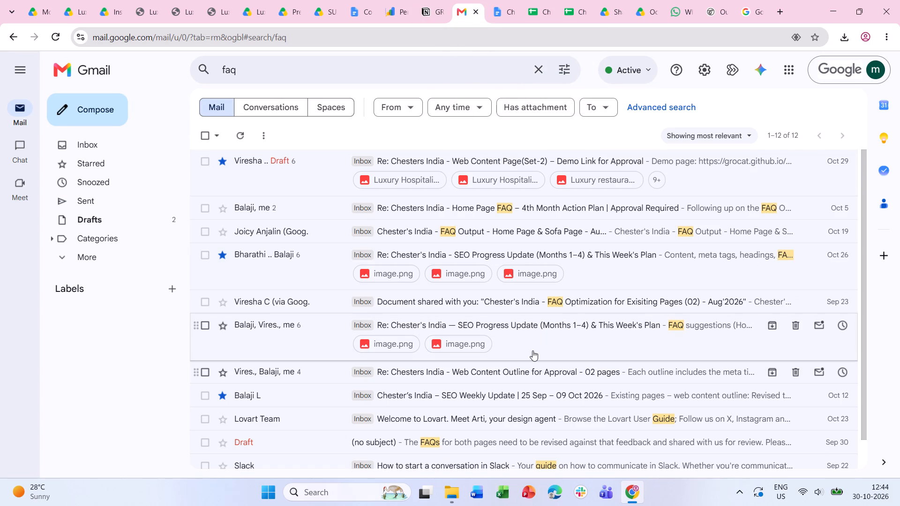
scroll(532, 344, "up", 5)
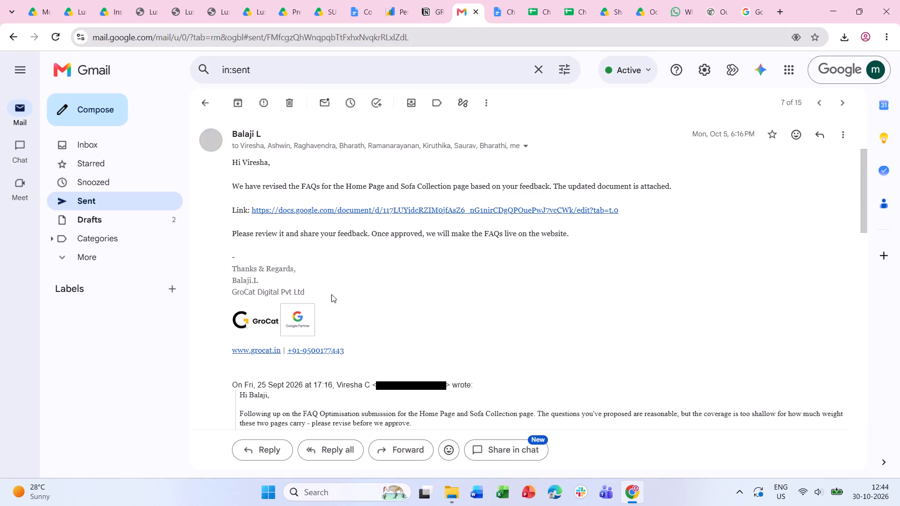
Open the revised Home Page and Sofa Collection FAQ document linked in the Oct 5 email, keeping the current account.
left_click(416, 206)
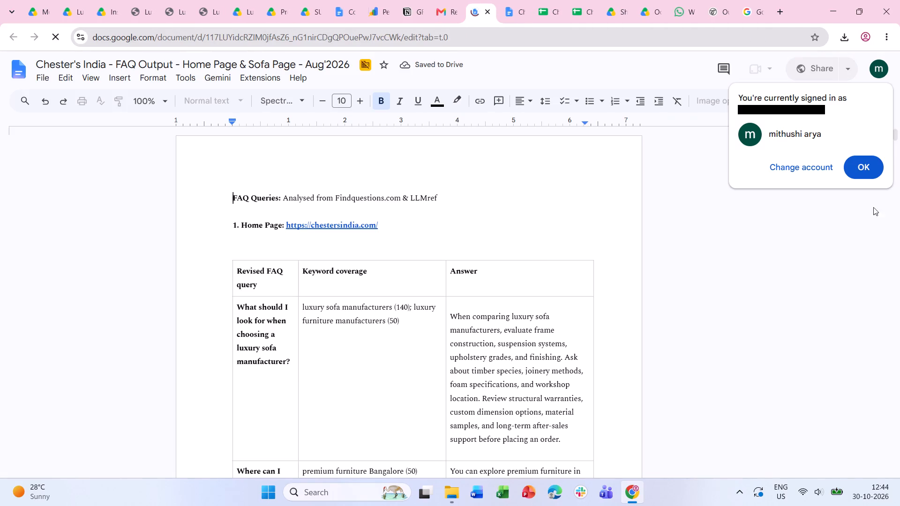
left_click(872, 171)
Read through the revised Home Page FAQ table down to the Client-Provided Homepage FAQs section.
scroll(574, 337, "down", 3)
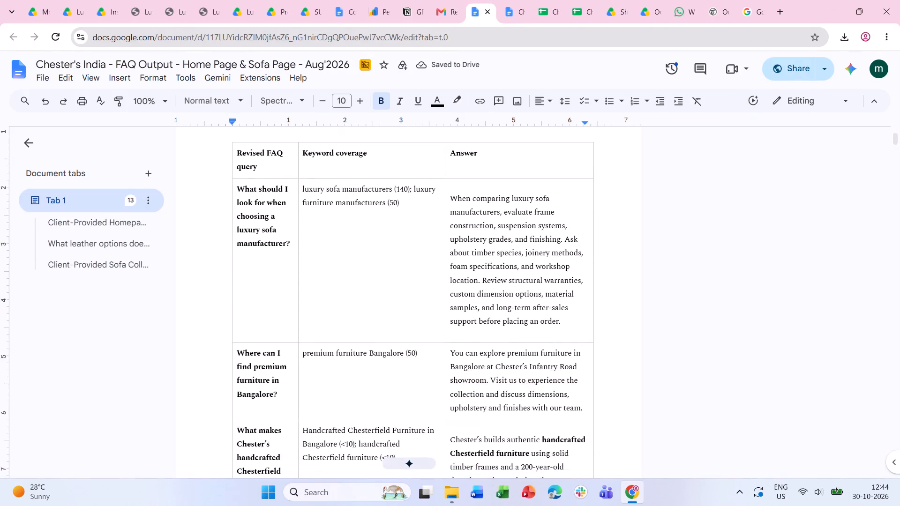
scroll(609, 340, "down", 12)
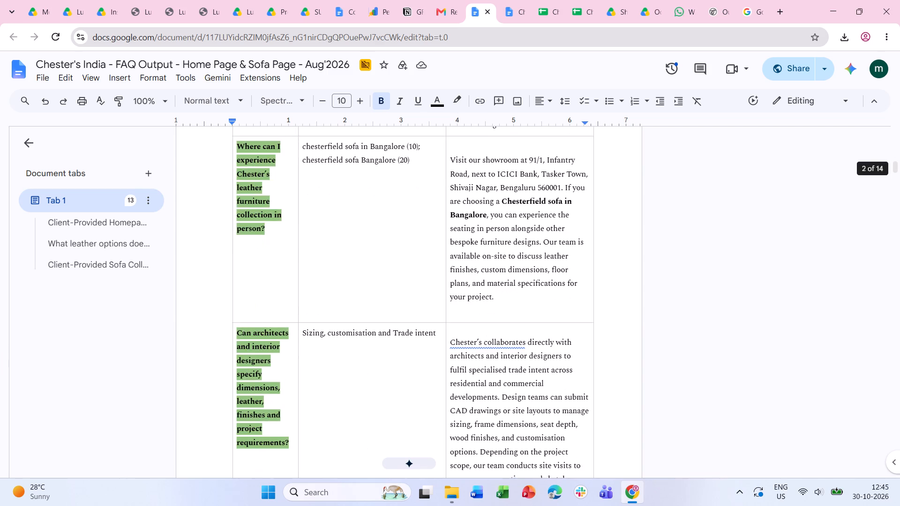
scroll(609, 340, "down", 10)
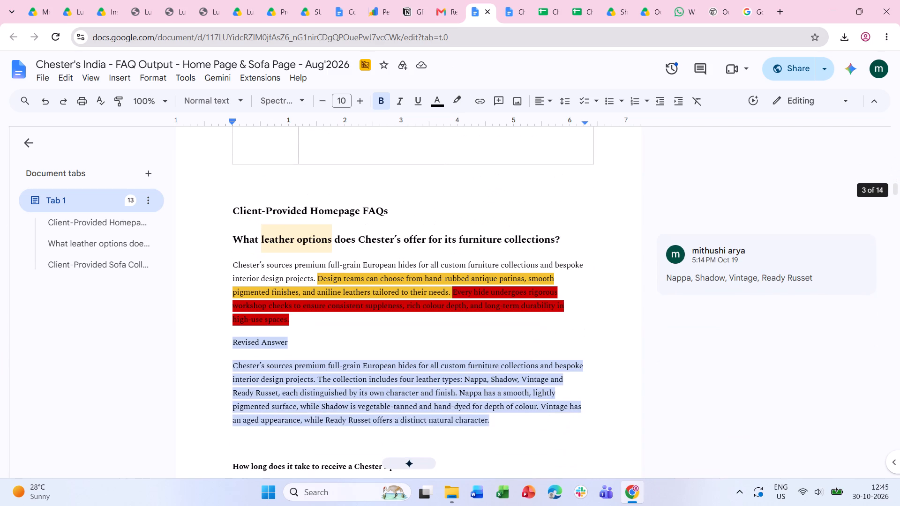
Read through the Client-Provided Homepage FAQs, comparing the original answers and comments with the revised answers.
left_click(462, 286)
left_click(474, 299)
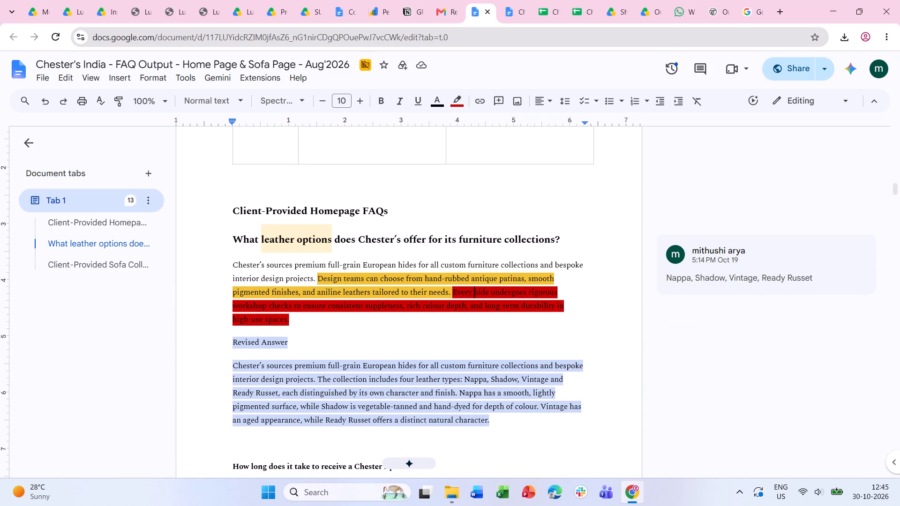
scroll(618, 322, "down", 2)
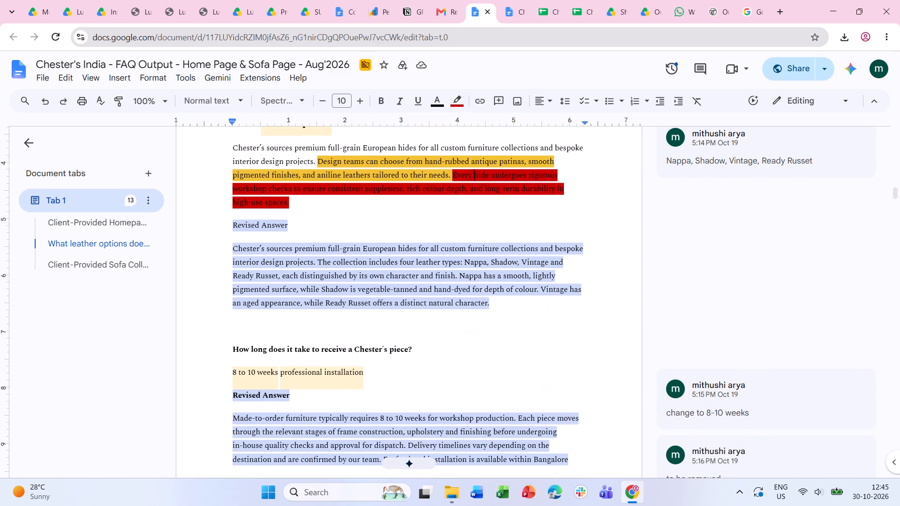
left_click(506, 278)
scroll(546, 298, "down", 2)
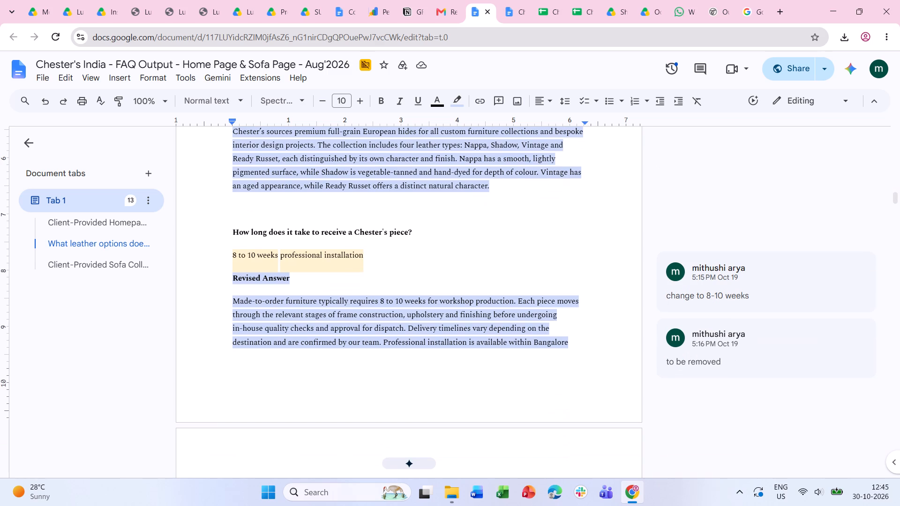
scroll(546, 298, "down", 5)
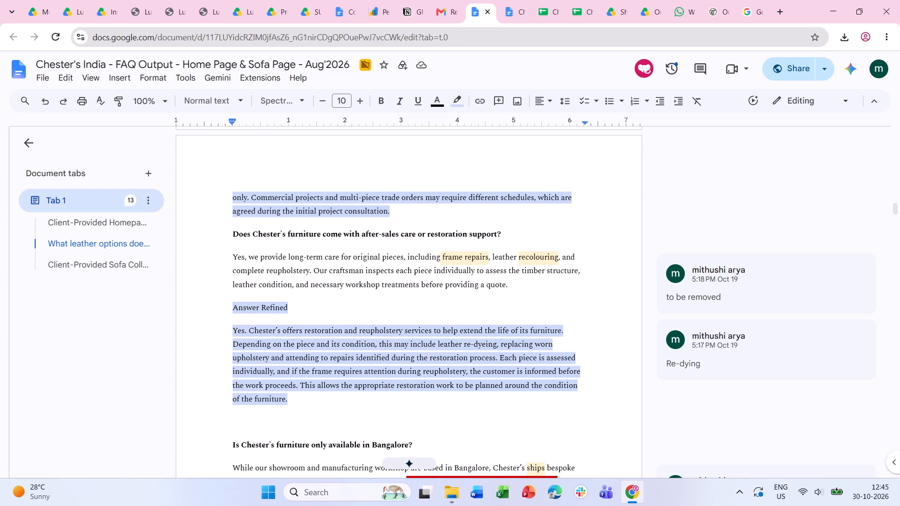
scroll(462, 330, "down", 3)
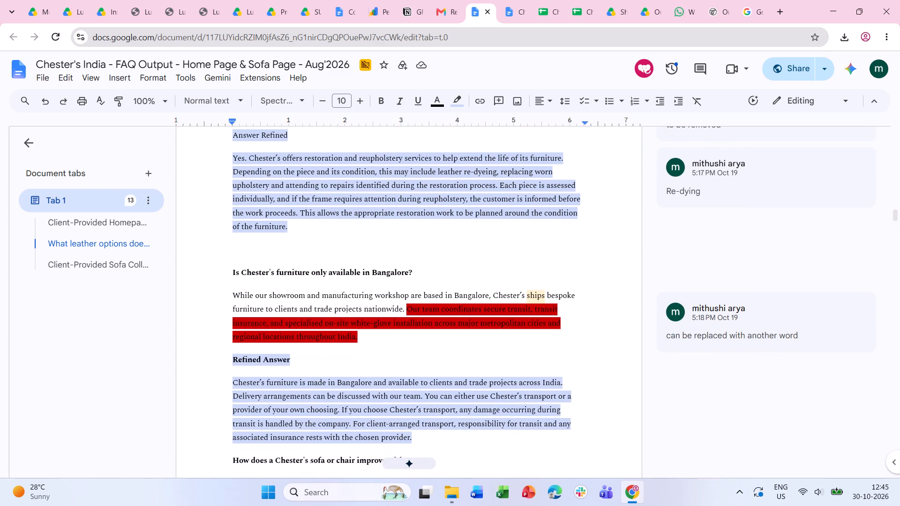
scroll(462, 327, "down", 2)
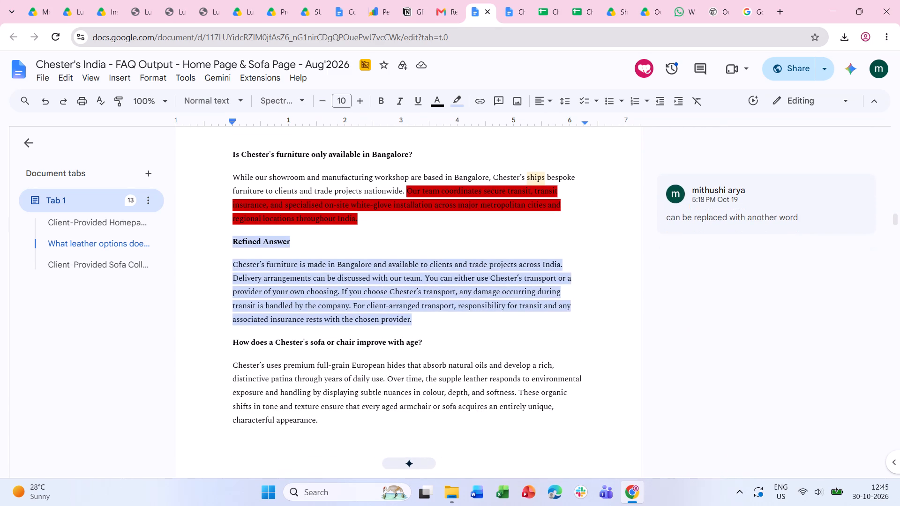
scroll(462, 327, "down", 2)
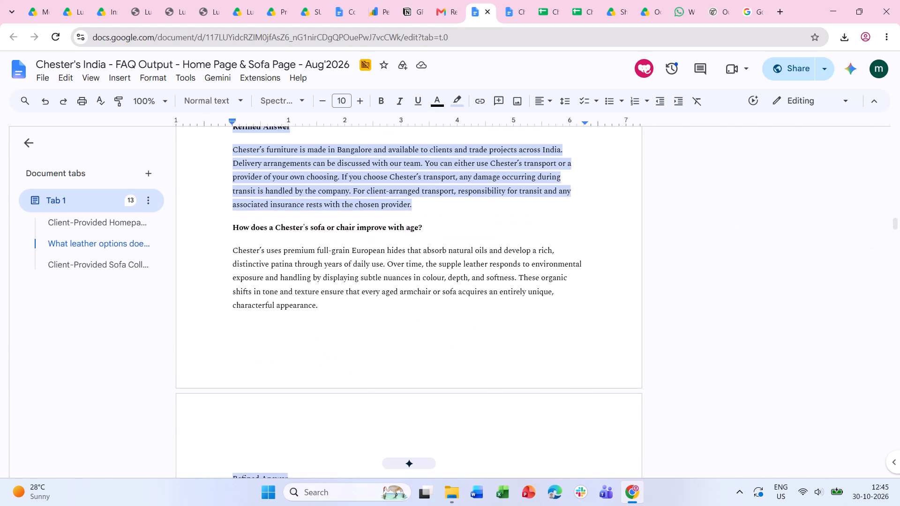
scroll(462, 327, "down", 2)
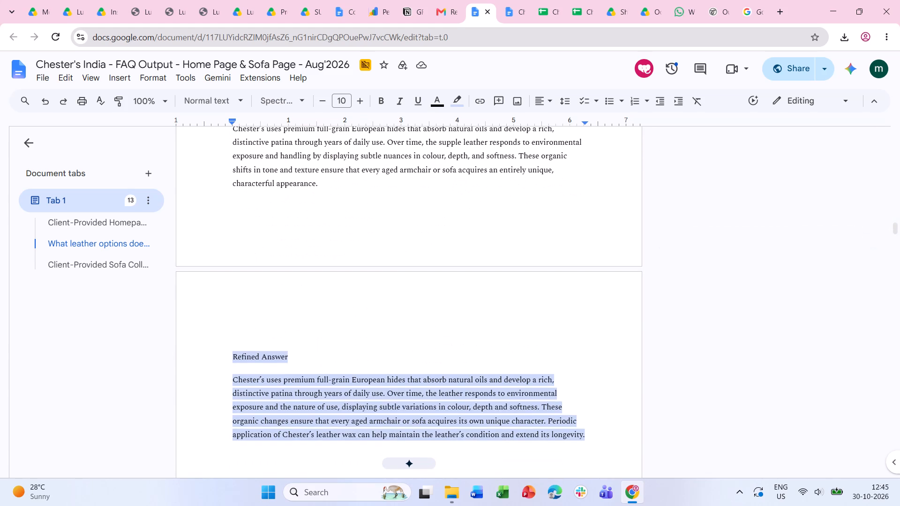
scroll(462, 327, "down", 3)
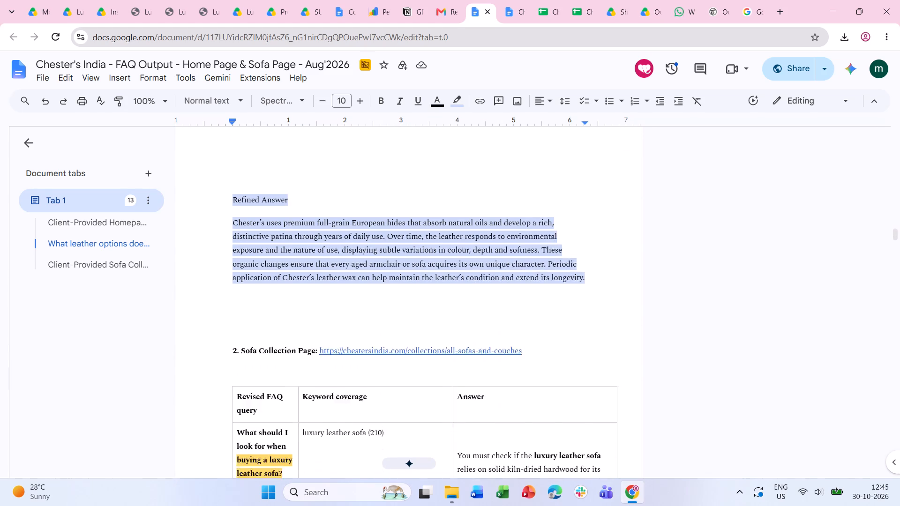
Read through the Sofa Collection Page FAQ table, its comments and revised answers, down to the Client-Provided Sofa Collection FAQs.
scroll(462, 327, "down", 3)
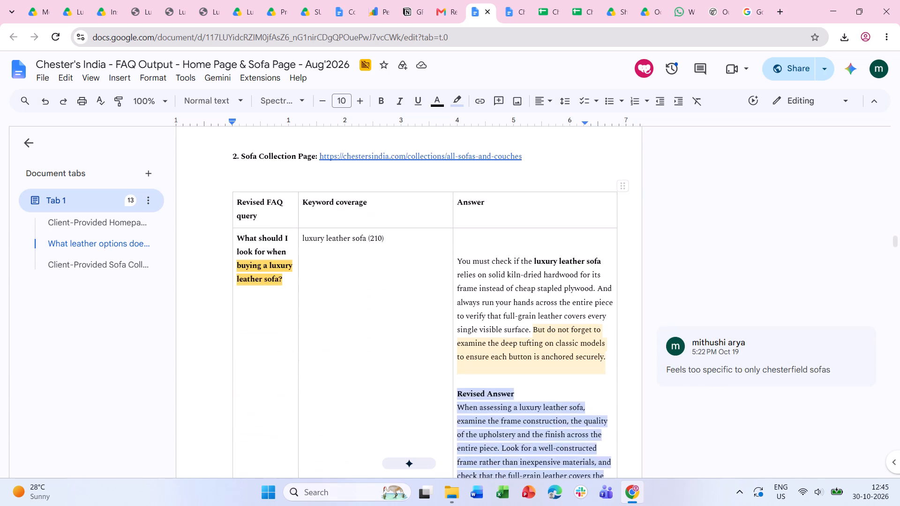
scroll(462, 327, "down", 6)
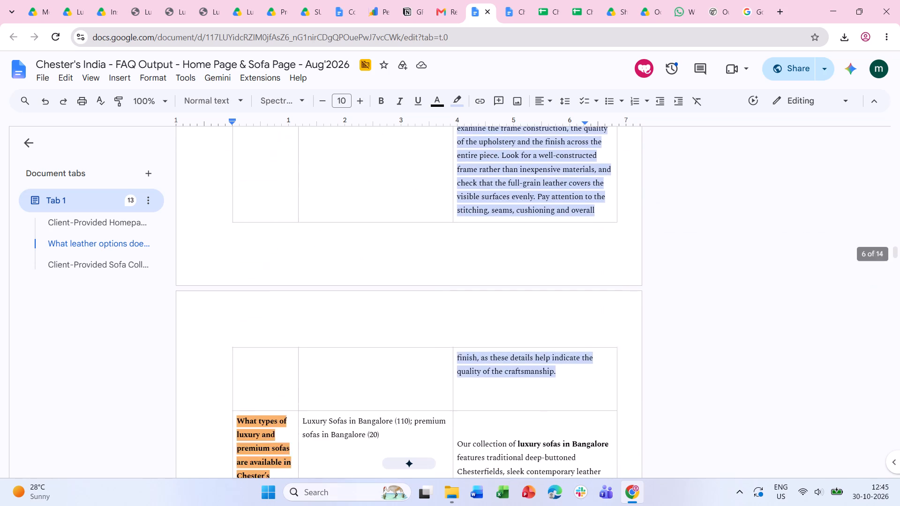
scroll(462, 327, "down", 12)
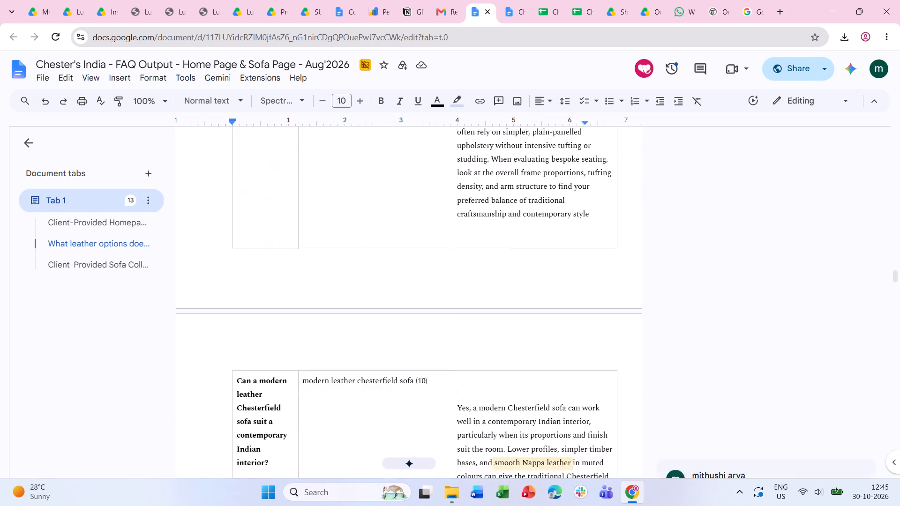
scroll(462, 327, "down", 6)
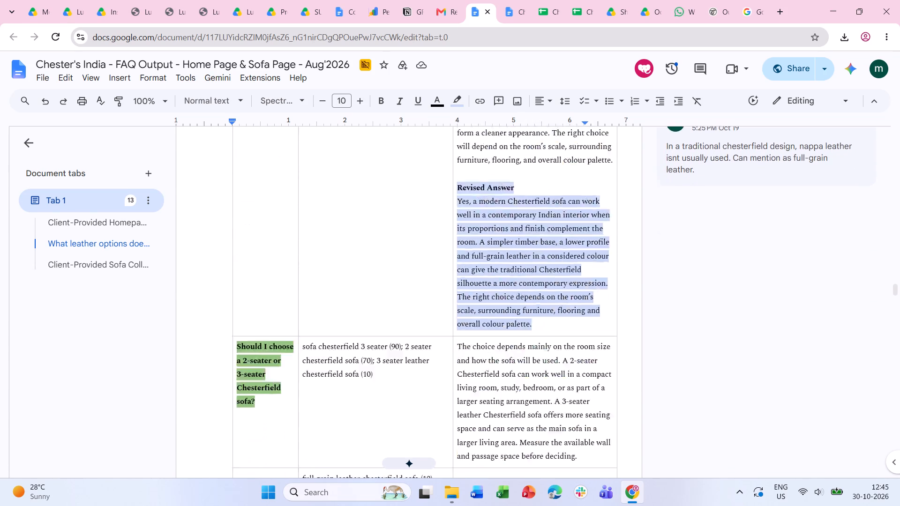
scroll(462, 327, "down", 9)
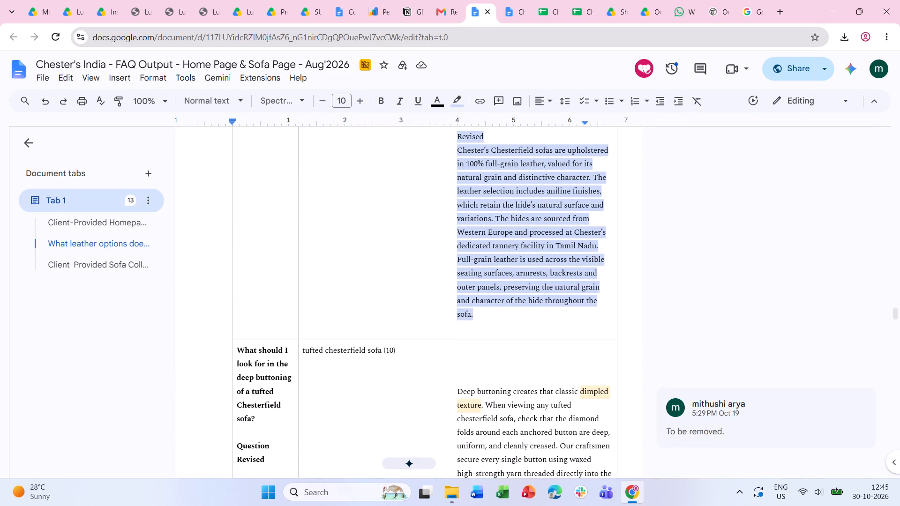
scroll(463, 325, "down", 16)
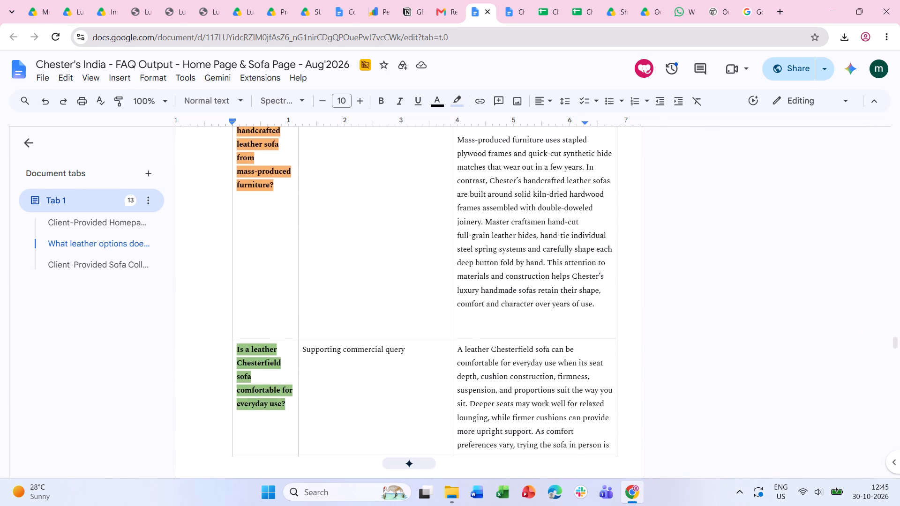
scroll(463, 325, "down", 5)
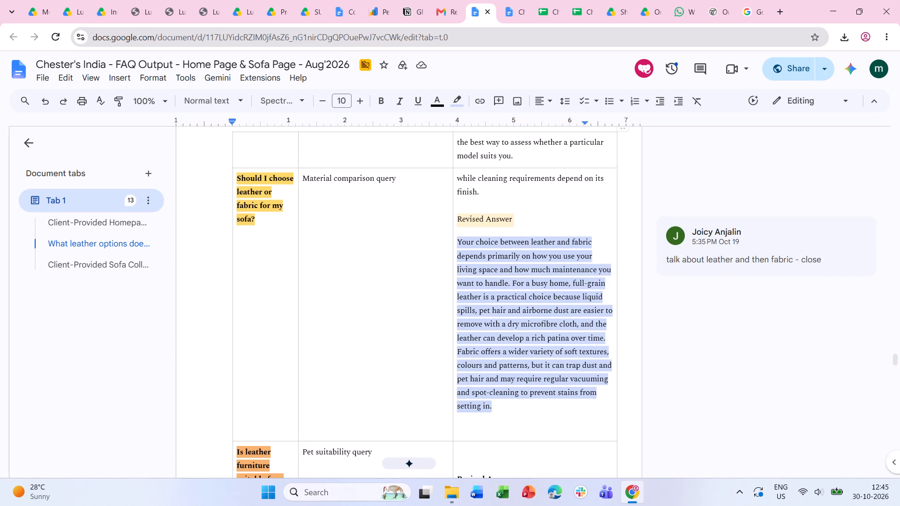
scroll(463, 325, "down", 5)
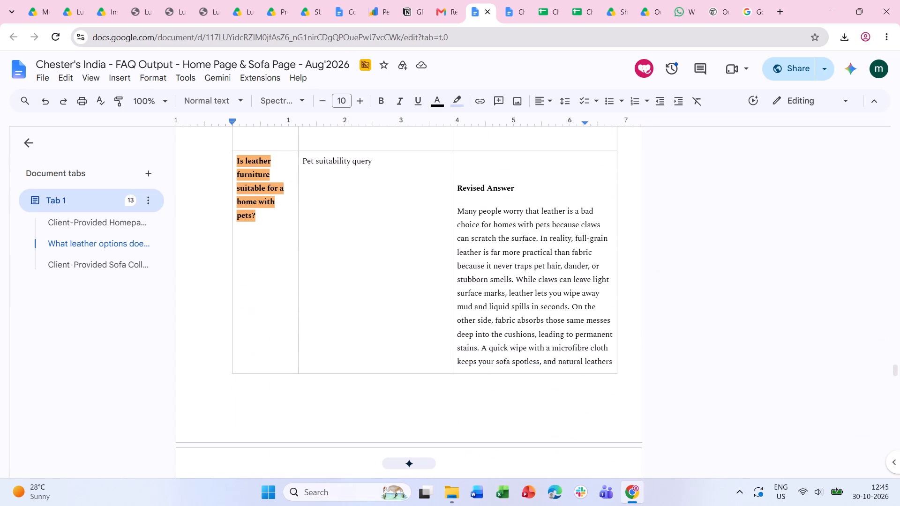
scroll(463, 325, "down", 11)
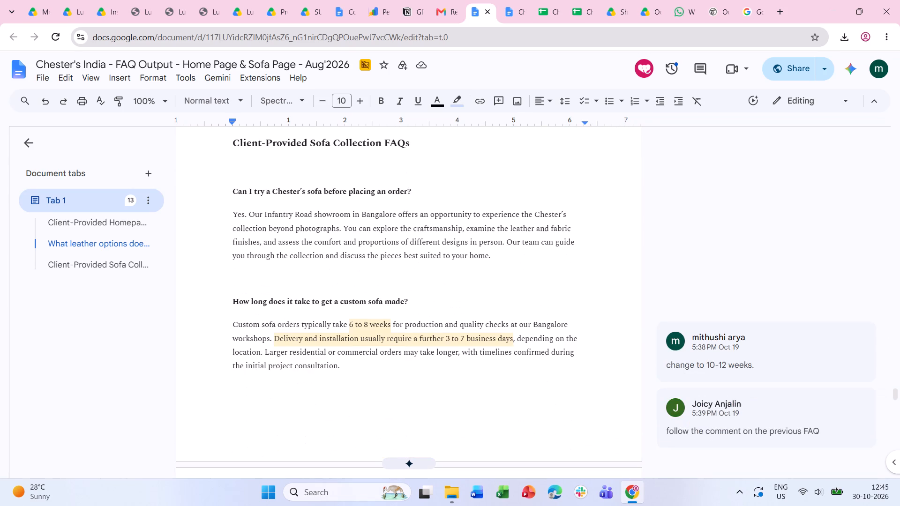
Change the production time in the revised answer on how long a custom sofa takes to "10 to 12" weeks.
scroll(463, 325, "down", 2)
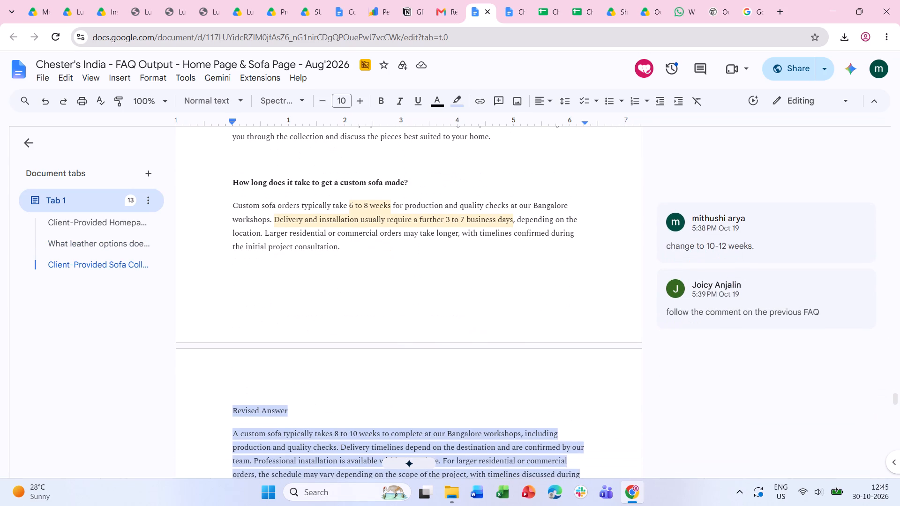
scroll(463, 325, "down", 2)
scroll(463, 325, "up", 2)
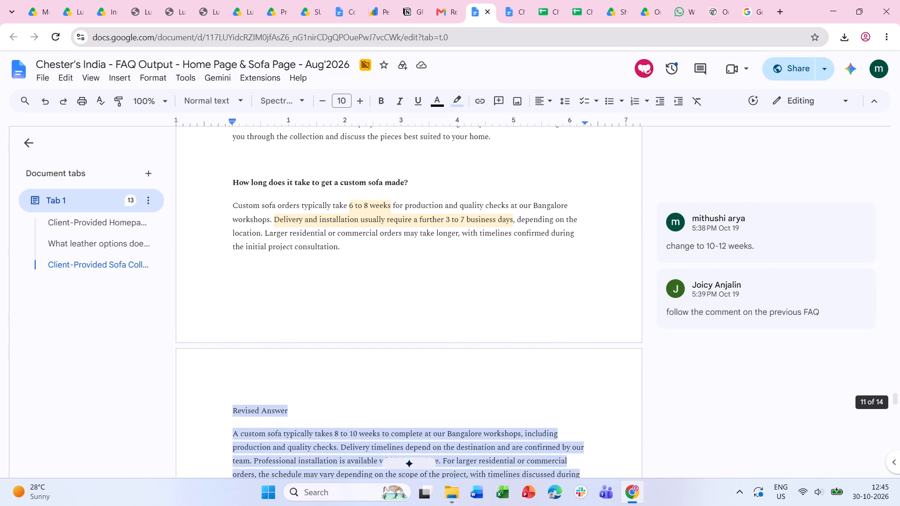
scroll(463, 325, "down", 3)
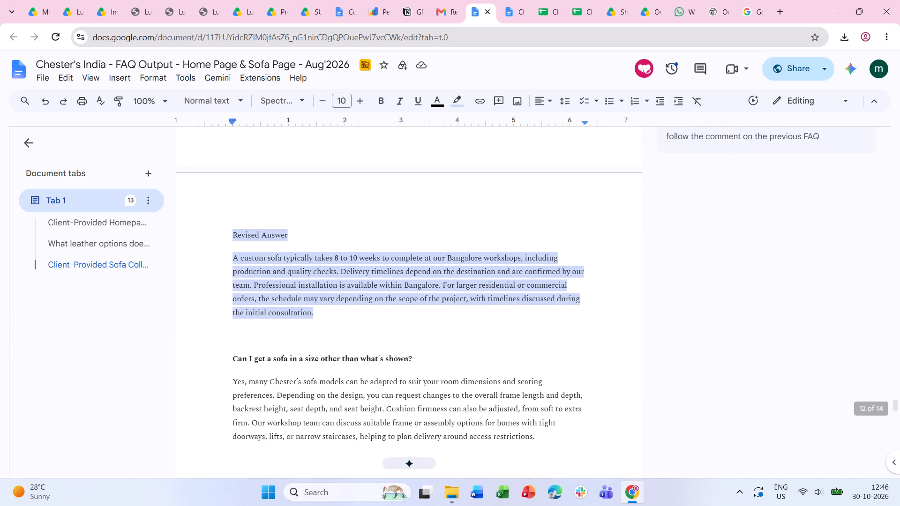
left_click_drag(357, 256, 336, 259)
type("10 to 2")
key("BackSpace")
type("12")
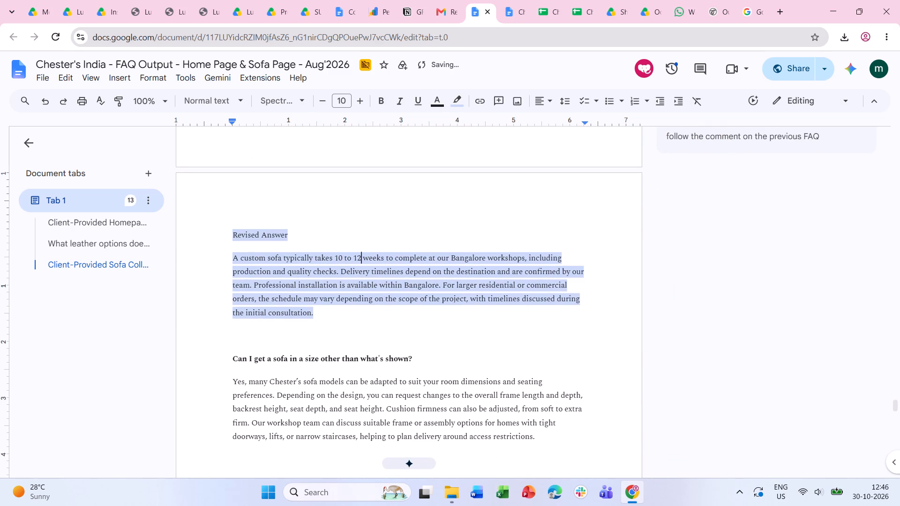
left_click(382, 320)
Read the remaining Client-Provided Sofa Collection FAQs to the end of the document.
scroll(448, 345, "down", 12)
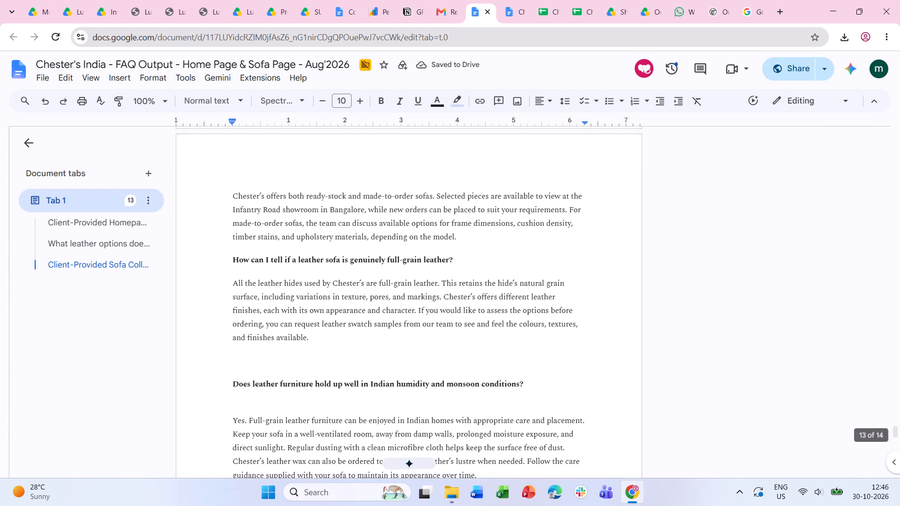
scroll(450, 345, "down", 13)
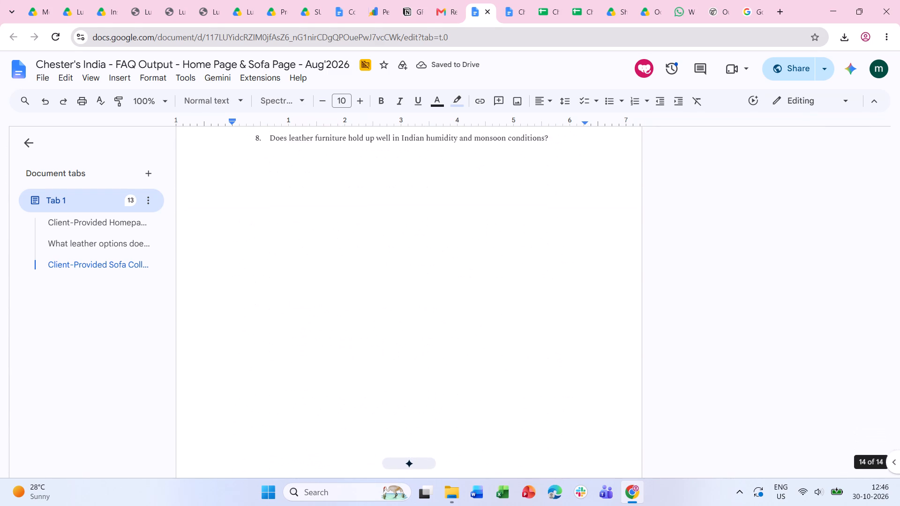
Look back over the Sofa Collection FAQs and revised answers, up to the end of the homepage FAQs.
scroll(450, 345, "up", 20)
scroll(450, 345, "up", 10)
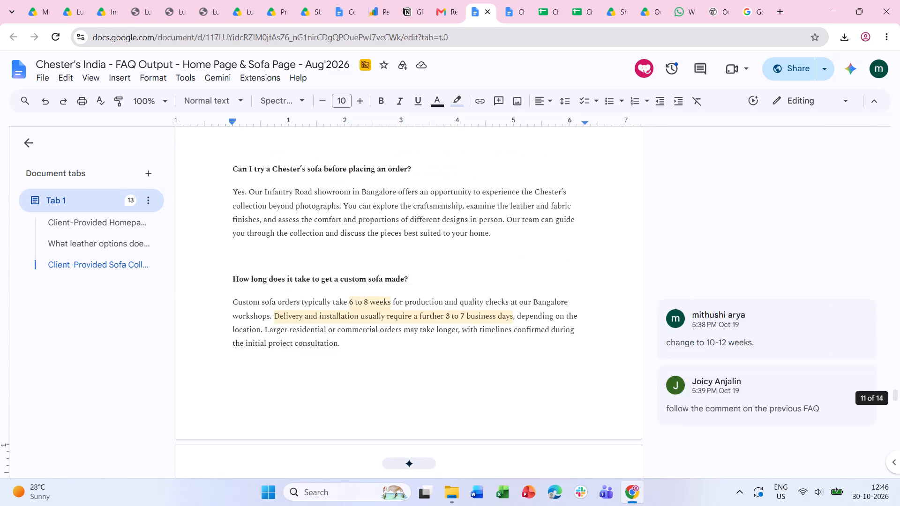
scroll(450, 345, "up", 15)
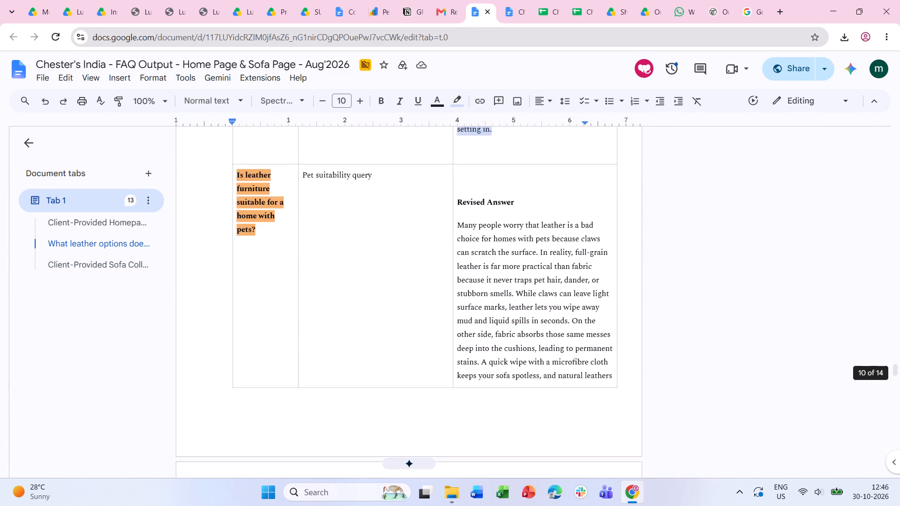
scroll(450, 344, "up", 18)
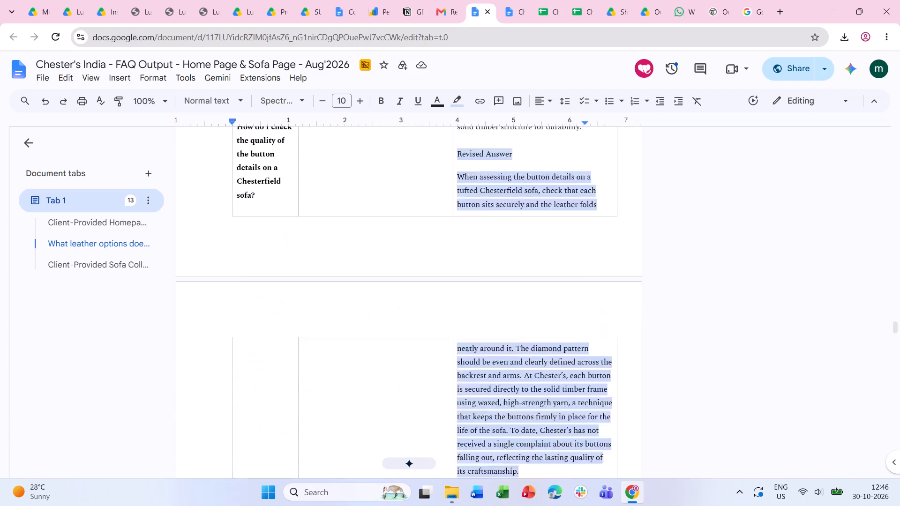
scroll(450, 343, "up", 13)
scroll(450, 343, "up", 10)
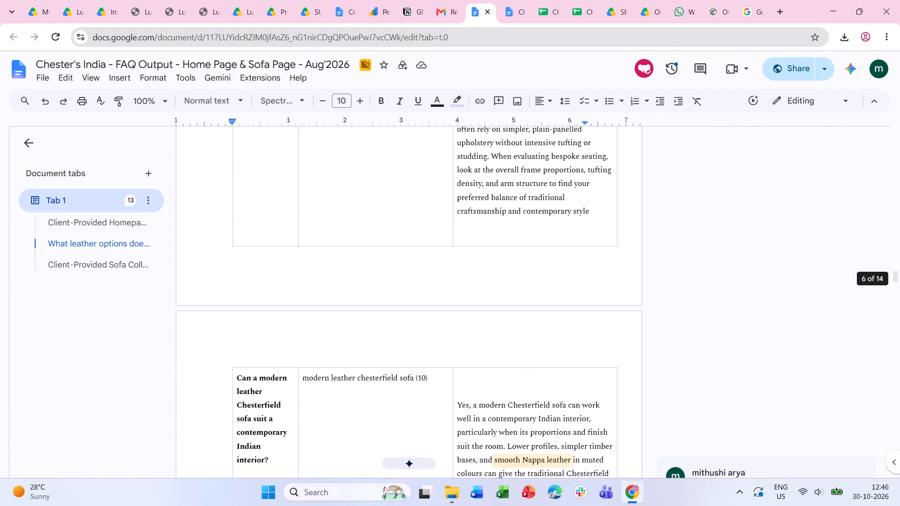
scroll(450, 343, "up", 19)
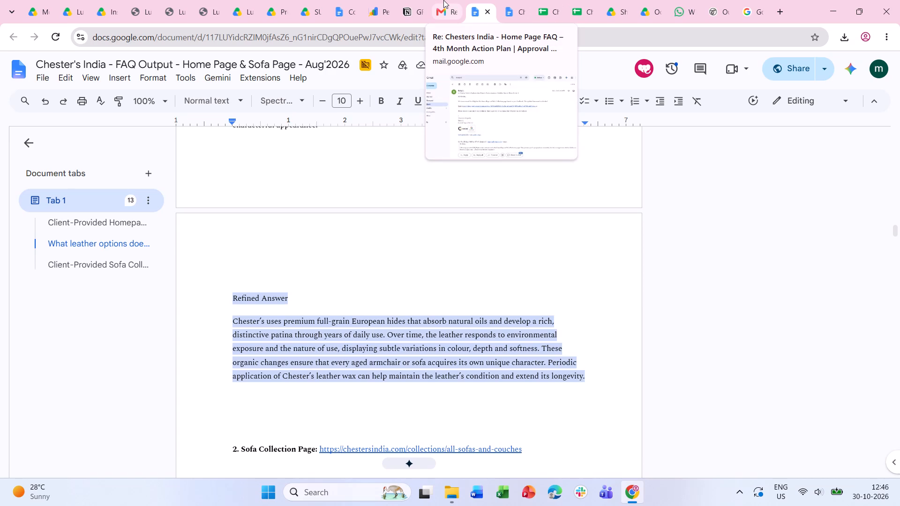
Switch to the Chester's India - GMB Post Update spreadsheet.
left_click(578, 16)
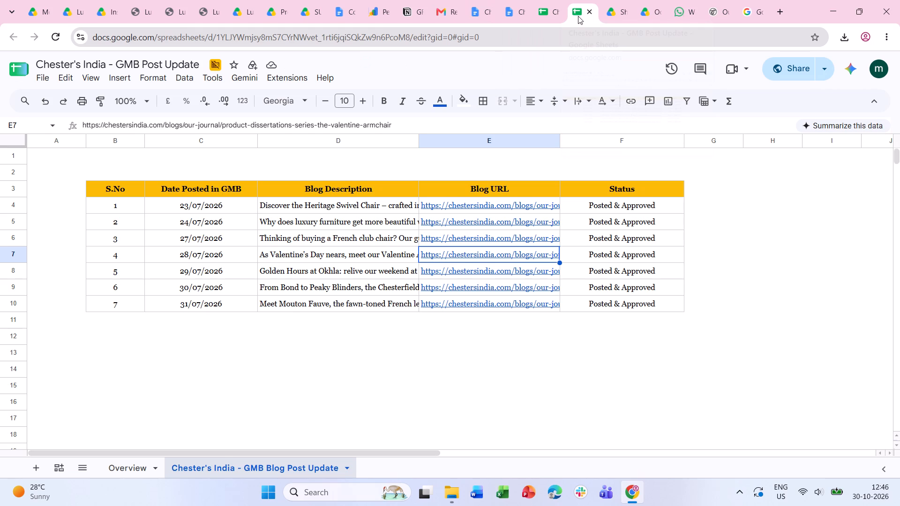
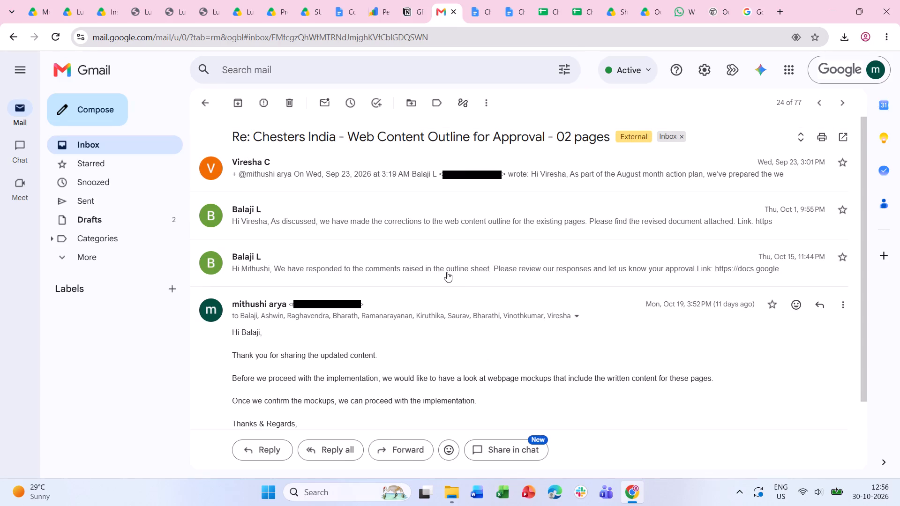
Read the 15 and 19 October messages in the Web Content Outline approval email thread, and switch to the SEO Monthly Action Plan.
left_click(447, 272)
scroll(479, 326, "down", 5)
scroll(479, 326, "up", 3)
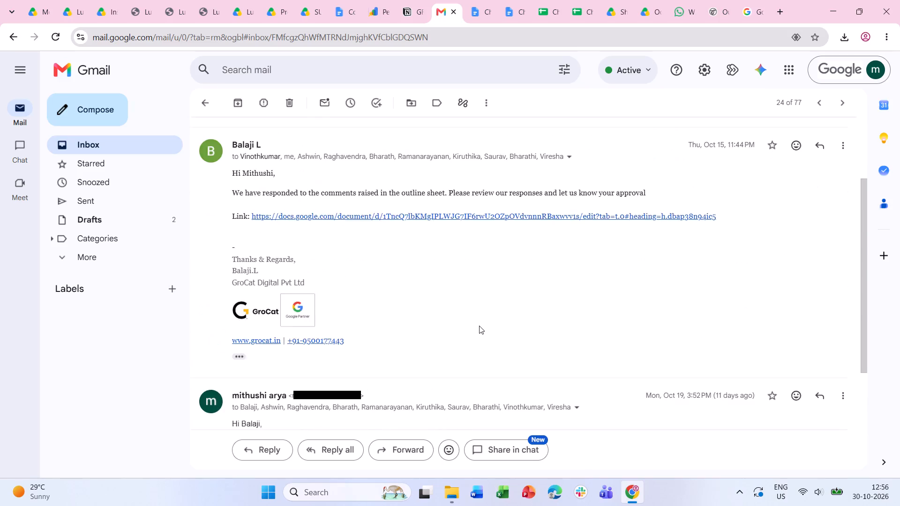
scroll(479, 326, "down", 7)
scroll(479, 326, "up", 3)
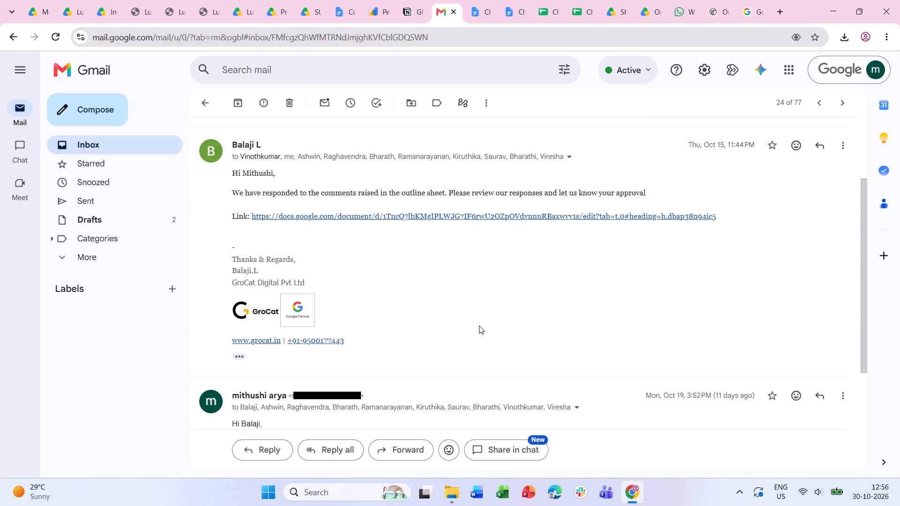
scroll(479, 326, "down", 2)
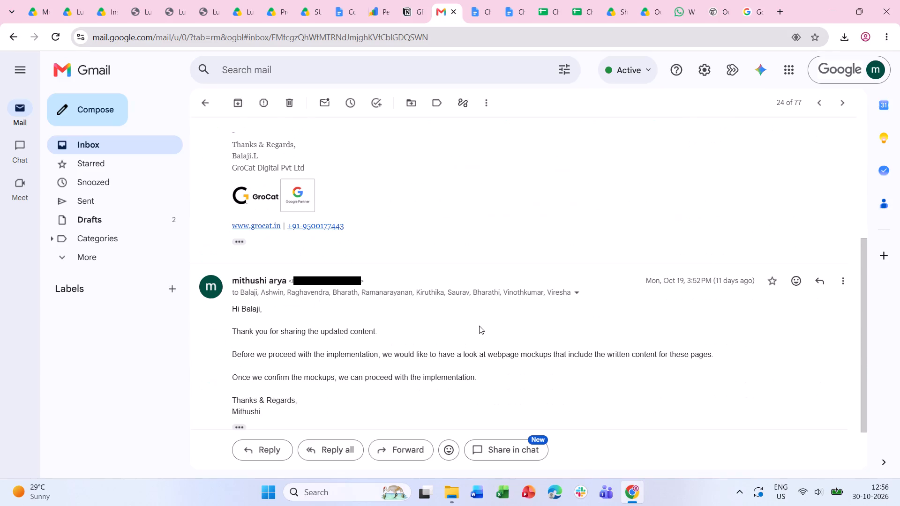
scroll(479, 326, "up", 4)
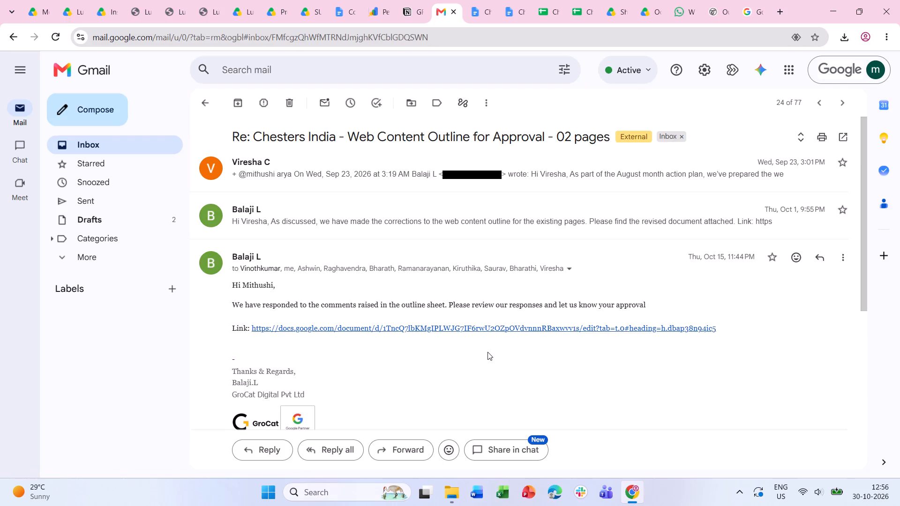
left_click(548, 21)
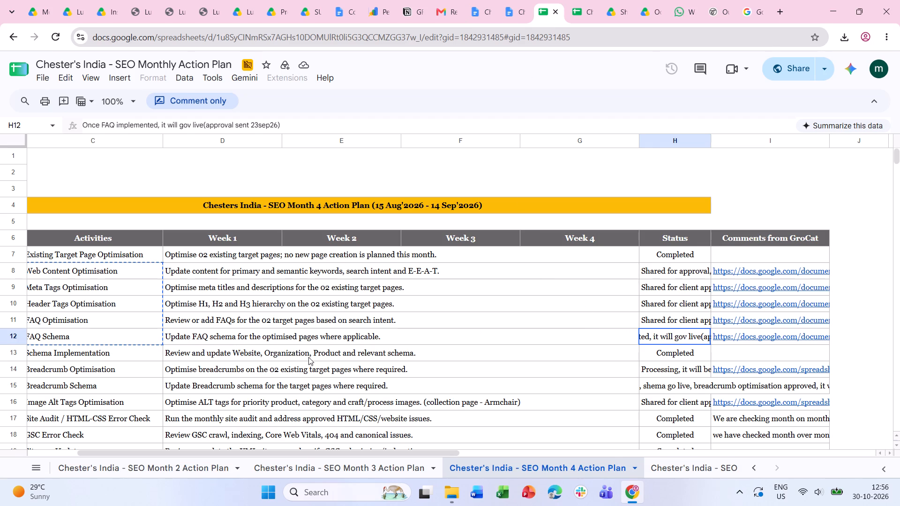
Add a bold "MONTH 4" heading below the Month 3 notes on the GROCAT - SEO page in Notion.
left_click(422, 9)
scroll(453, 318, "down", 3)
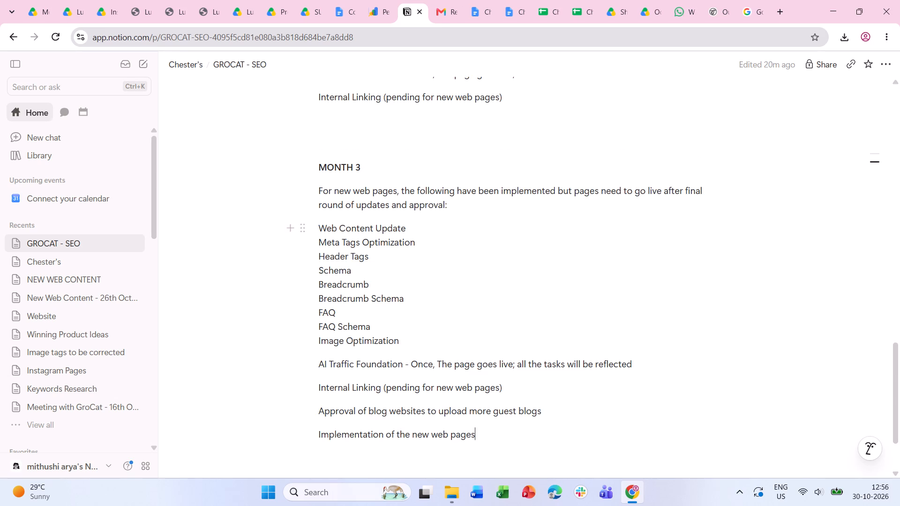
scroll(453, 318, "down", 7)
left_click(459, 381)
key("Return")
key("Return")
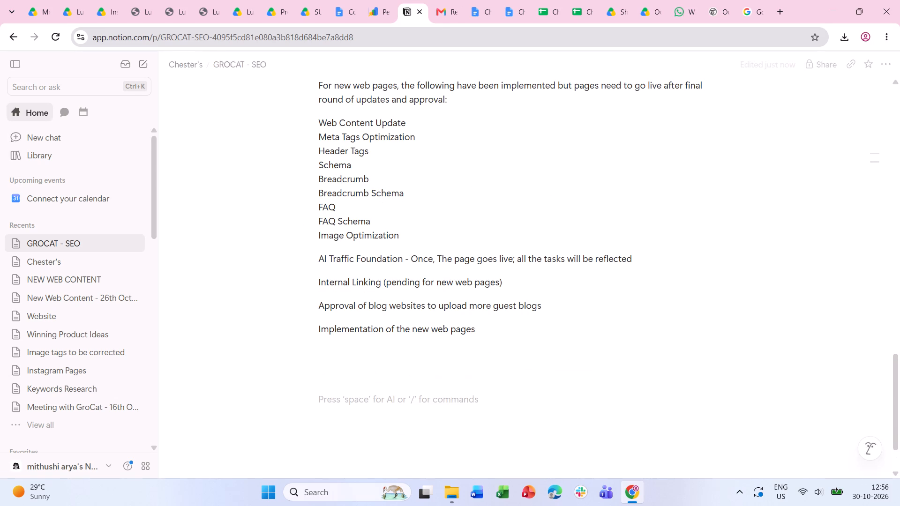
type("MONTH 4")
key("Return")
triple_click(350, 398)
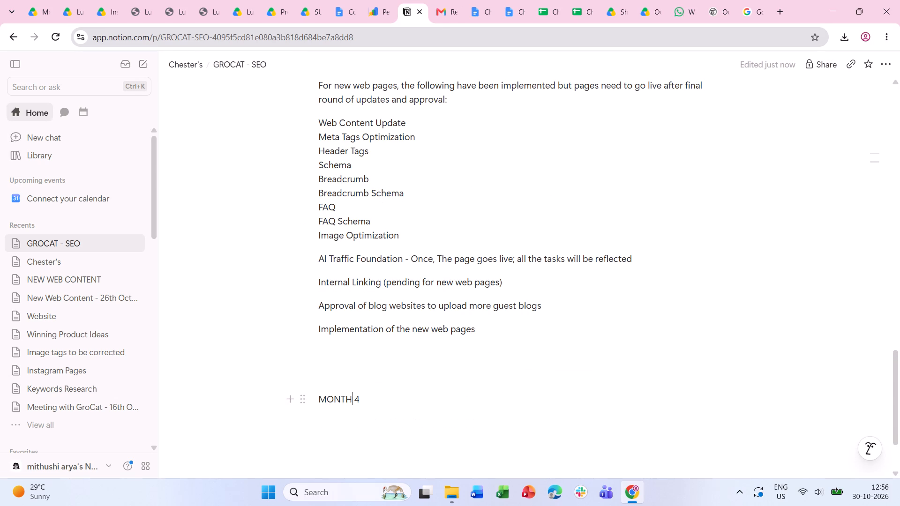
key("ctrl+b")
left_click(345, 417)
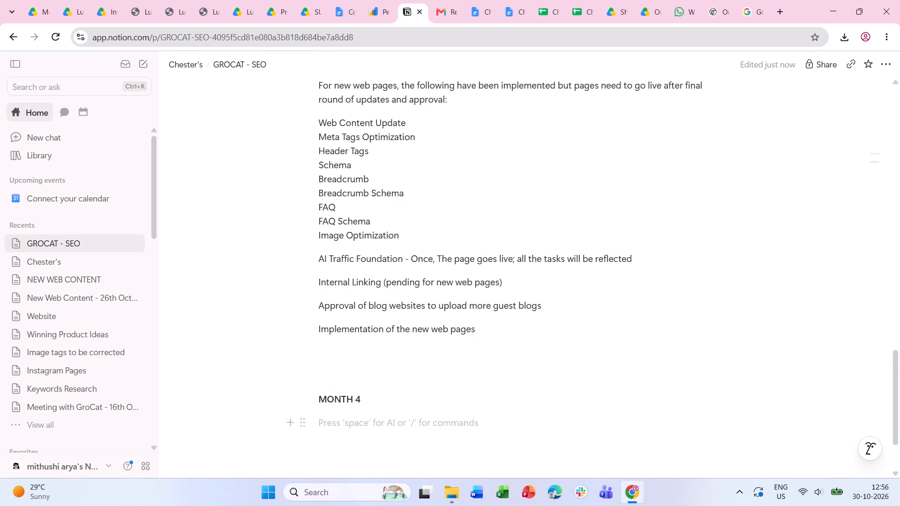
Check which documents are linked from the FAQ Schema and FAQ Optimisation rows of the Month 4 action plan, closing each.
left_click(549, 14)
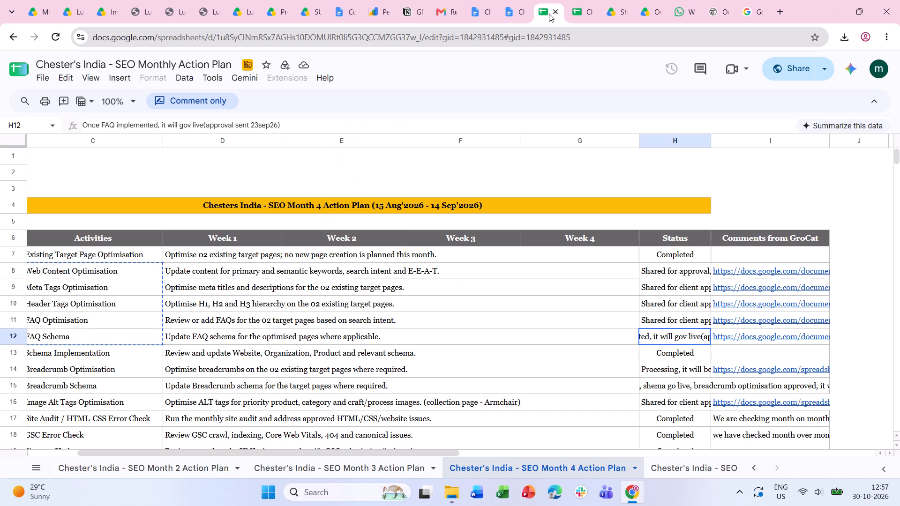
left_click(105, 331)
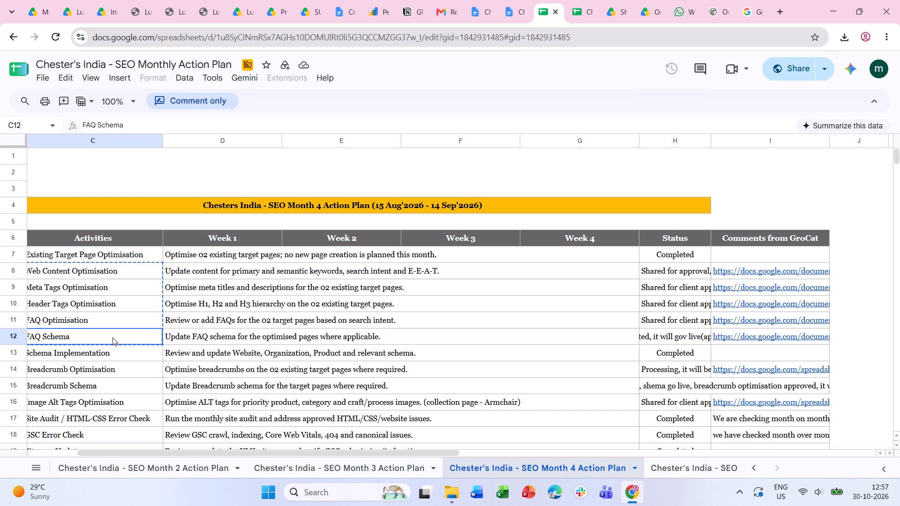
left_click(742, 339)
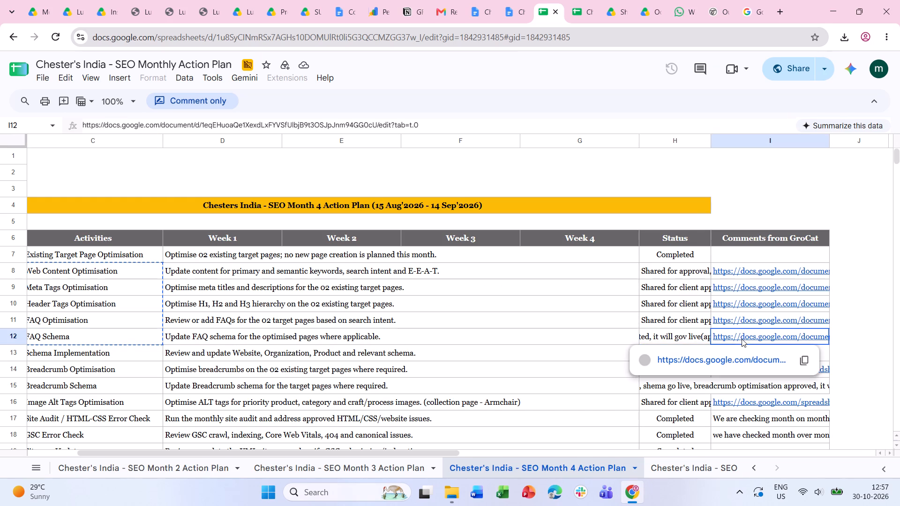
left_click(741, 357)
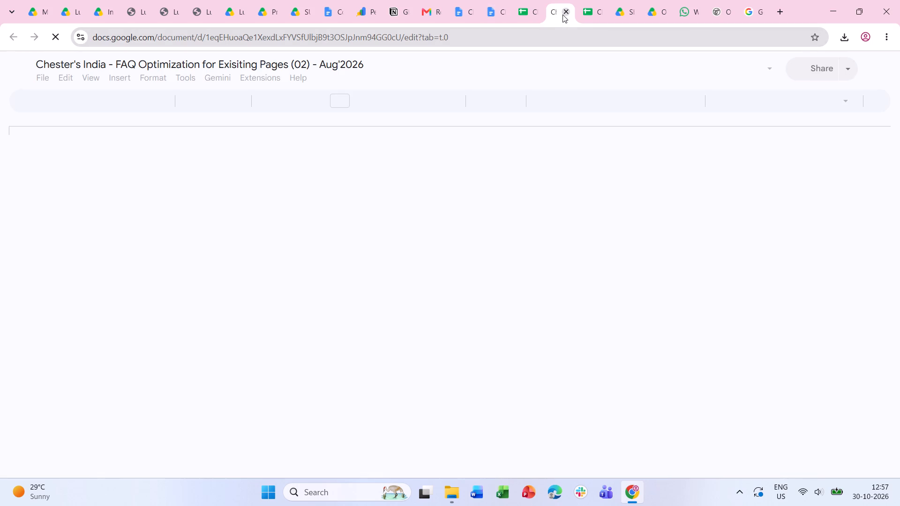
left_click(563, 13)
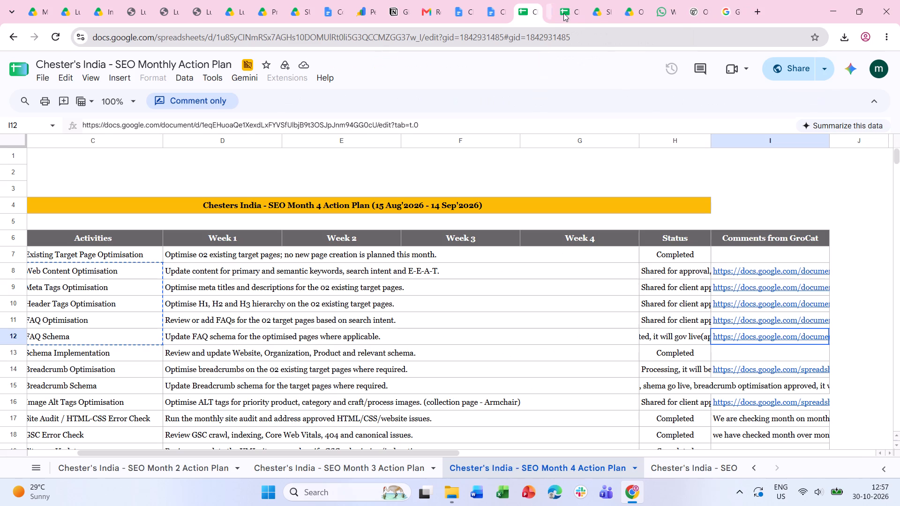
left_click(720, 321)
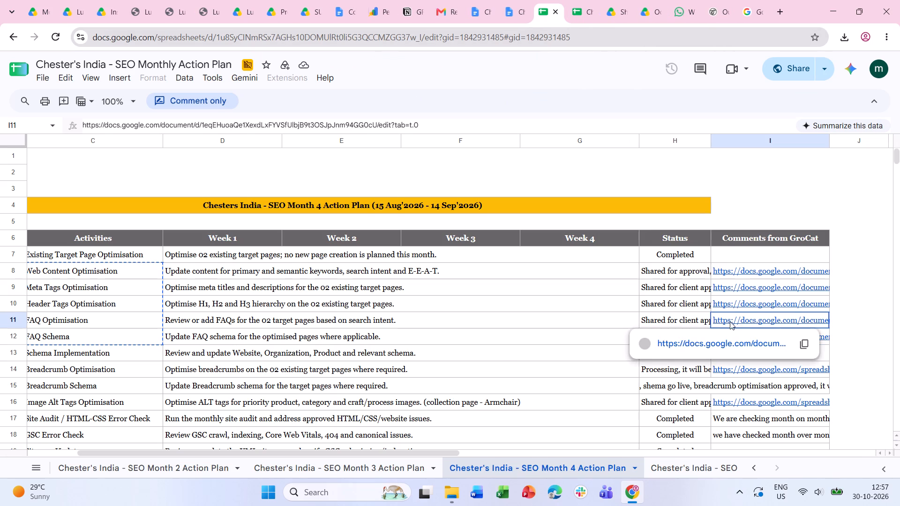
left_click(736, 342)
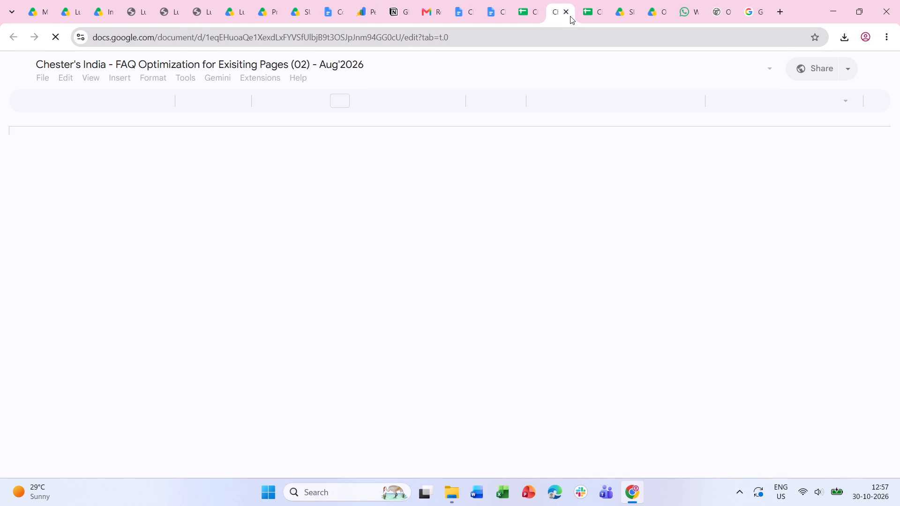
left_click(569, 14)
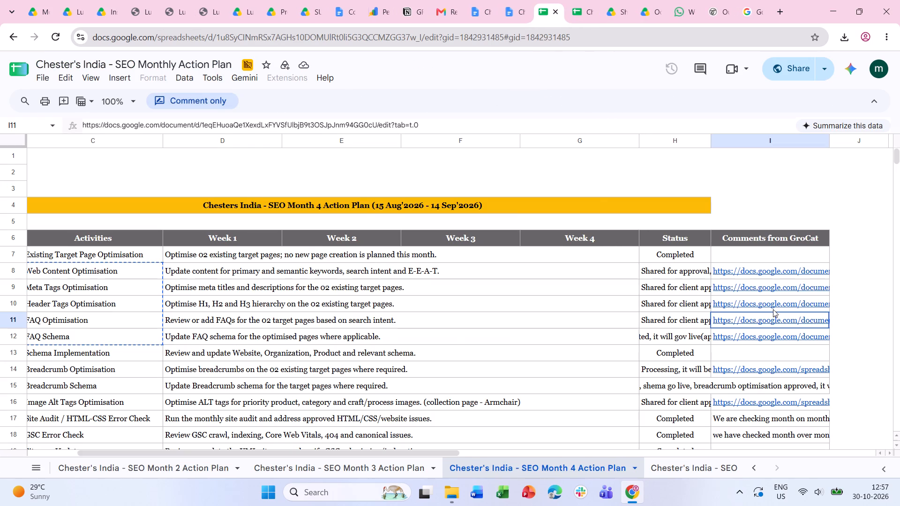
Open the Web Content Outline document linked from the Header Tags Optimisation row, look through it to the end, and close it.
left_click(749, 307)
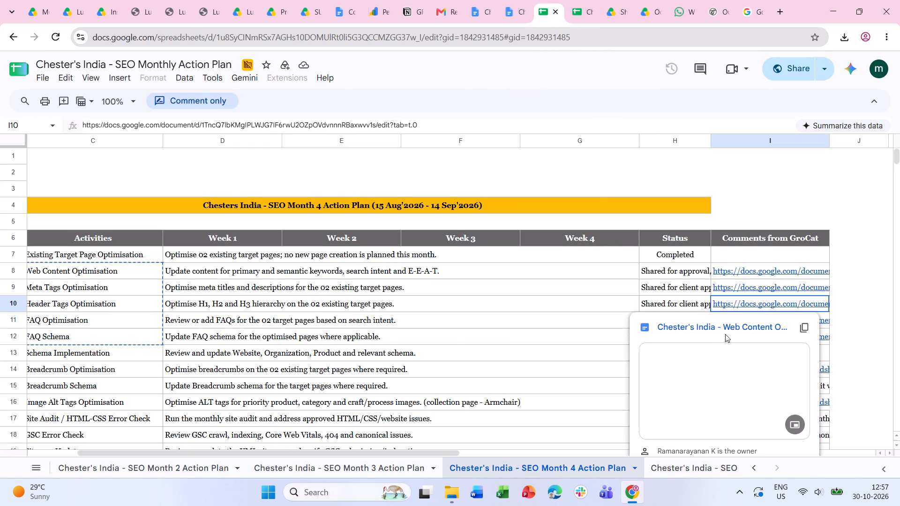
left_click(724, 329)
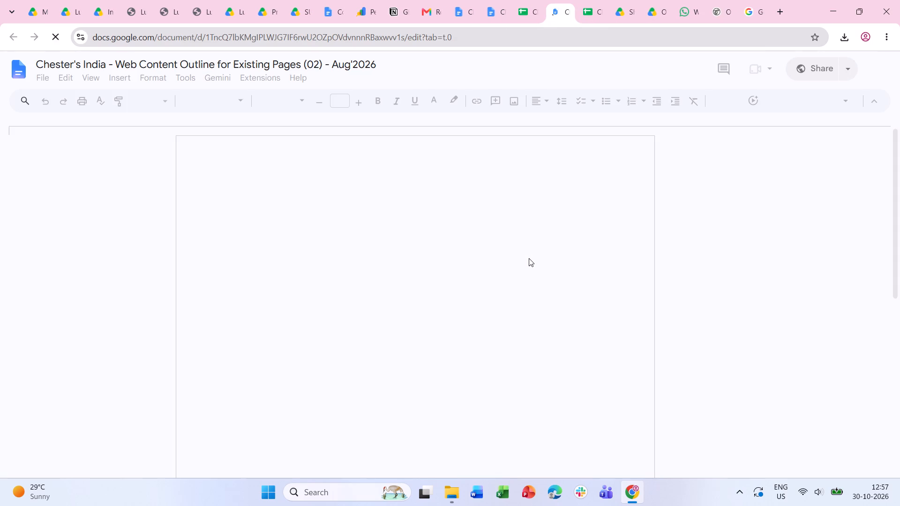
scroll(529, 258, "down", 8)
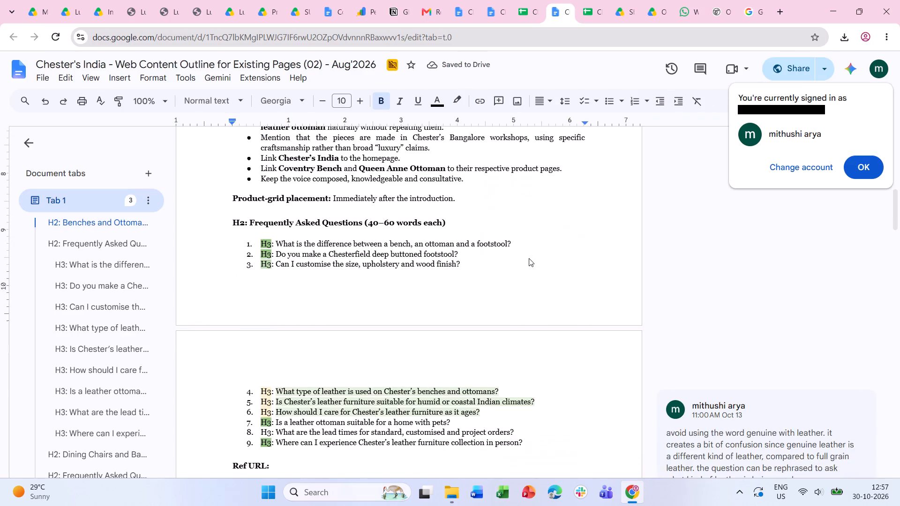
scroll(533, 283, "down", 5)
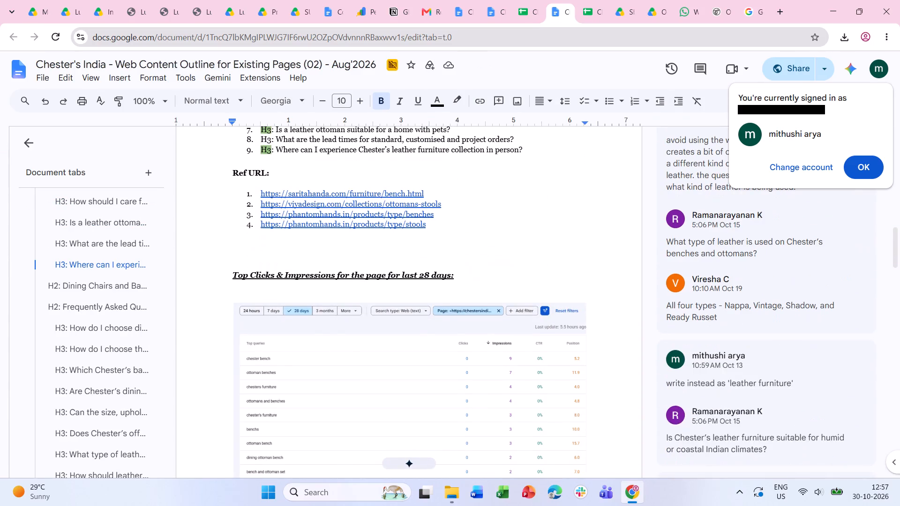
scroll(533, 283, "down", 17)
scroll(533, 283, "down", 7)
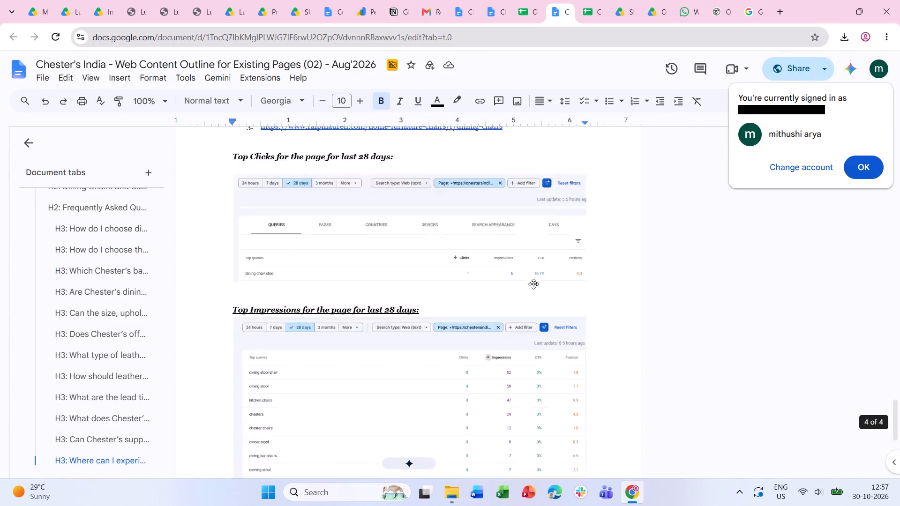
scroll(533, 284, "down", 5)
scroll(533, 284, "up", 20)
scroll(533, 284, "up", 20)
scroll(533, 284, "up", 3)
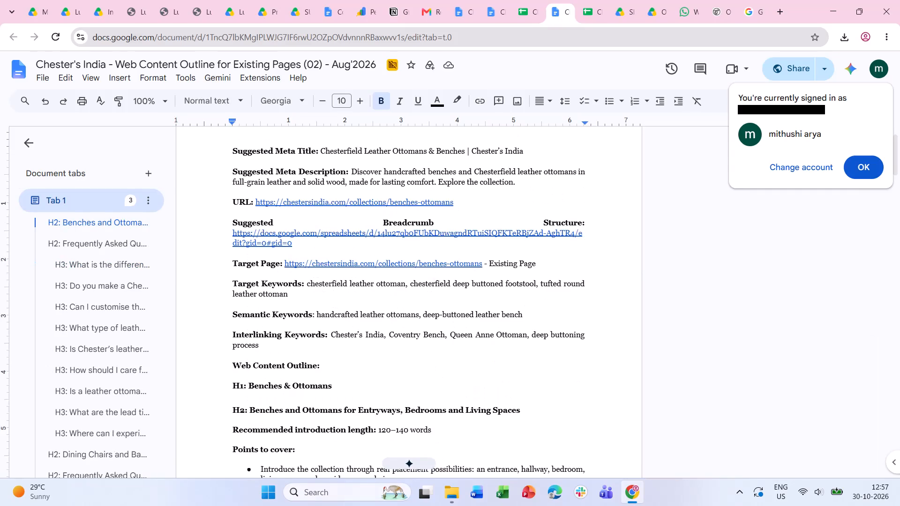
scroll(533, 284, "up", 5)
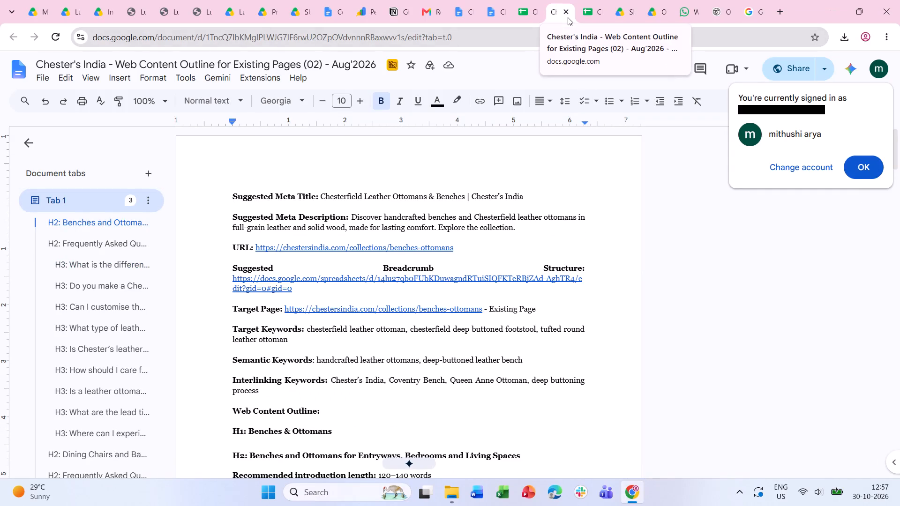
left_click(565, 13)
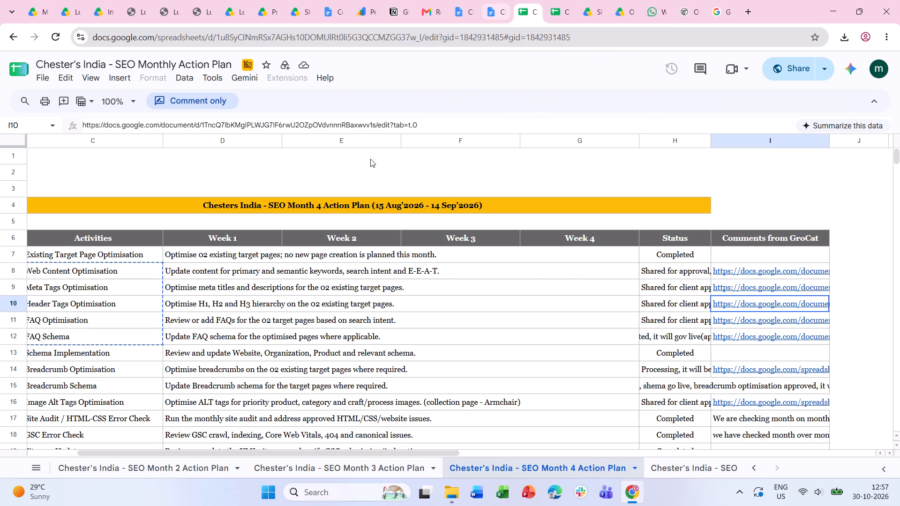
Copy the Header Tags Optimisation, FAQ Optimisation and FAQ Schema activities from the action plan into Notion as plain text under MONTH 4.
scroll(105, 318, "right", 1)
left_click(103, 320)
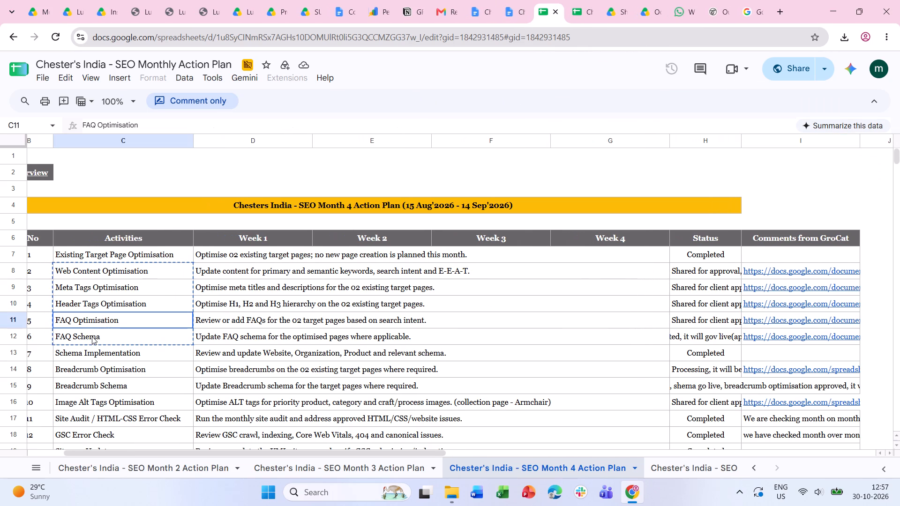
left_click(92, 337, "shift")
left_click(105, 307)
left_click(113, 337, "shift")
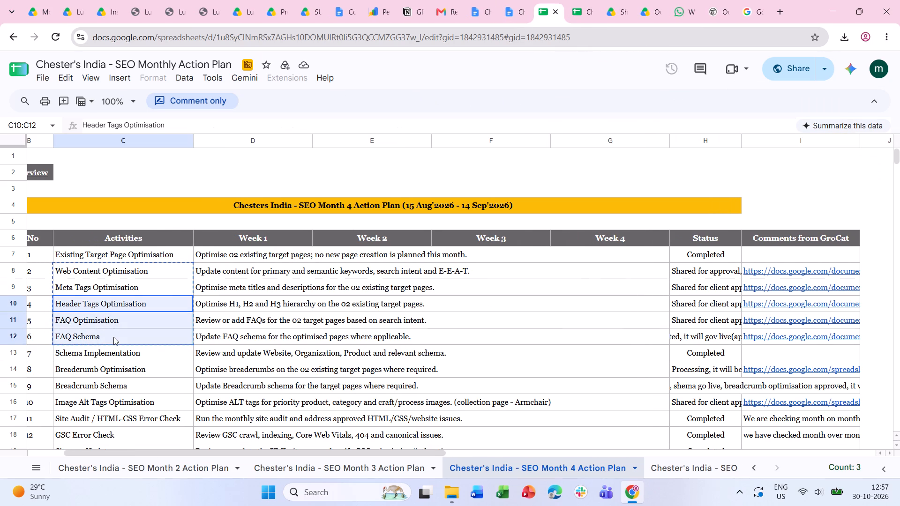
key("ctrl+c")
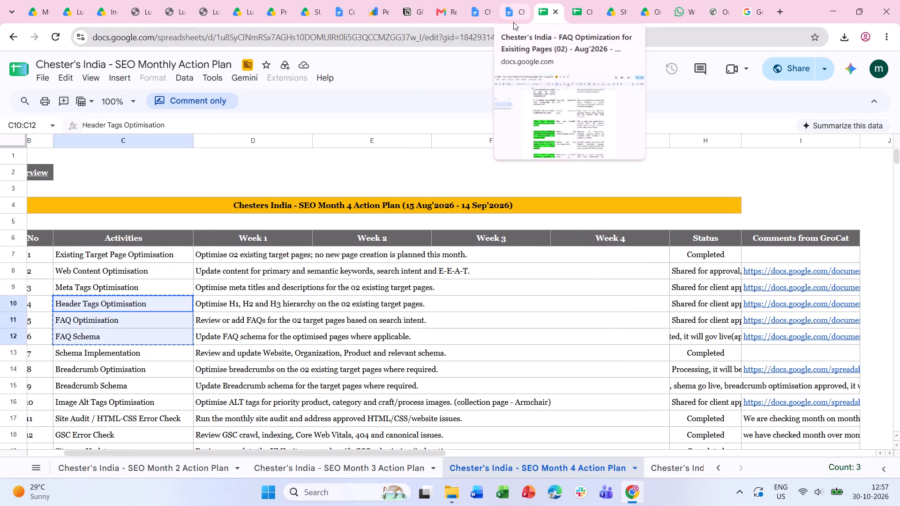
left_click(513, 22)
left_click(481, 22)
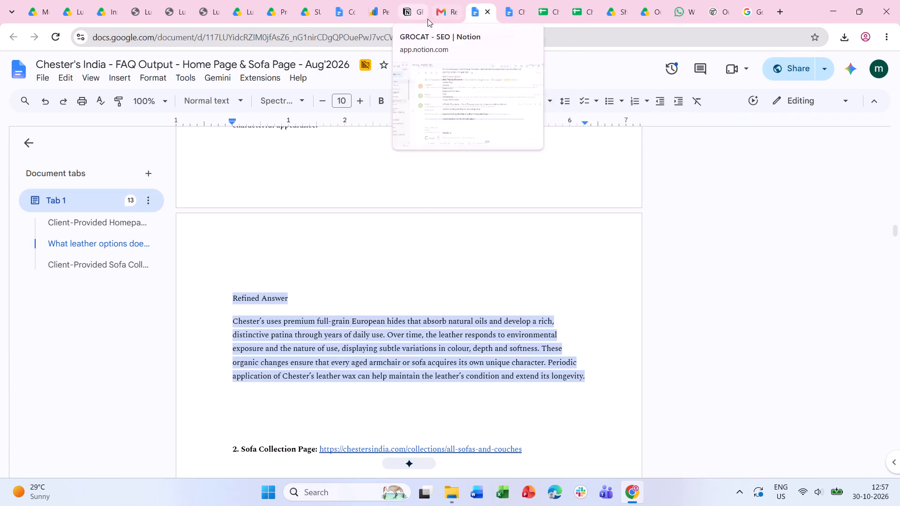
left_click(427, 19)
key("ctrl+v")
scroll(452, 436, "down", 1)
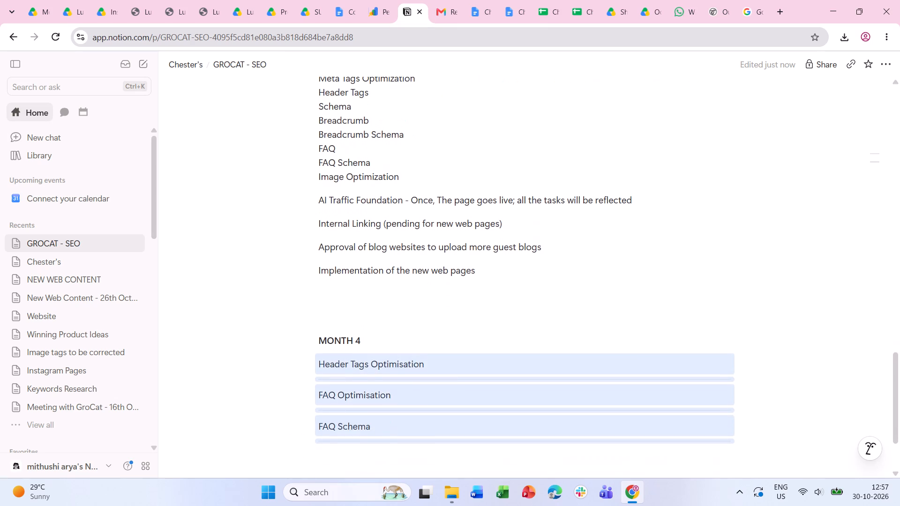
key("ctrl+z")
right_click(347, 374)
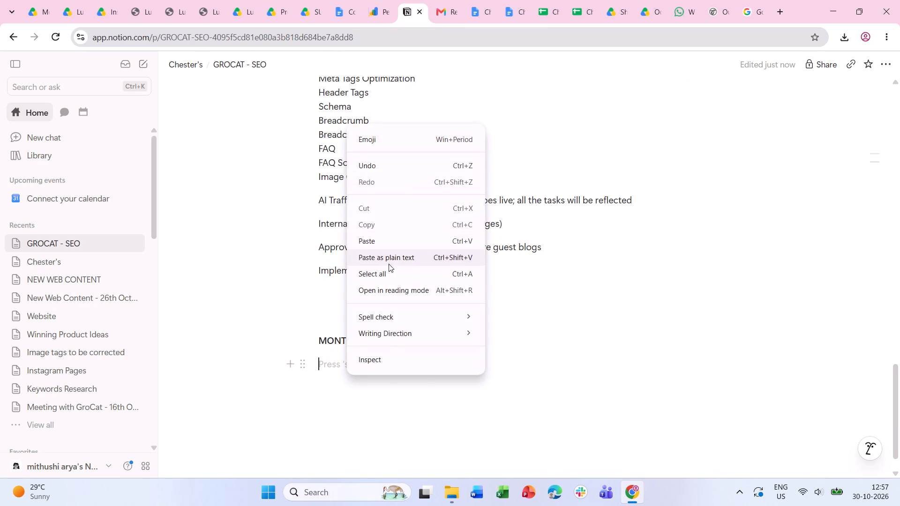
left_click(389, 263)
left_click(382, 410)
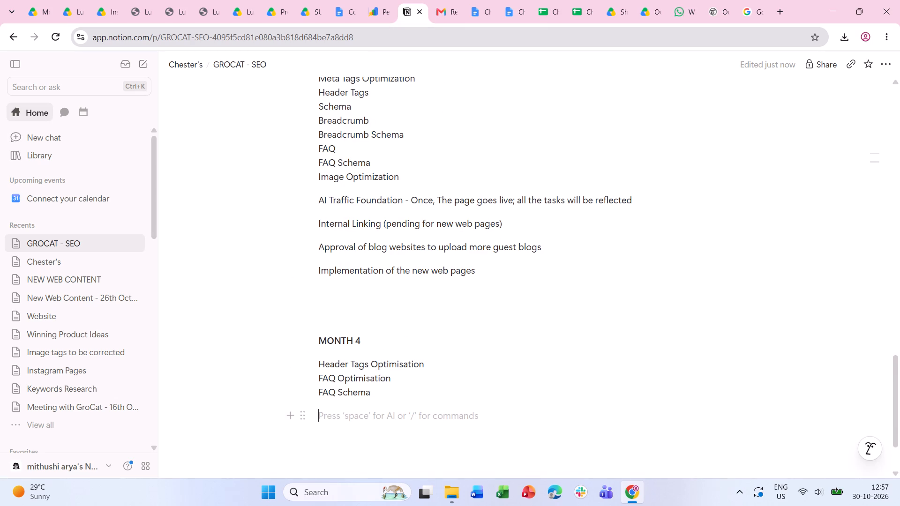
Add a "Web content outline approval -" line directly under MONTH 4 and format the three activities below it as a bulleted list.
left_click(320, 363)
key("Return")
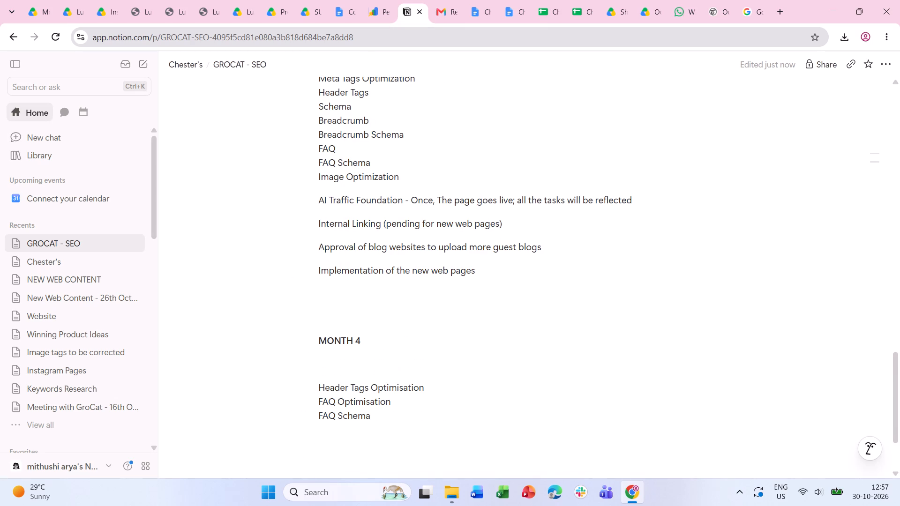
Format the Header Tags Optimisation, FAQ Optimisation and FAQ Schema lines under MONTH 4 as three separate bulleted items.
left_click(319, 374)
left_click(316, 387)
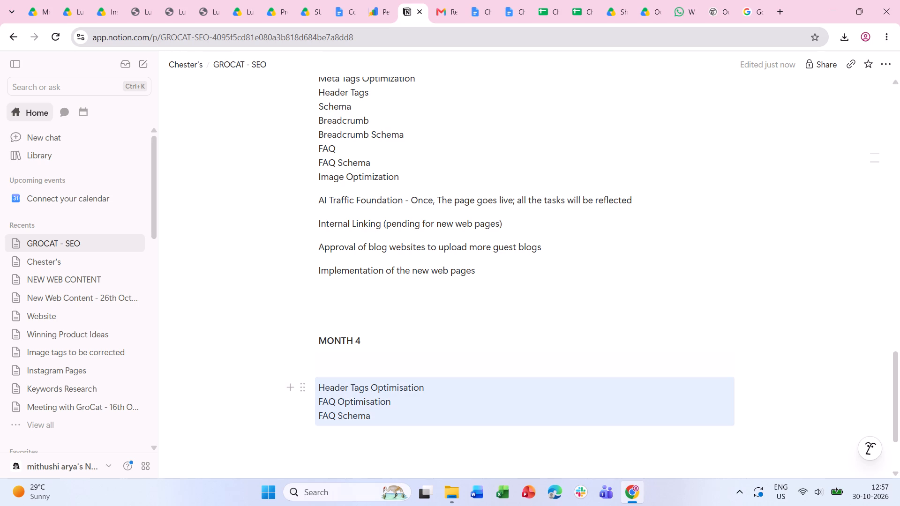
key("shift+asterisk")
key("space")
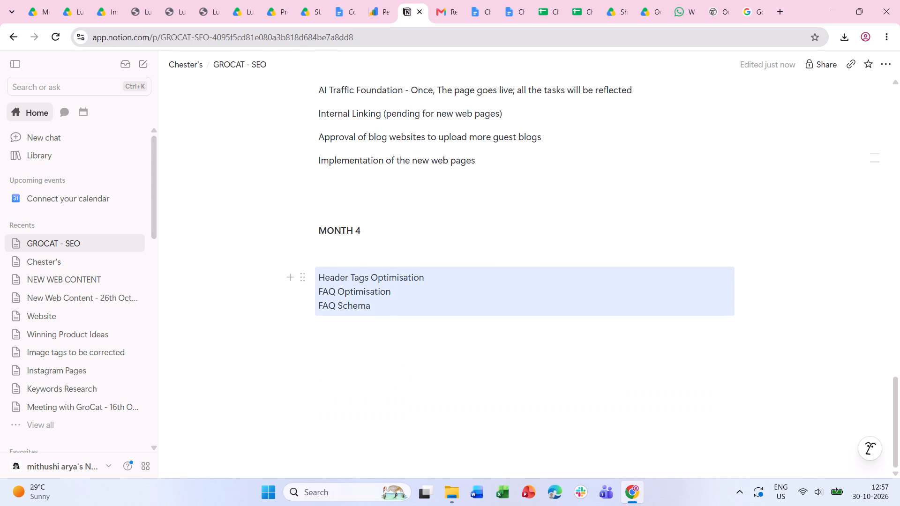
left_click(320, 282)
key("shift+asterisk")
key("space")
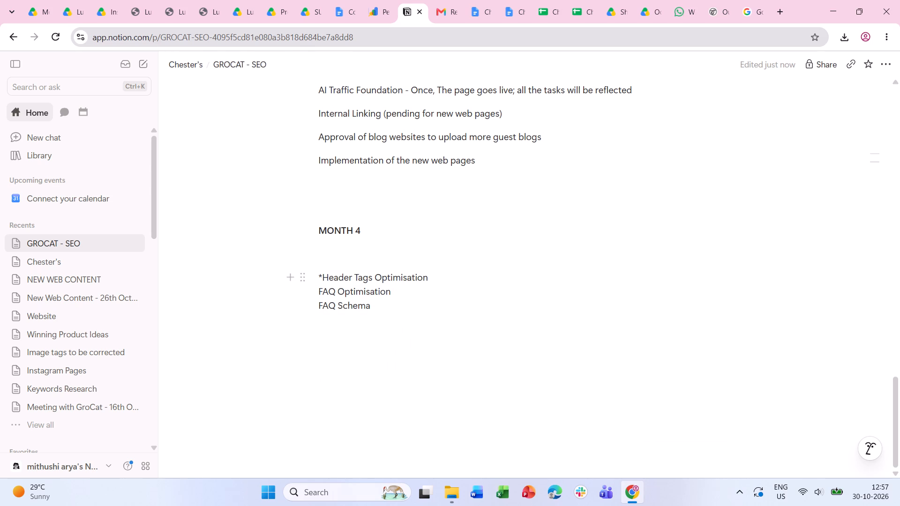
left_click(332, 291)
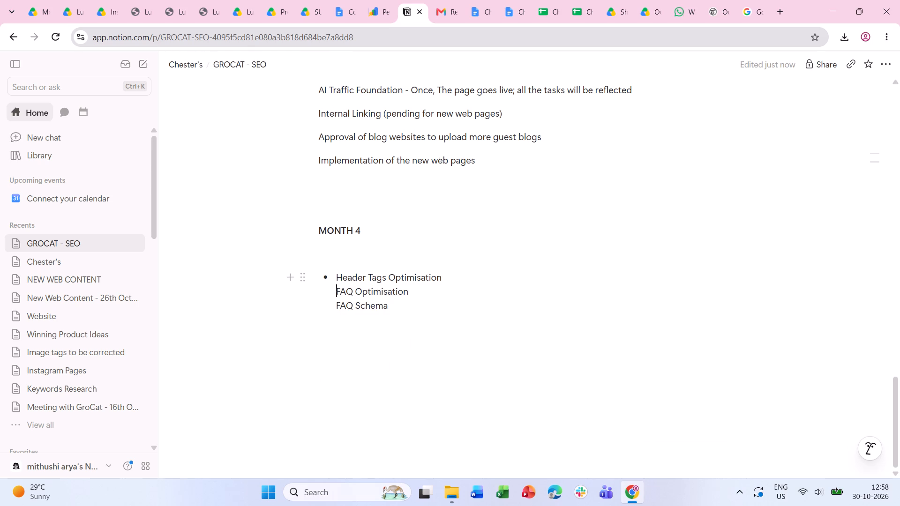
key("BackSpace")
key("Return")
left_click(336, 306)
key("BackSpace")
key("Return")
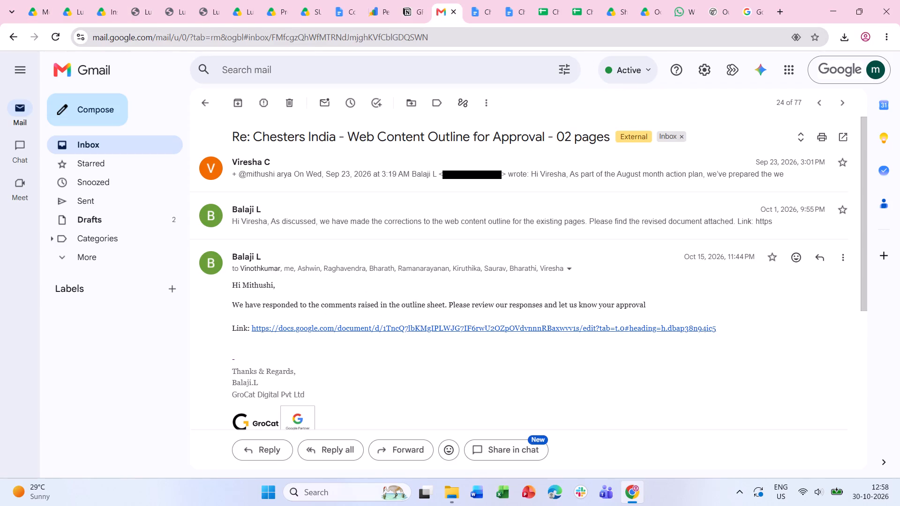
left_click(411, 0)
left_click_drag(353, 253, 319, 257)
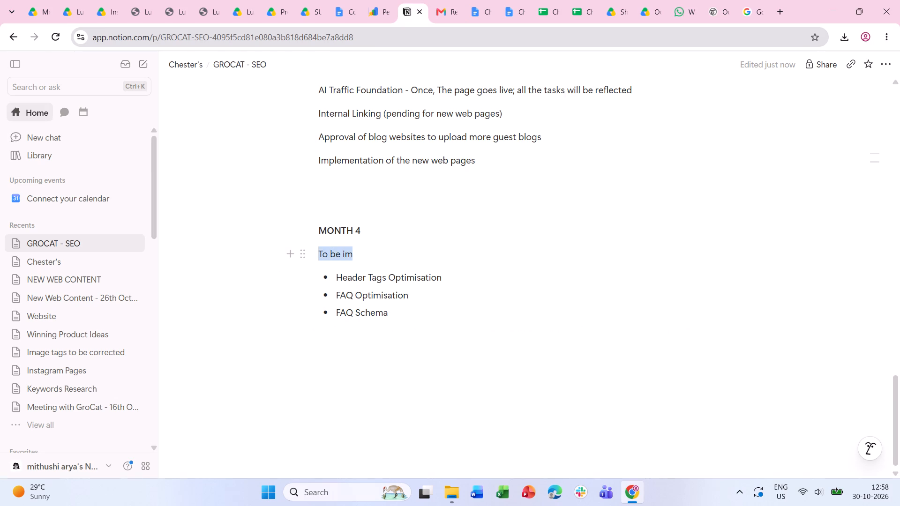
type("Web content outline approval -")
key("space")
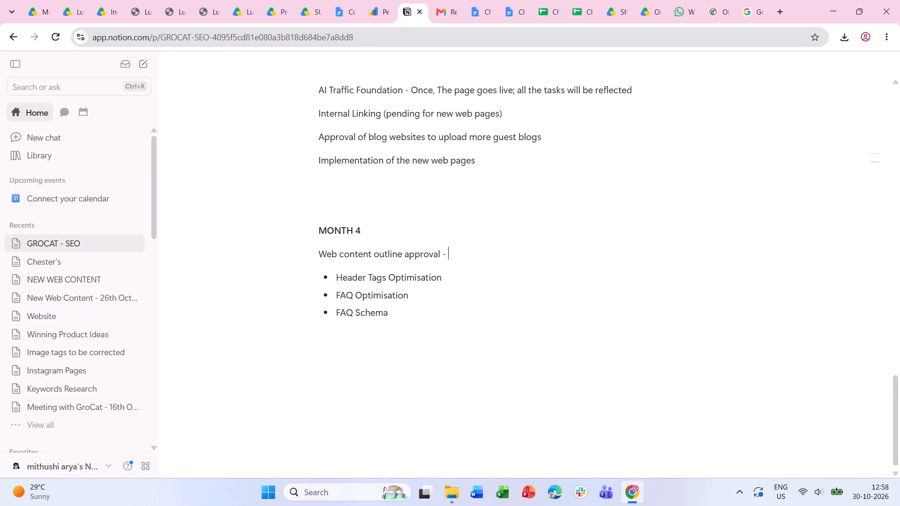
Continue the approval line with "The content has been approved for the below from our side. on 19th Oct we had".
type("THe c")
key("BackSpace")
key("BackSpace")
key("BackSpace")
key("BackSpace")
type("he content has been approac")
key("BackSpace")
key("BackSpace")
type("ved for the")
key("space")
type("below from out")
key("BackSpace")
type("r side. on 19th Oct we had")
key("space")
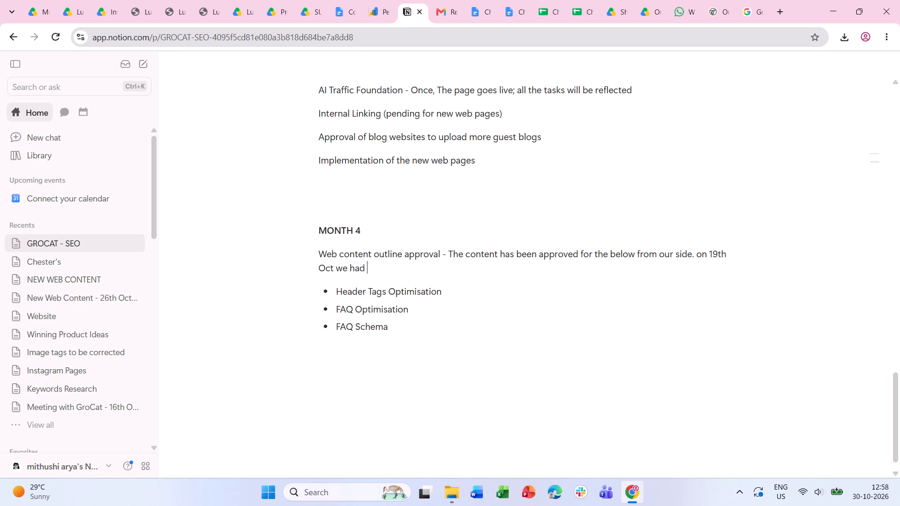
Complete the 19th Oct sentence with "requested for a mockup of how the content would look before implementing it on the website".
type("requested for a mockup")
key("space")
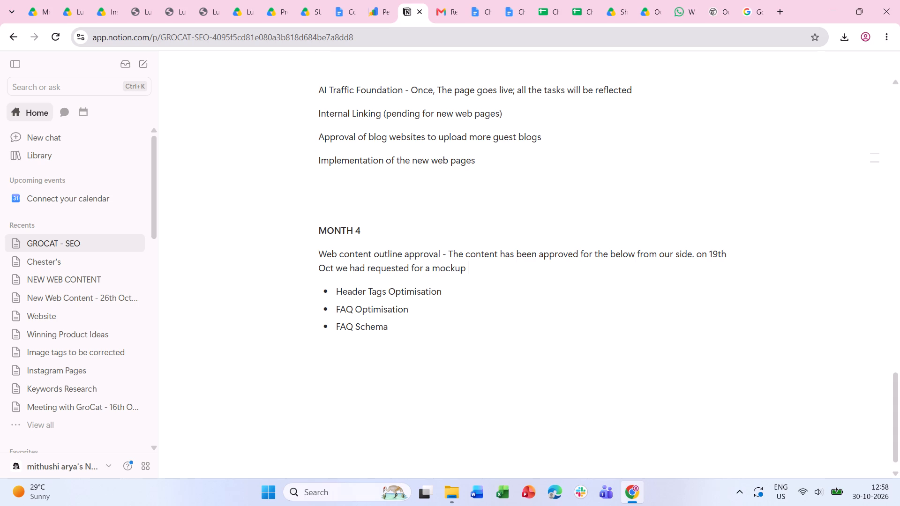
type("of the")
key("space")
type("conte")
key("BackSpace")
key("BackSpace")
key("BackSpace")
key("BackSpace")
key("BackSpace")
key("BackSpace")
key("BackSpace")
key("BackSpace")
key("BackSpace")
type("how the content would look before")
key("space")
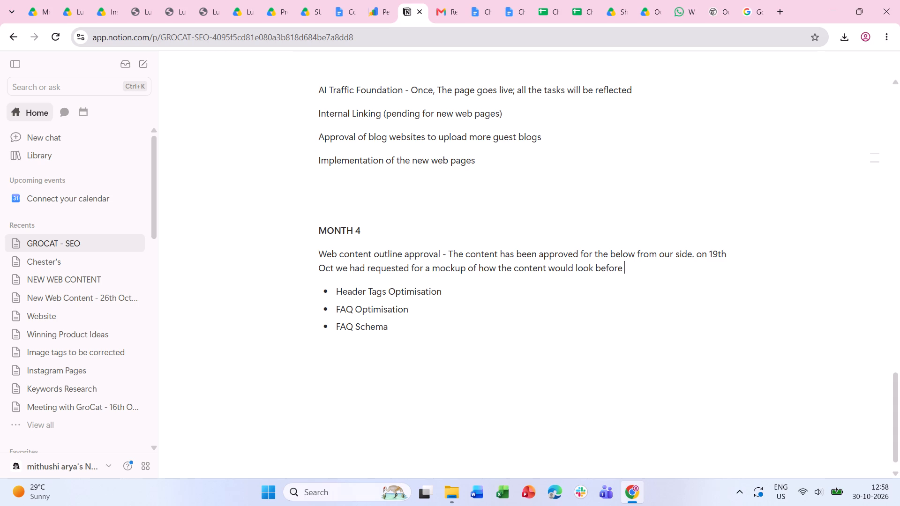
type("implementing in t")
key("BackSpace")
key("BackSpace")
key("BackSpace")
type("t")
key("space")
type("on th ew")
key("BackSpace")
key("BackSpace")
key("BackSpace")
type("e website")
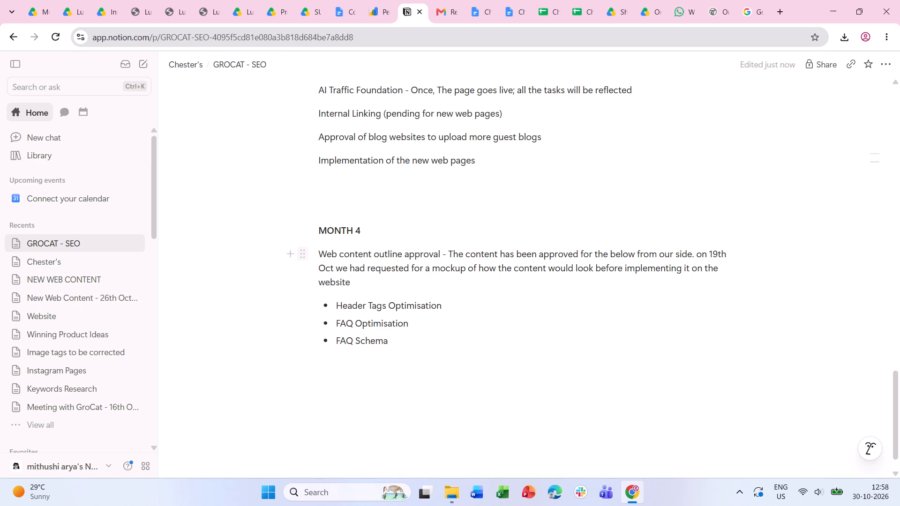
Add an empty line below the FAQ Schema bullet.
left_click(432, 374)
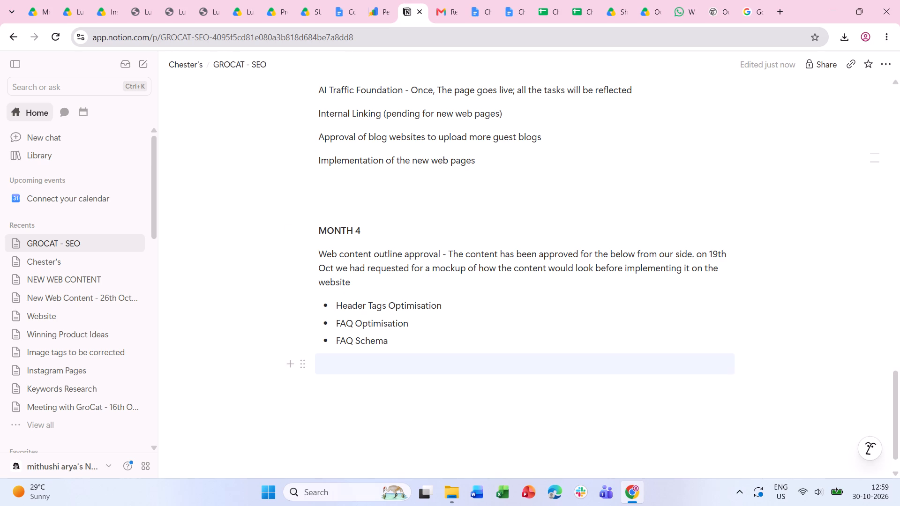
left_click(427, 371)
key("Return")
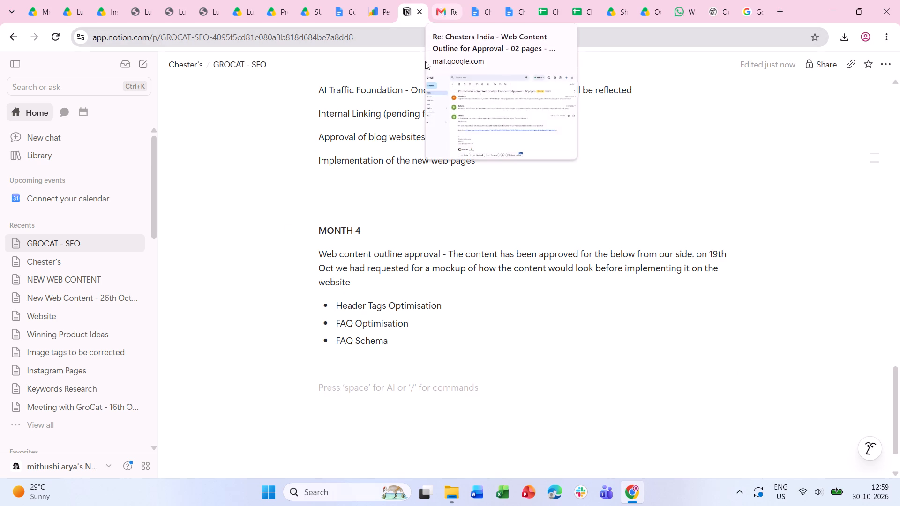
Append ". Need to receive these mockups from them." to the end of the web content outline approval note.
left_click(375, 284)
type(". Need t")
key("space")
key("BackSpace")
type("o rev")
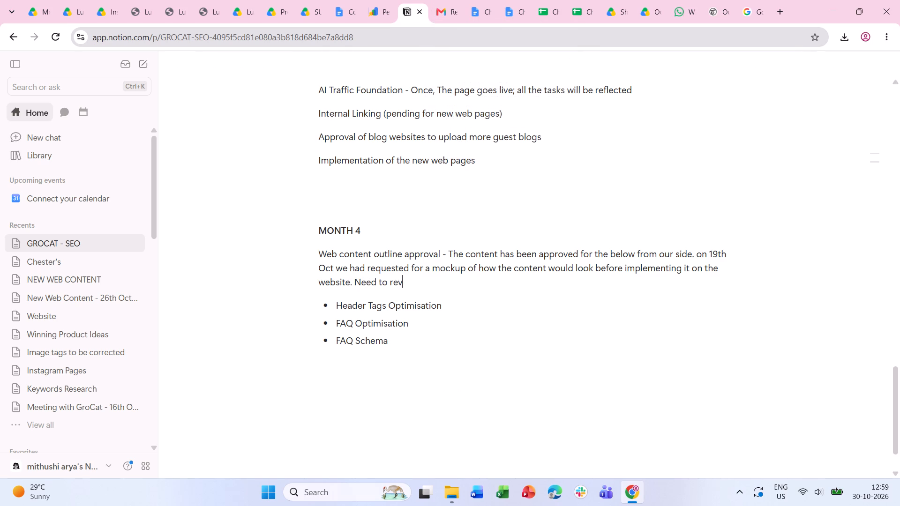
key("BackSpace")
type("ceive these mockus")
key("BackSpace")
key("s")
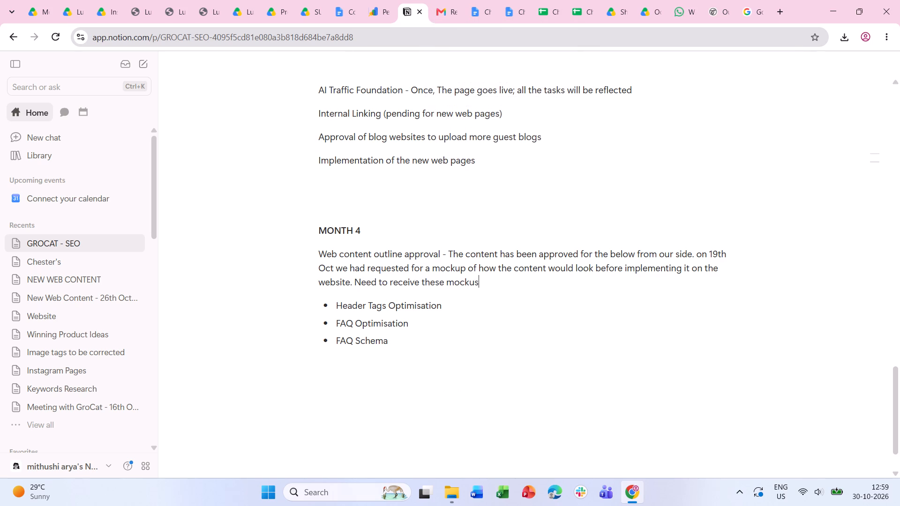
key("BackSpace")
type("ps from them.")
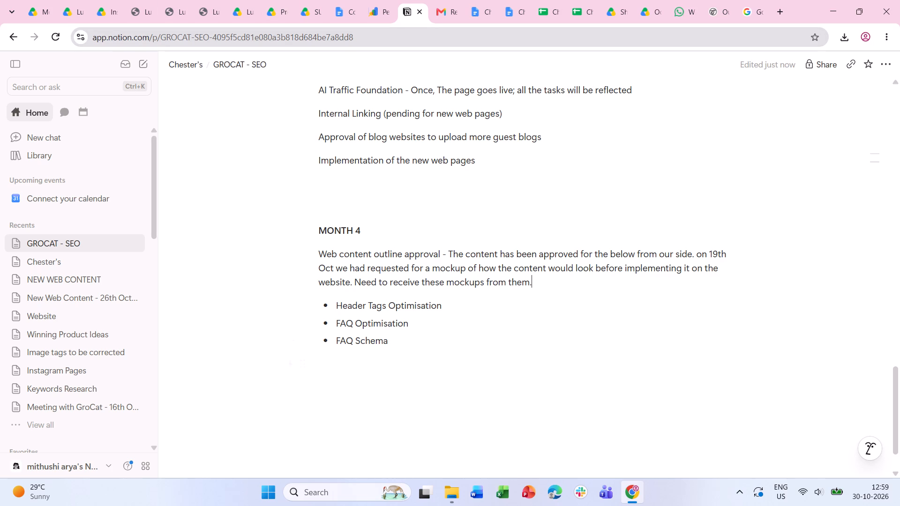
left_click(426, 384)
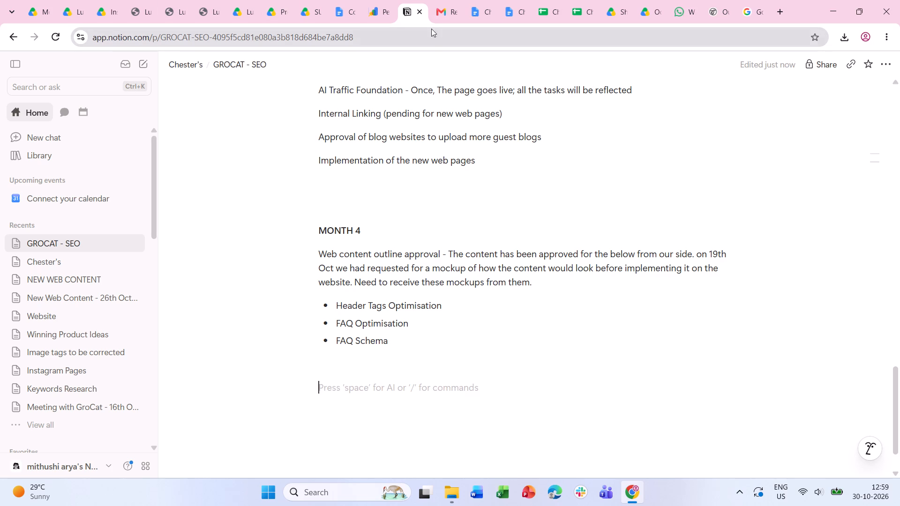
Check the status notes of the Meta Tags, Header Tags and FAQ Optimisation rows in the Month 4 action plan.
left_click(543, 0)
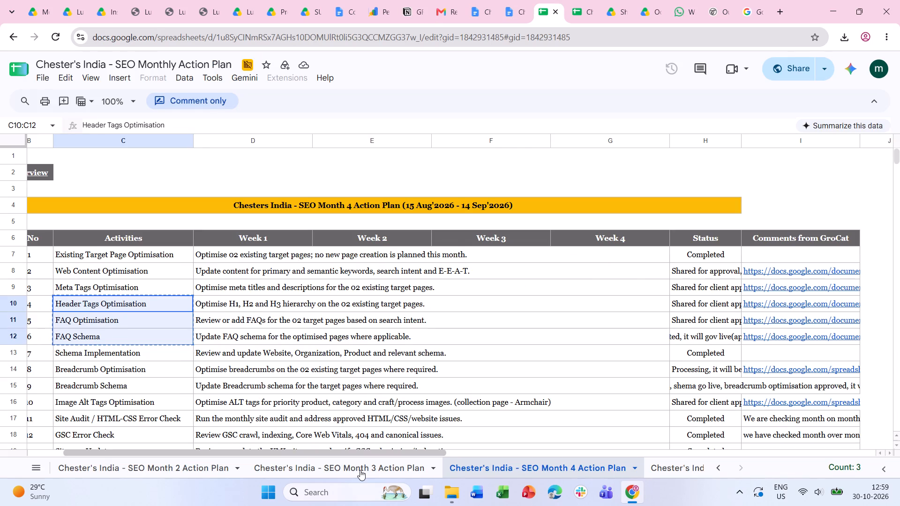
left_click(719, 290)
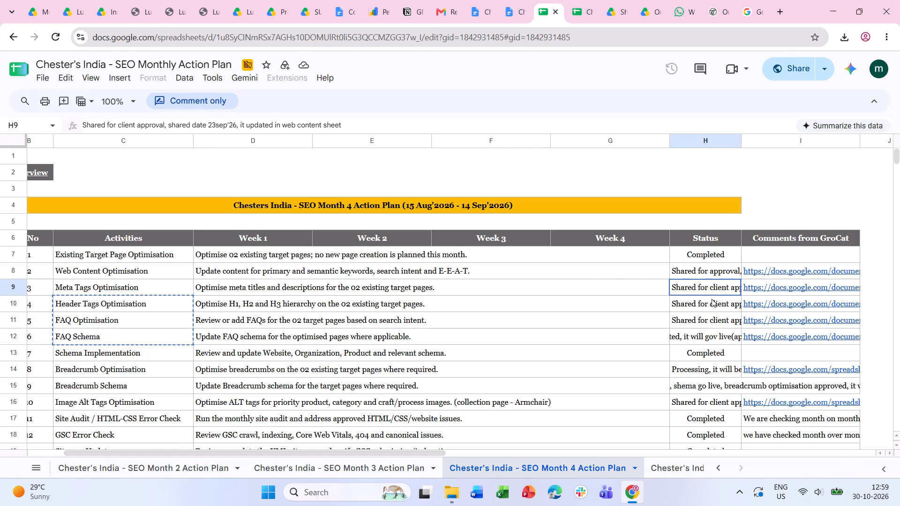
left_click(706, 305)
left_click(705, 322)
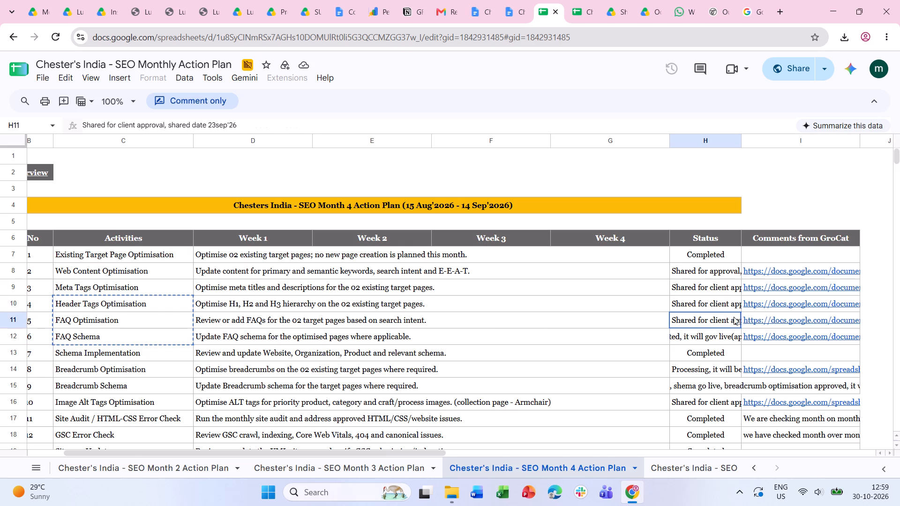
Open the FAQ Optimization document linked from the FAQ Optimisation row, look through it to the end, and close both open copies.
left_click(789, 317)
left_click(779, 341)
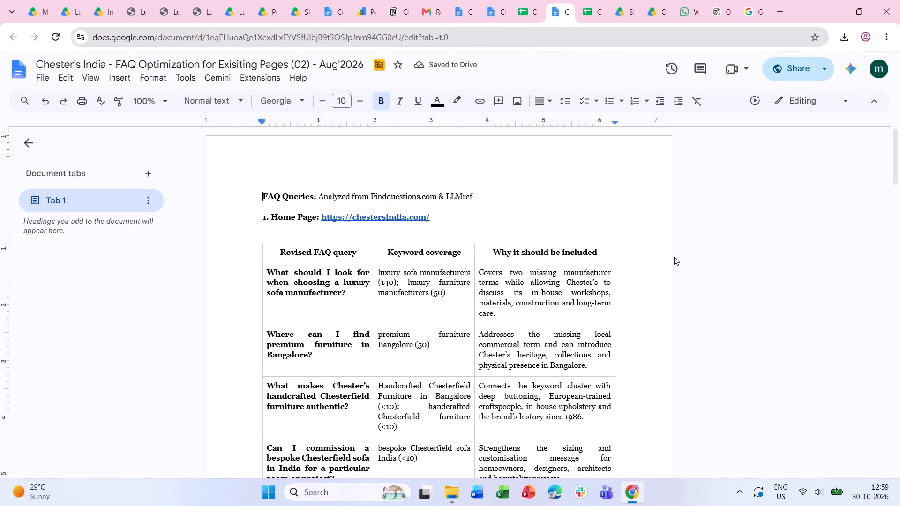
scroll(649, 290, "down", 13)
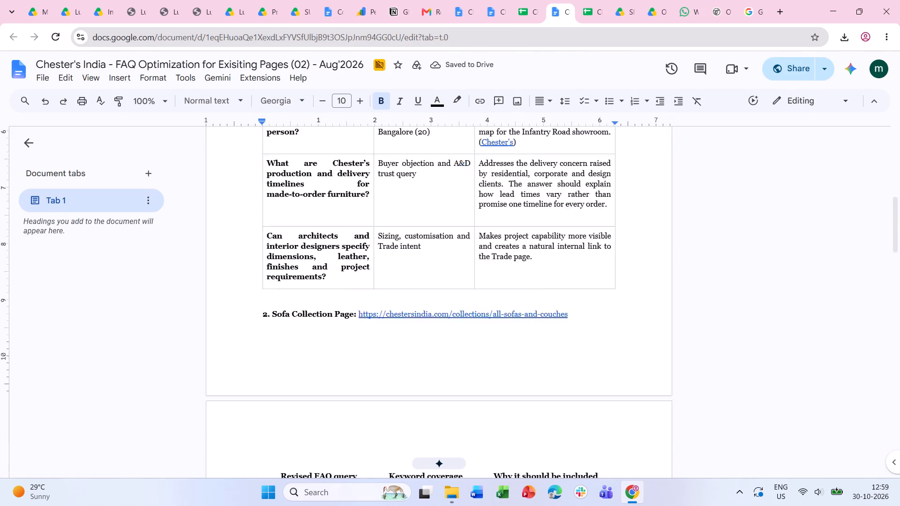
scroll(649, 290, "down", 10)
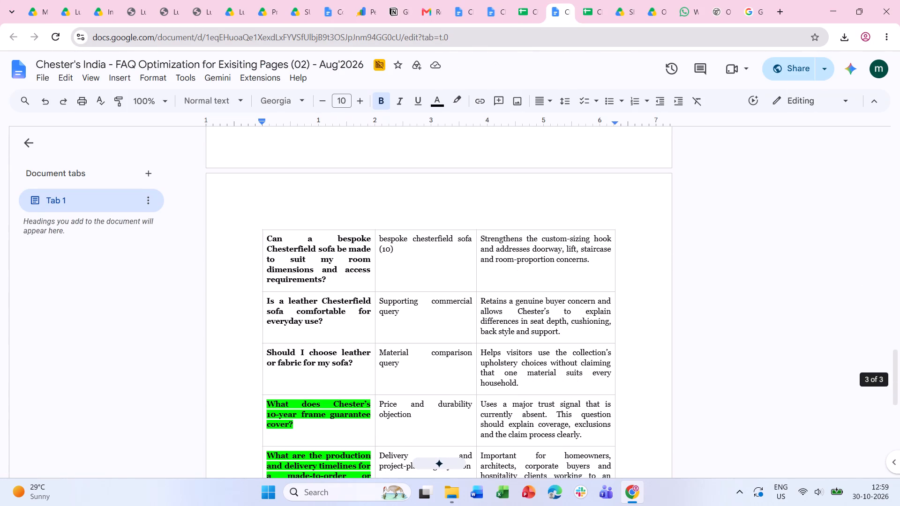
scroll(649, 290, "down", 3)
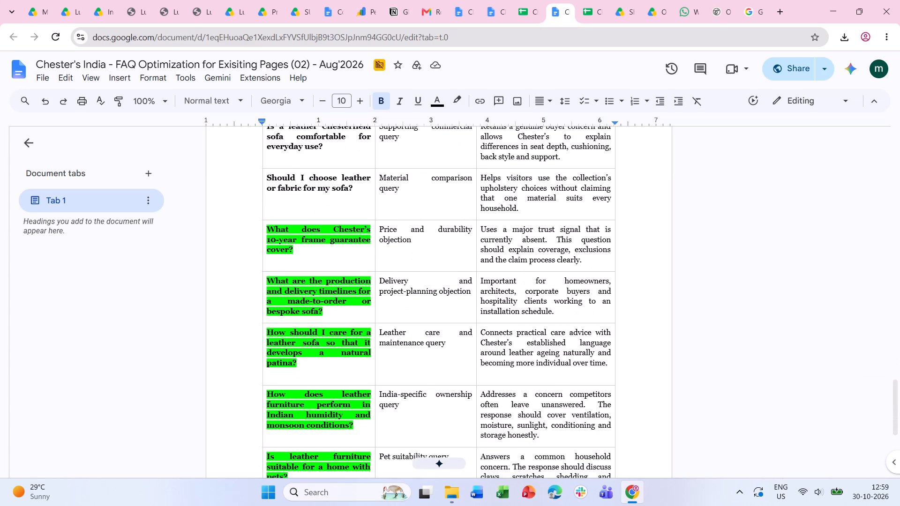
scroll(649, 290, "down", 9)
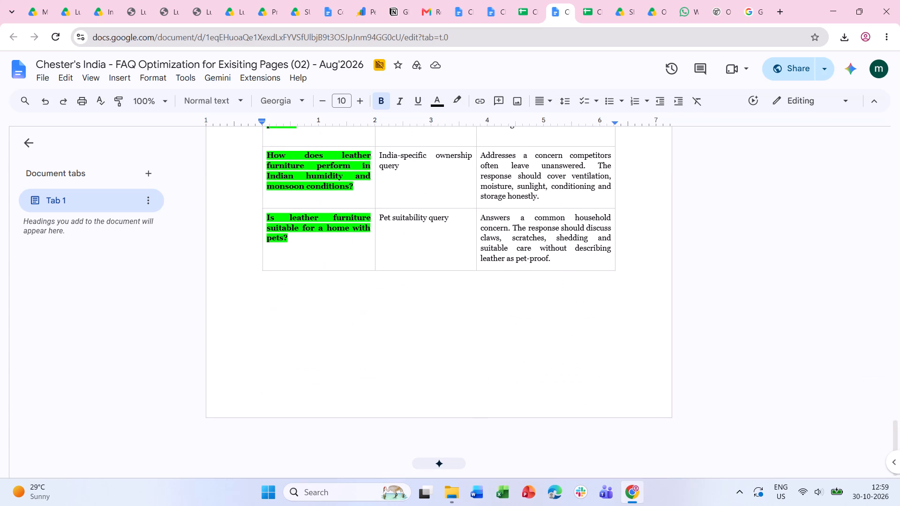
scroll(649, 290, "up", 3)
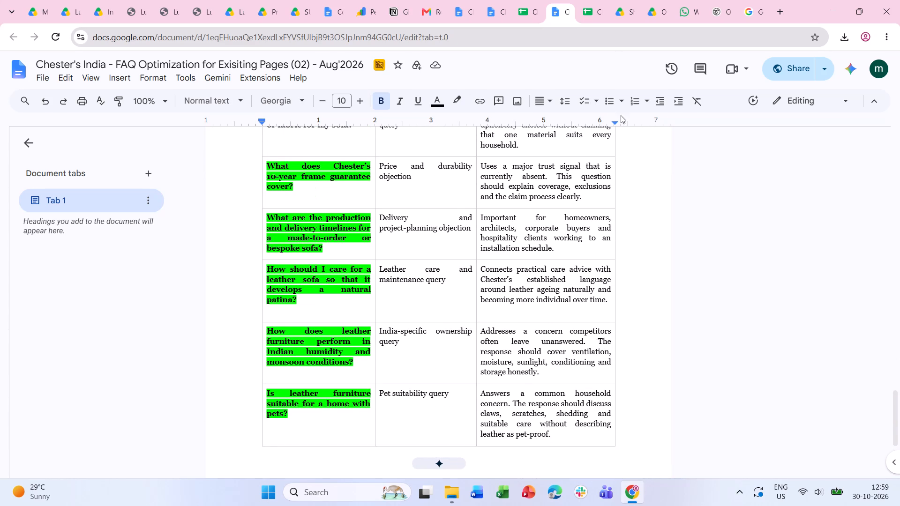
left_click(570, 12)
left_click(493, 17)
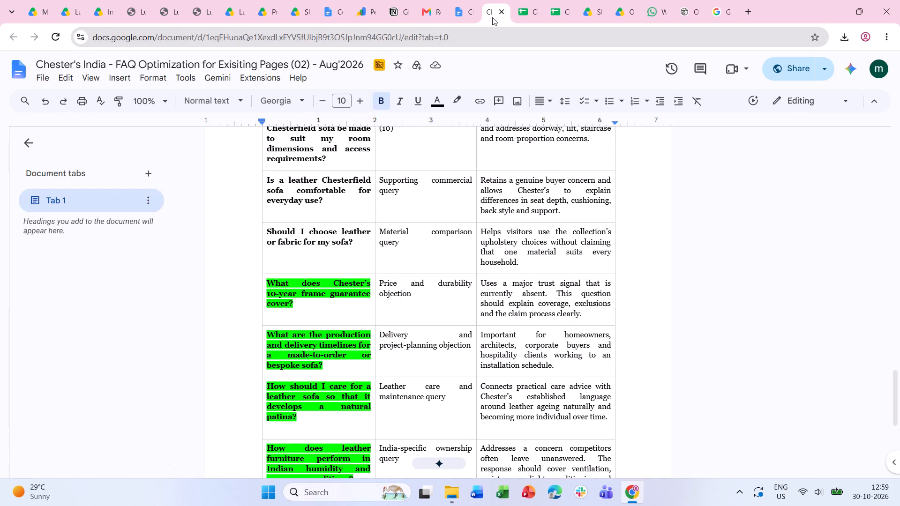
left_click(502, 9)
Look through the FAQ Output document from its start to the client-provided sofa collection FAQs, and return to the GROCAT - SEO page in Notion.
left_click(477, 10)
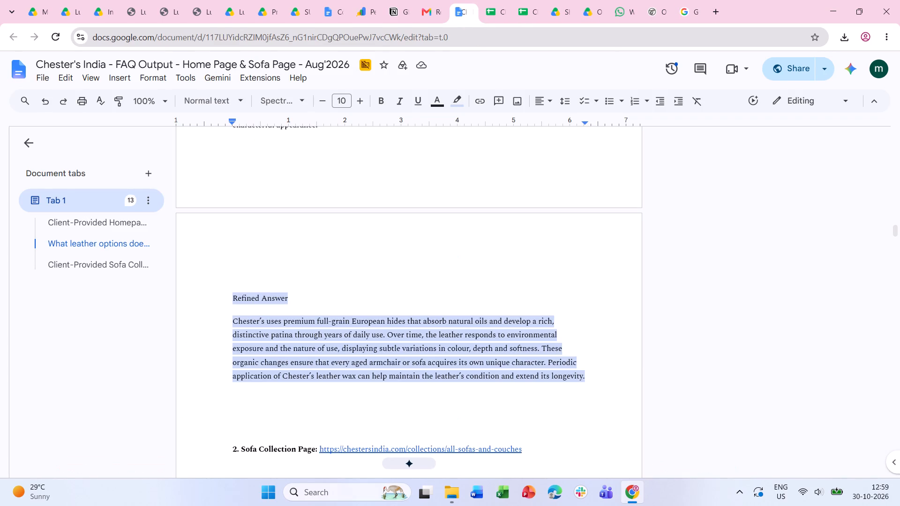
scroll(595, 340, "up", 11)
scroll(595, 339, "up", 10)
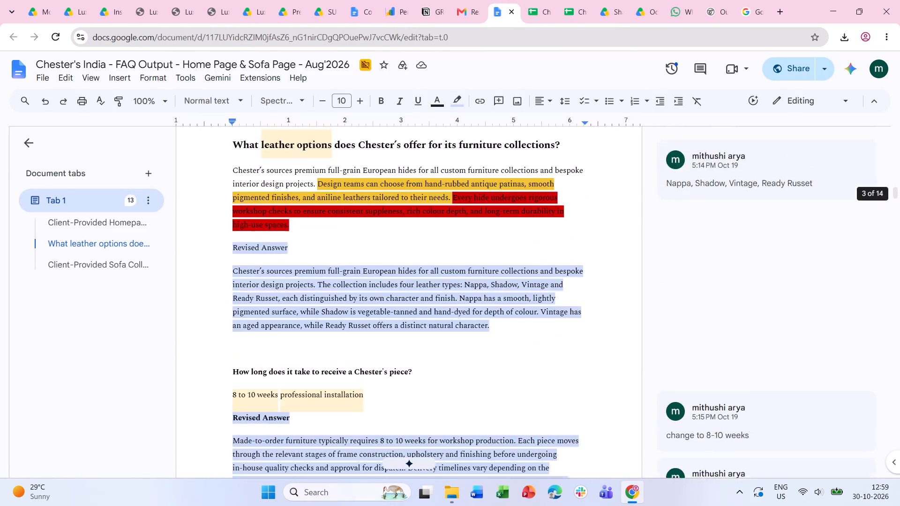
scroll(595, 339, "up", 19)
scroll(595, 339, "up", 7)
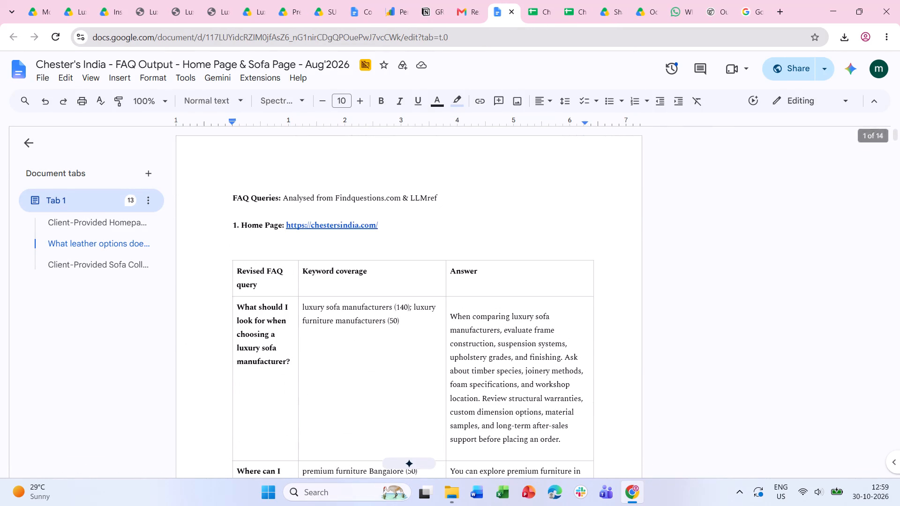
scroll(595, 339, "down", 20)
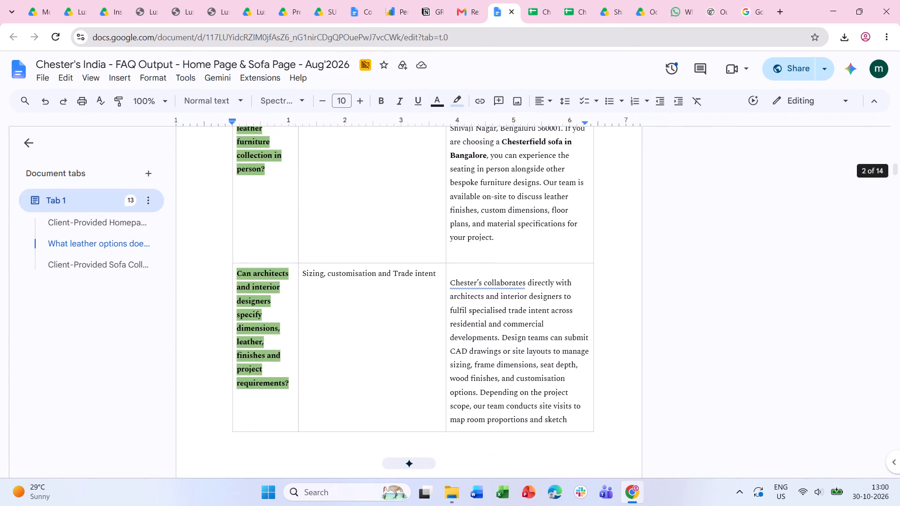
scroll(595, 339, "down", 19)
scroll(595, 339, "down", 8)
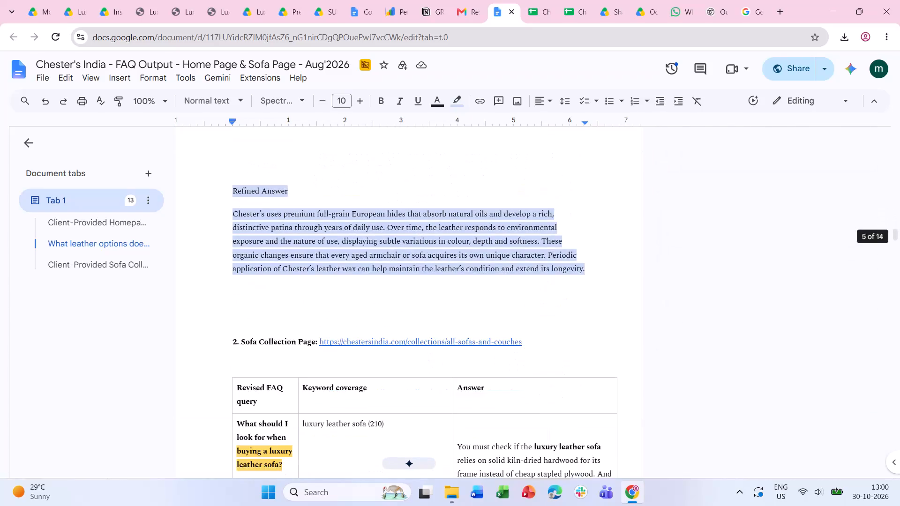
scroll(595, 339, "down", 20)
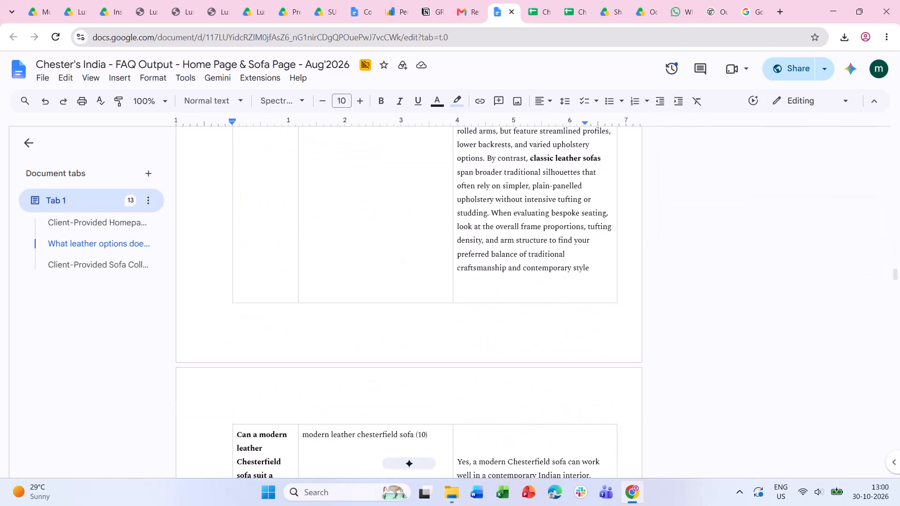
scroll(595, 339, "down", 19)
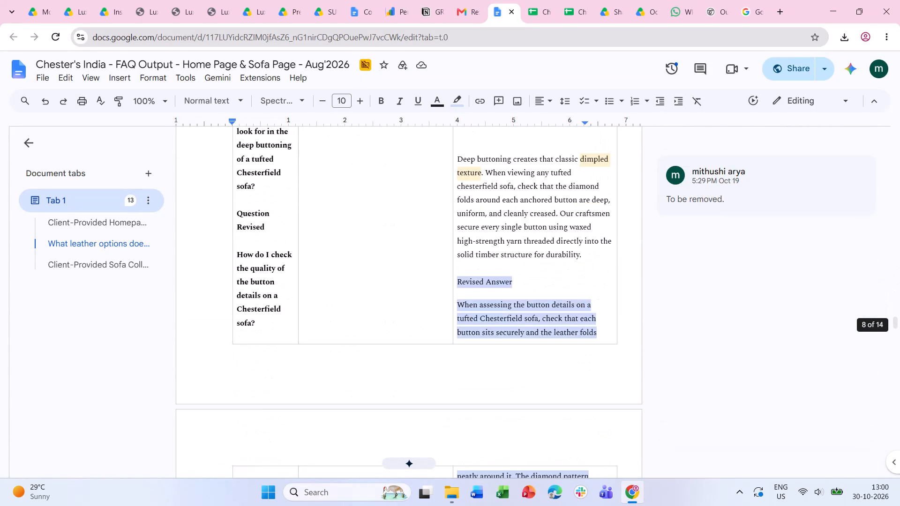
scroll(595, 339, "down", 19)
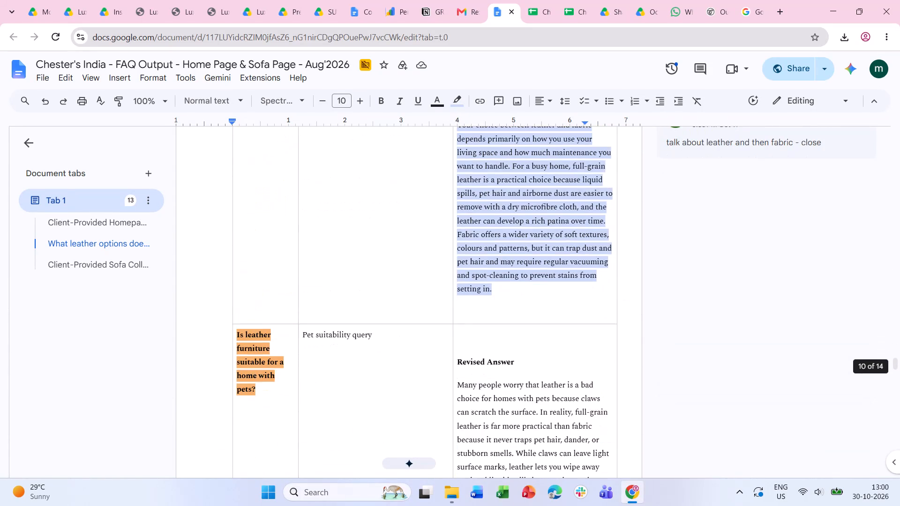
scroll(595, 339, "down", 11)
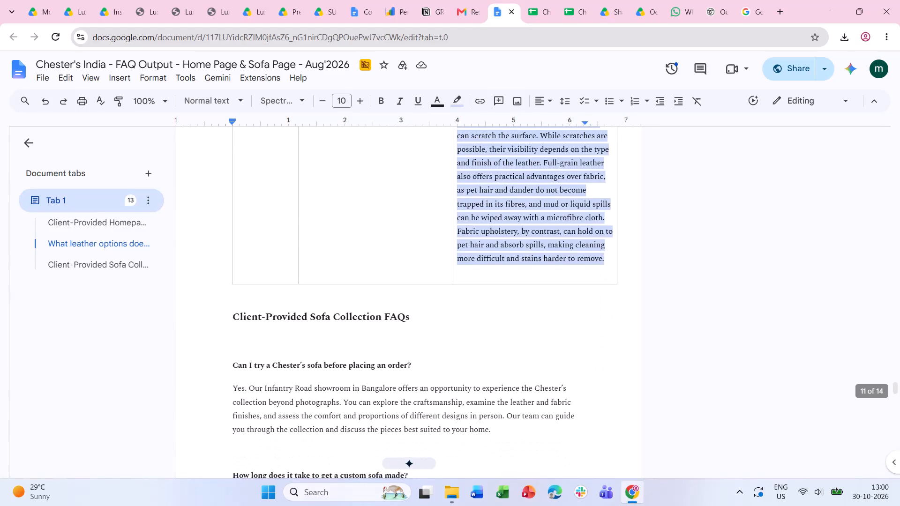
scroll(610, 313, "down", 6)
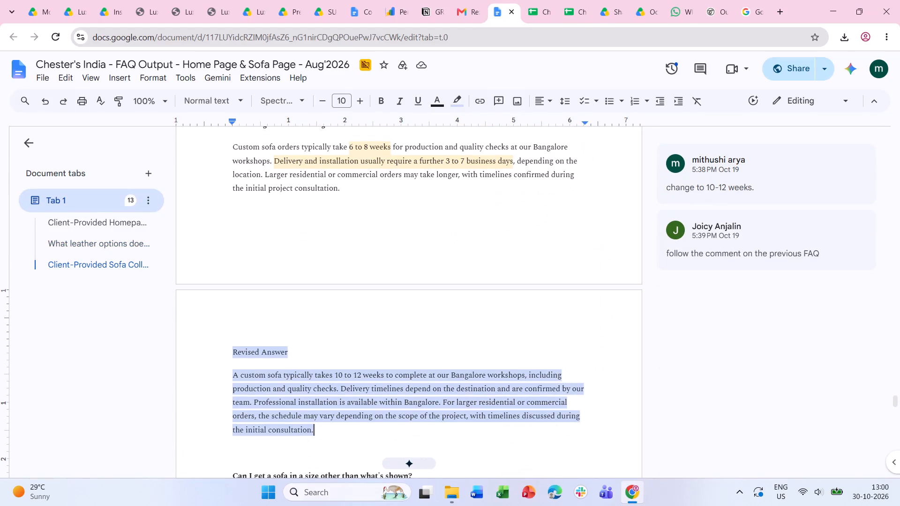
left_click(473, 0)
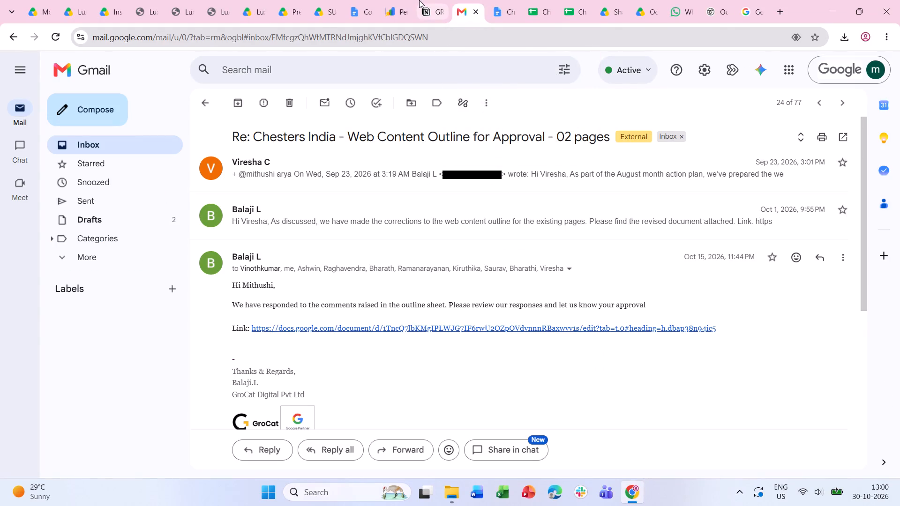
left_click(426, 0)
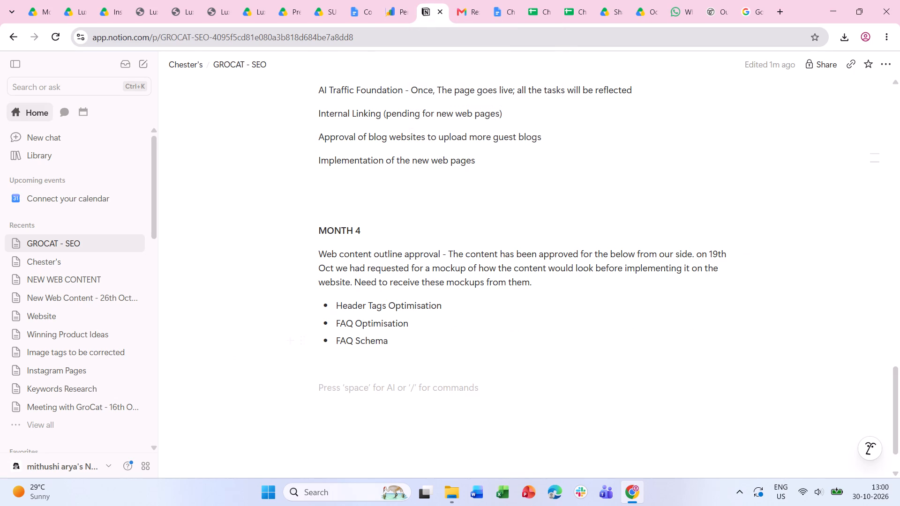
Copy the Schema Implementation activity name from the Month 4 action plan and return to the GROCAT - SEO page in Notion.
left_click(530, 0)
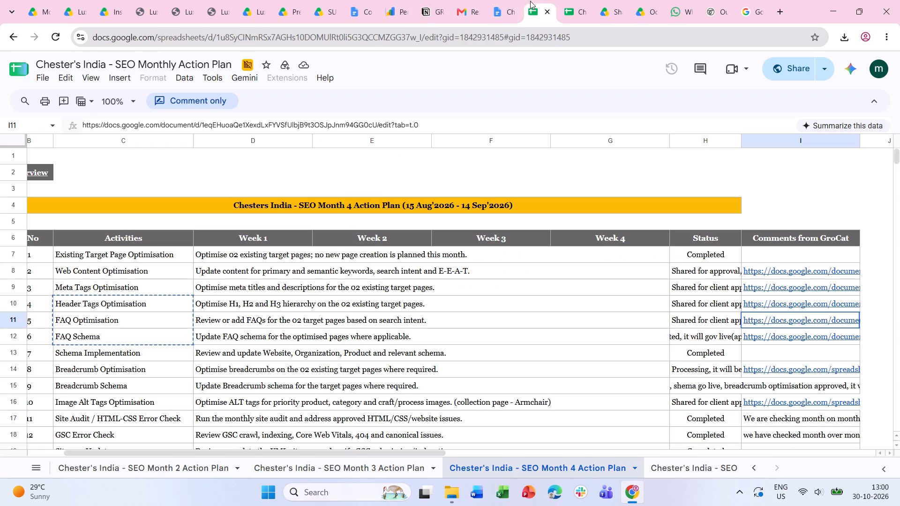
left_click(129, 353)
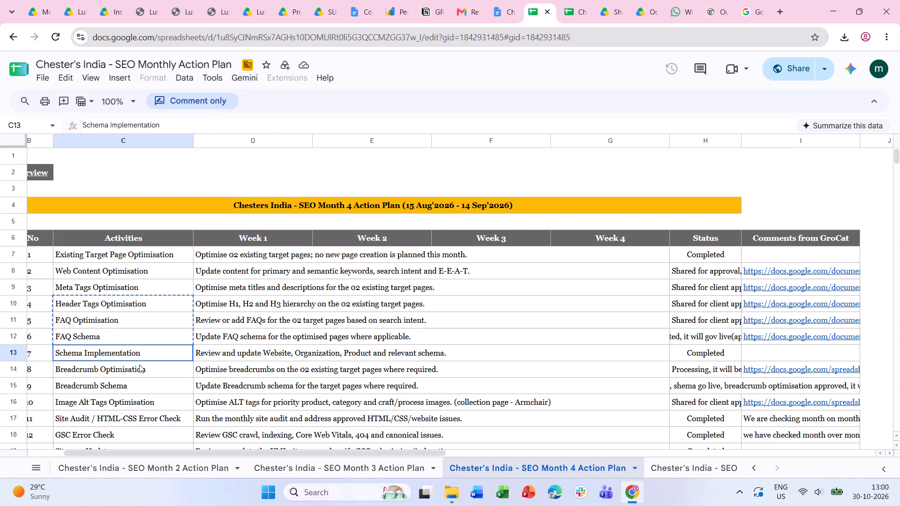
key("ctrl+c")
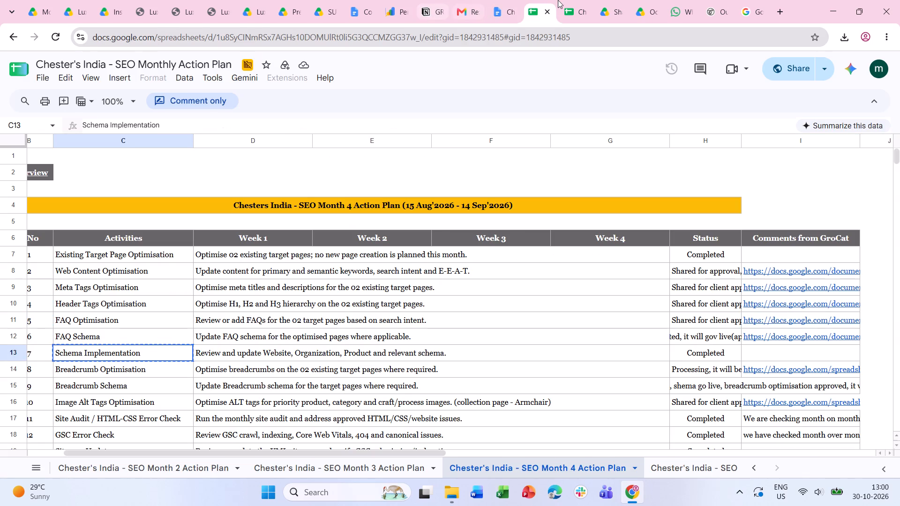
left_click(462, 6)
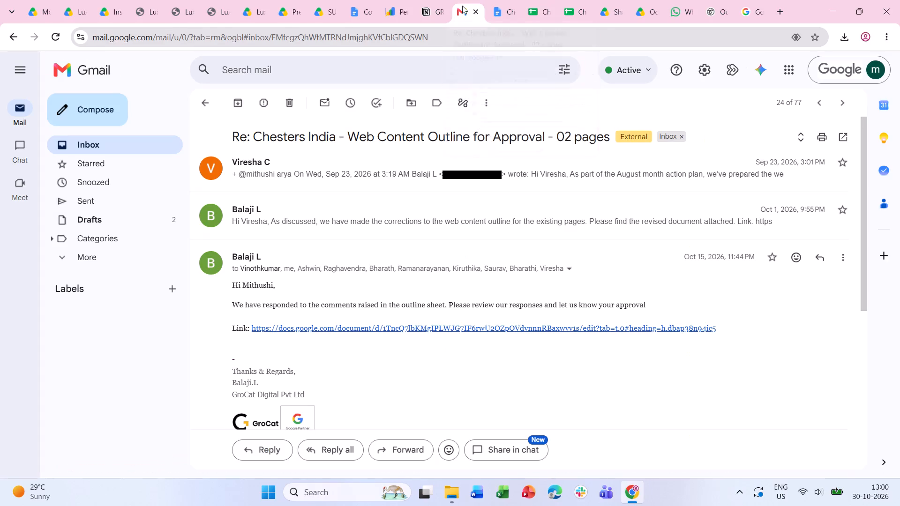
left_click(435, 9)
Below Footer Links Optimisation, before PENDING WORKS, add the lines MONTH 3 and MONTH 4, with the copied Schema Implementation entry under MONTH 4.
scroll(560, 385, "up", 17)
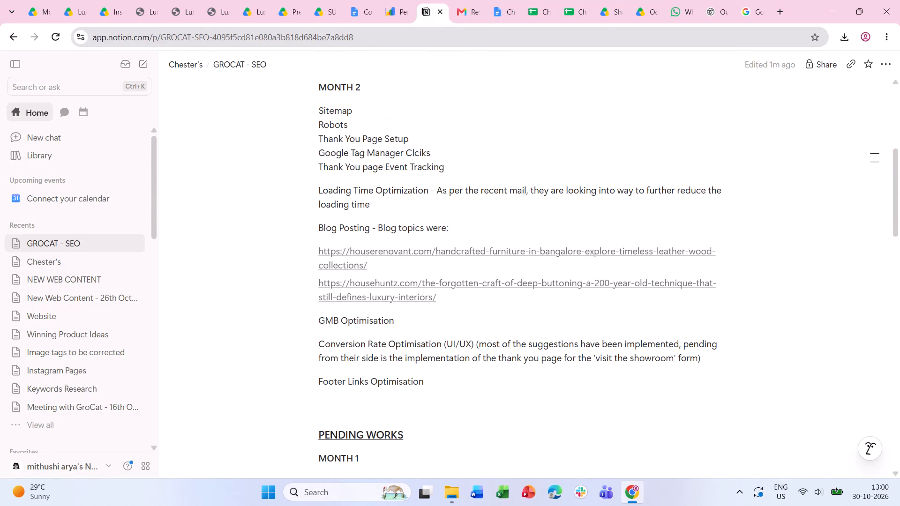
scroll(560, 385, "up", 2)
scroll(560, 385, "down", 3)
left_click(447, 320)
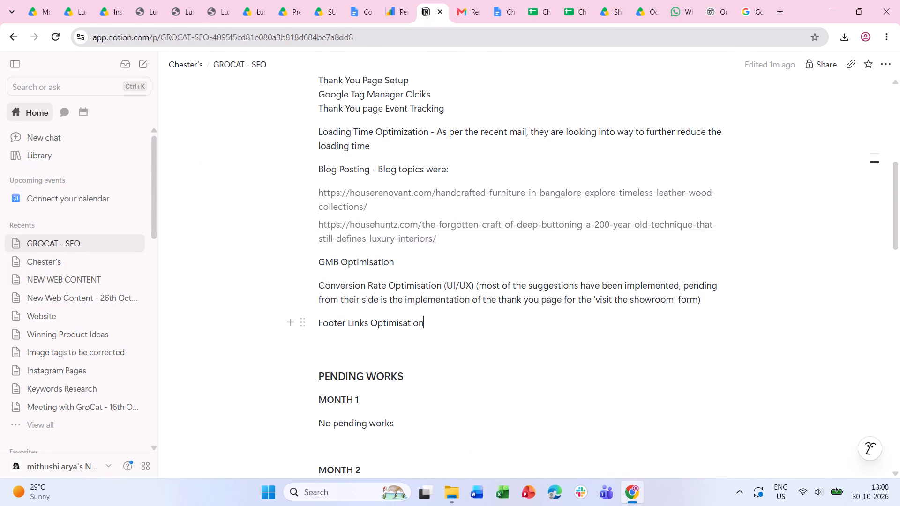
key("Return")
key("Return")
type("MONTH 3")
key("Return")
key("Return")
type("MONTH 4")
key("Return")
key("ctrl+v")
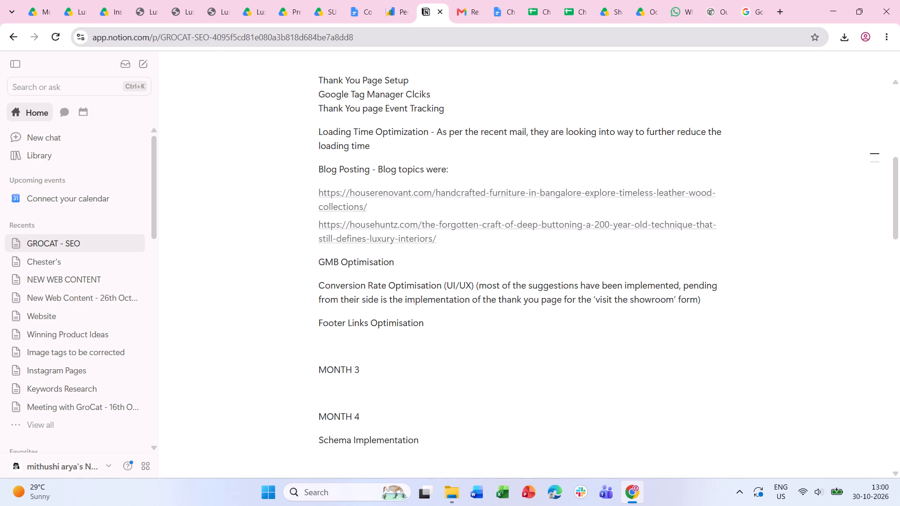
Make the new MONTH 3 and MONTH 4 headings bold and place the cursor on the empty line below Schema Implementation.
triple_click(331, 369)
key("ctrl+b")
triple_click(336, 417)
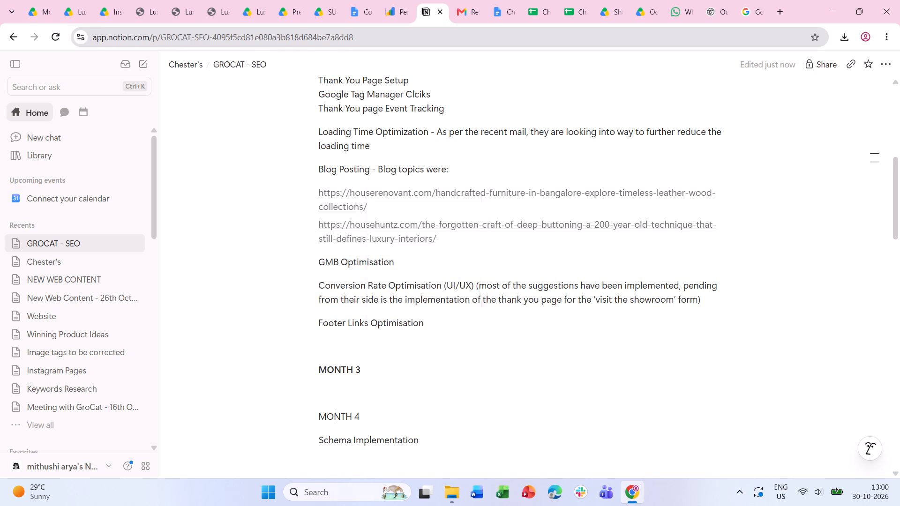
key("ctrl+b")
left_click(395, 456)
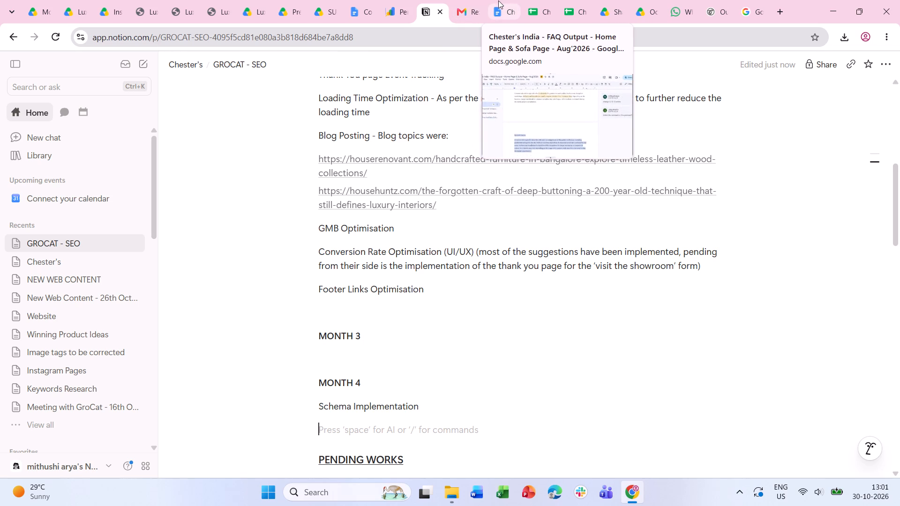
Check the status note of the Breadcrumb Optimisation row in the Month 4 action plan.
left_click(473, 1)
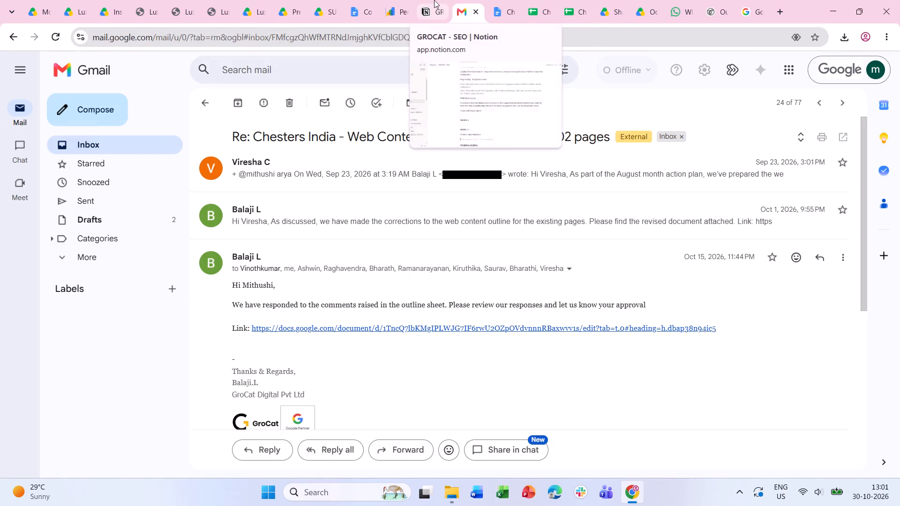
left_click(525, 0)
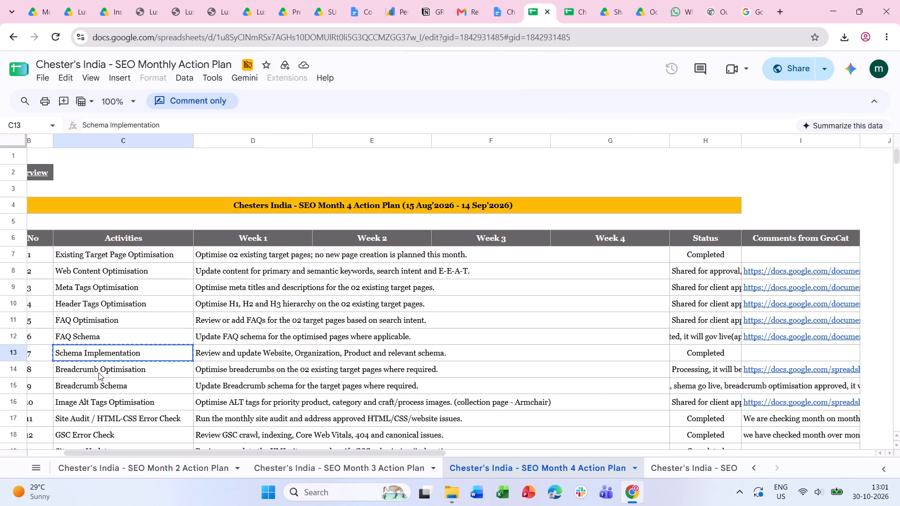
left_click(98, 372)
left_click(694, 368)
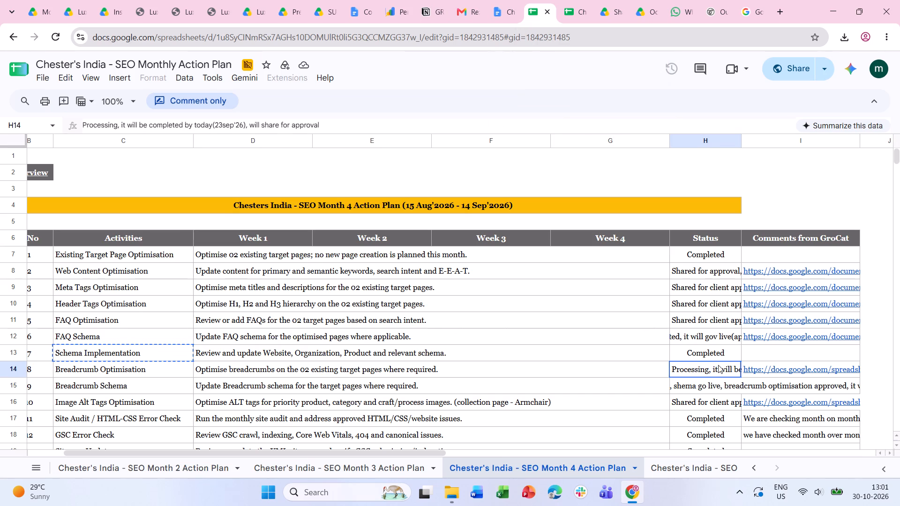
Open the Breadcrumb Structure spreadsheet linked from the Breadcrumb Optimisation row and examine its breadcrumb structure table and mockup designs.
left_click(770, 367)
left_click(764, 393)
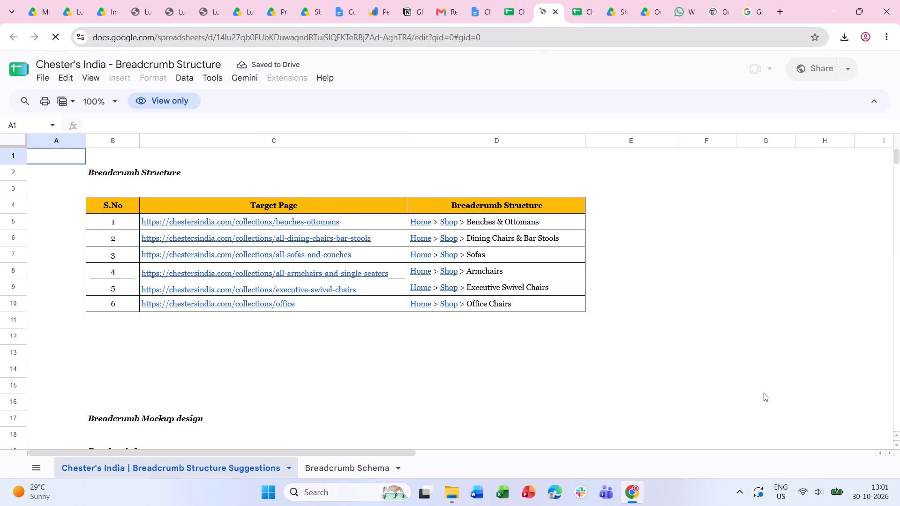
scroll(537, 326, "down", 3)
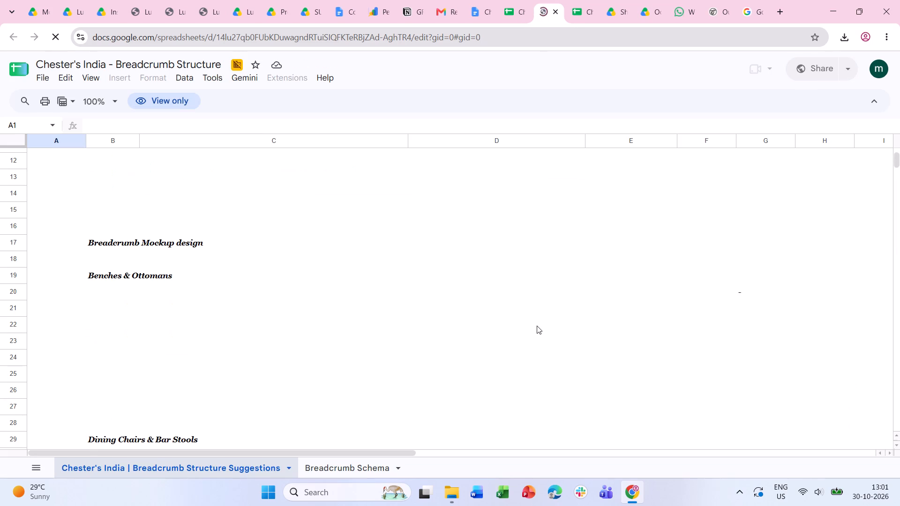
scroll(537, 326, "down", 3)
scroll(537, 326, "up", 2)
scroll(601, 329, "up", 2)
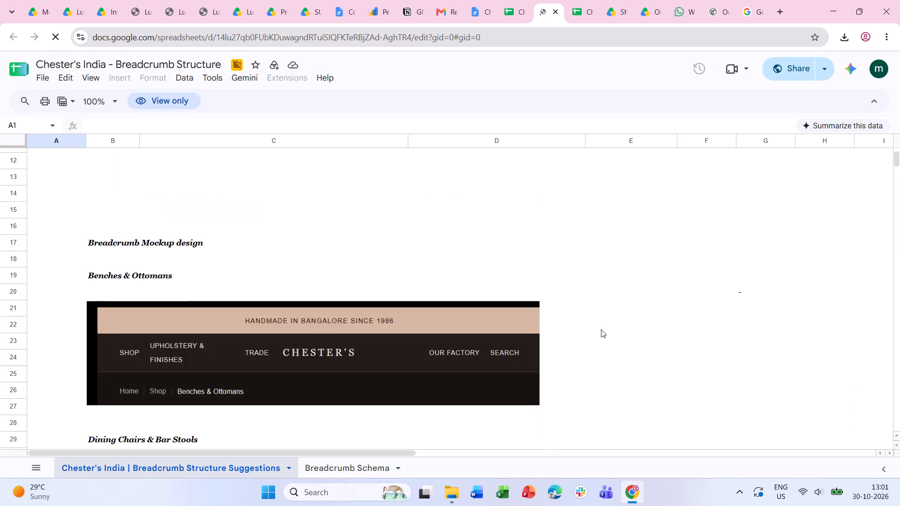
scroll(601, 329, "up", 1)
scroll(601, 329, "down", 1)
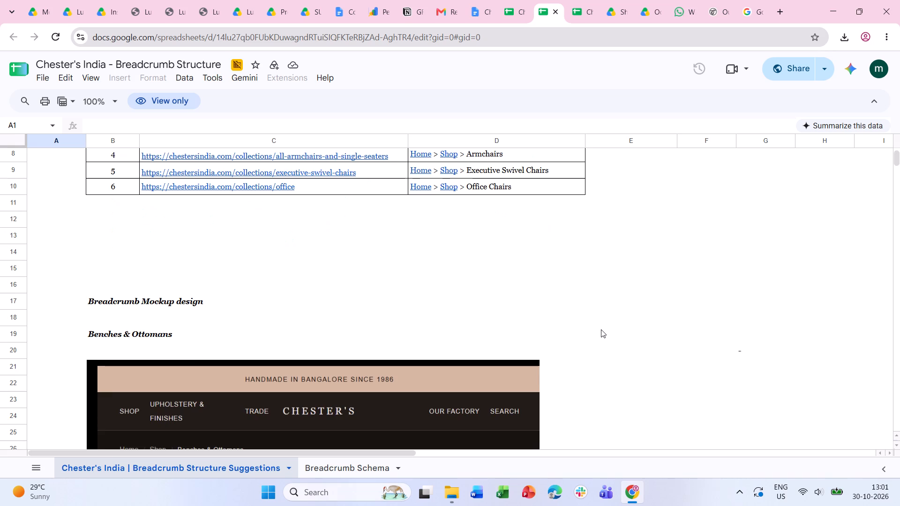
scroll(601, 329, "down", 1)
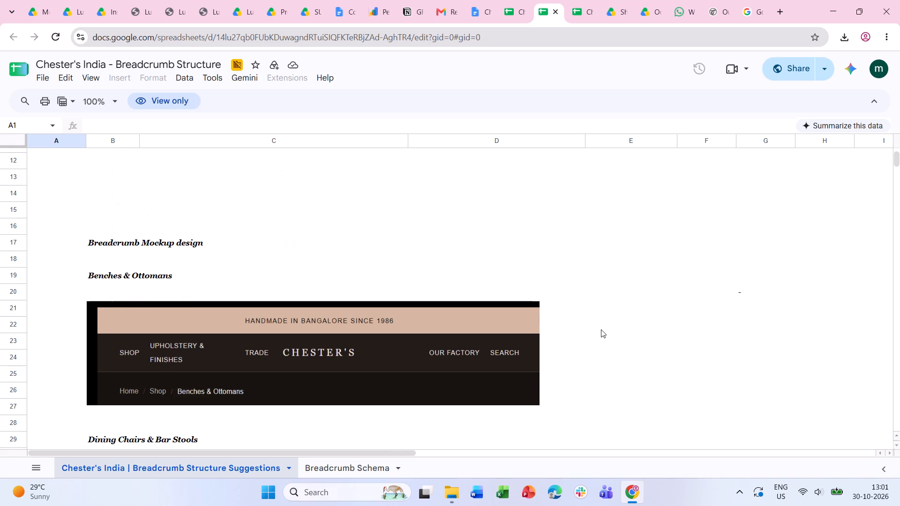
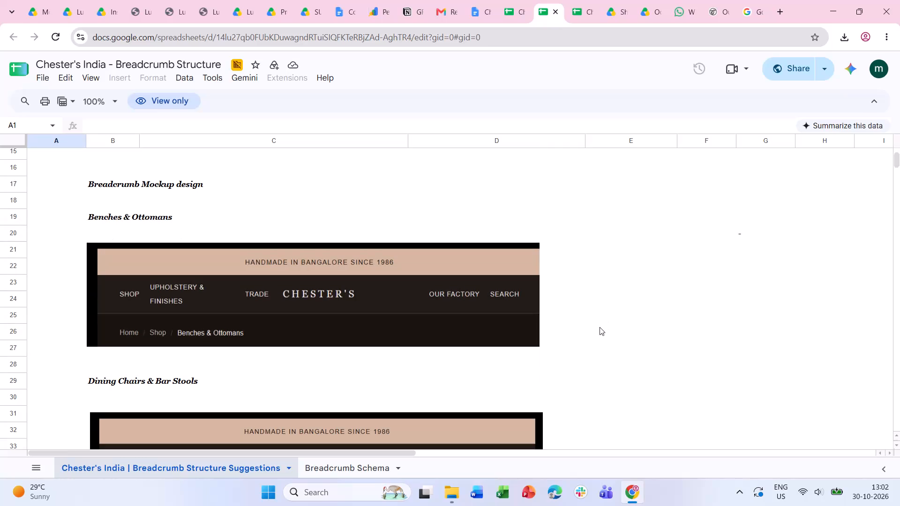
Compare the Dining Chairs & Bar Stools breadcrumb mockup with the live Dining Chairs & Bar Stools category page on the Chester's website.
scroll(600, 327, "down", 2)
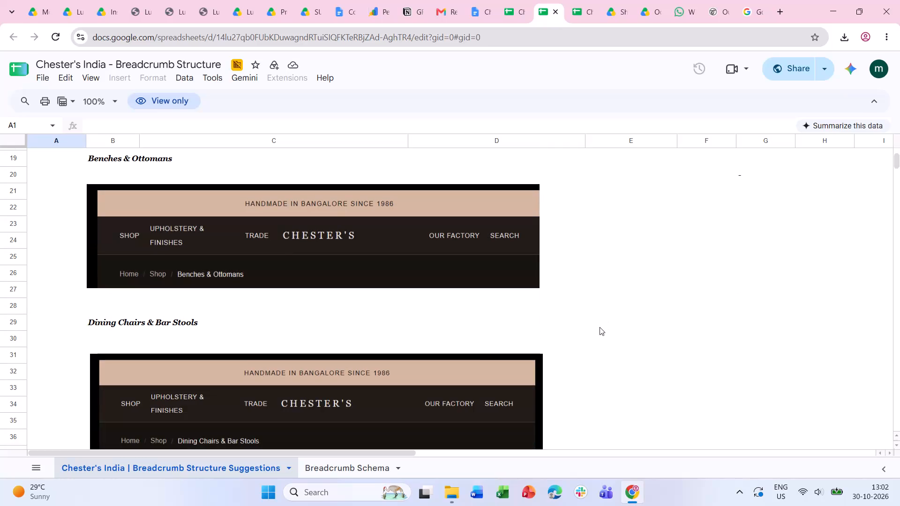
scroll(600, 327, "down", 2)
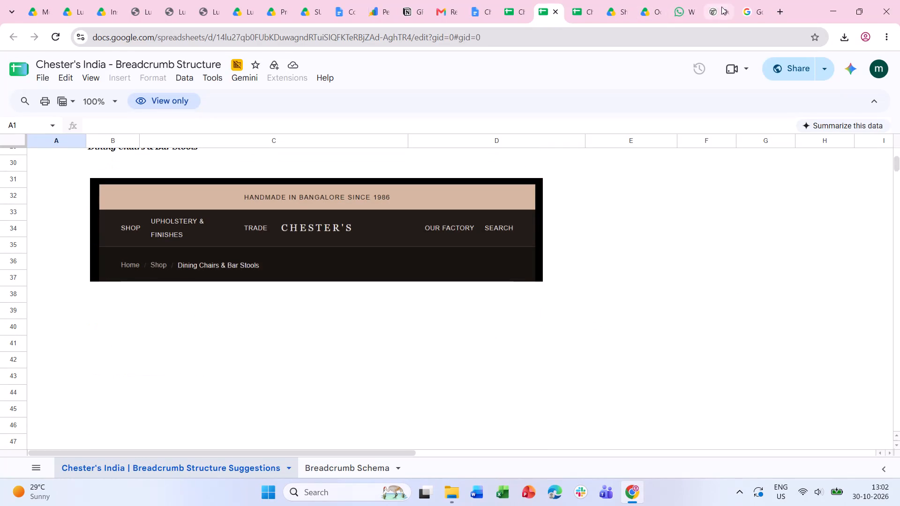
left_click(708, 7)
scroll(464, 161, "up", 15)
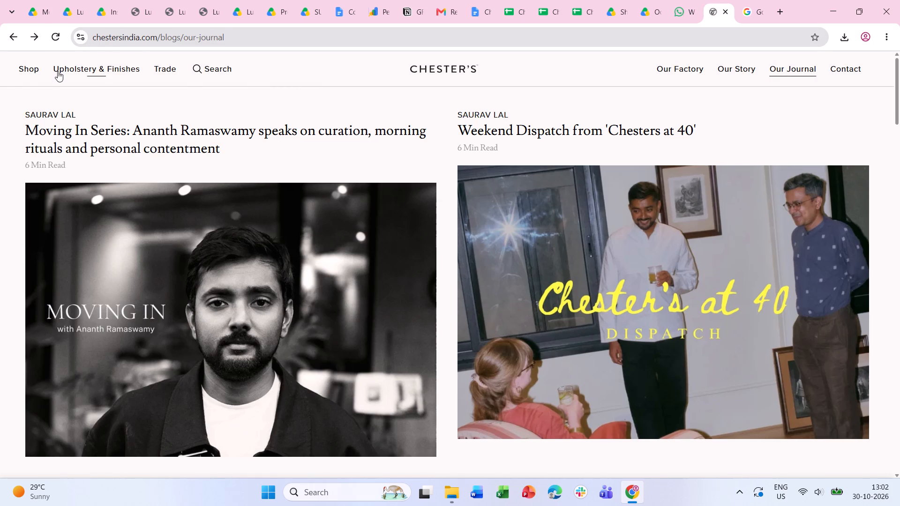
left_click(31, 67)
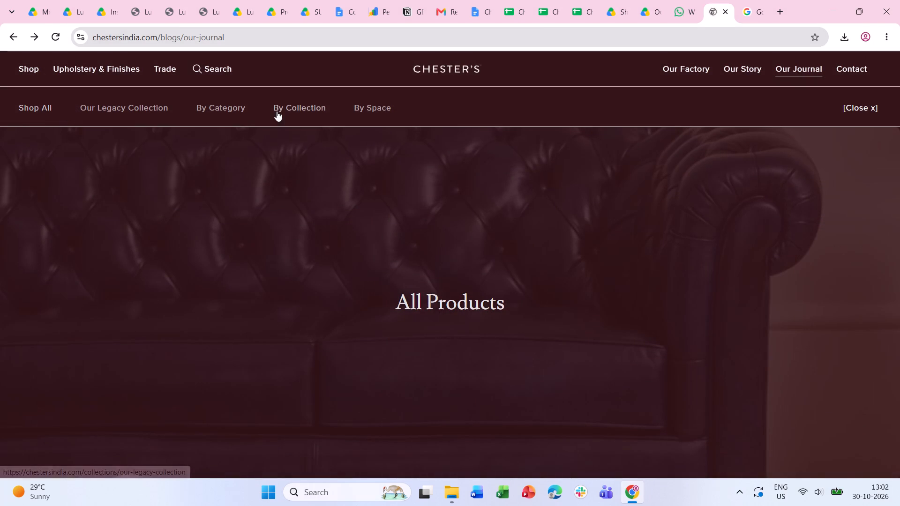
left_click(237, 111)
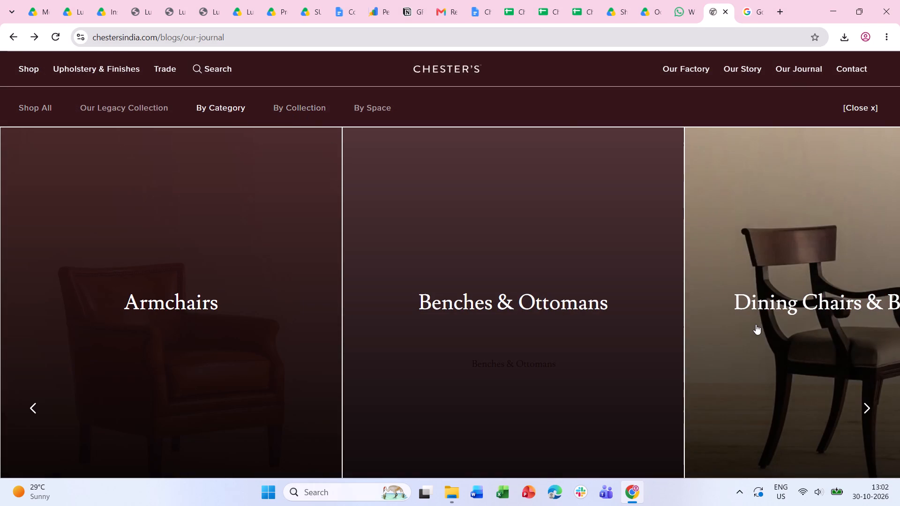
left_click(756, 324)
scroll(474, 254, "down", 3)
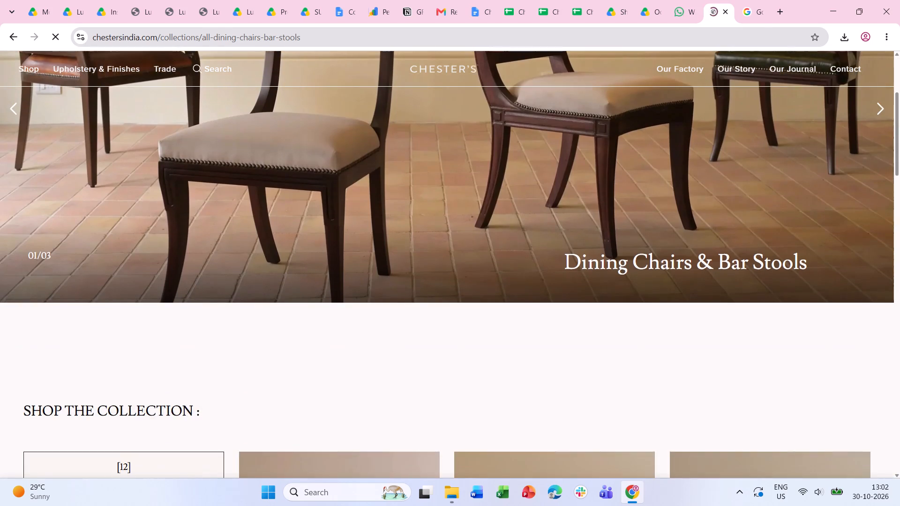
scroll(474, 254, "down", 8)
scroll(877, 268, "down", 4)
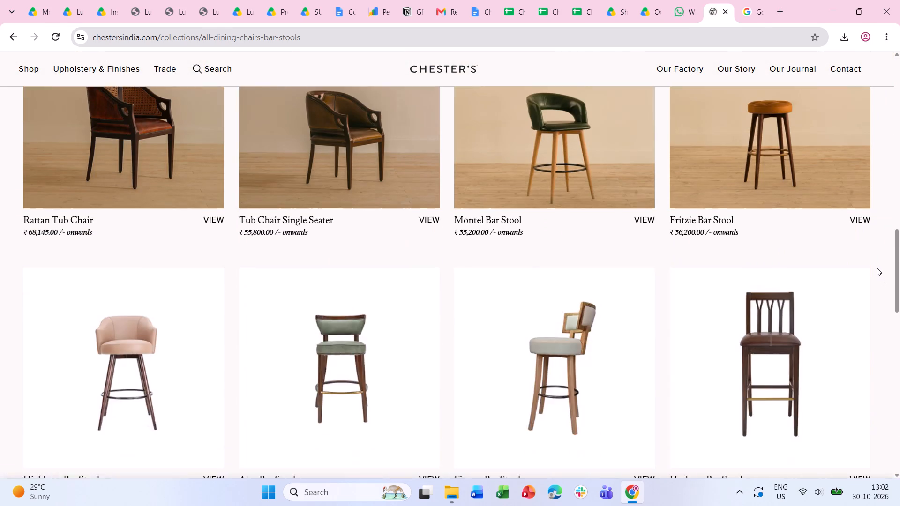
scroll(877, 268, "down", 9)
scroll(877, 268, "up", 8)
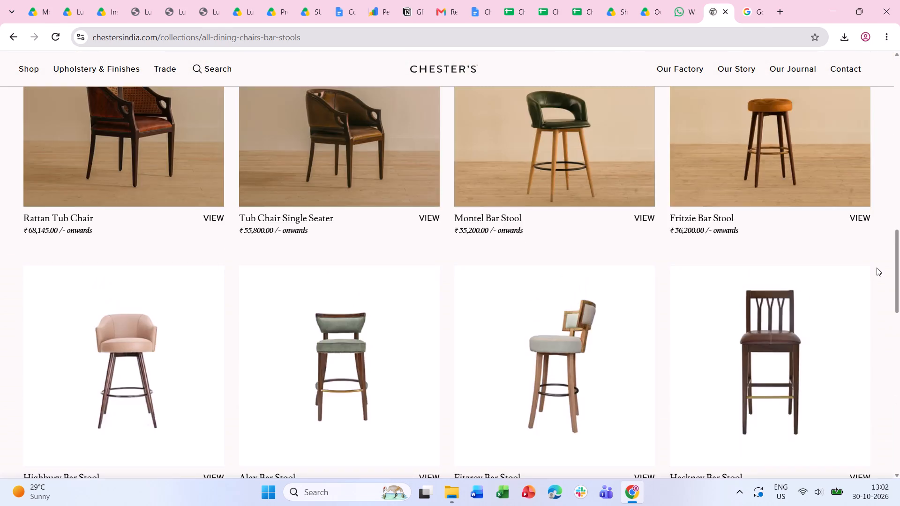
scroll(877, 268, "up", 19)
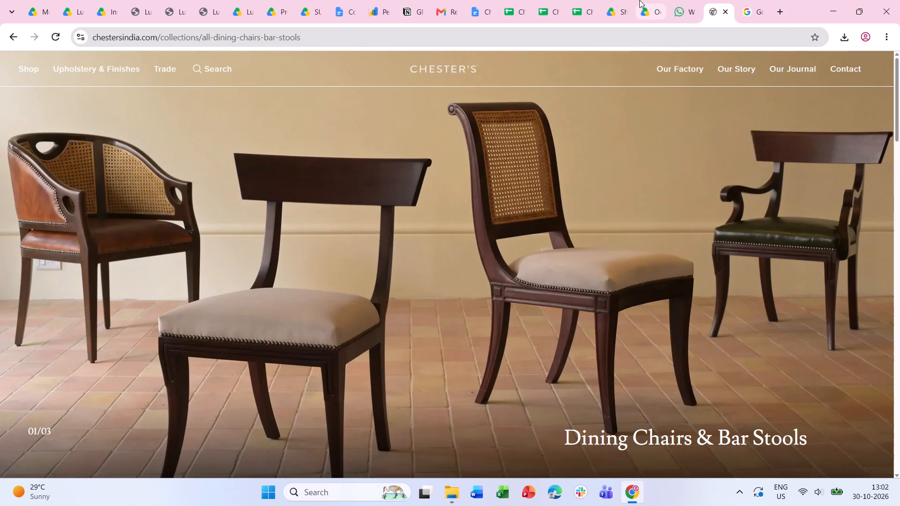
Check the page behind the Shop link in the Benches & Ottomans breadcrumb of the Breadcrumb Structure sheet, and close it again.
left_click(483, 0)
left_click(518, 4)
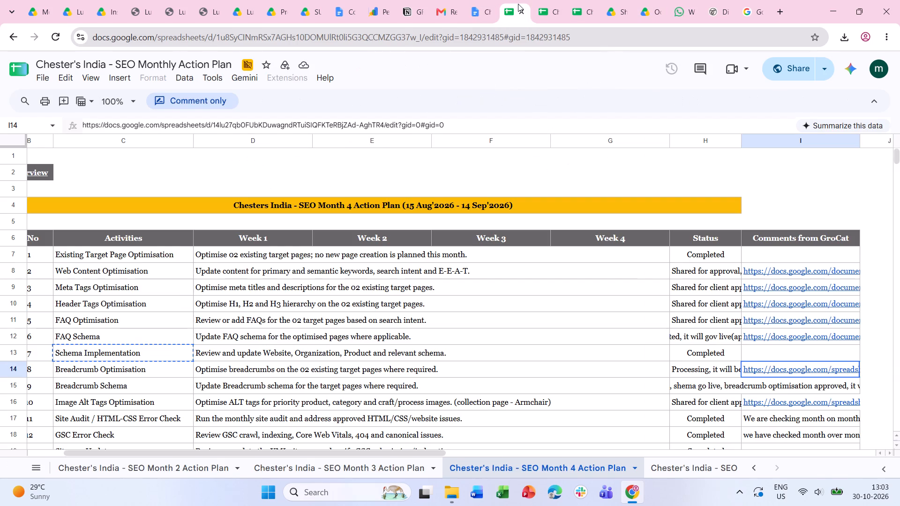
left_click(537, 3)
scroll(560, 265, "up", 15)
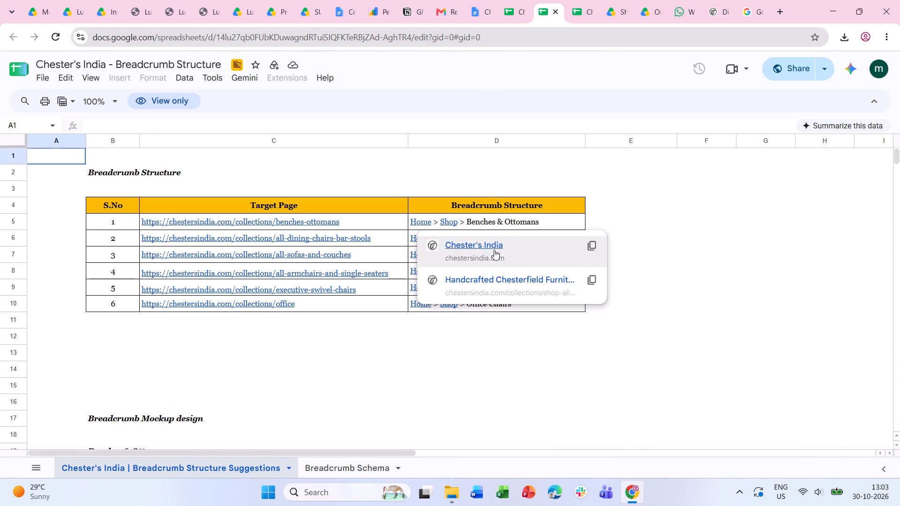
left_click(501, 281)
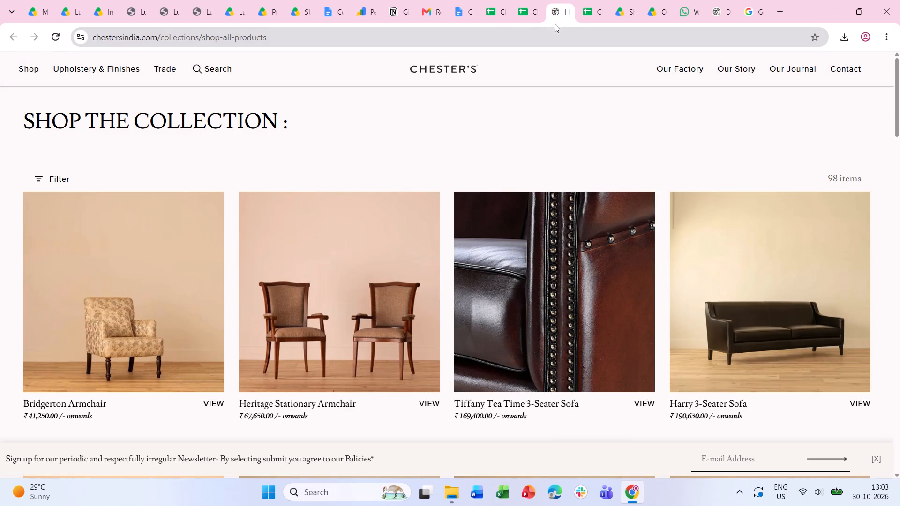
left_click(565, 13)
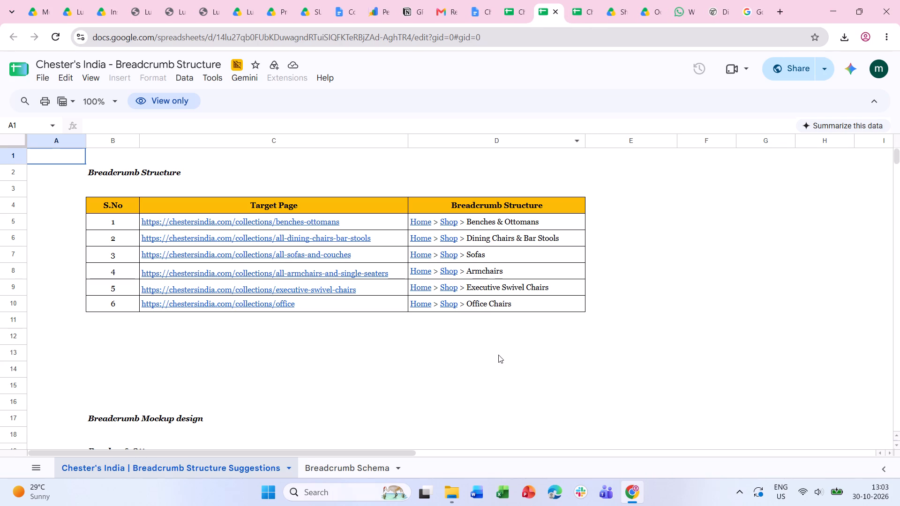
Recheck the full status note of the Breadcrumb Optimisation row in the Month 4 action plan.
left_click(507, 0)
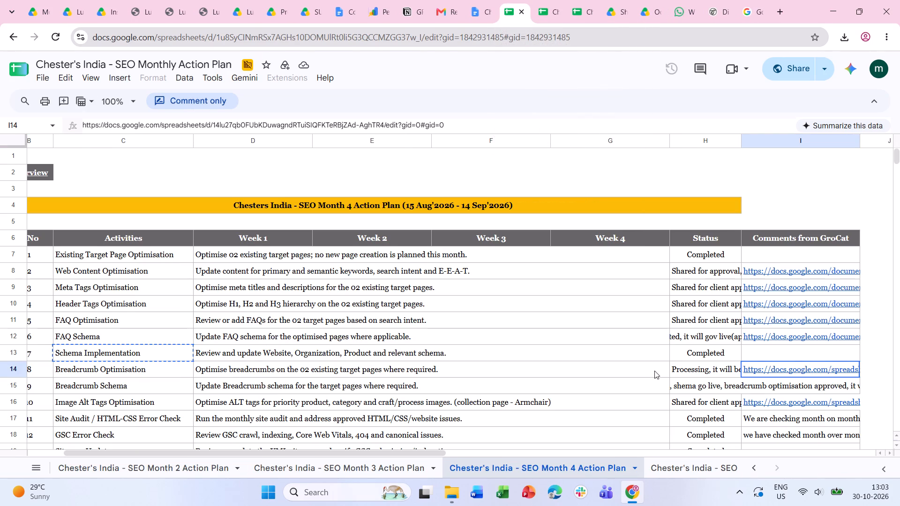
left_click(680, 369)
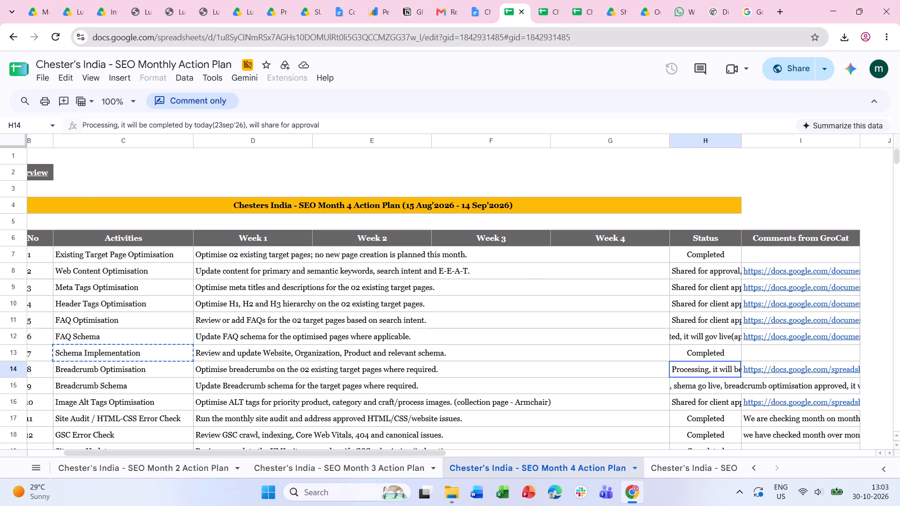
Recheck the target pages and breadcrumb paths listed in the Breadcrumb Structure spreadsheet.
left_click(553, 0)
left_click(589, 399)
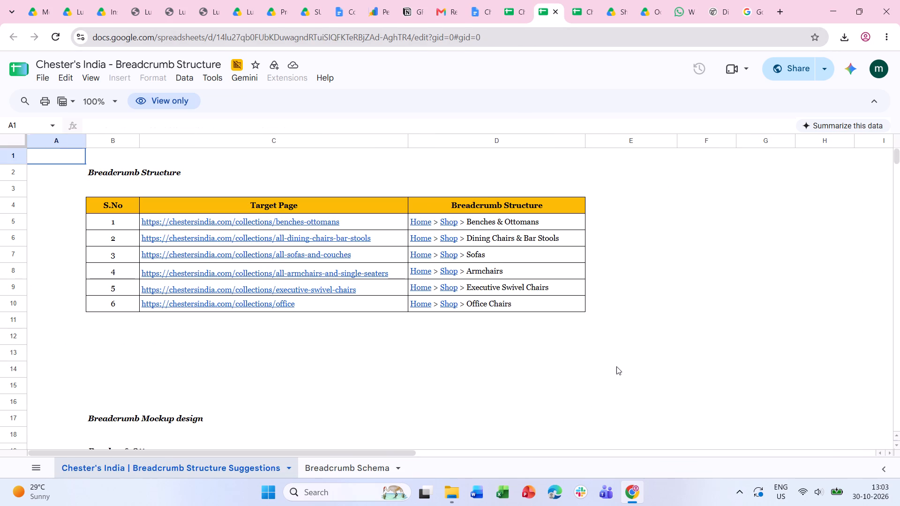
left_click(616, 366)
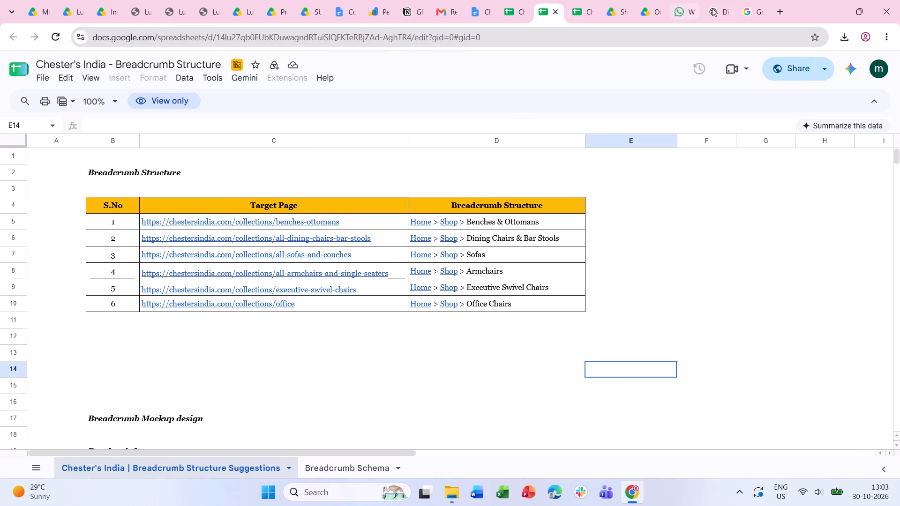
Browse all the product categories listed by category in the Shop navigation of the Chester's website.
left_click(721, 8)
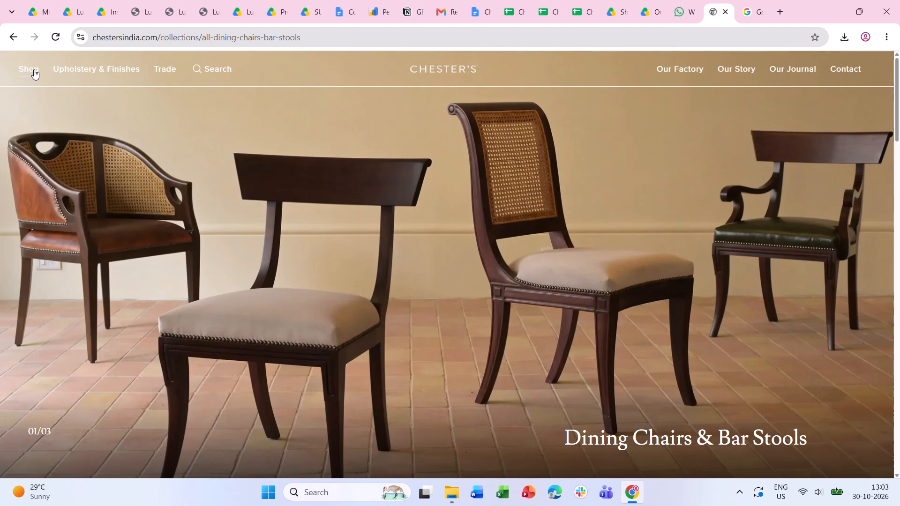
left_click(34, 69)
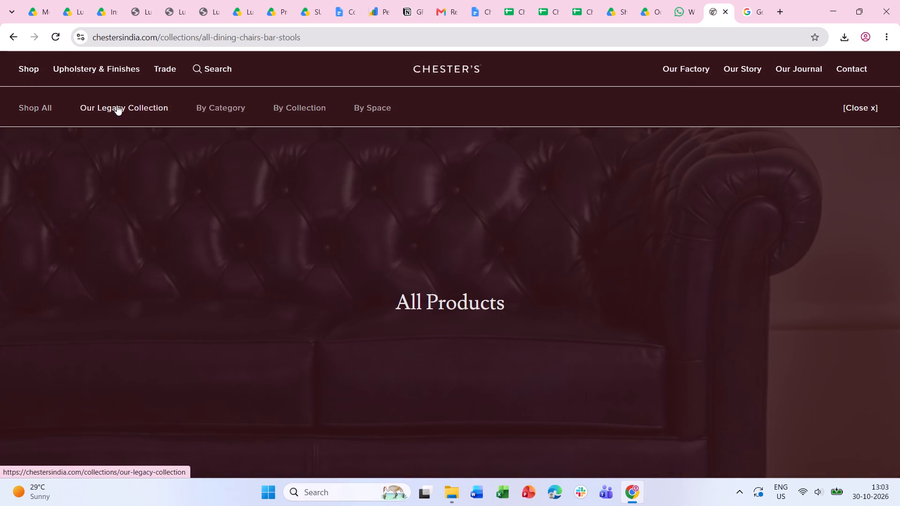
left_click(239, 106)
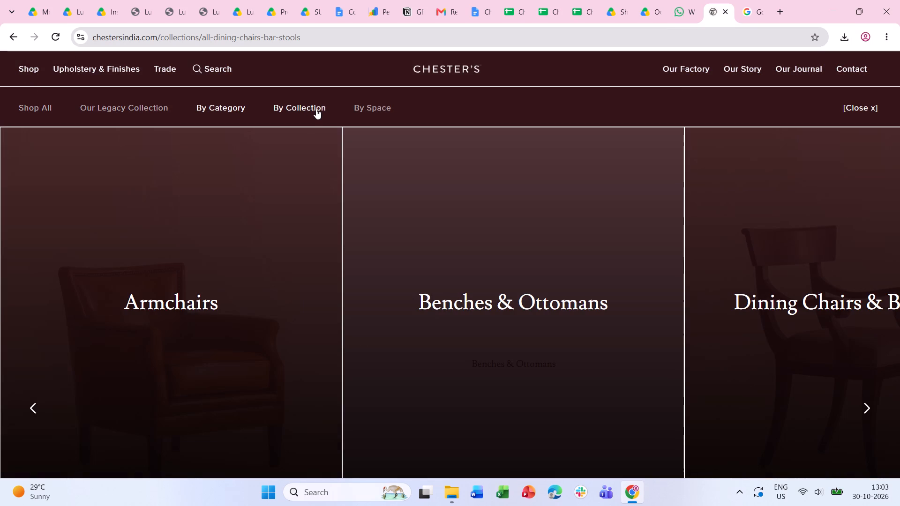
left_click(316, 109)
left_click(217, 111)
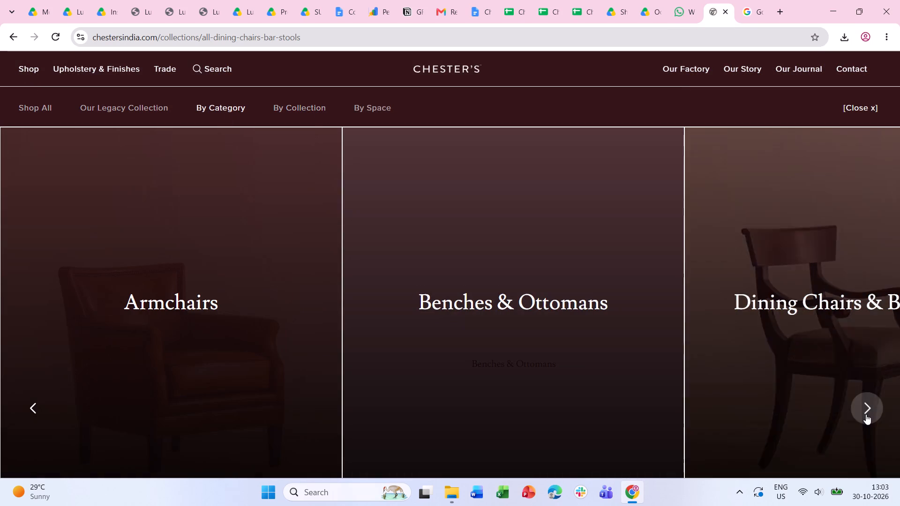
left_click(866, 414)
left_click(866, 415)
left_click(866, 414)
left_click(866, 414)
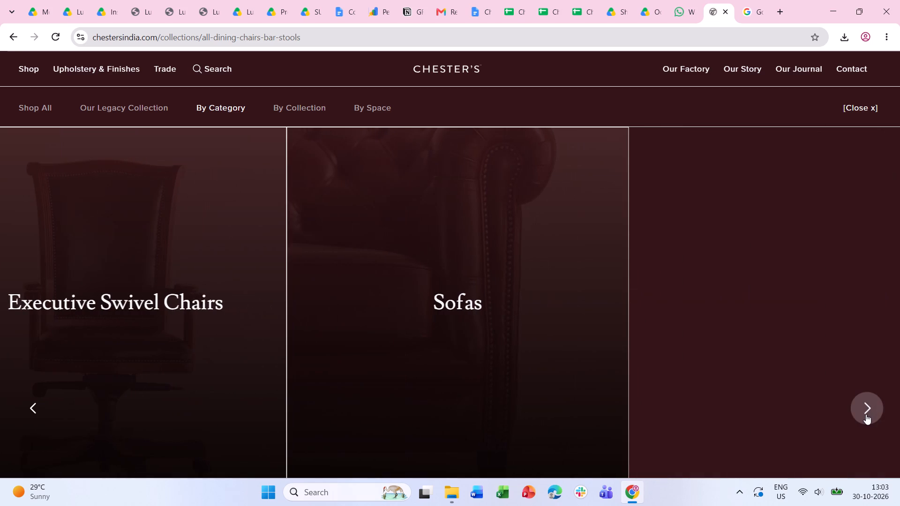
left_click(28, 397)
double_click(28, 399)
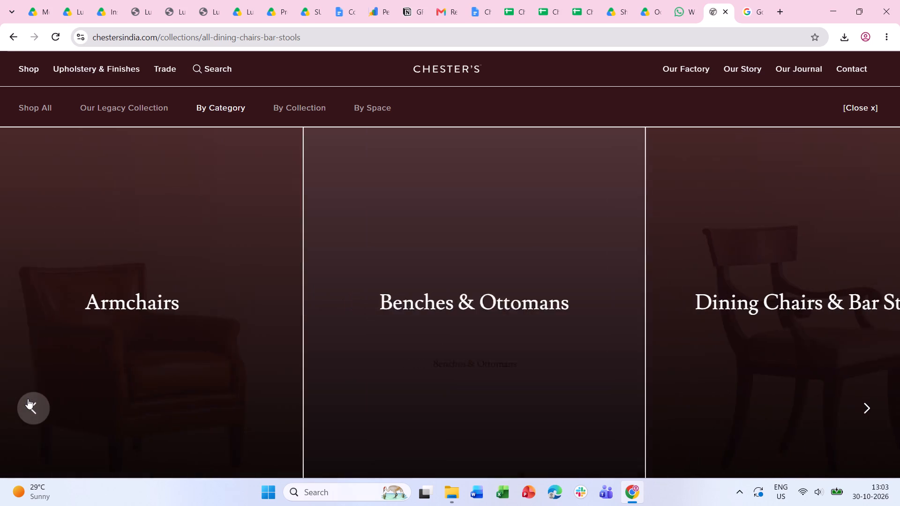
left_click(28, 399)
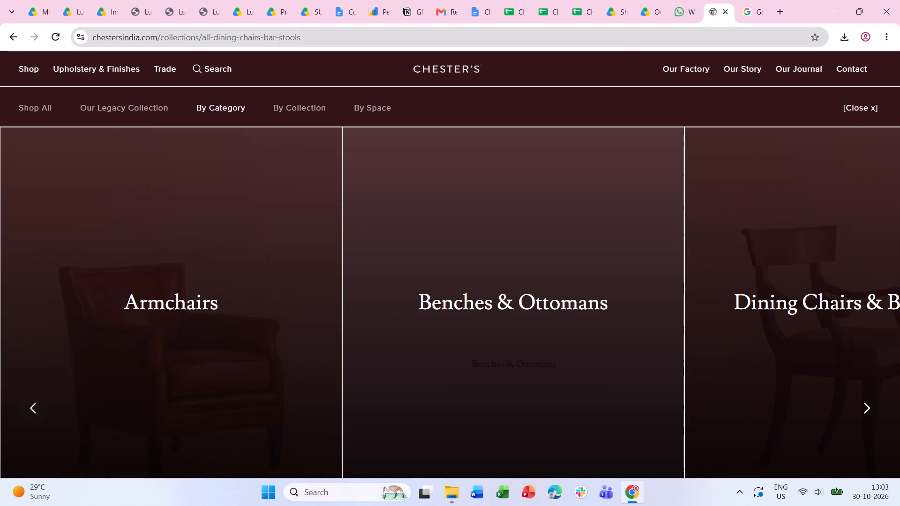
left_click(451, 15)
left_click(283, 73)
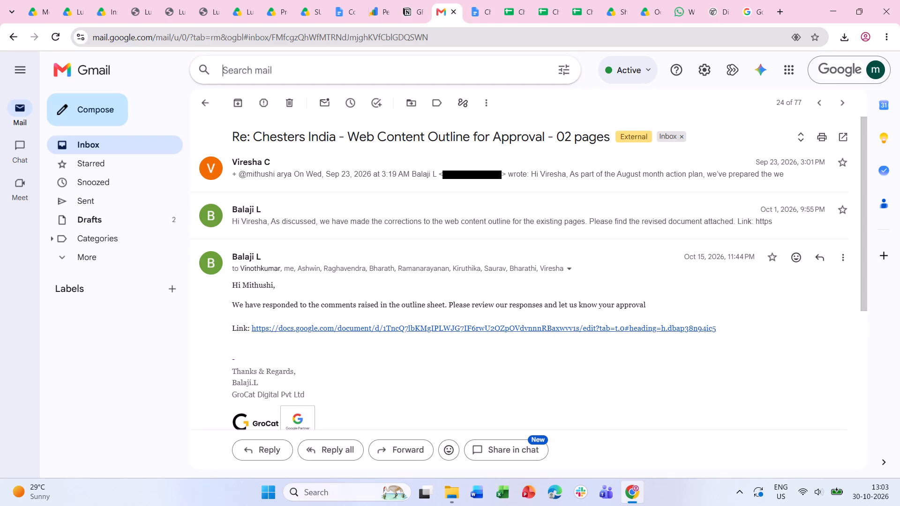
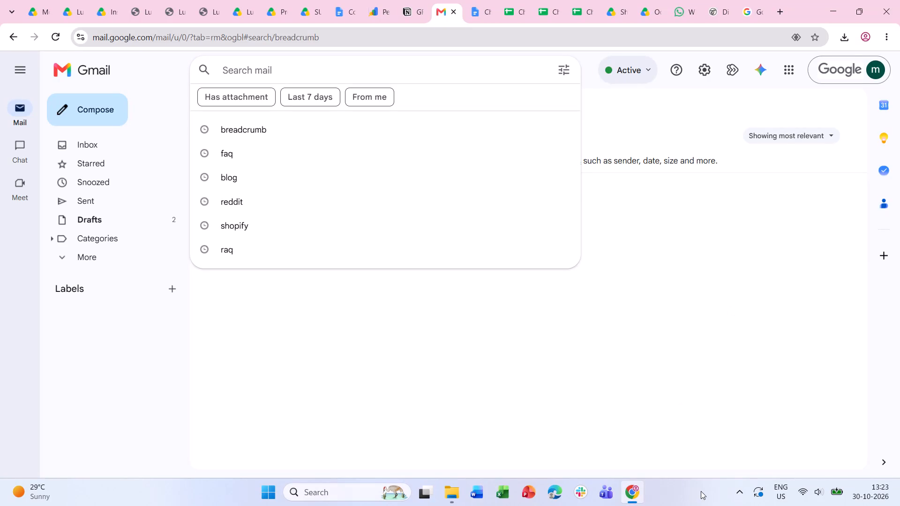
Dismiss the mail search suggestions and check the Month 4 completed works and the Pending Works section on Notion's GROCAT - SEO page.
left_click(570, 405)
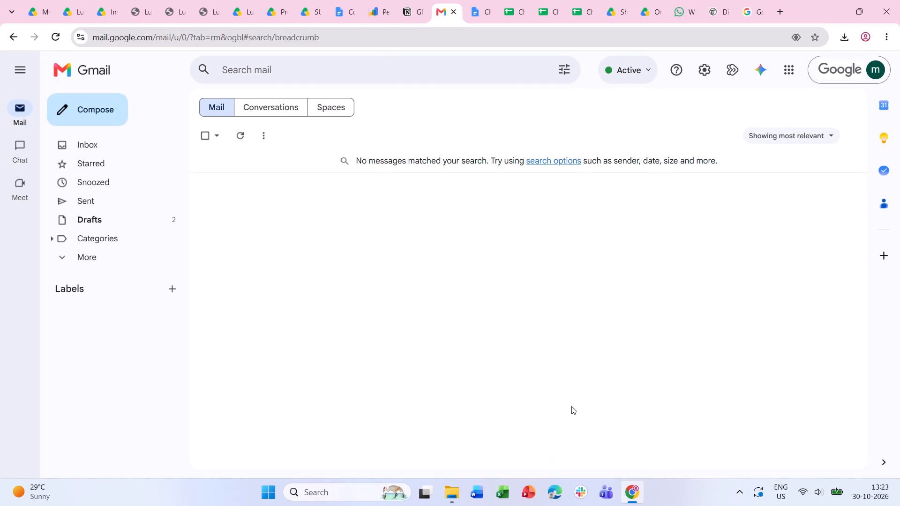
left_click(406, 0)
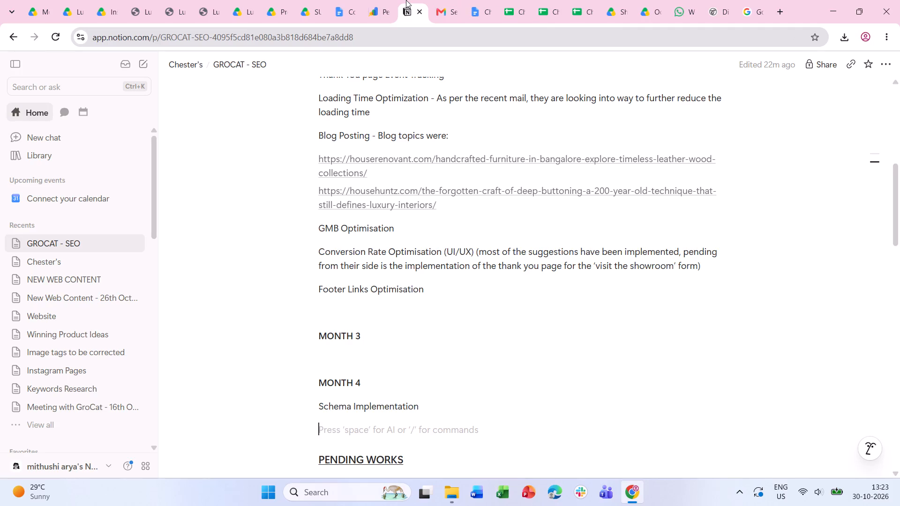
scroll(522, 271, "down", 2)
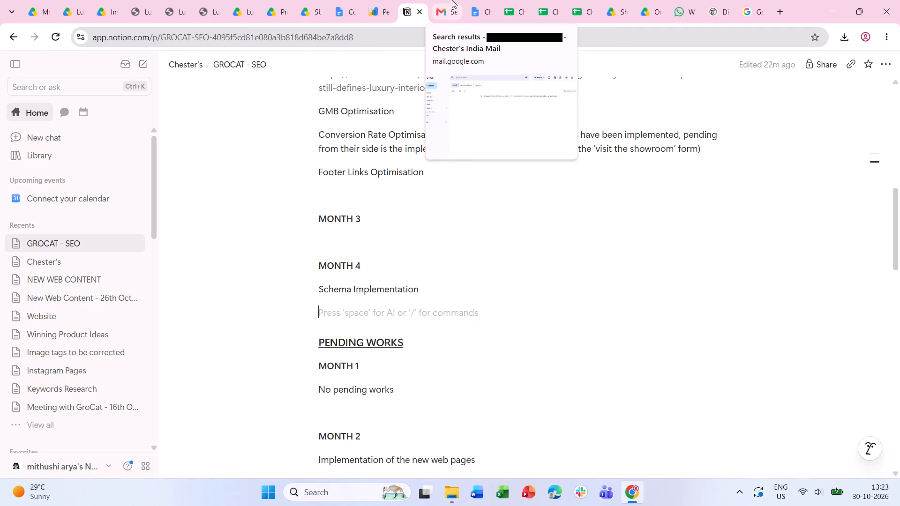
Return to the SEO Monthly Action Plan sheet and check the full status note of the Breadcrumb Schema row in the Month 4 plan.
left_click(515, 0)
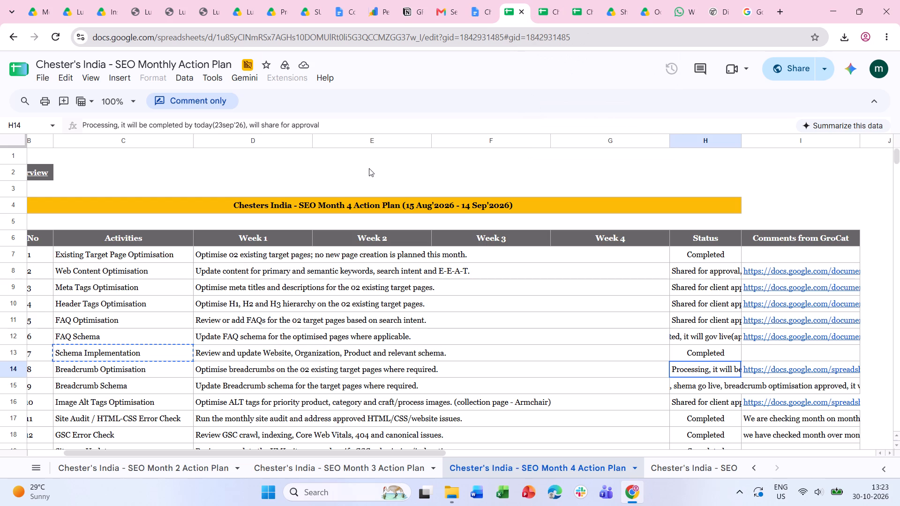
left_click(681, 386)
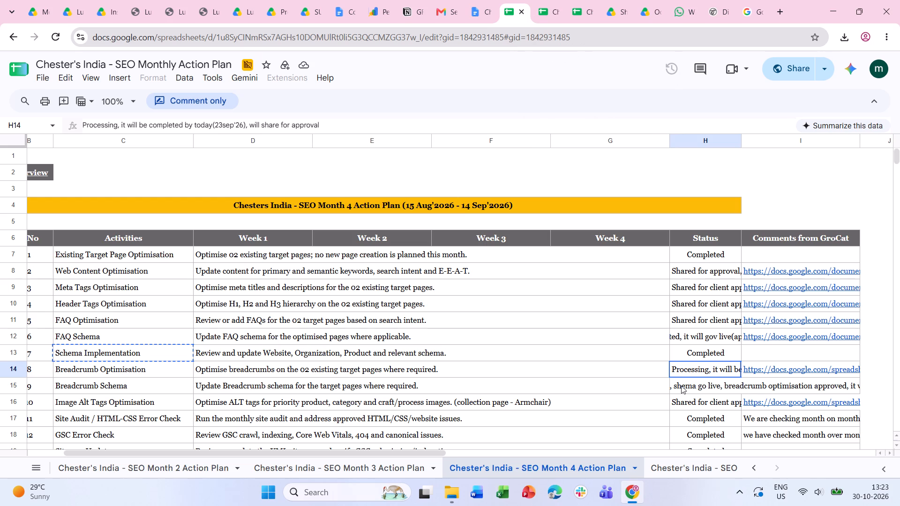
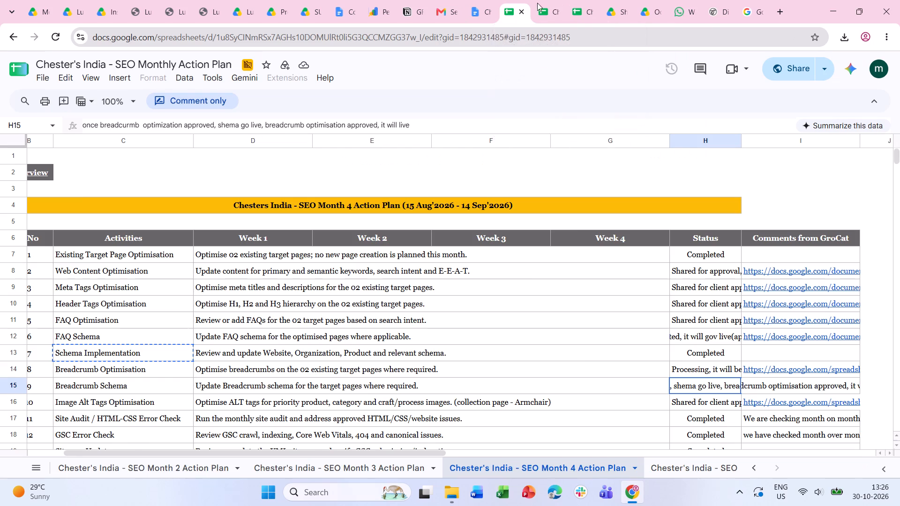
left_click(548, 3)
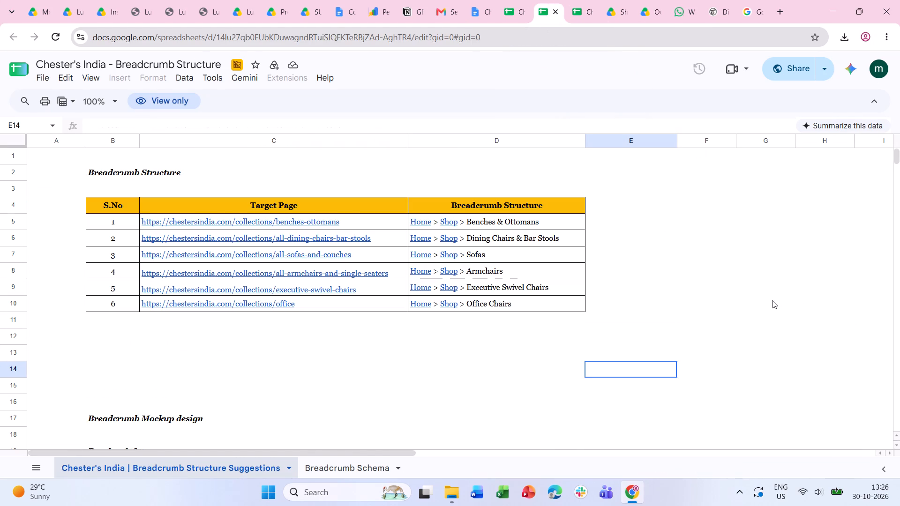
scroll(771, 302, "down", 6)
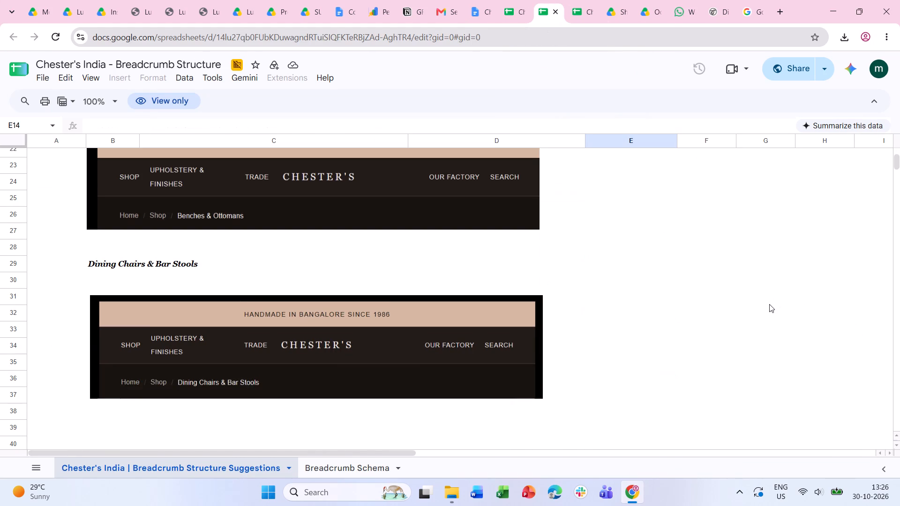
scroll(769, 304, "down", 5)
scroll(769, 304, "up", 9)
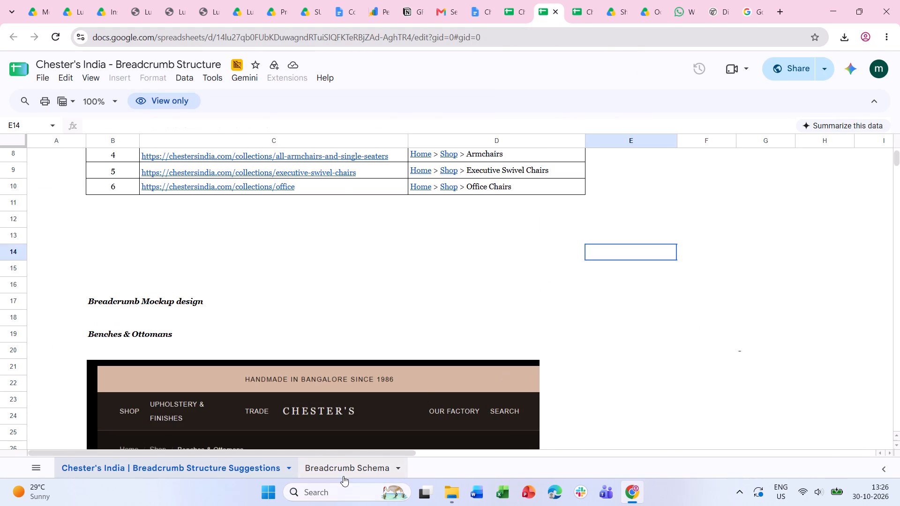
Open the Breadcrumb Schema sheet and examine the schema code for the Sofas and Armchairs pages.
left_click(343, 476)
scroll(507, 363, "down", 20)
scroll(507, 363, "down", 2)
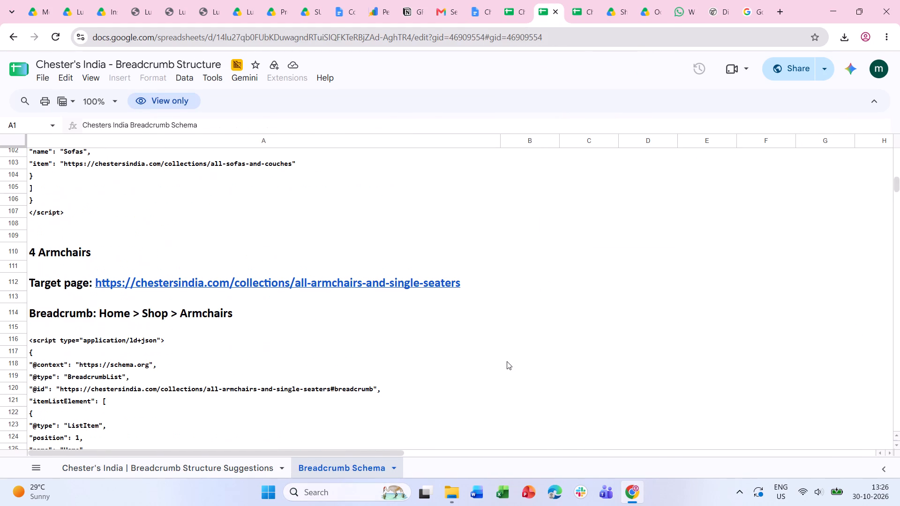
scroll(507, 361, "up", 3)
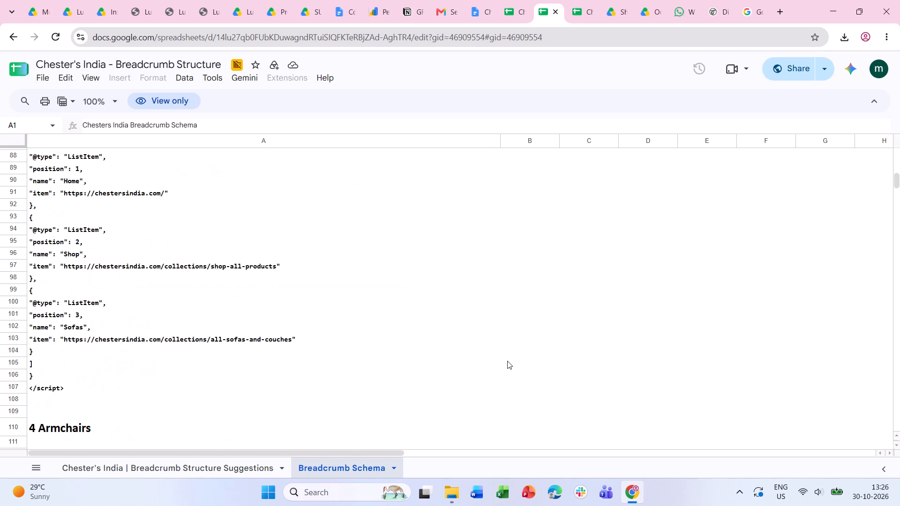
Review the breadcrumb schema code for Sofas, Armchairs, Executive Swivel Chairs and Office Chairs in the Breadcrumb Schema sheet.
scroll(507, 361, "down", 5)
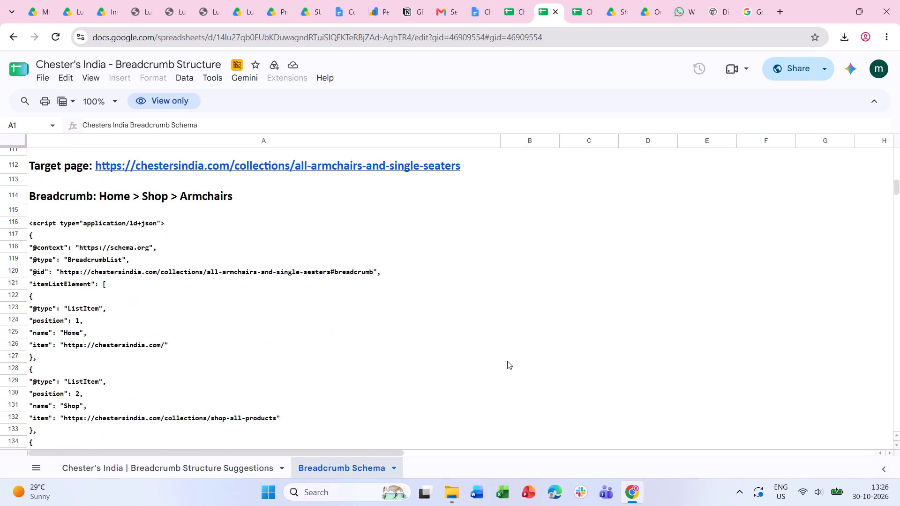
scroll(507, 361, "down", 1)
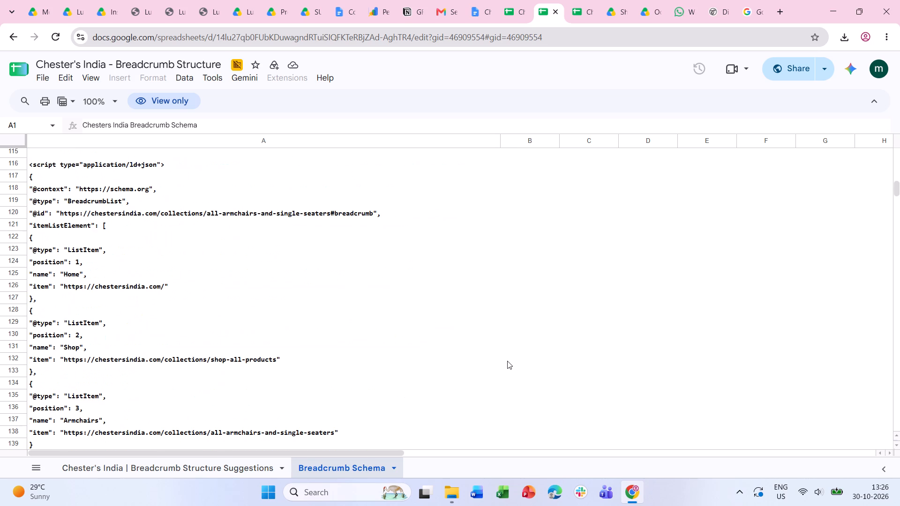
scroll(507, 361, "down", 6)
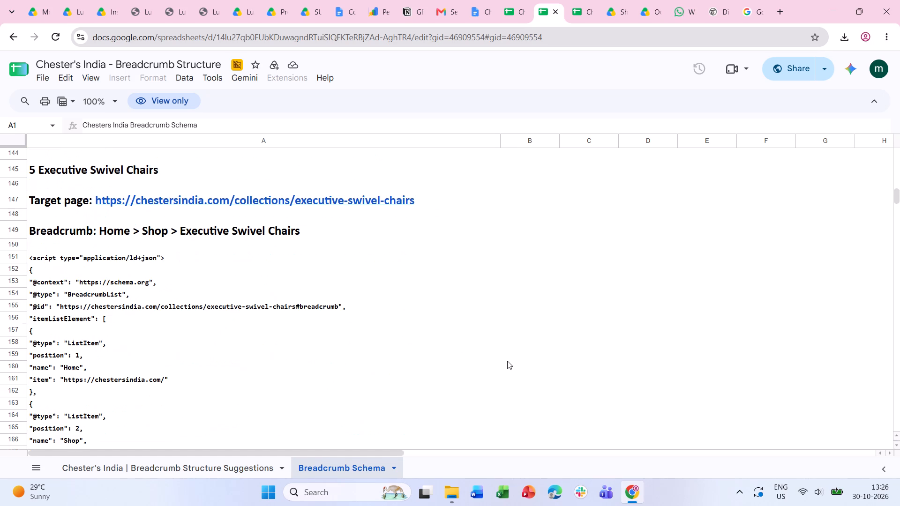
scroll(507, 361, "down", 6)
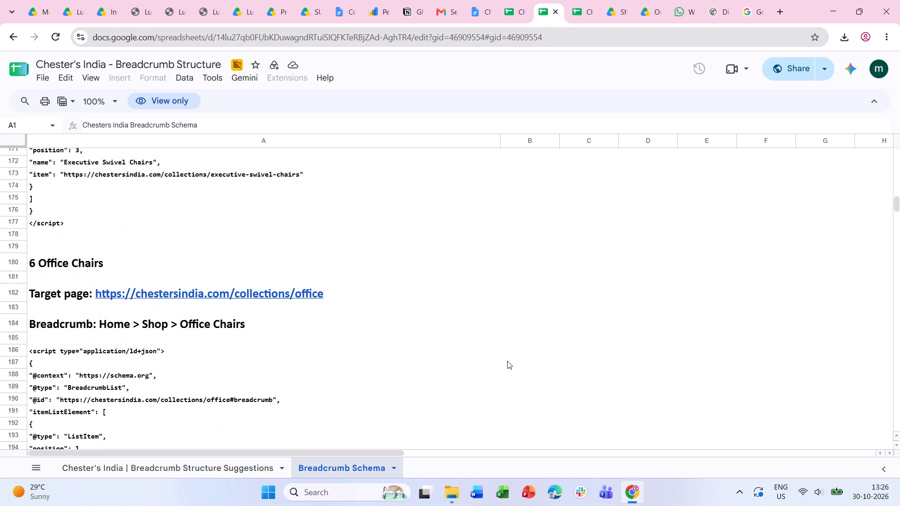
scroll(507, 361, "down", 2)
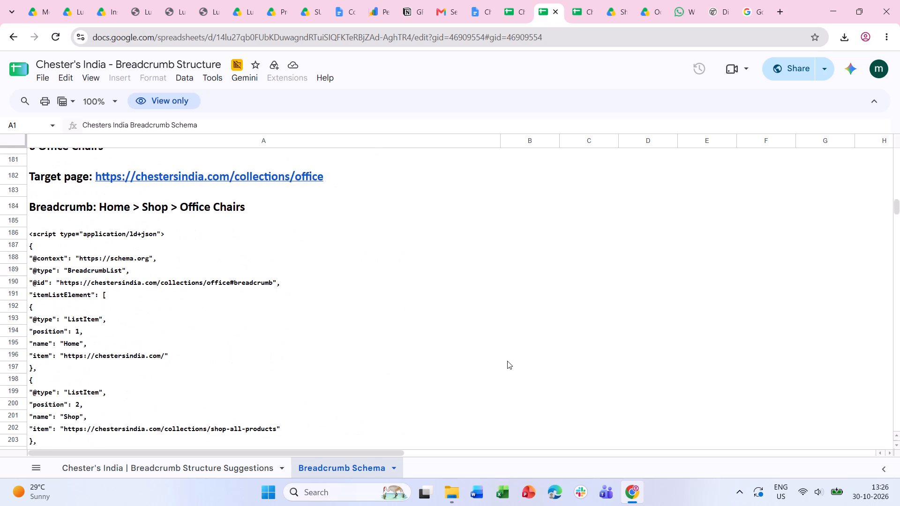
scroll(507, 361, "up", 1)
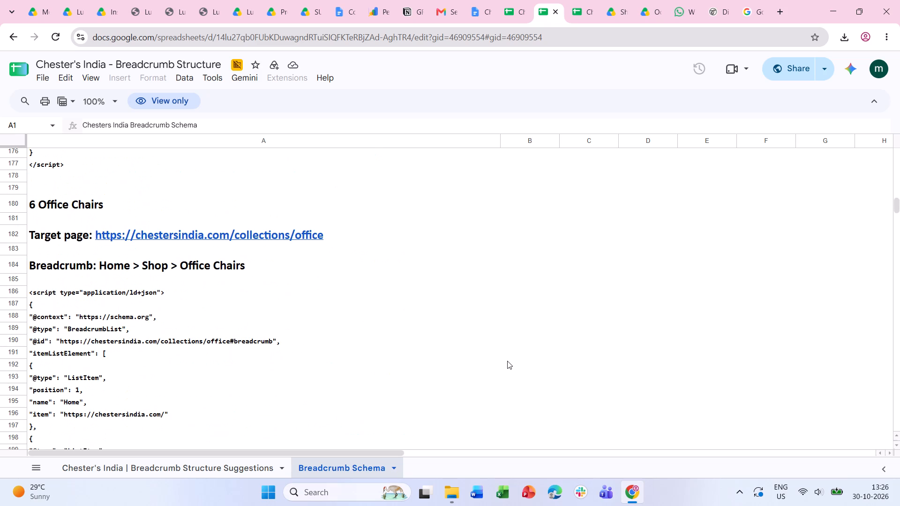
scroll(507, 361, "down", 7)
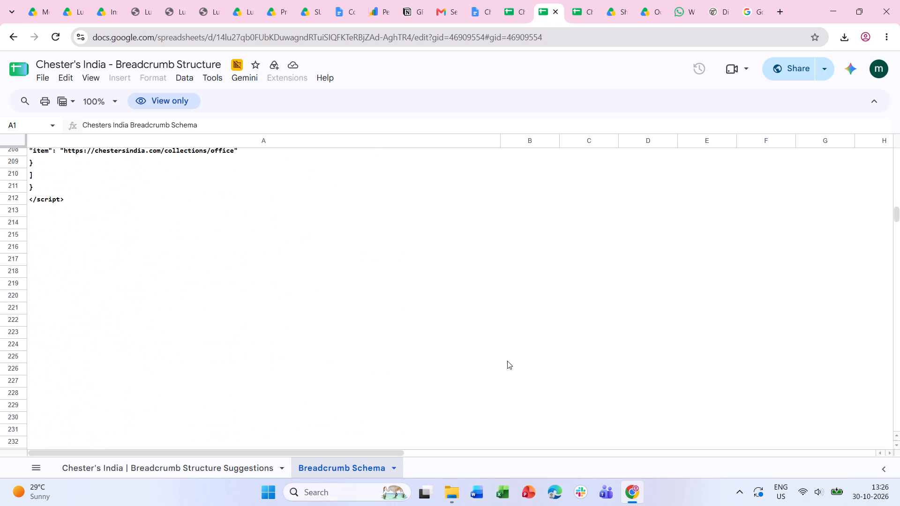
scroll(507, 361, "up", 15)
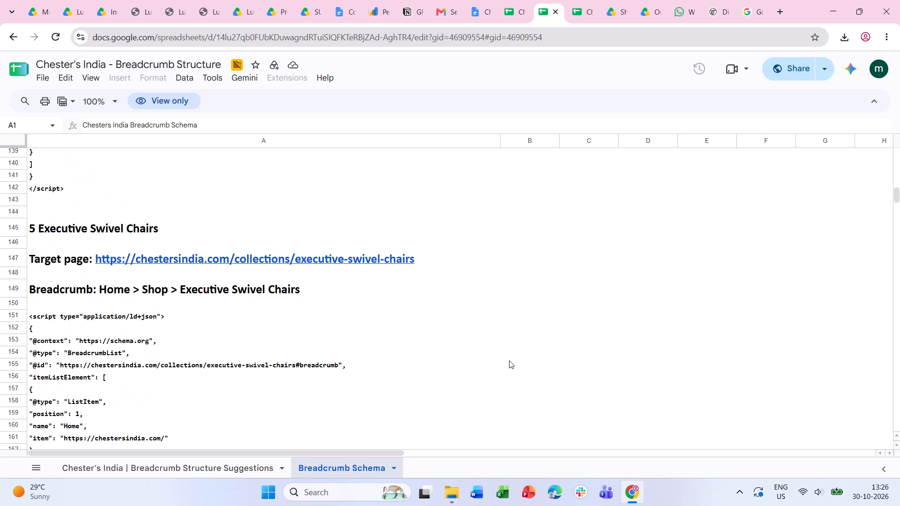
scroll(509, 360, "up", 7)
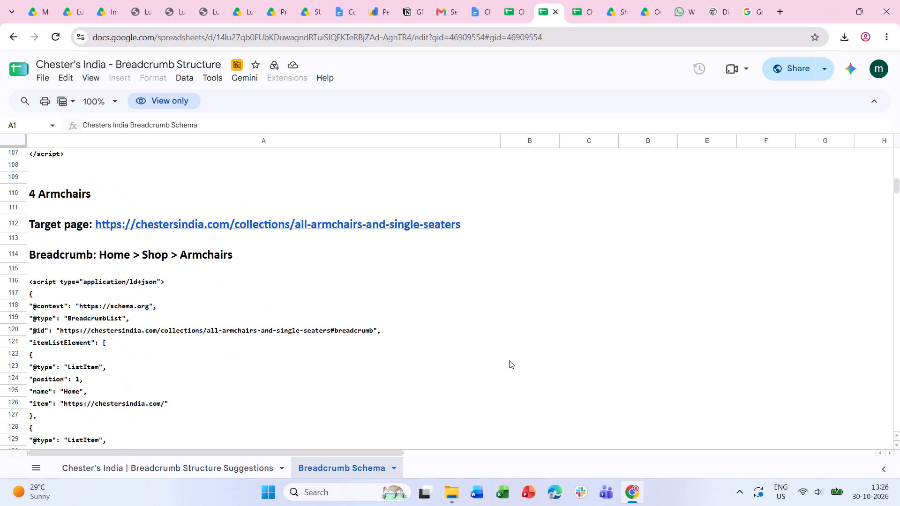
scroll(509, 360, "down", 6)
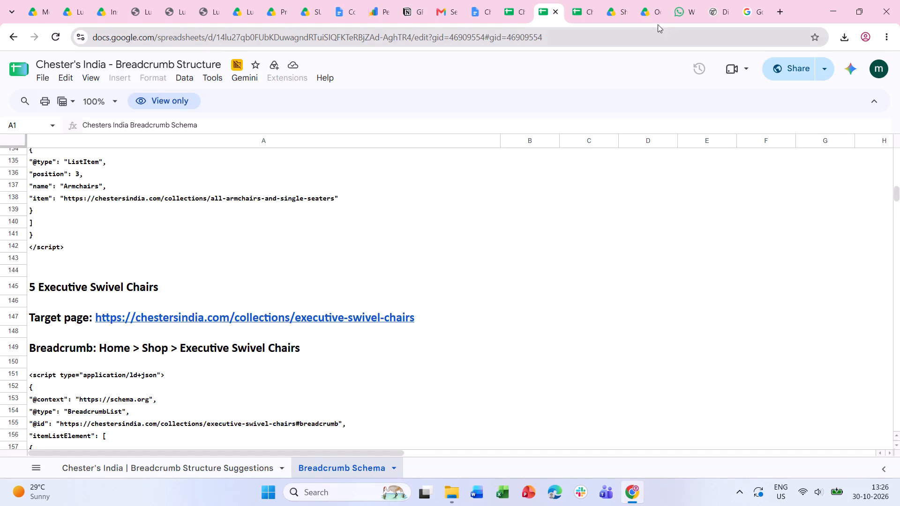
Return to the GROCAT - SEO page in Notion.
left_click(717, 0)
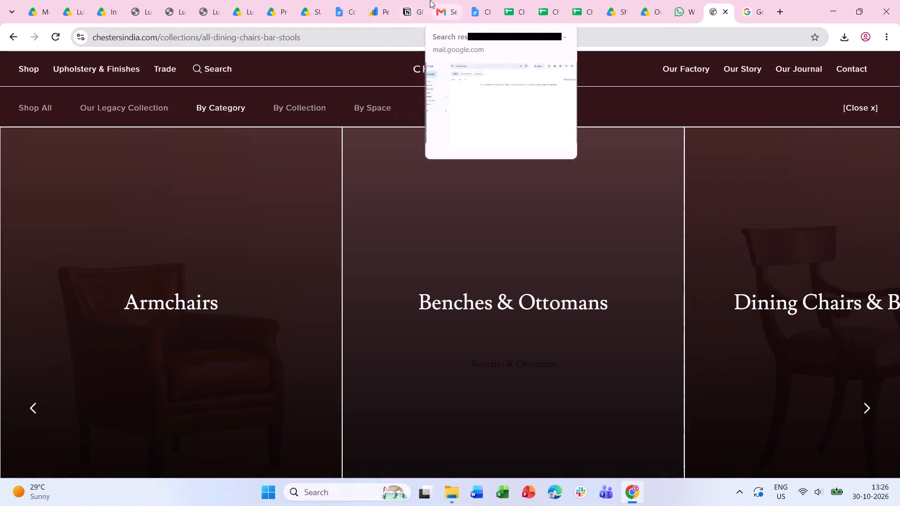
left_click(430, 0)
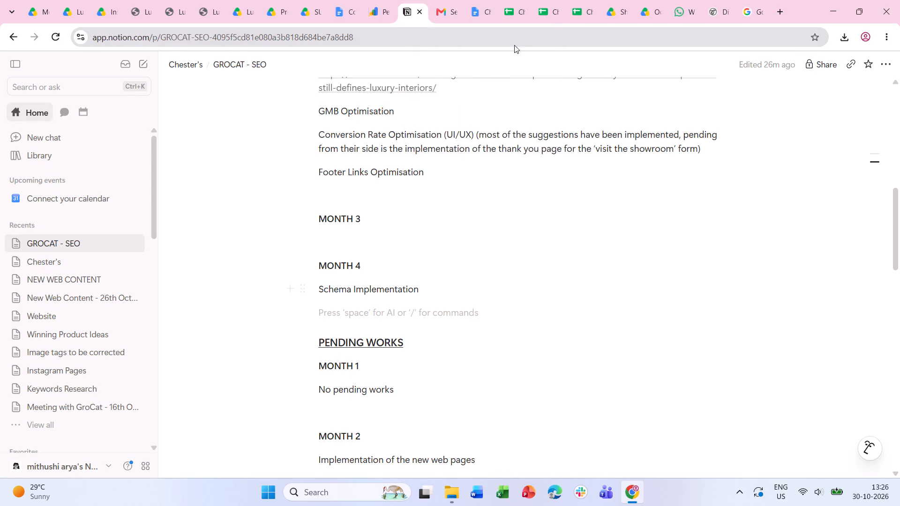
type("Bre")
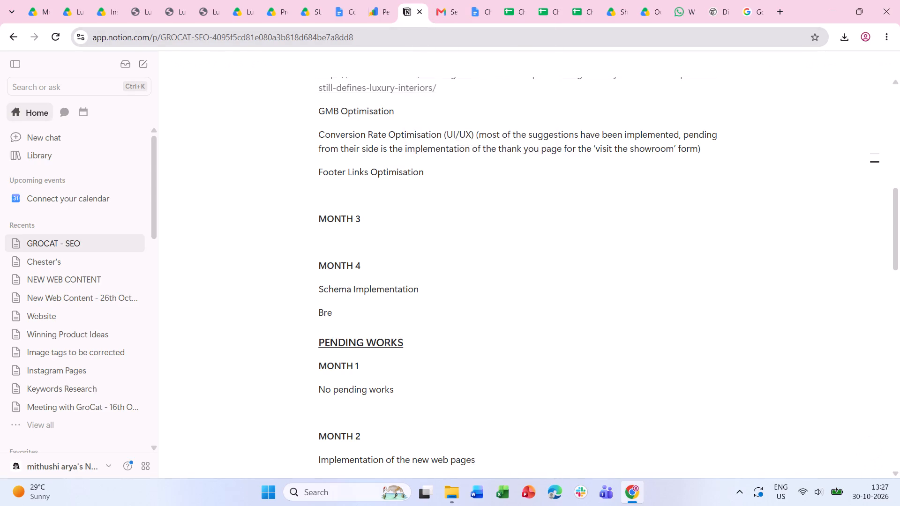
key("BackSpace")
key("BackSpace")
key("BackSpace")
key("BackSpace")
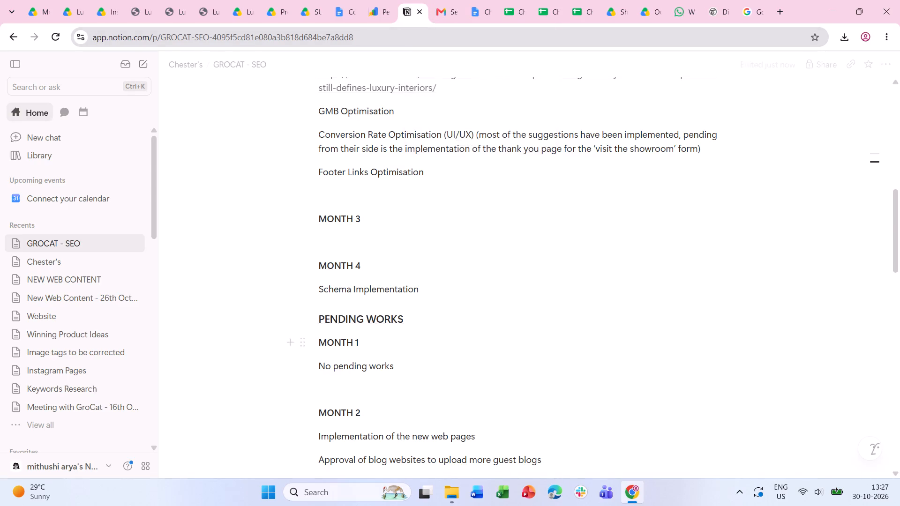
Start a new entry on the empty line below the FAQ Schema bullet in the Month 4 pending works.
scroll(416, 286, "down", 7)
left_click(382, 318)
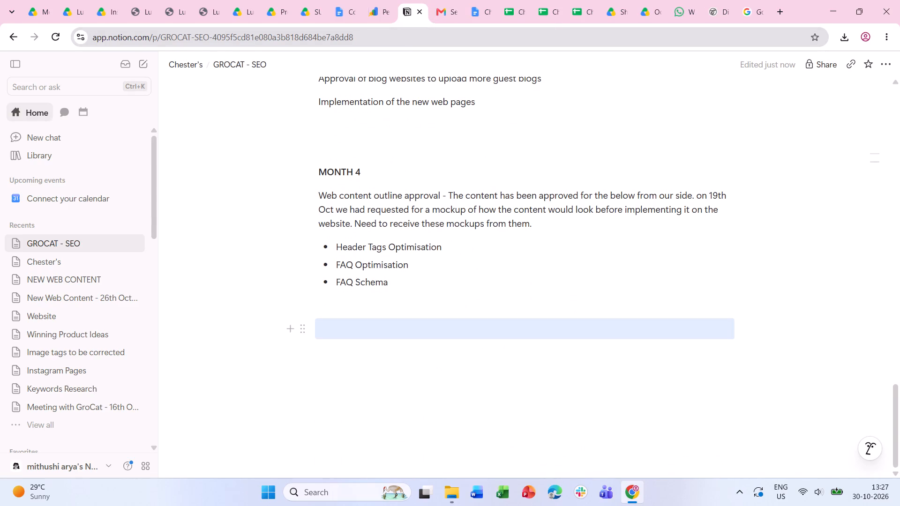
Add the line "Breadcrumb optimization and schema" below the FAQ Schema bullet in the Month 4 section, leaving a blank line between them.
left_click(371, 311)
key("Return")
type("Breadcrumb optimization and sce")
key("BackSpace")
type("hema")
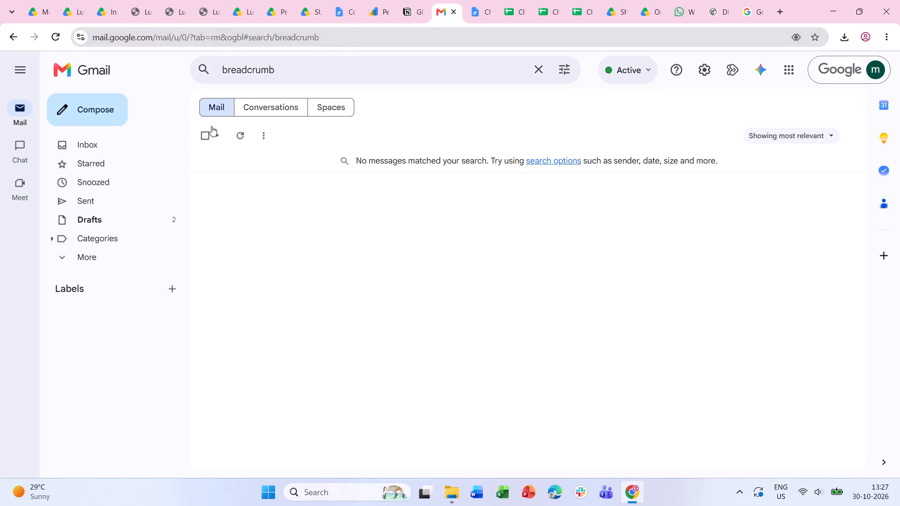
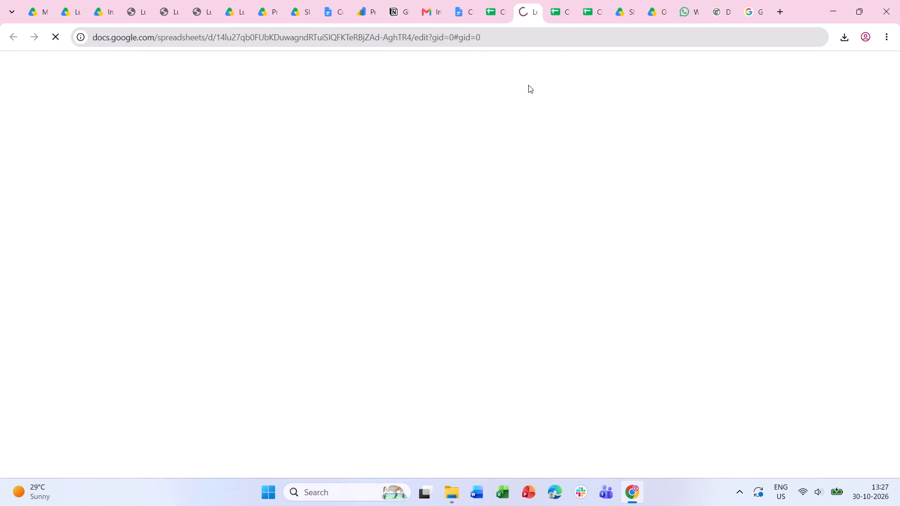
Close the loading breadcrumb spreadsheet and check the Breadcrumb Optimisation and Breadcrumb Schema activities in the Month 4 action plan.
left_click(532, 13)
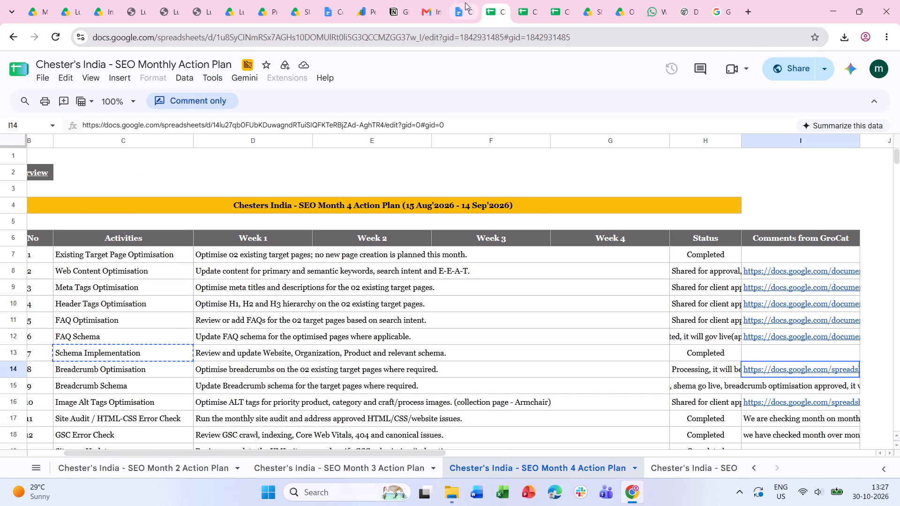
left_click(121, 367)
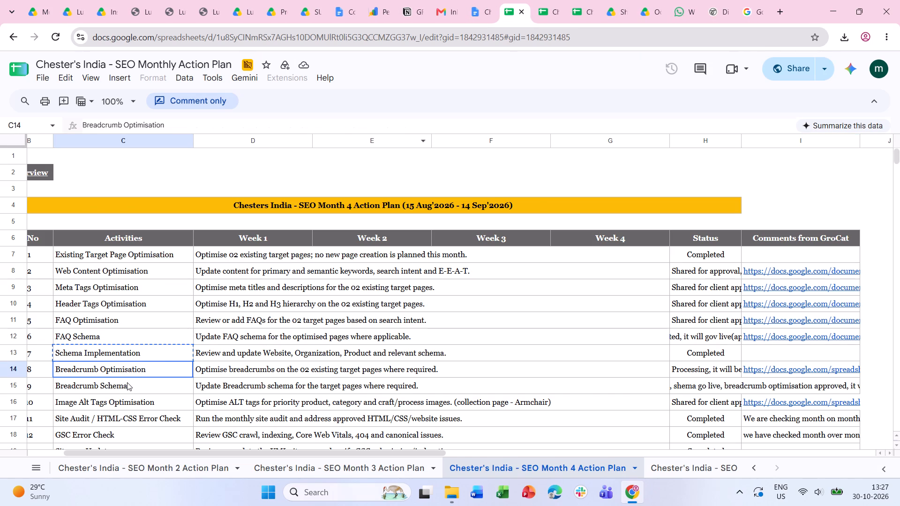
left_click(127, 382)
Switch to the Google Docs document that is open next to the SEO Monthly Action Plan.
left_click(472, 9)
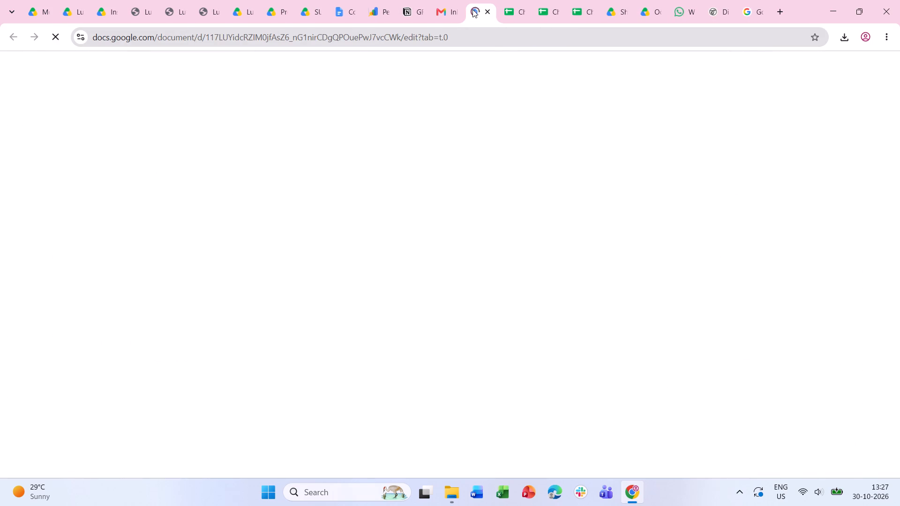
In the GROCAT - SEO Notion page, reword the Month 4 breadcrumb entry as "Breadcrumb optimization and breadcrumb schema to be implemented on the website".
left_click(416, 11)
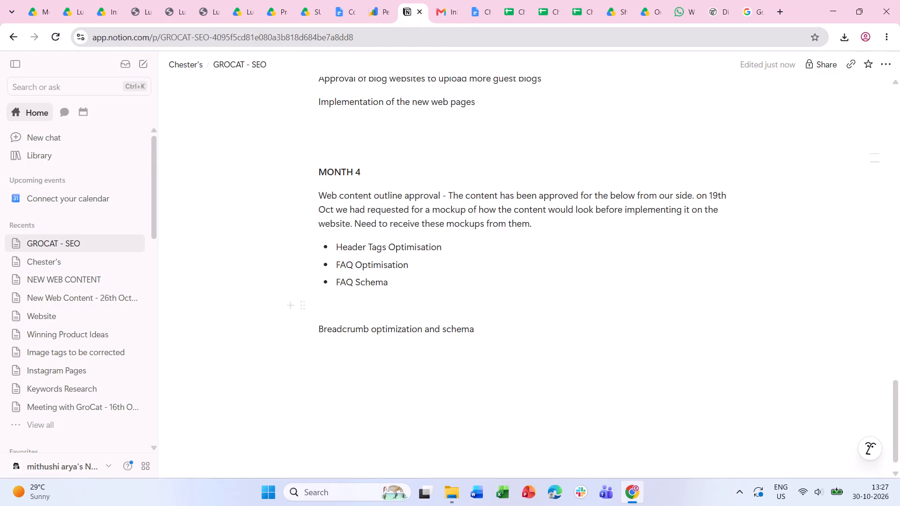
left_click_drag(478, 329, 442, 328)
type("bread")
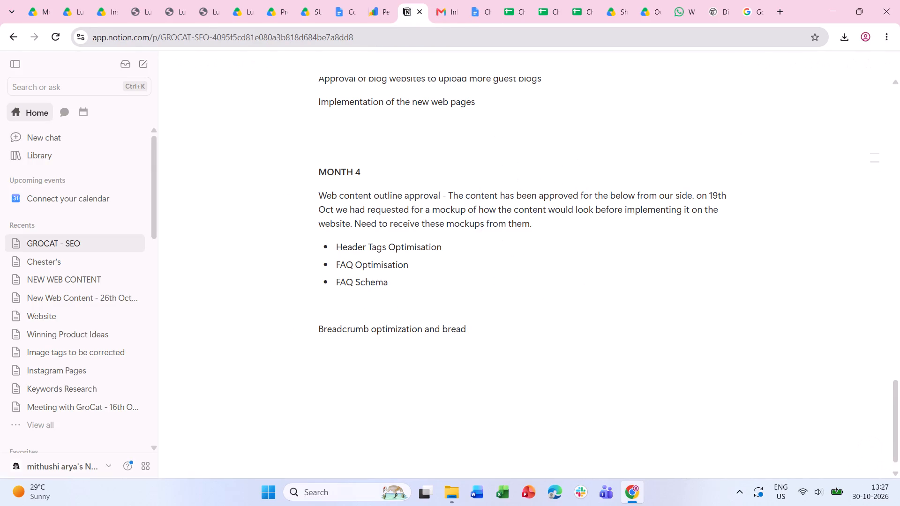
type("crumb schems")
key("space")
key("BackSpace")
key("BackSpace")
type("a to th")
key("space")
key("BackSpace")
key("BackSpace")
key("BackSpace")
type("be iml")
key("BackSpace")
type("plemented on the website")
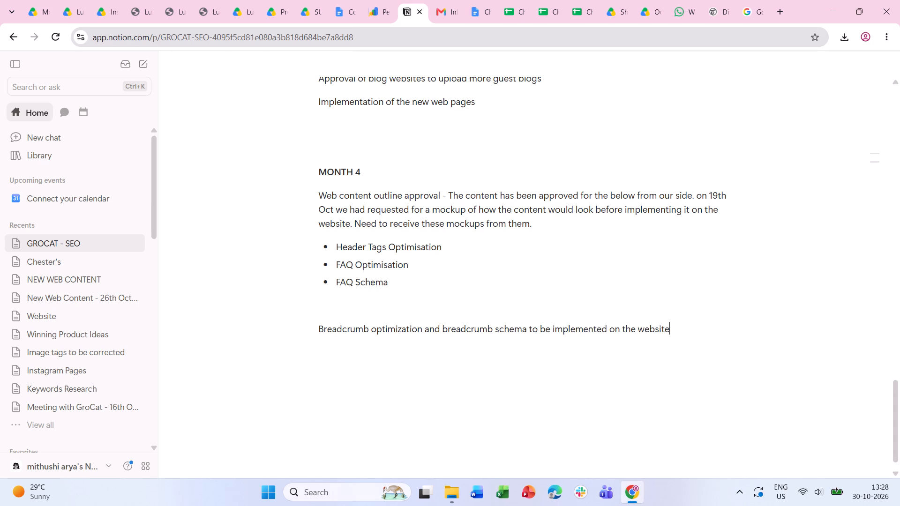
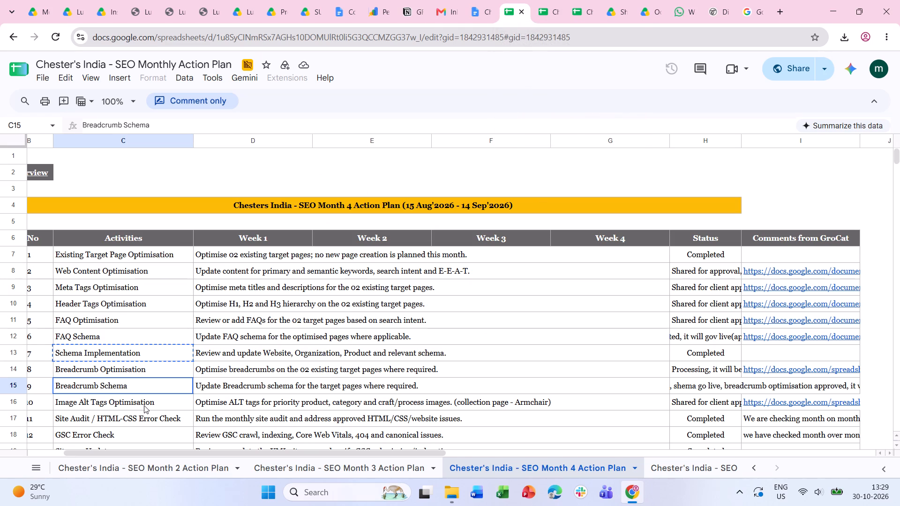
Check the full status entry for Image Alt Tags Optimisation in the Month 4 action plan.
left_click(694, 404)
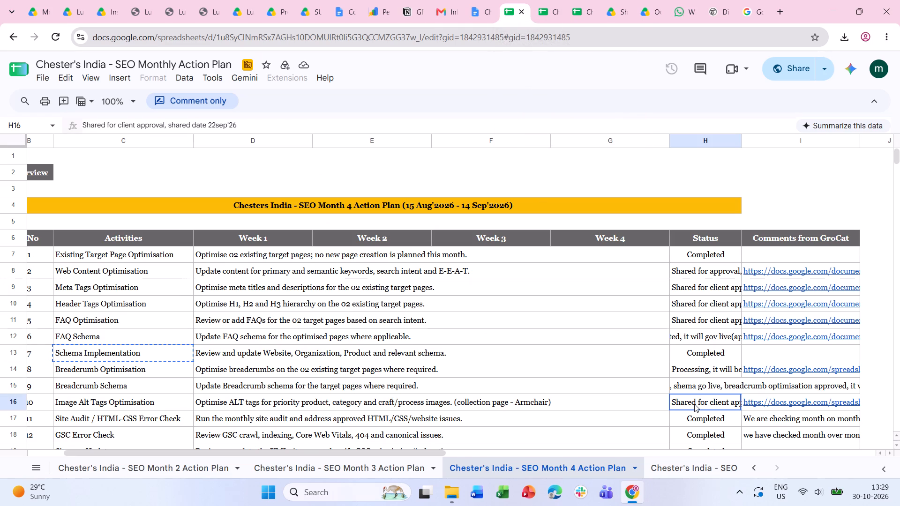
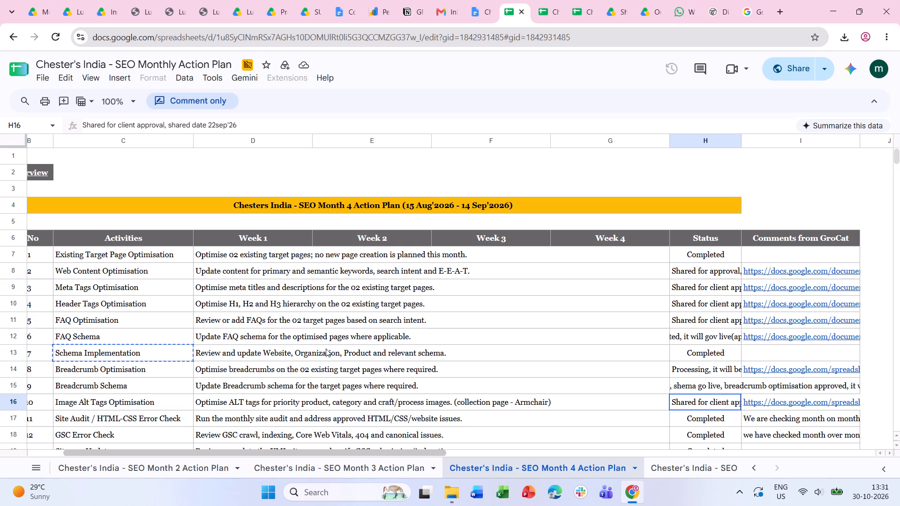
Review the Breadcrumb Optimisation and Breadcrumb Schema activities in the Chesters India SEO Month 4 action plan.
left_click(95, 372)
left_click(94, 384)
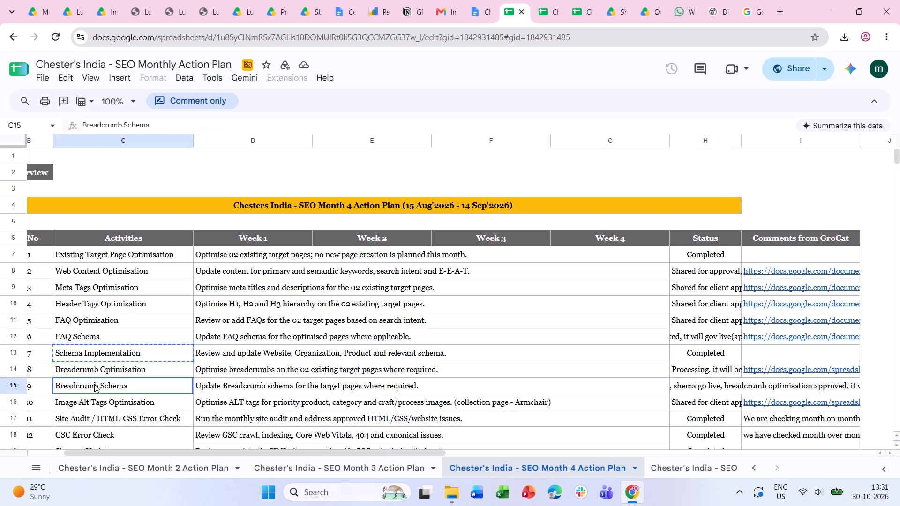
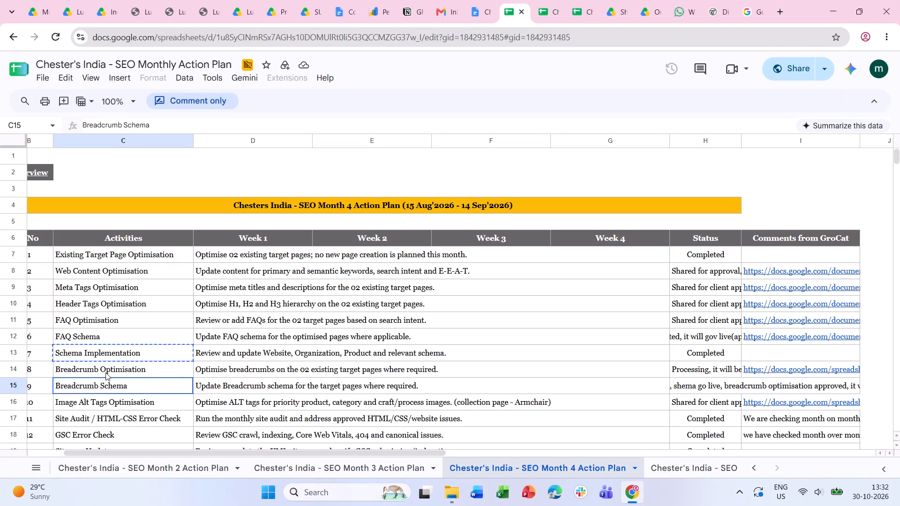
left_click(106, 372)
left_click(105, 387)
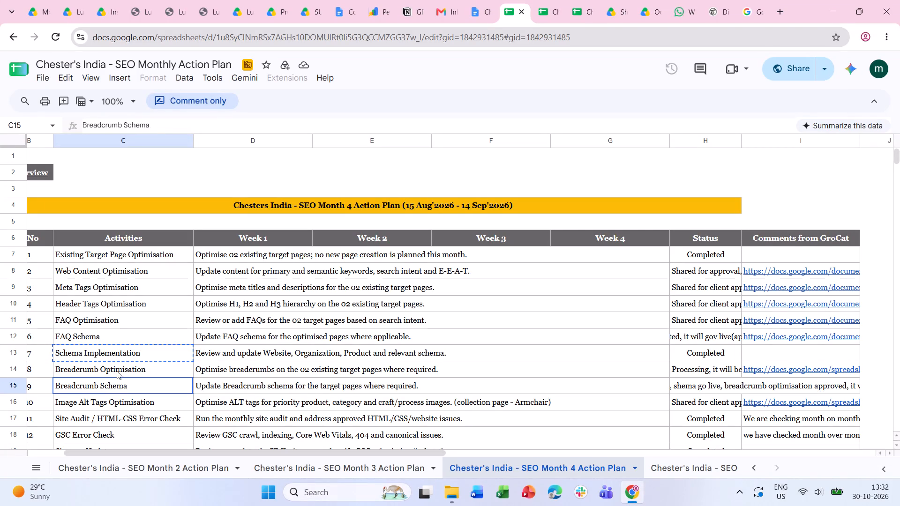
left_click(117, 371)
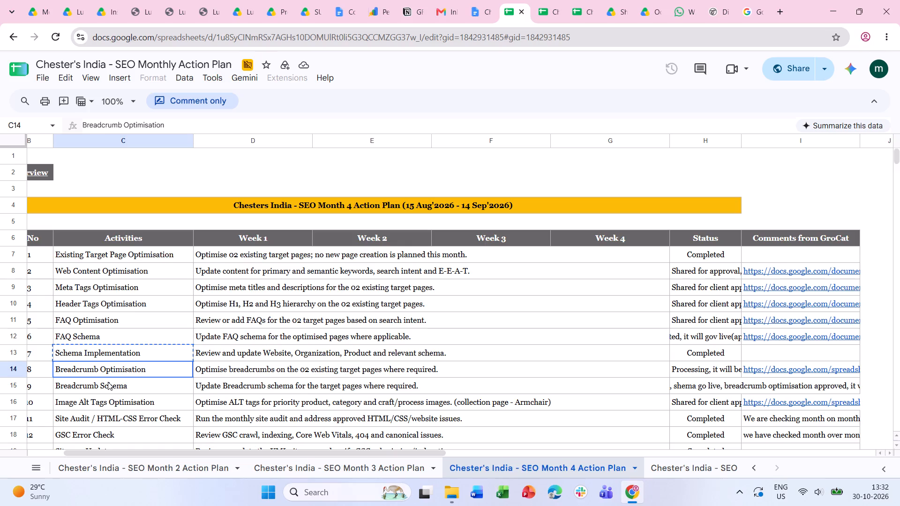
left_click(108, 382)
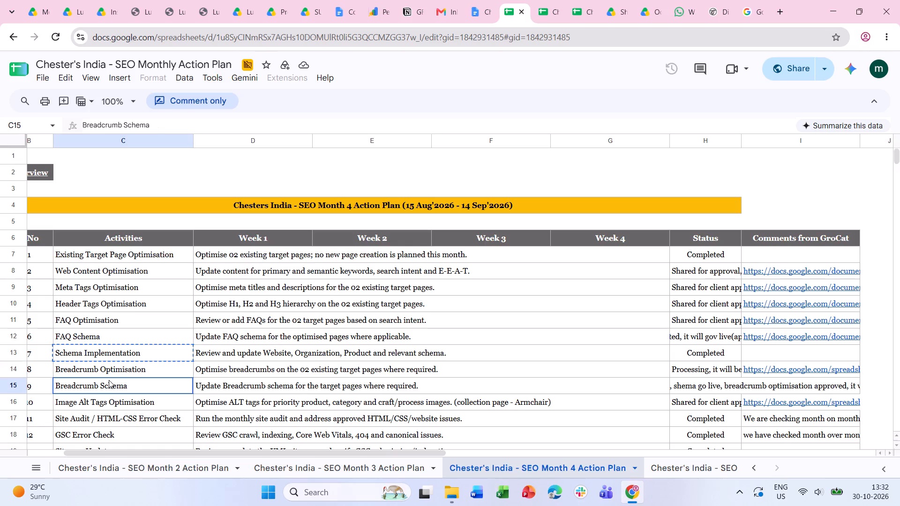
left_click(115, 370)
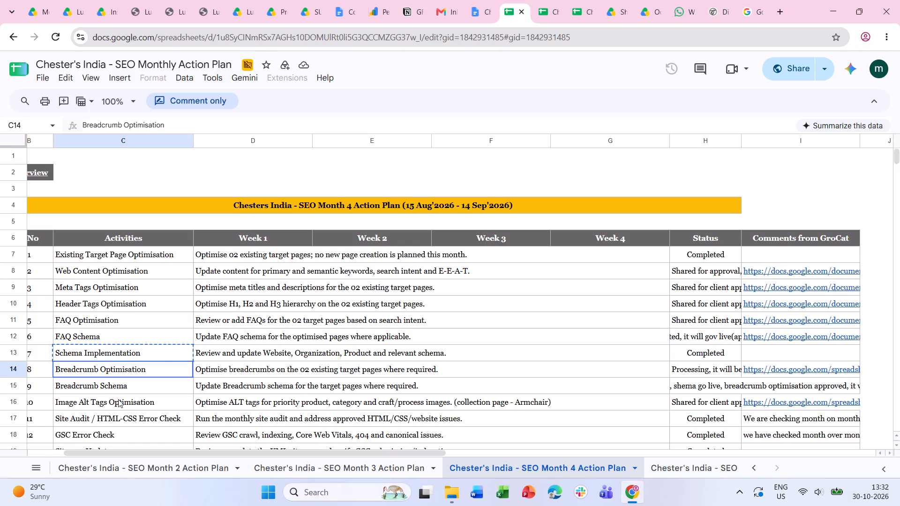
Select Image Alt Tags Optimisation in the action plan and add a blank line below Schema Implementation in Notion's completed Month 4 list.
left_click(118, 402)
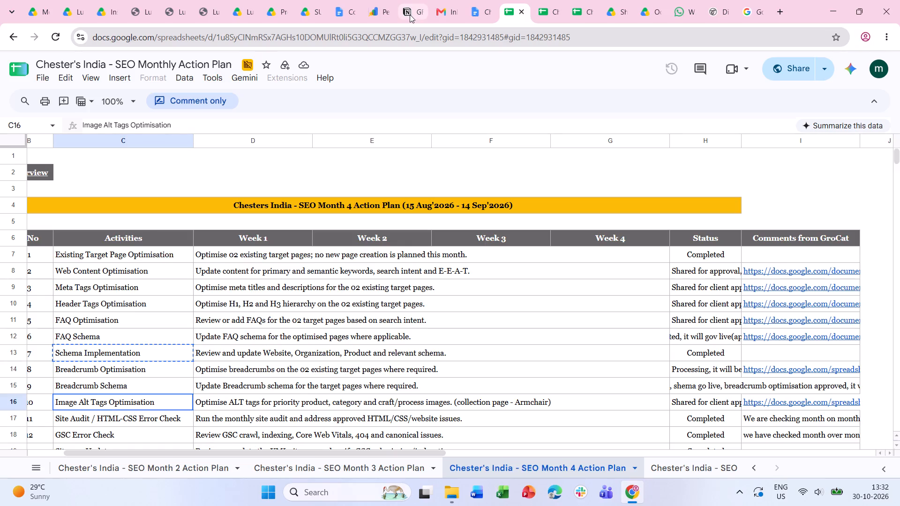
key("ctrl+c")
left_click(415, 12)
scroll(421, 320, "up", 3)
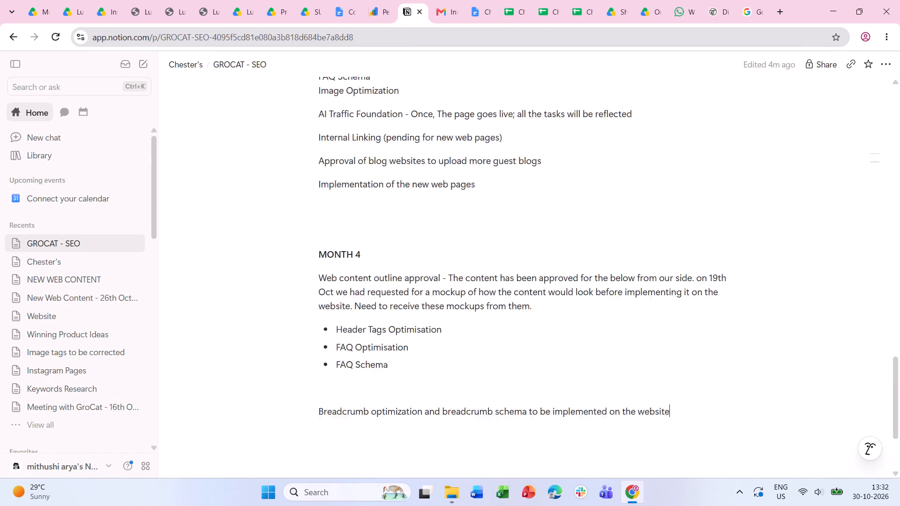
scroll(421, 320, "up", 15)
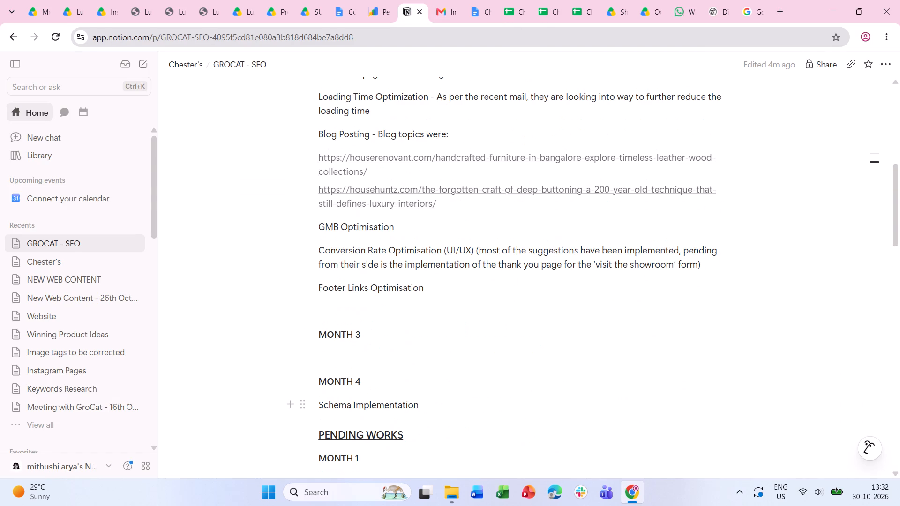
left_click(434, 399)
key("Return")
key("ctrl+c")
key("ctrl+v")
left_click(438, 401, "ctrl")
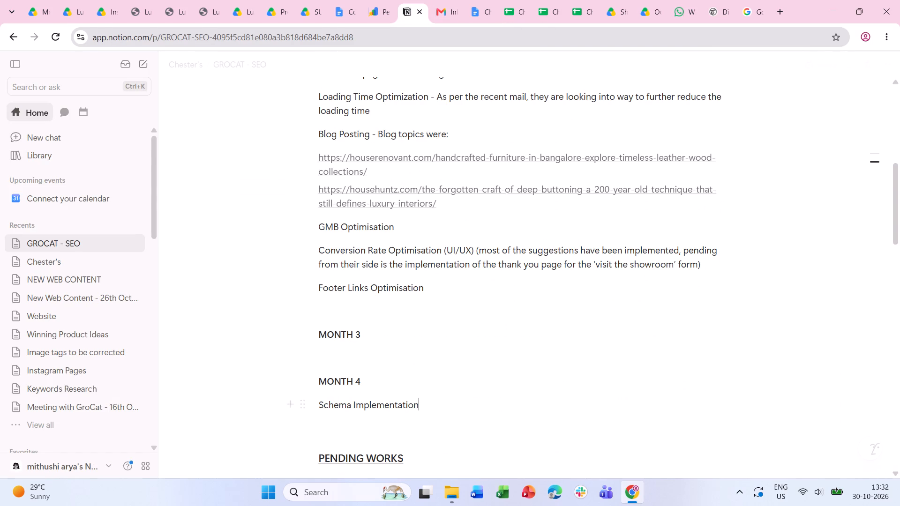
left_click(397, 422)
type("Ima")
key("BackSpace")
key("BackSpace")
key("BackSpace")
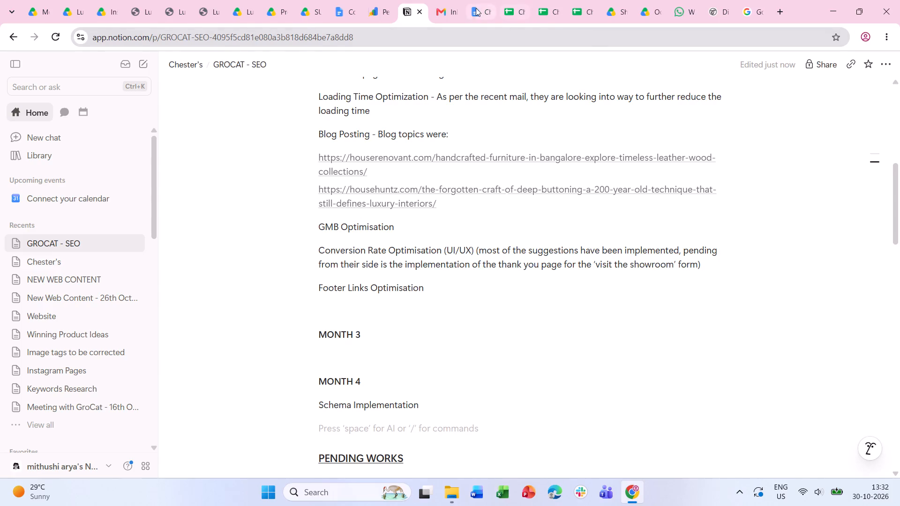
Copy Image Alt Tags Optimisation from the Month 4 action plan into Notion's completed Month 4 list, leaving blank lines below it.
left_click(475, 8)
left_click(509, 7)
key("ctrl+c")
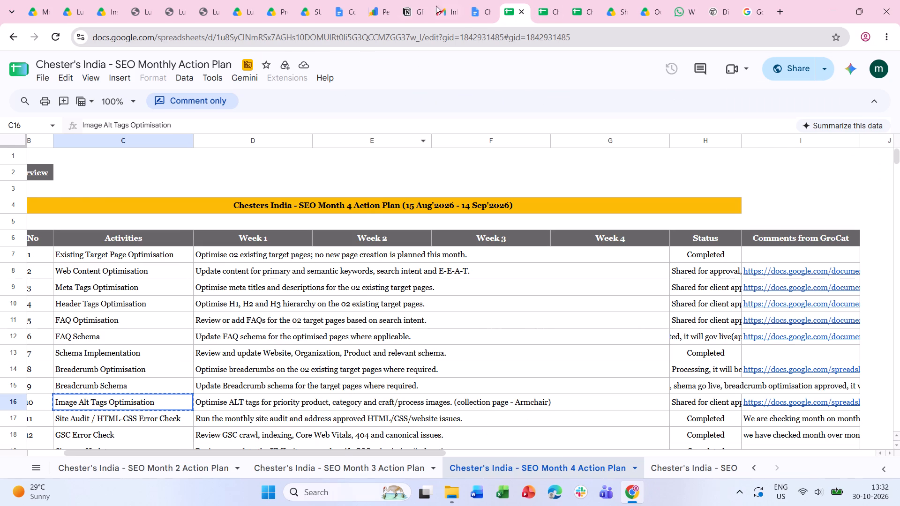
left_click(405, 0)
key("ctrl+v")
key("Return")
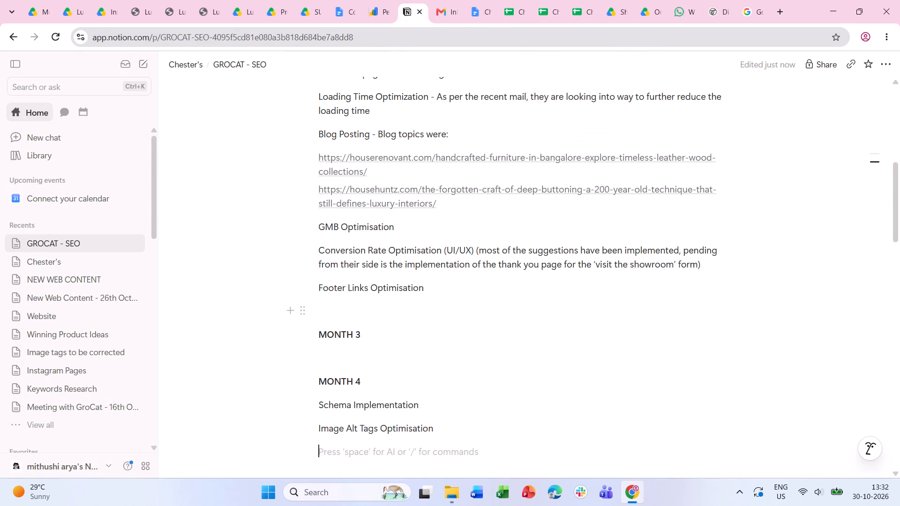
scroll(636, 330, "down", 3)
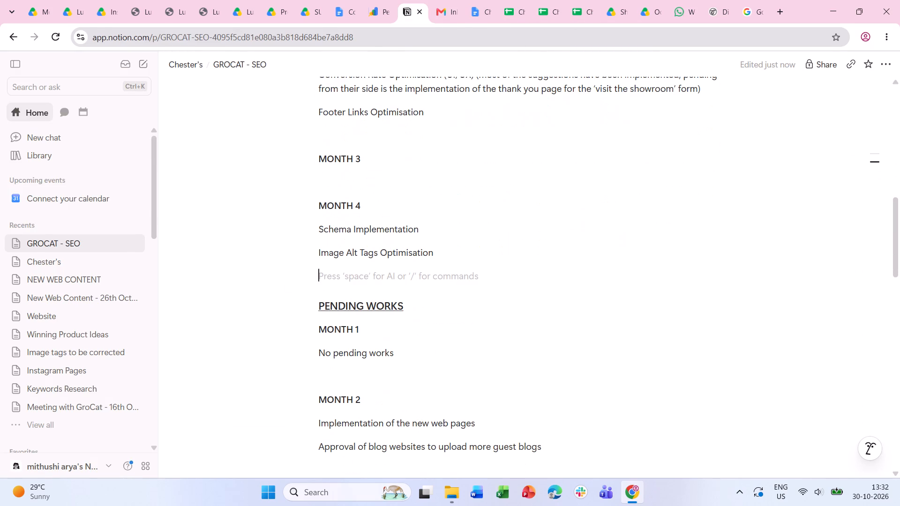
scroll(636, 330, "down", 2)
key("Return")
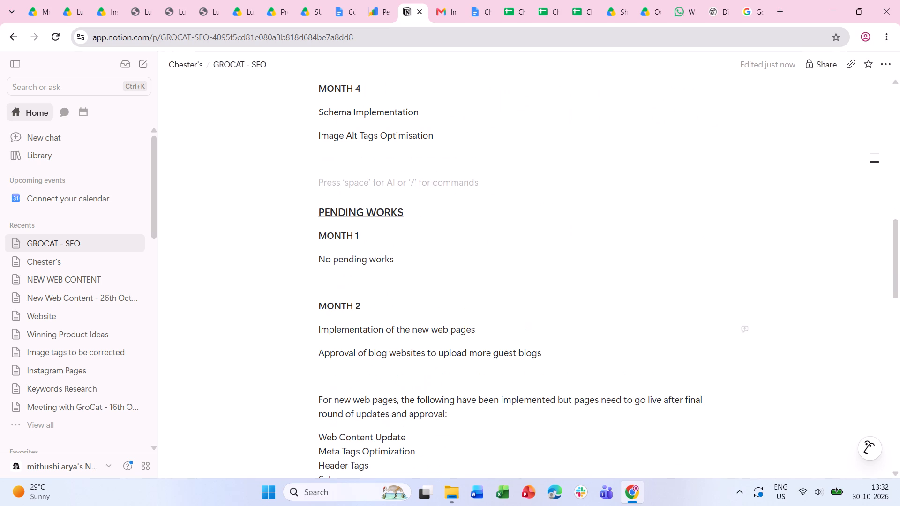
Review the Pending Works entries for Months 1 to 4 in the Notion GROCAT - SEO page.
scroll(617, 302, "down", 2)
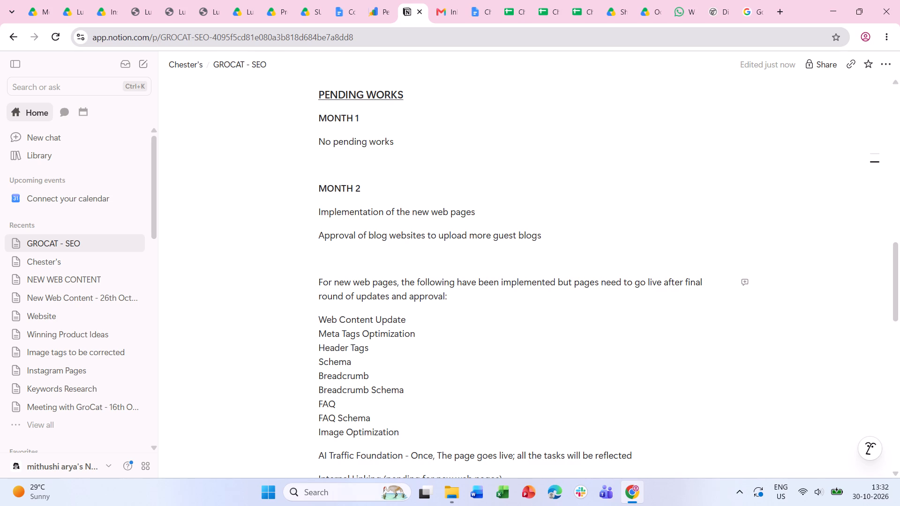
scroll(621, 297, "down", 2)
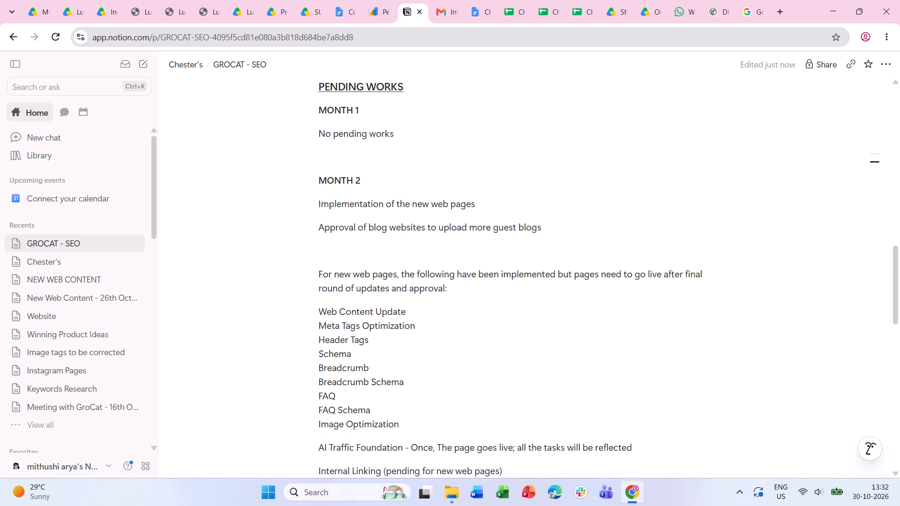
scroll(621, 297, "down", 8)
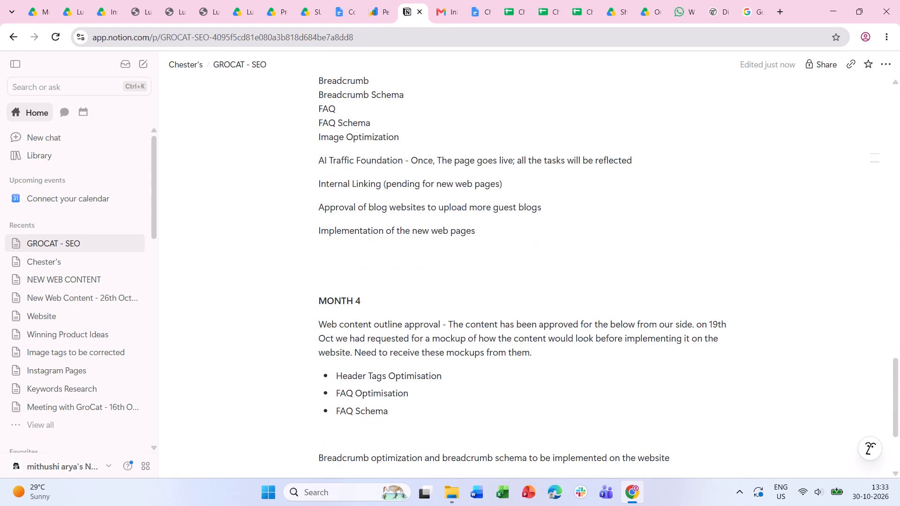
scroll(622, 293, "up", 2)
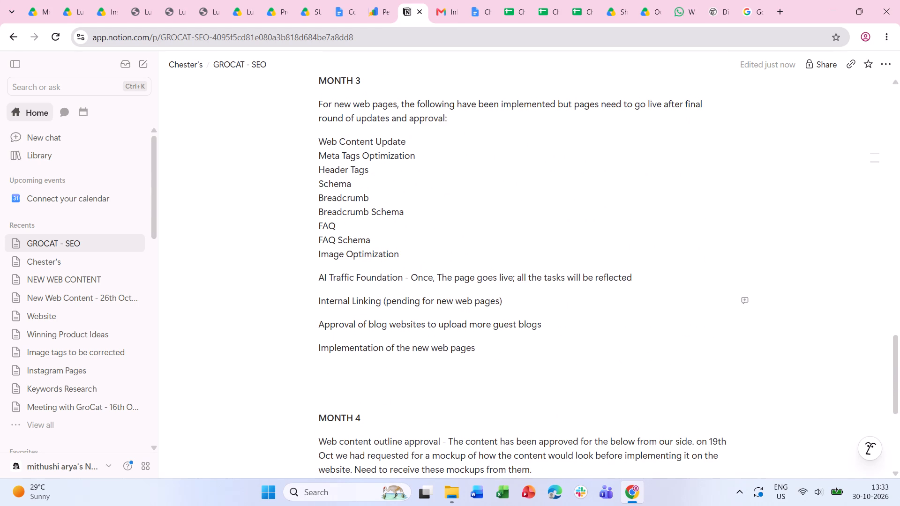
scroll(621, 300, "down", 5)
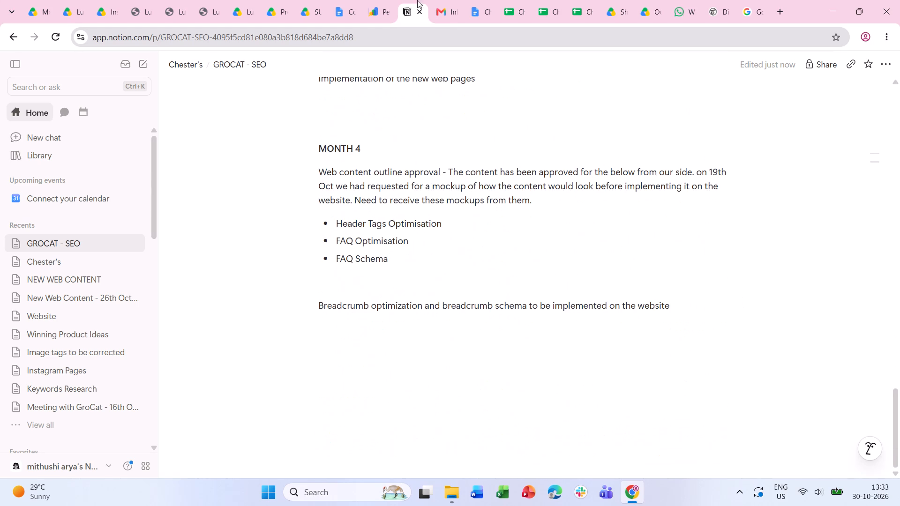
Copy the activities from Site Audit / HTML-CSS Error Check through Conversion Rate Optimisation (UI/UX) into Notion's completed Month 4 list.
left_click(483, 12)
left_click(510, 2)
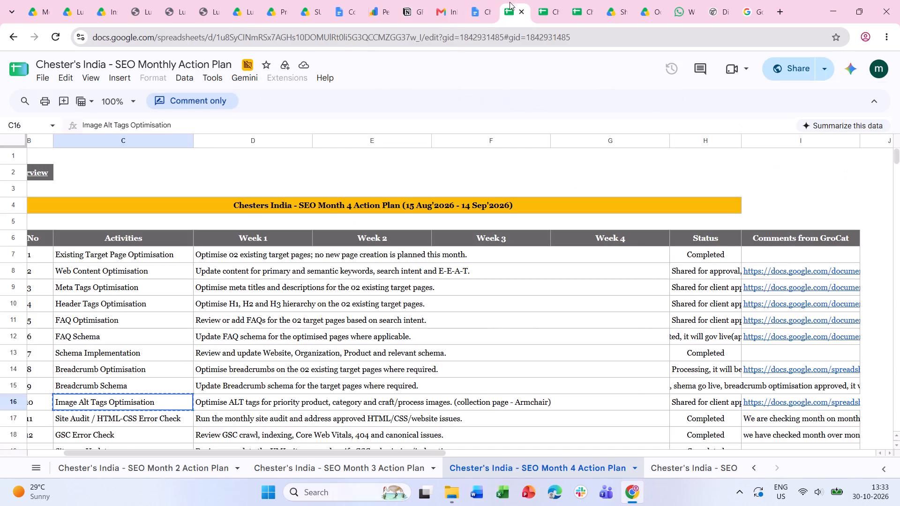
scroll(311, 386, "down", 1)
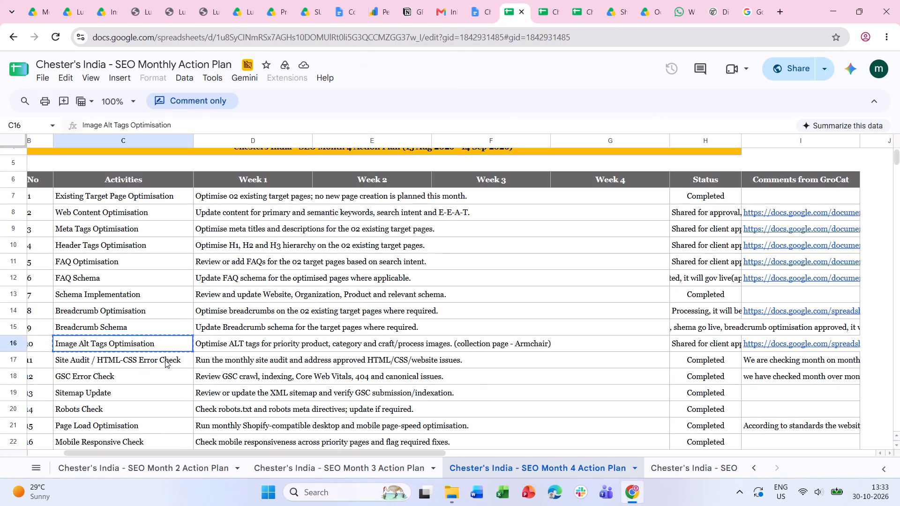
left_click(165, 360)
scroll(150, 373, "down", 1)
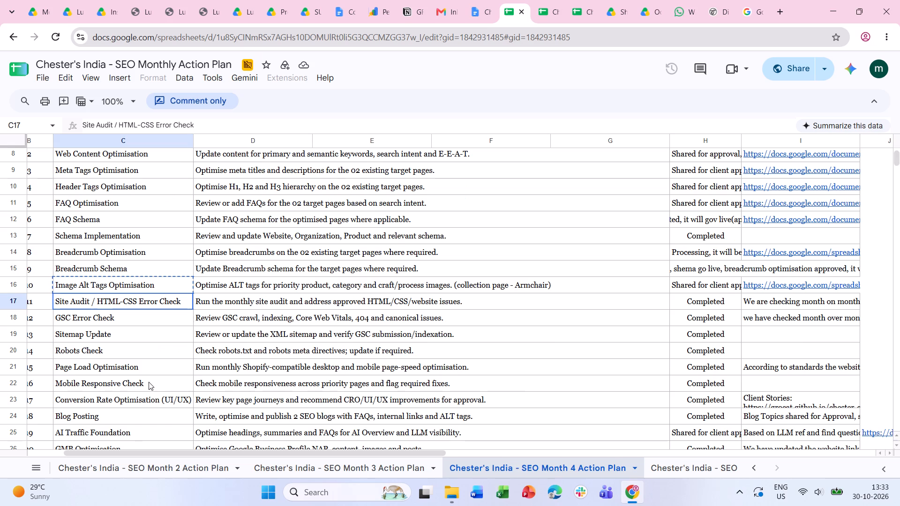
left_click(143, 400, "shift")
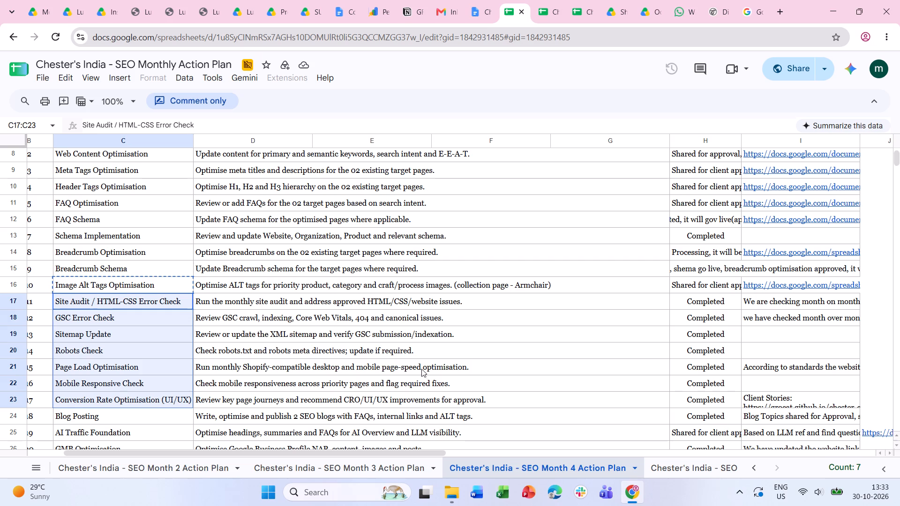
Copy the Month 4 activities from Site Audit / HTML-CSS Error Check through Conversion Rate Optimisation (UI/UX) into Notion's completed Month 4 list, below Image Alt Tags Optimisation.
left_click(754, 372)
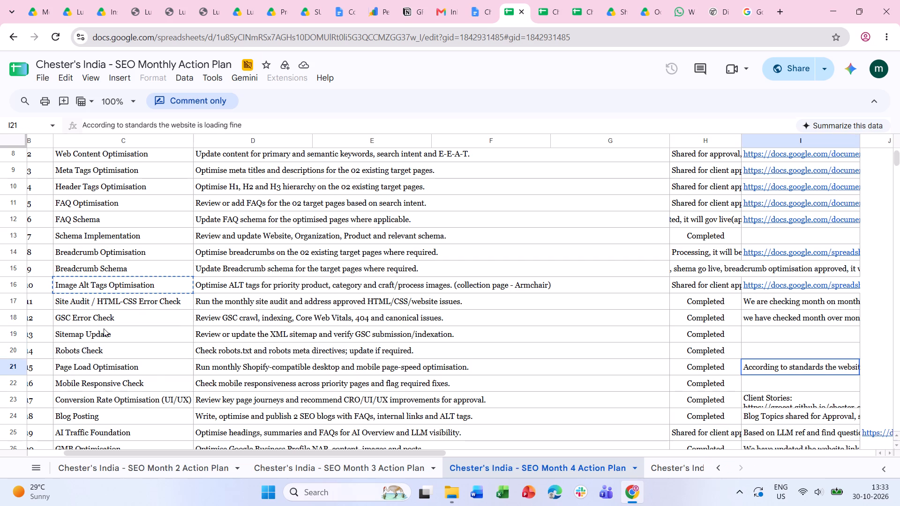
left_click(112, 303)
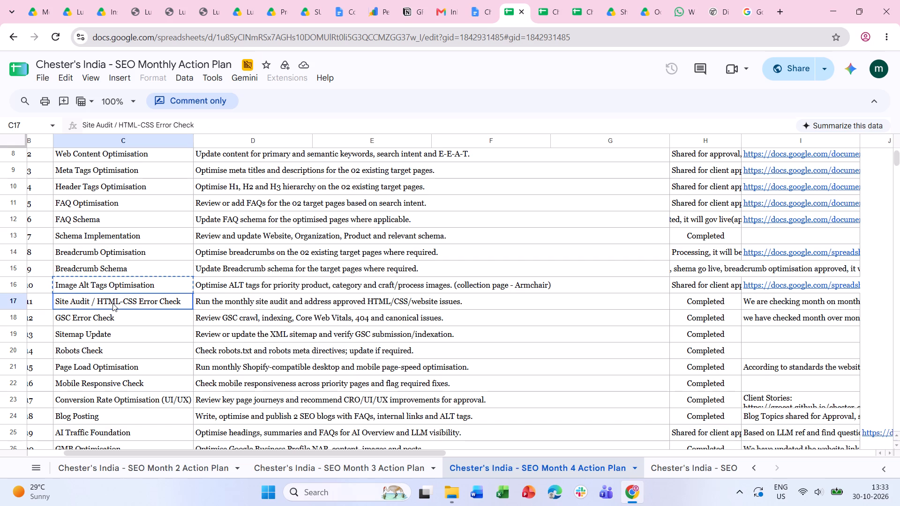
left_click(117, 413, "shift")
left_click(122, 401, "shift")
key("ctrl+c")
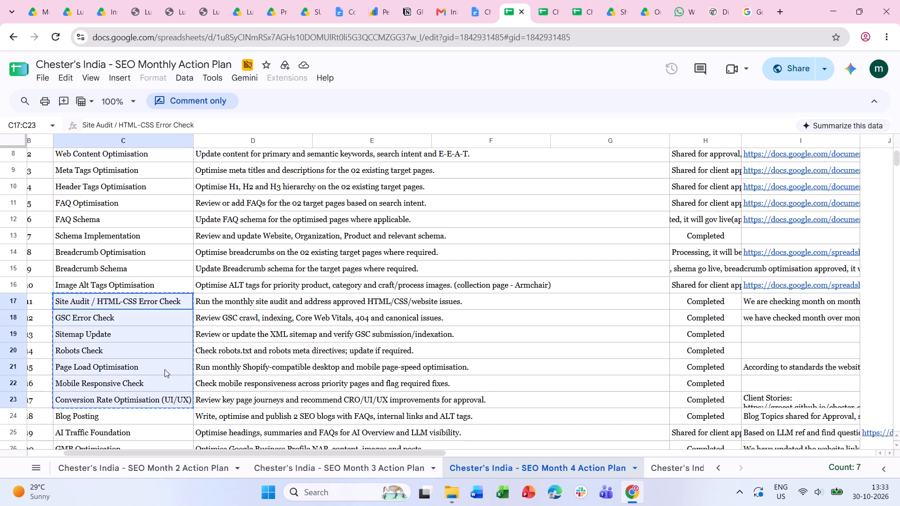
left_click(780, 418)
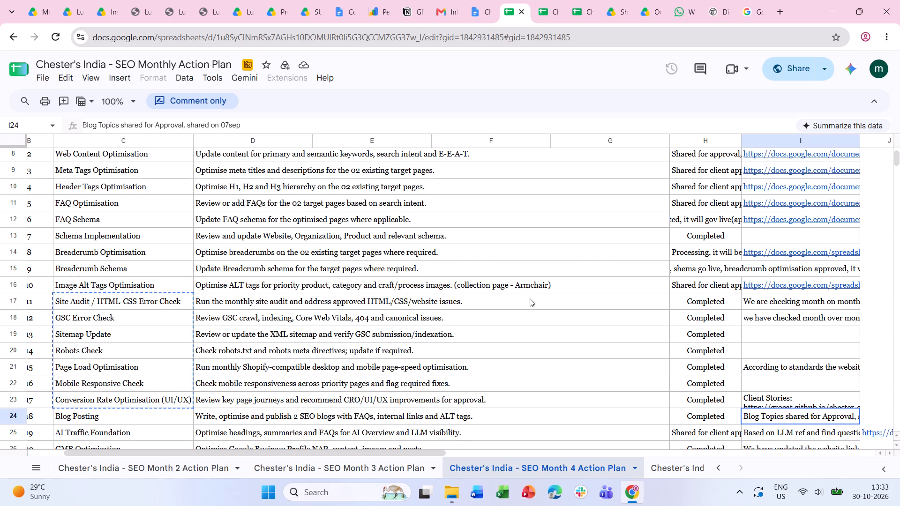
left_click(346, 8)
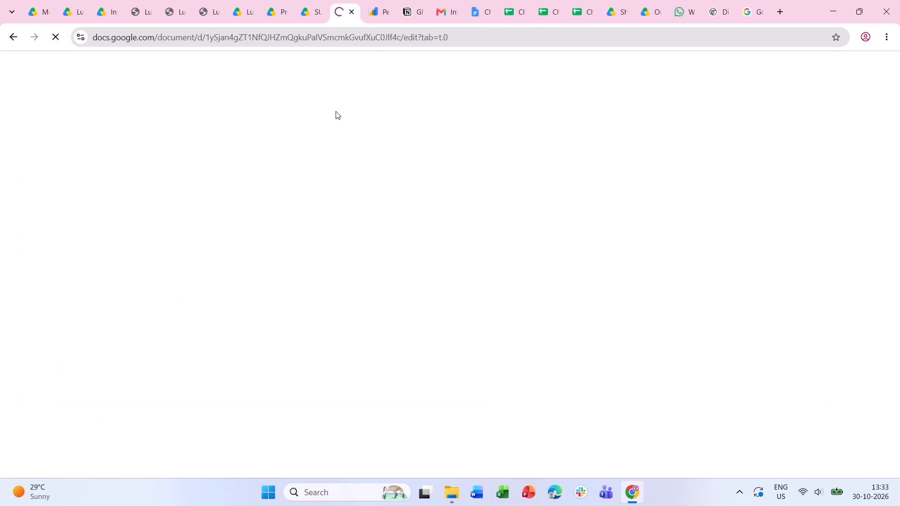
left_click(412, 17)
scroll(472, 266, "up", 12)
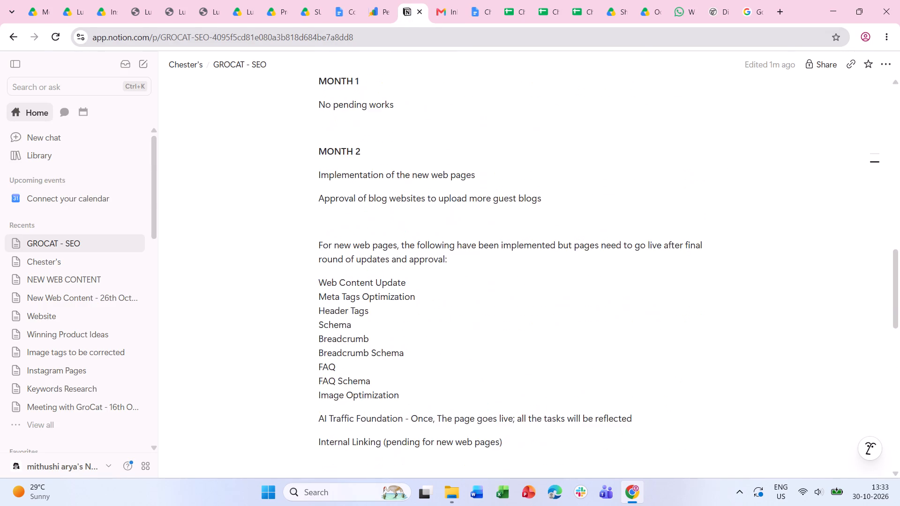
scroll(473, 266, "up", 3)
scroll(398, 263, "up", 1)
left_click(339, 238)
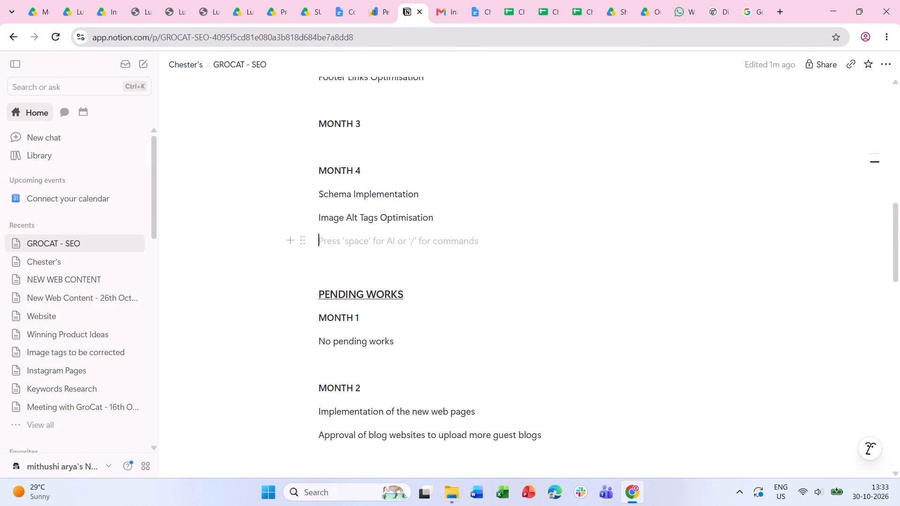
right_click(333, 236)
left_click(379, 360)
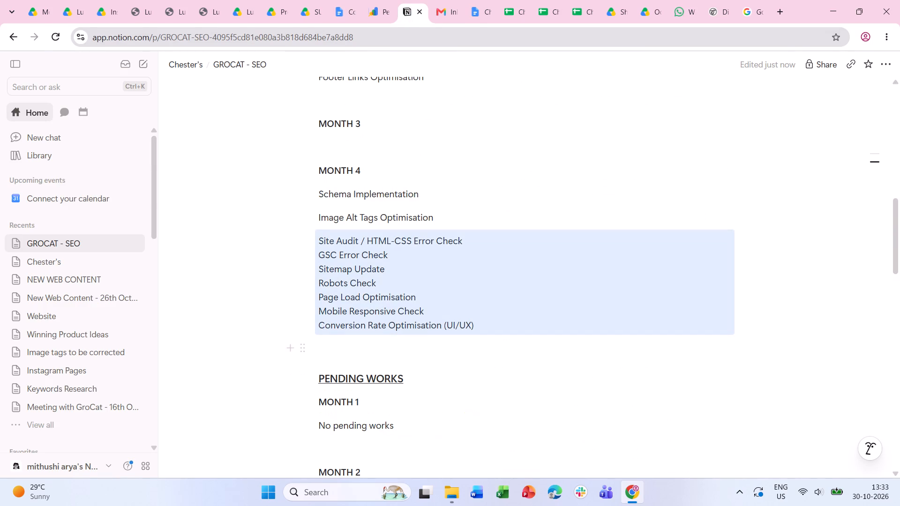
left_click(526, 345)
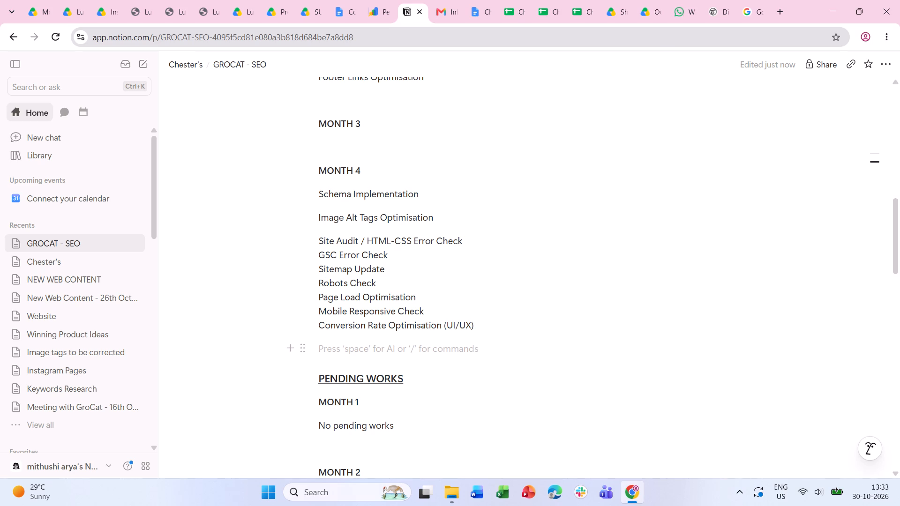
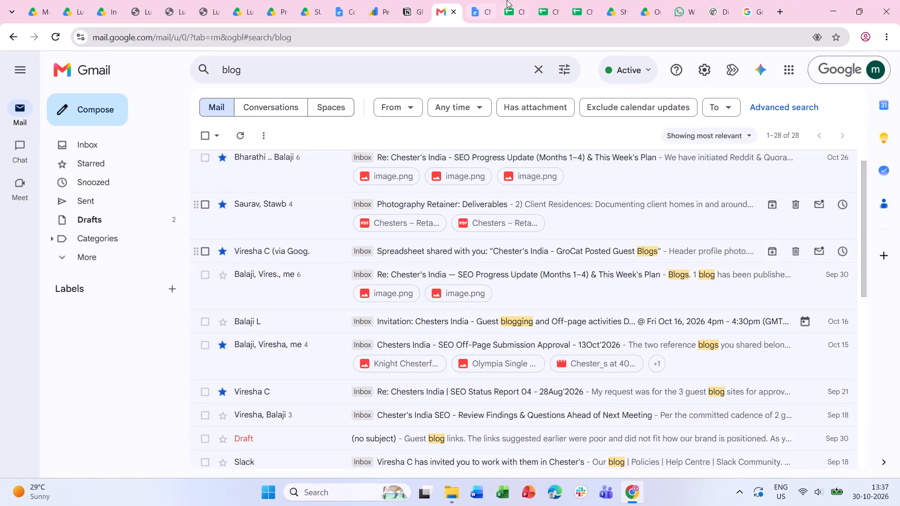
Check the FAQ Output document for the Home and Sofa pages against the Month 4 lists in Notion's GROCAT - SEO page.
left_click(418, 0)
left_click(476, 0)
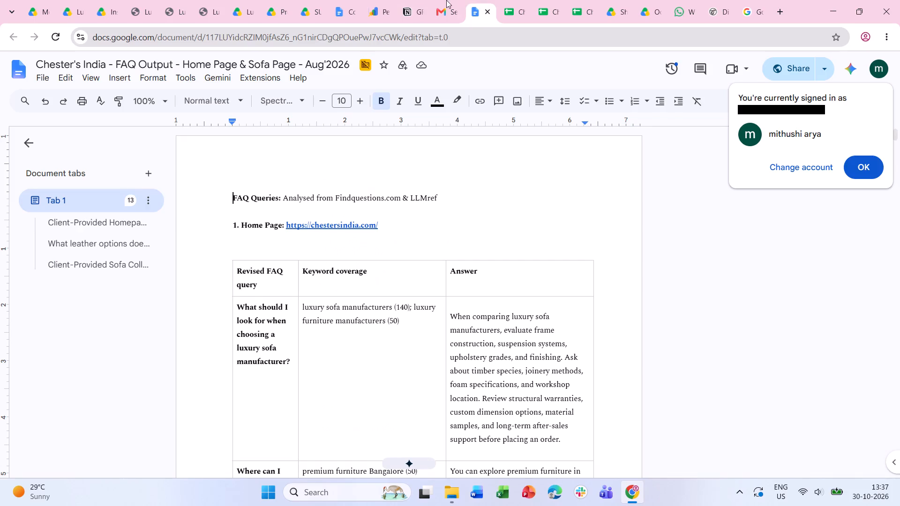
left_click(420, 0)
left_click(487, 0)
left_click(424, 0)
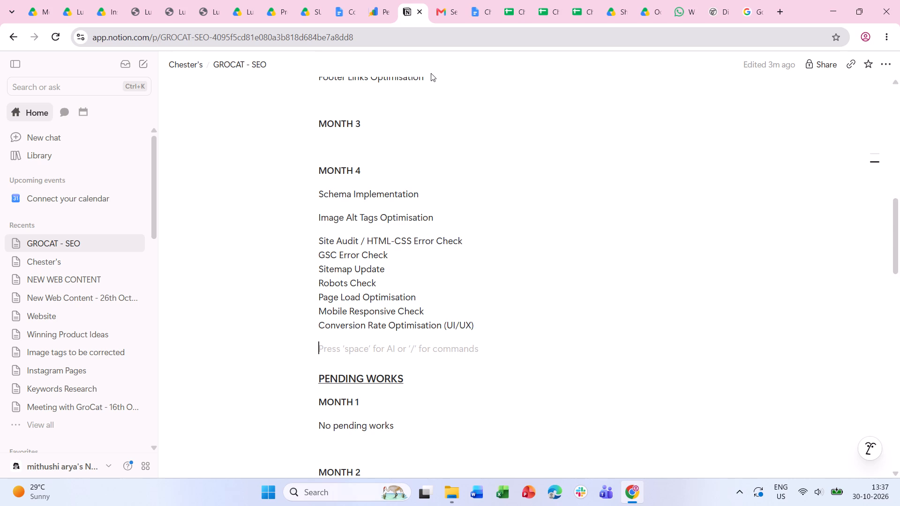
Review the activities, statuses and comments in the Month 3 action plan of the SEO Monthly Action Plan spreadsheet.
left_click(477, 8)
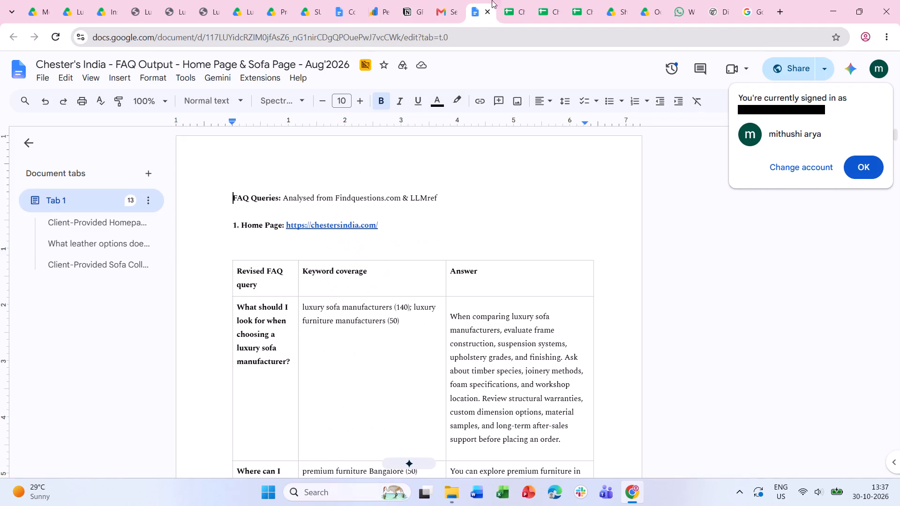
left_click(514, 0)
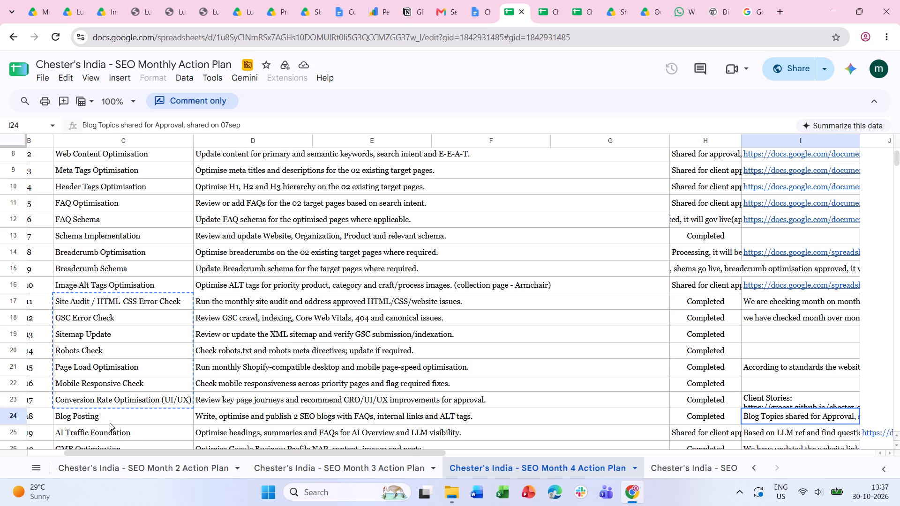
left_click(373, 461)
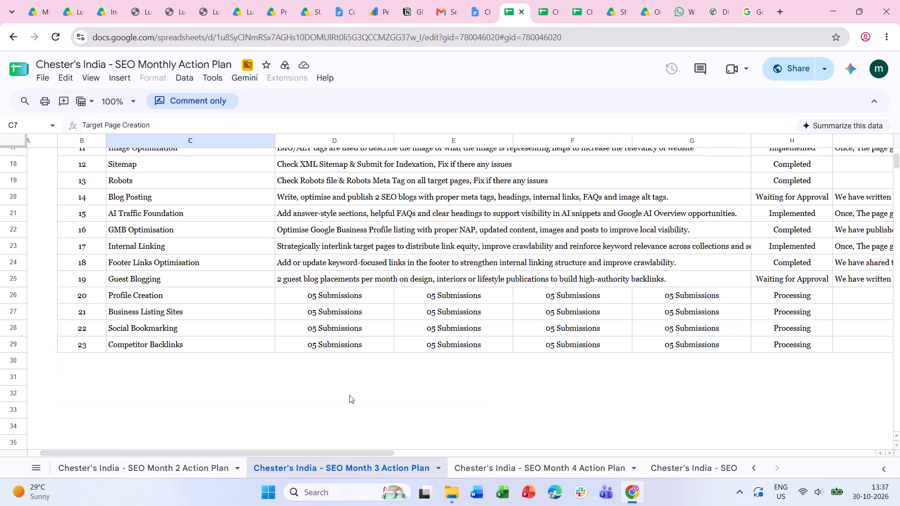
scroll(427, 384, "up", 1)
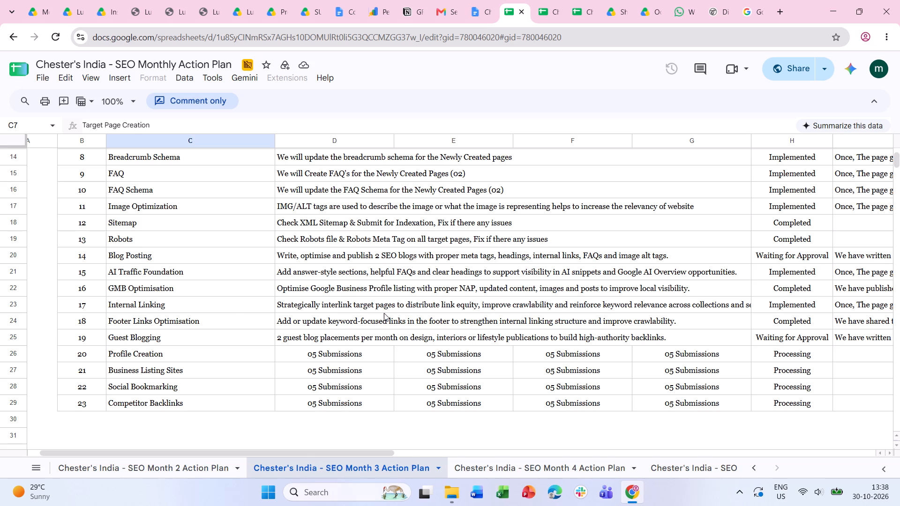
left_click(457, 334)
scroll(735, 367, "left", 1)
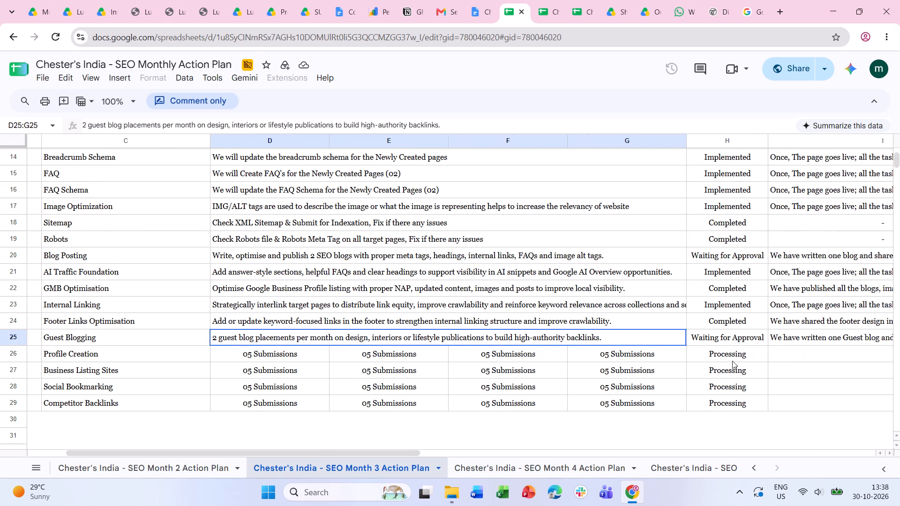
scroll(732, 361, "left", 3)
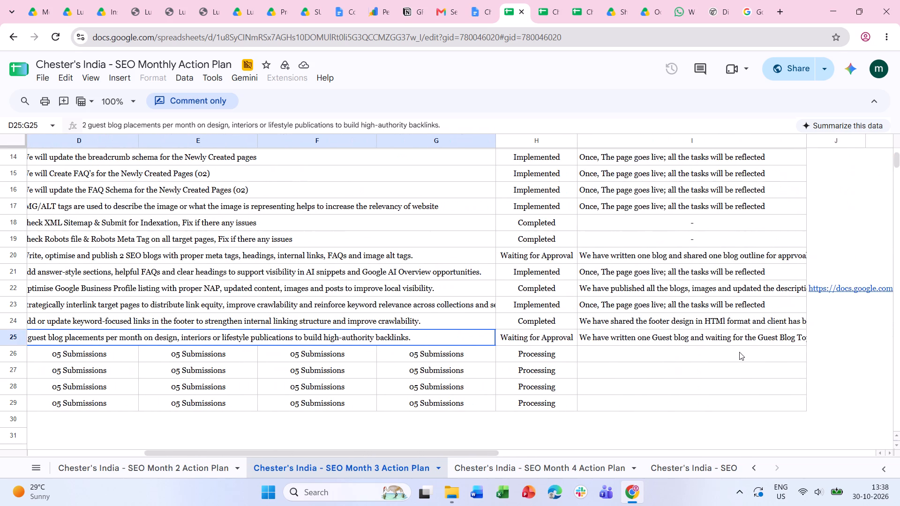
scroll(739, 352, "right", 3)
scroll(347, 332, "up", 5)
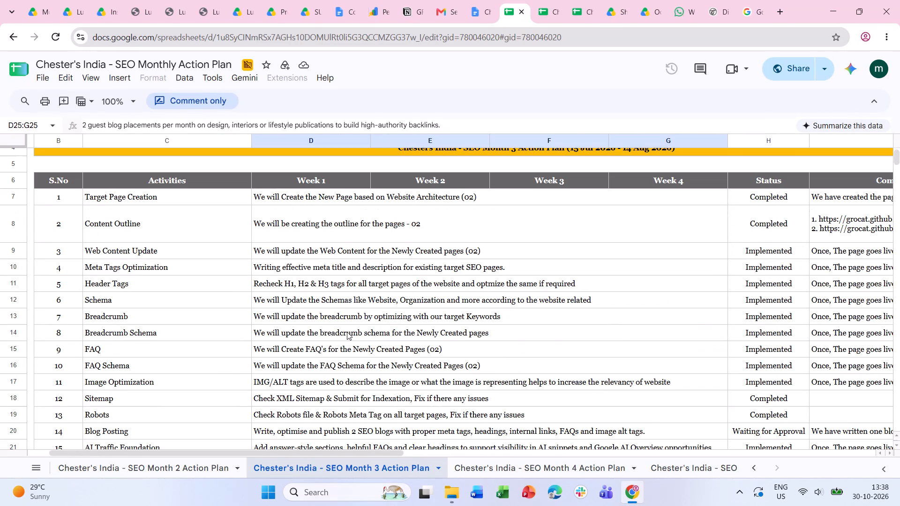
scroll(345, 332, "down", 1)
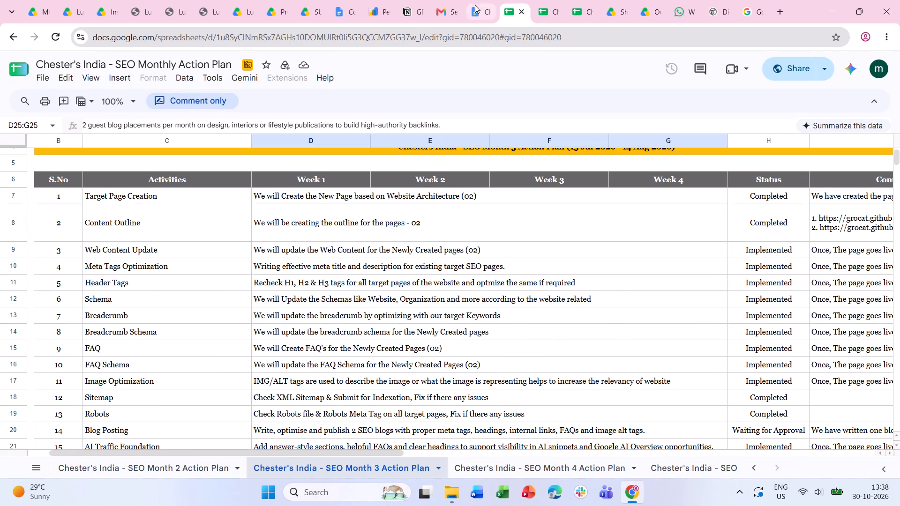
Review Notion's completed and pending entries by month, ending on the blank line under the completed Month 3 heading.
left_click(414, 17)
scroll(528, 337, "up", 9)
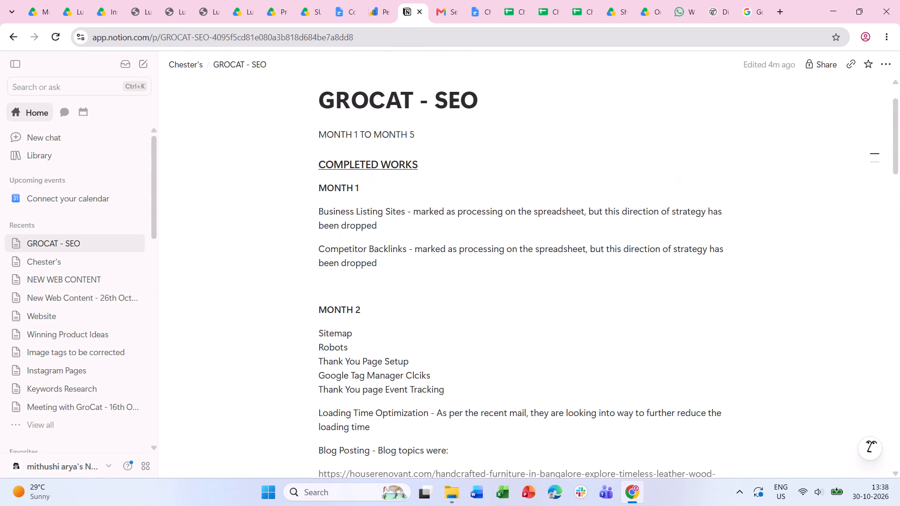
scroll(529, 337, "down", 4)
scroll(530, 336, "up", 1)
scroll(530, 336, "down", 6)
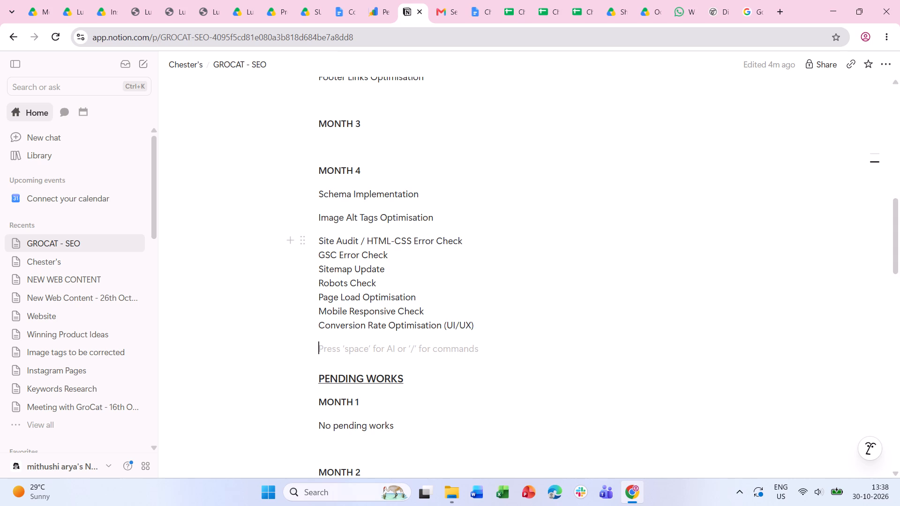
scroll(480, 277, "down", 2)
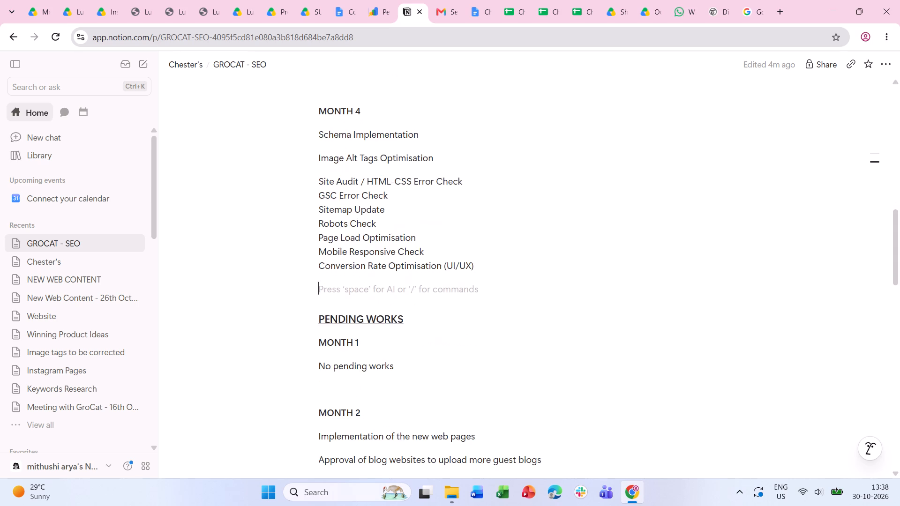
scroll(480, 277, "down", 10)
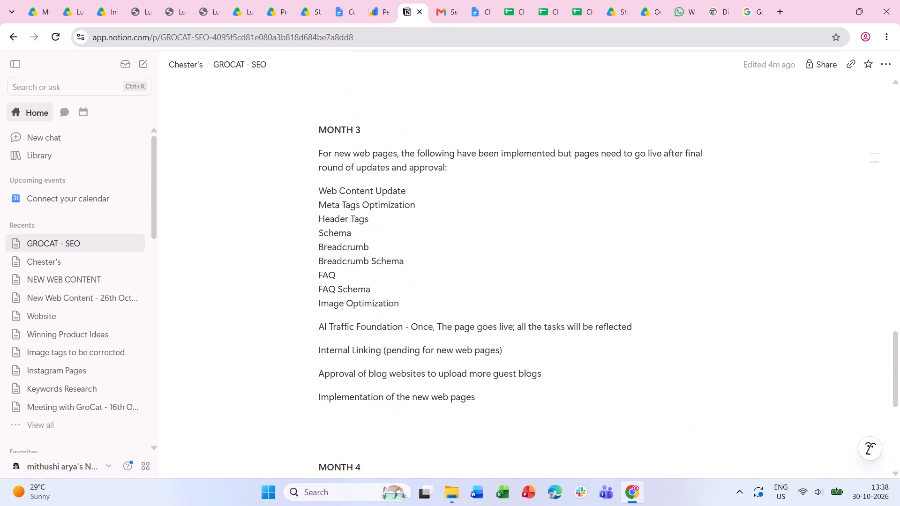
scroll(481, 277, "up", 15)
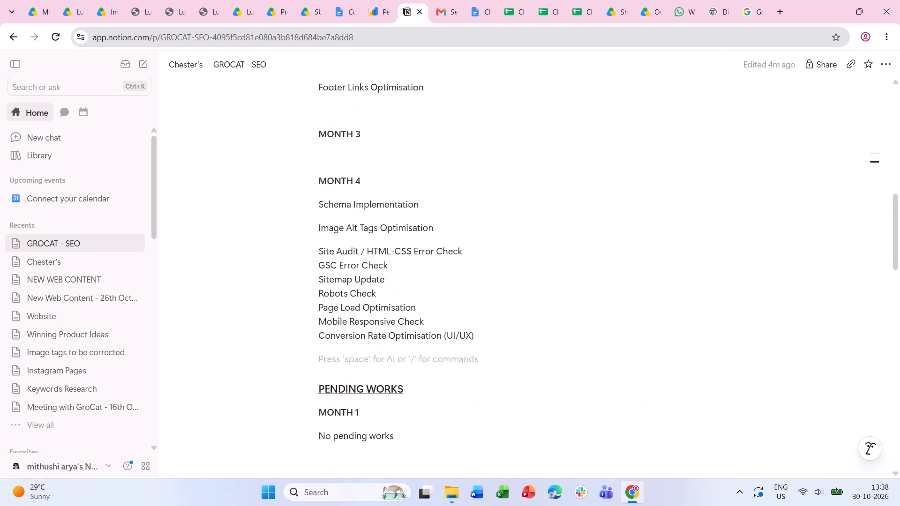
left_click(343, 314)
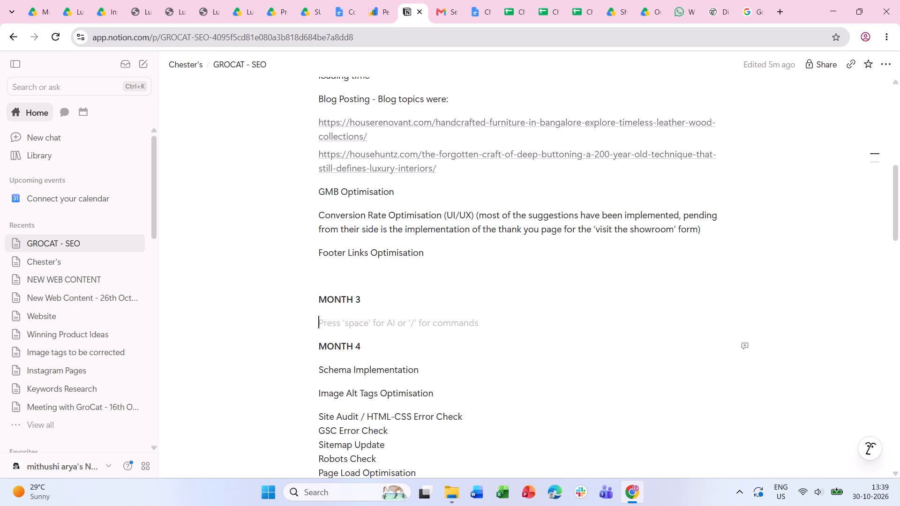
Compare the Month 3 action plan's activities and comments, especially AI Traffic Foundation, with the Month 2 action plan.
left_click(517, 15)
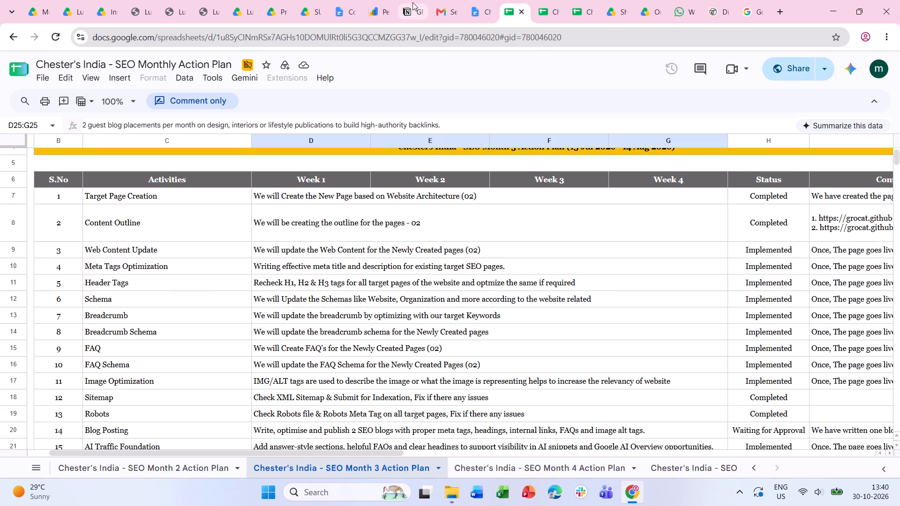
left_click(139, 196)
scroll(677, 295, "down", 1)
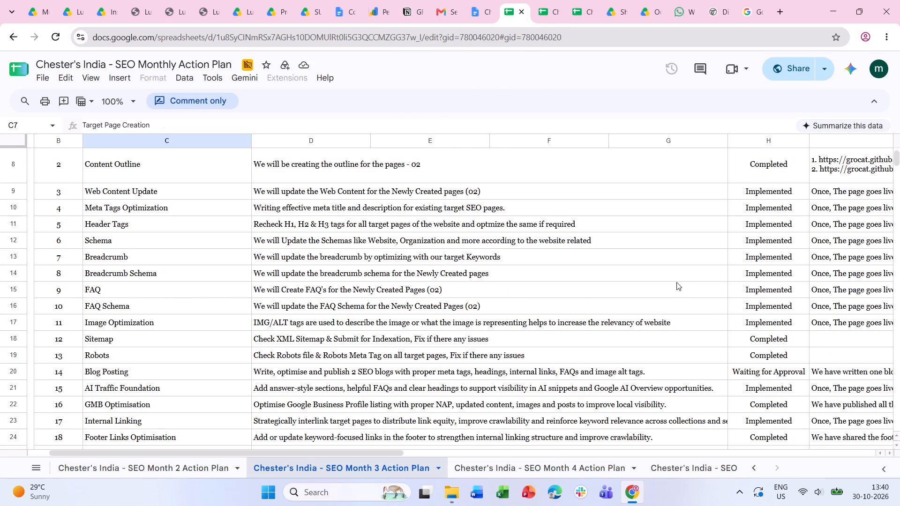
scroll(676, 283, "down", 2)
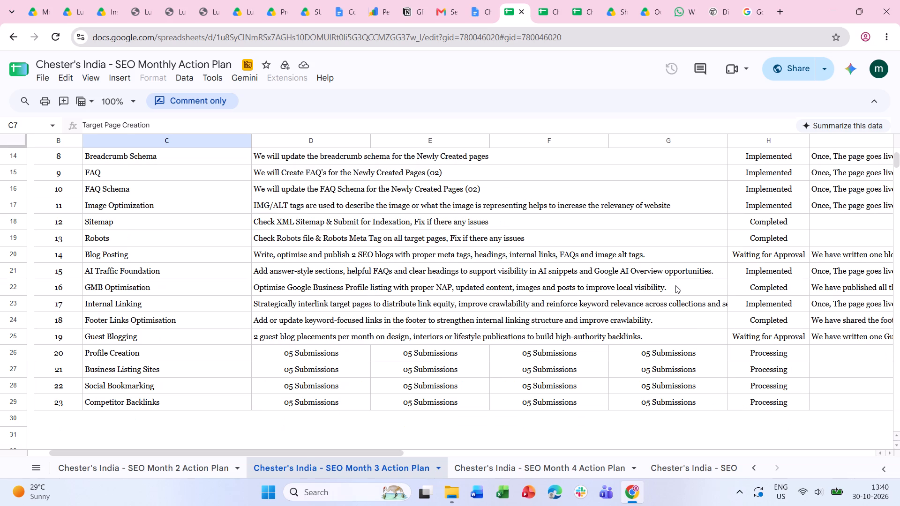
left_click(174, 473)
scroll(637, 269, "up", 1)
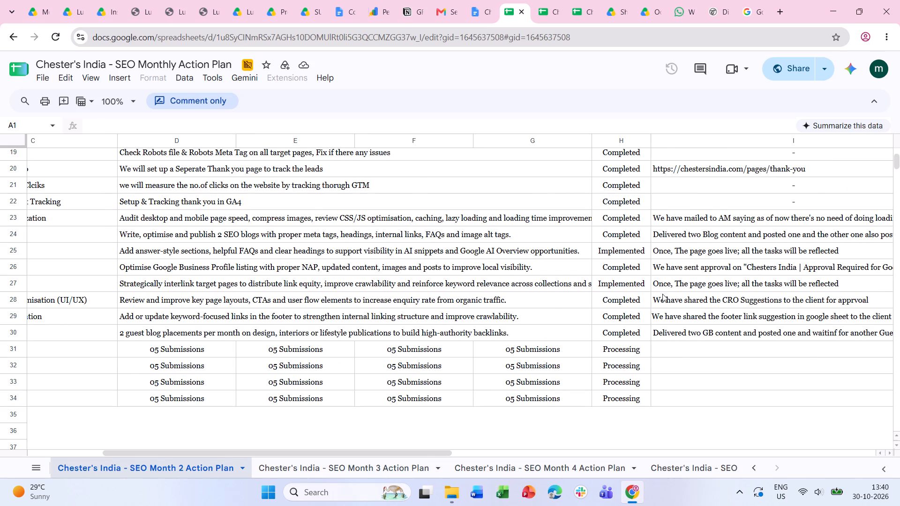
scroll(662, 294, "right", 8)
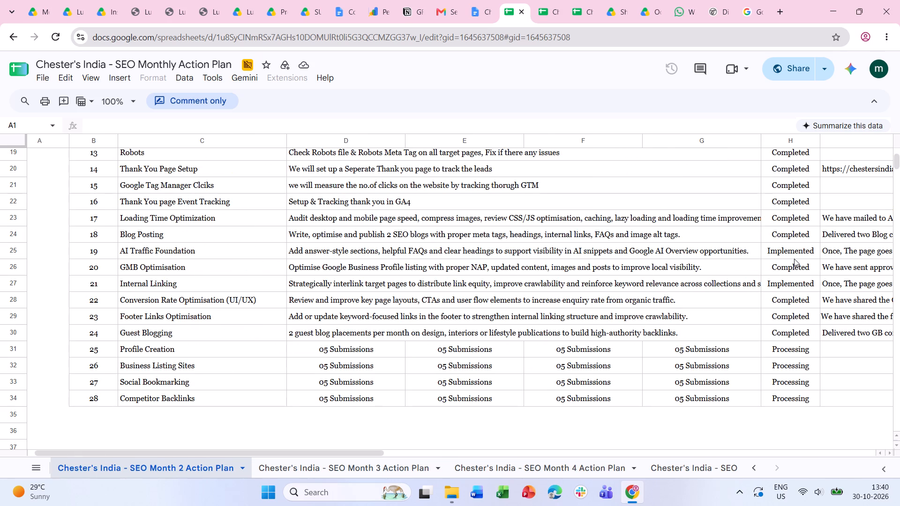
left_click(370, 461)
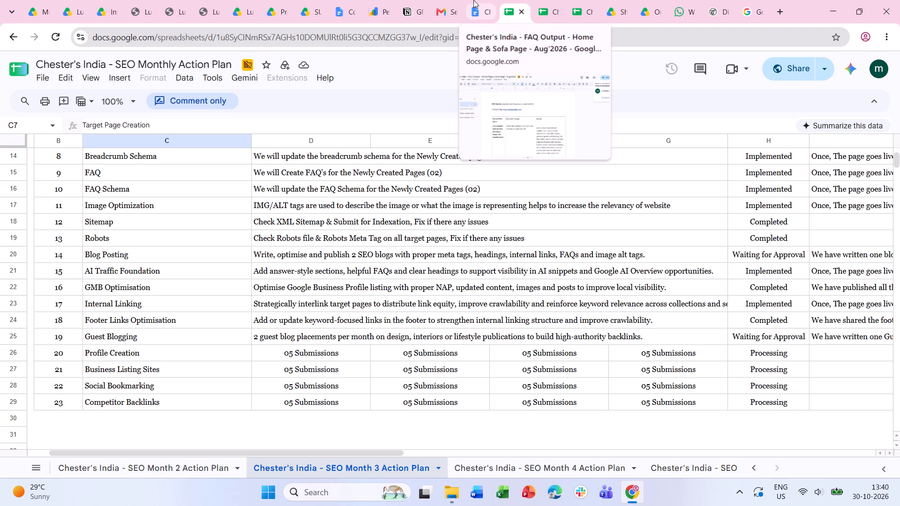
left_click(829, 272)
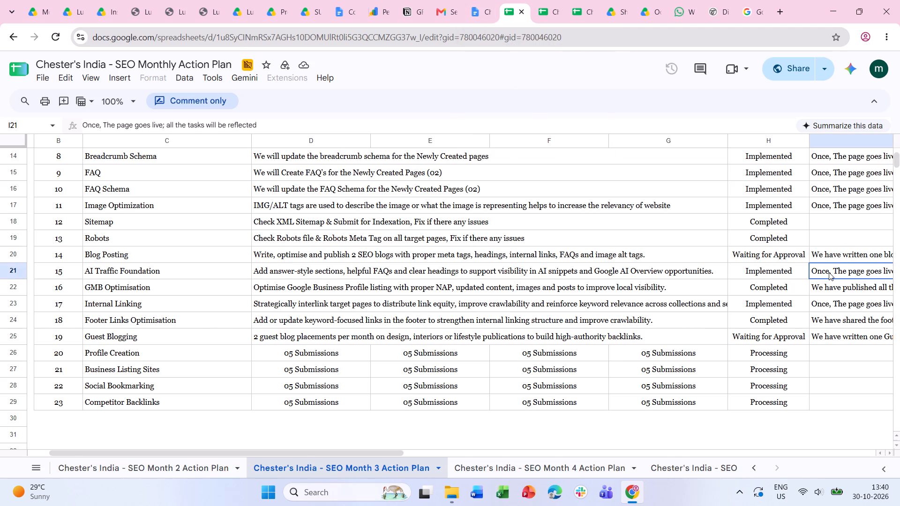
left_click(407, 0)
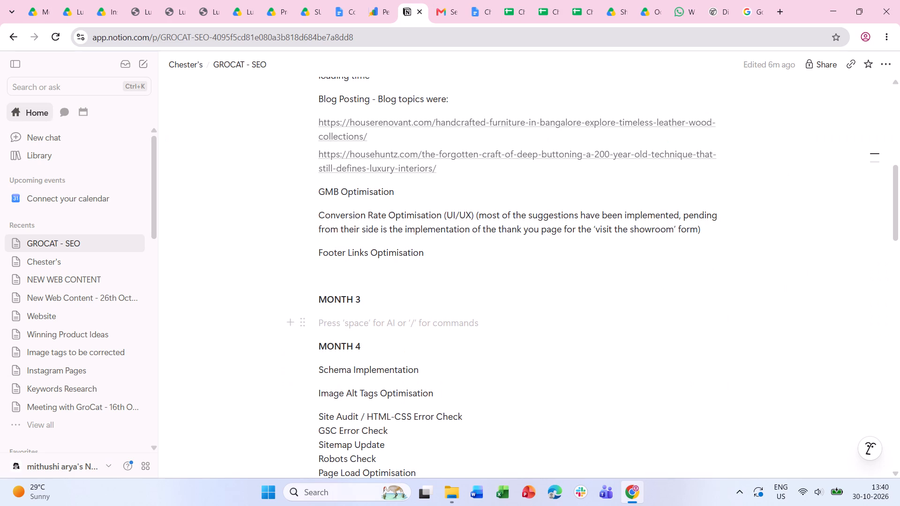
Check the Completed Works entries for Months 1 to 4 on the Notion GROCAT - SEO page.
scroll(588, 320, "up", 8)
scroll(589, 319, "down", 3)
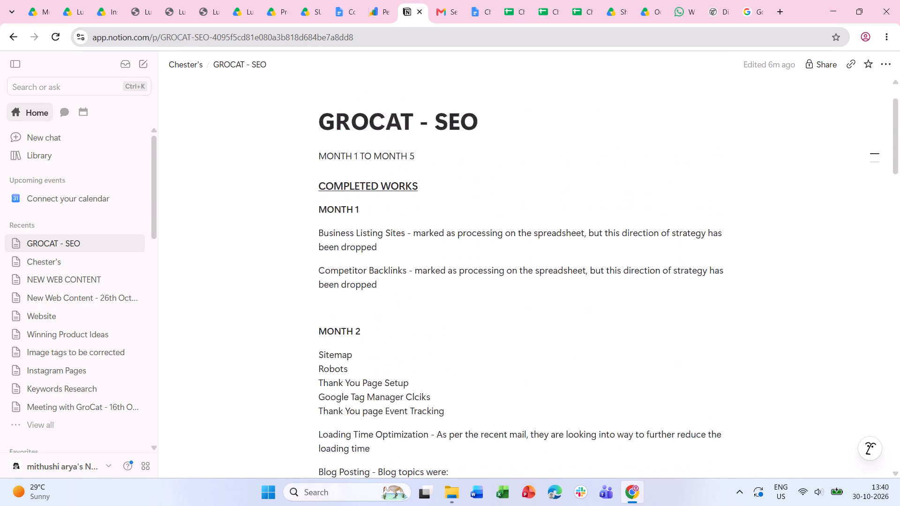
scroll(589, 319, "down", 8)
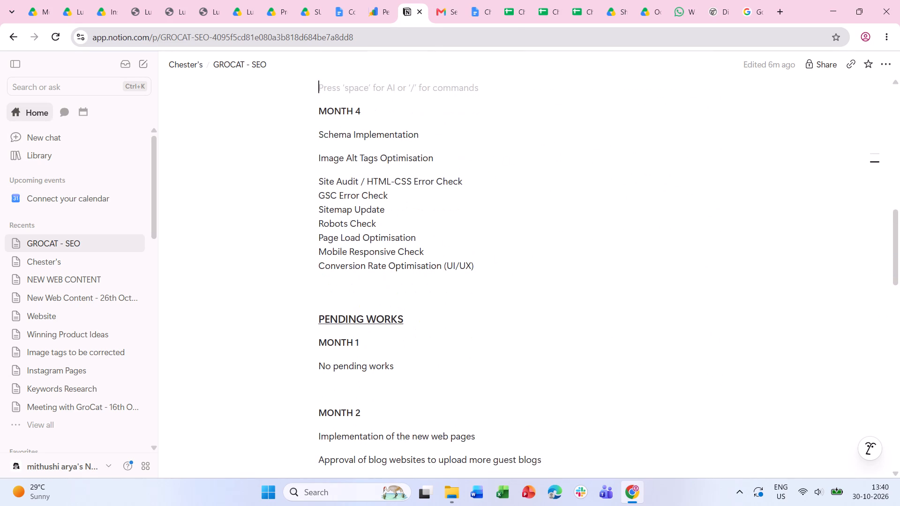
scroll(589, 319, "up", 6)
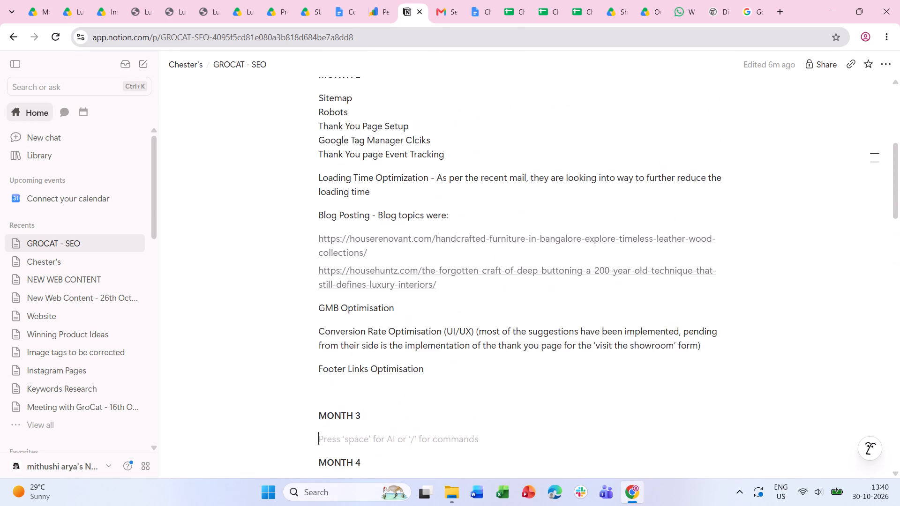
scroll(589, 319, "up", 4)
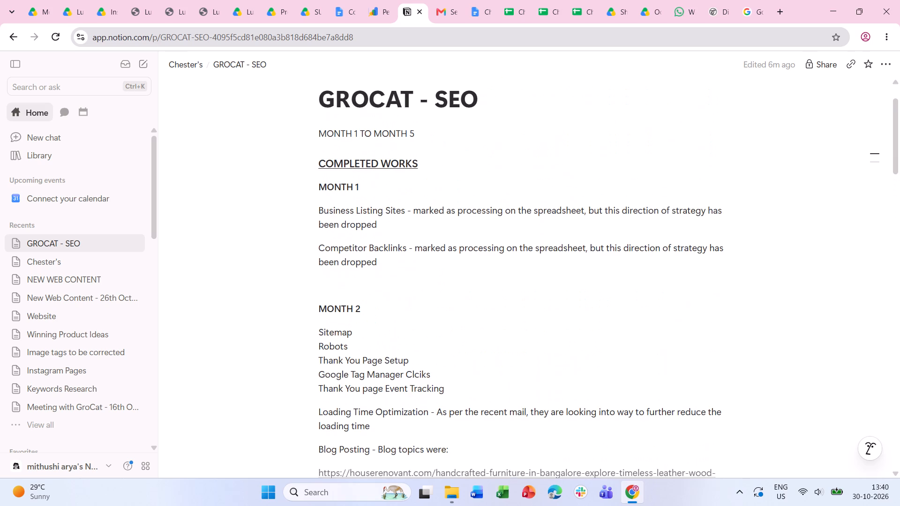
scroll(589, 319, "down", 4)
scroll(589, 319, "up", 1)
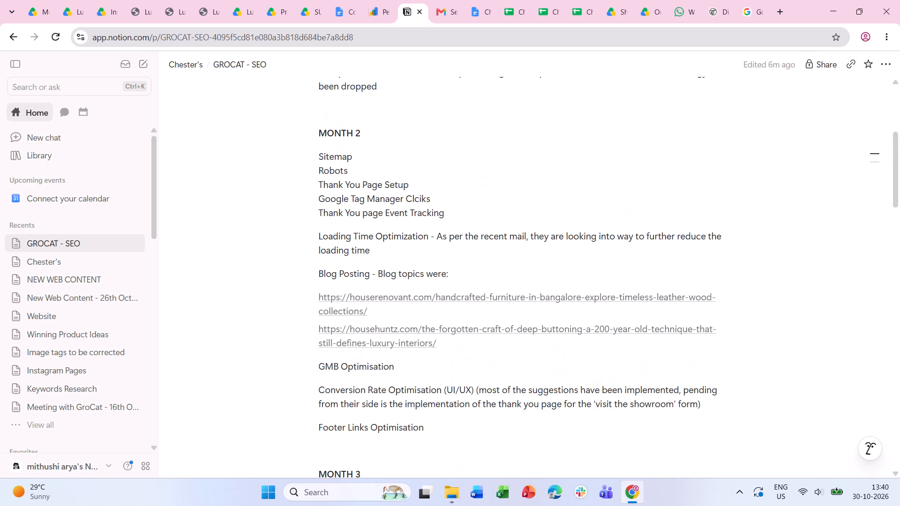
Copy AI Traffic Foundation from the Month 3 action plan into Notion's completed Month 3 list.
left_click(517, 0)
left_click(107, 275)
key("ctrl+c")
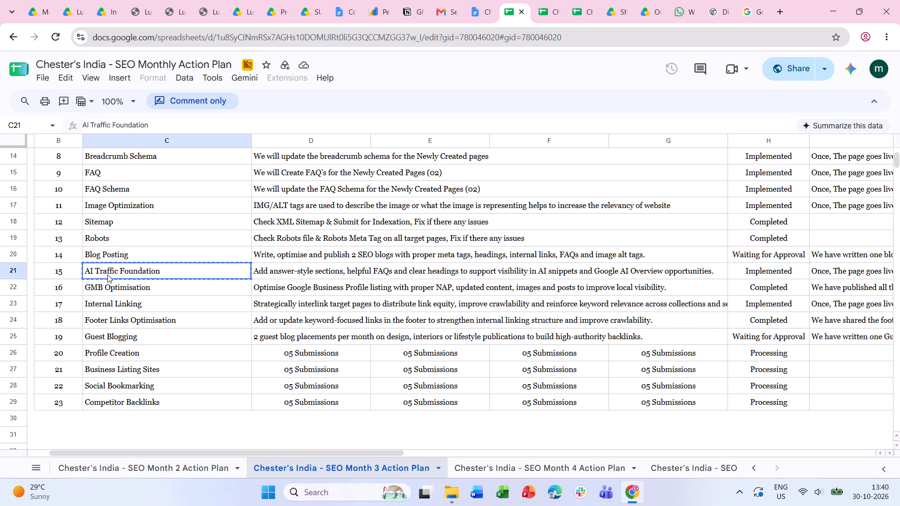
left_click(423, 1)
scroll(479, 374, "down", 1)
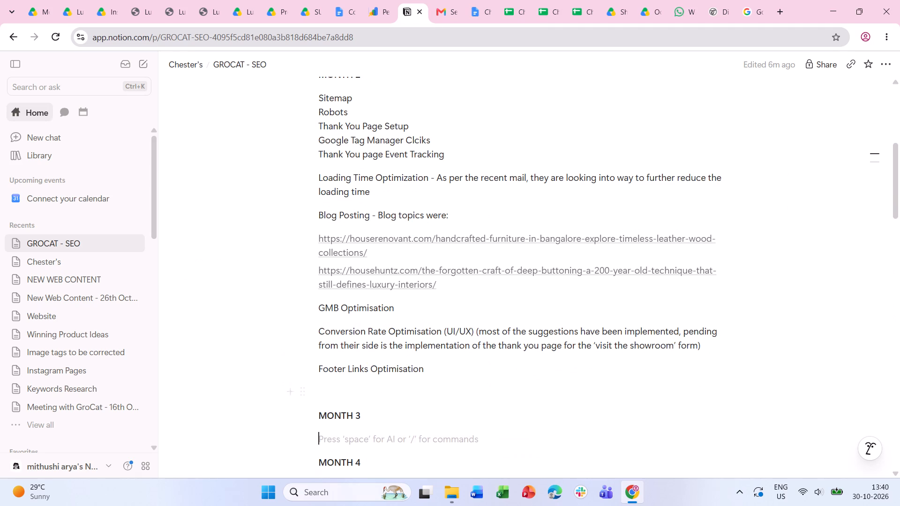
scroll(442, 371, "down", 8)
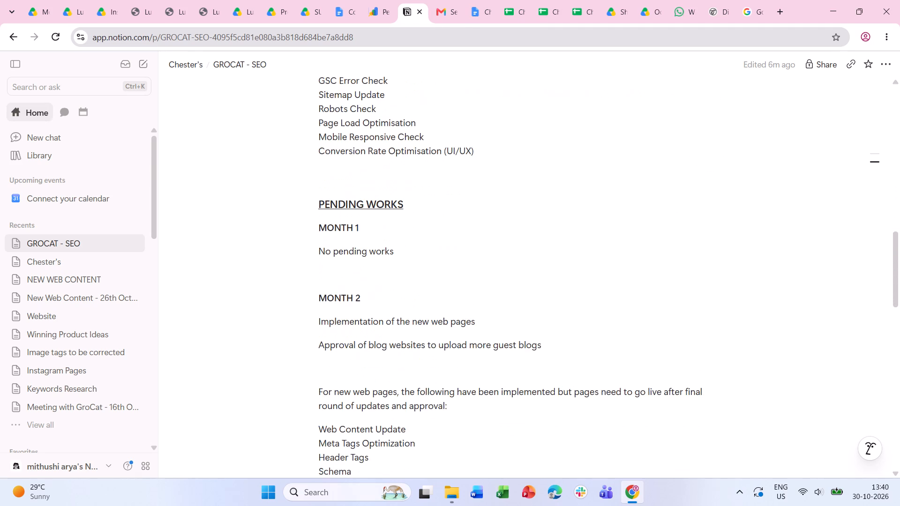
scroll(435, 353, "up", 3)
key("ctrl+v")
Delete the AI Traffic Foundation line from Notion's pending Month 3 list, leaving no blank line behind.
scroll(483, 353, "down", 8)
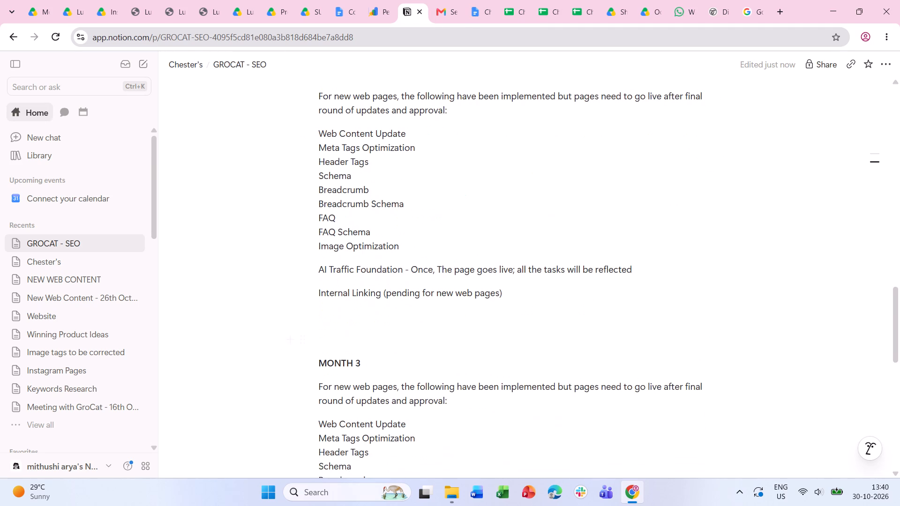
scroll(485, 345, "down", 4)
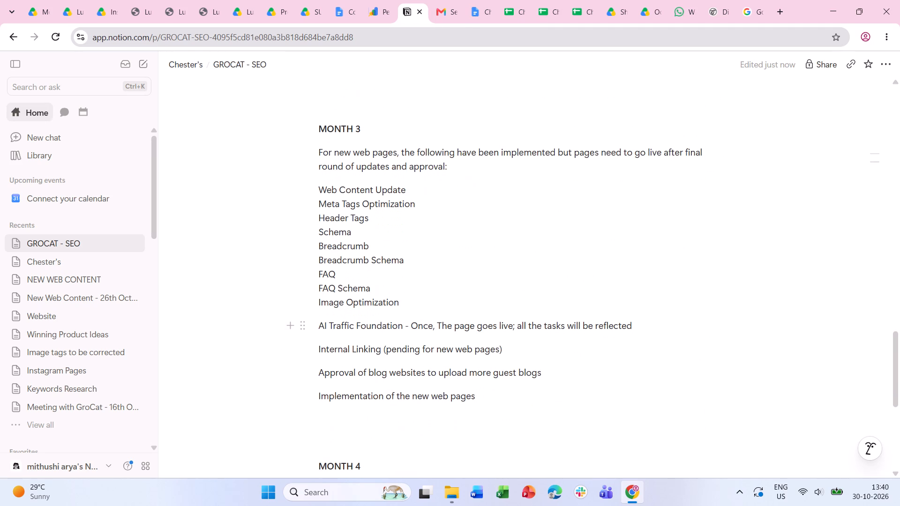
left_click_drag(317, 322, 676, 320)
key("BackSpace")
key("BackSpace")
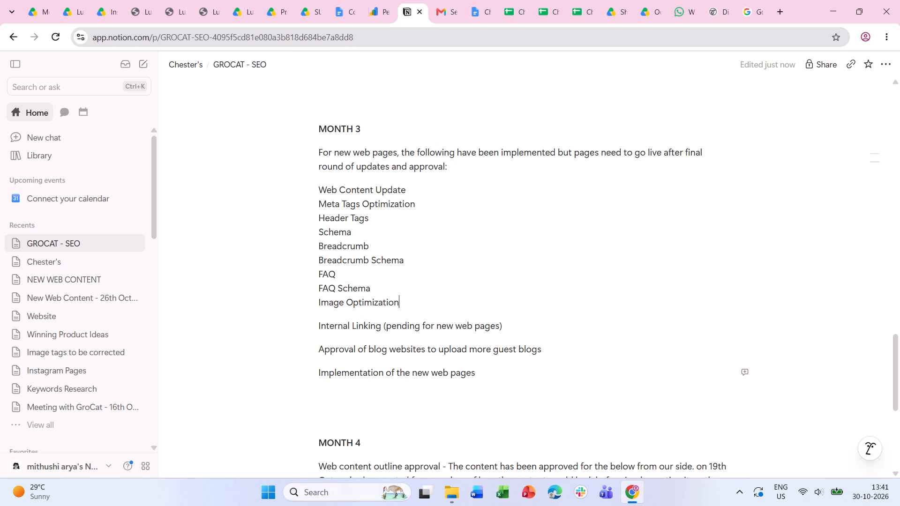
Copy GMB Optimisation from the Month 3 action plan into Notion's completed Month 3 list, below AI Traffic Foundation.
left_click(509, 0)
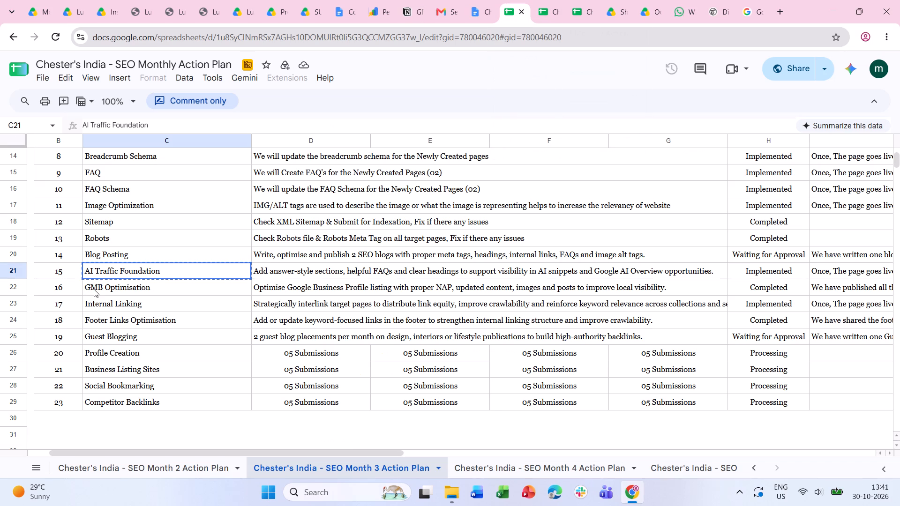
left_click(189, 466)
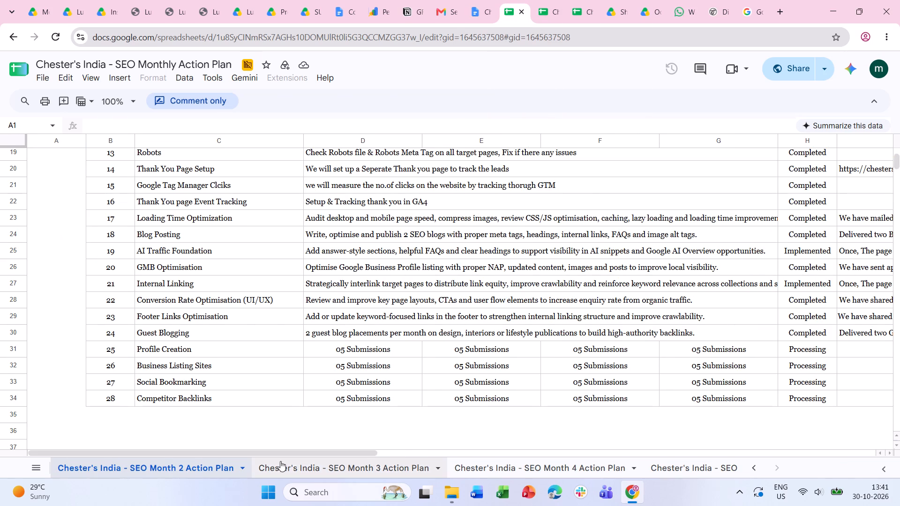
left_click(297, 460)
left_click(124, 290)
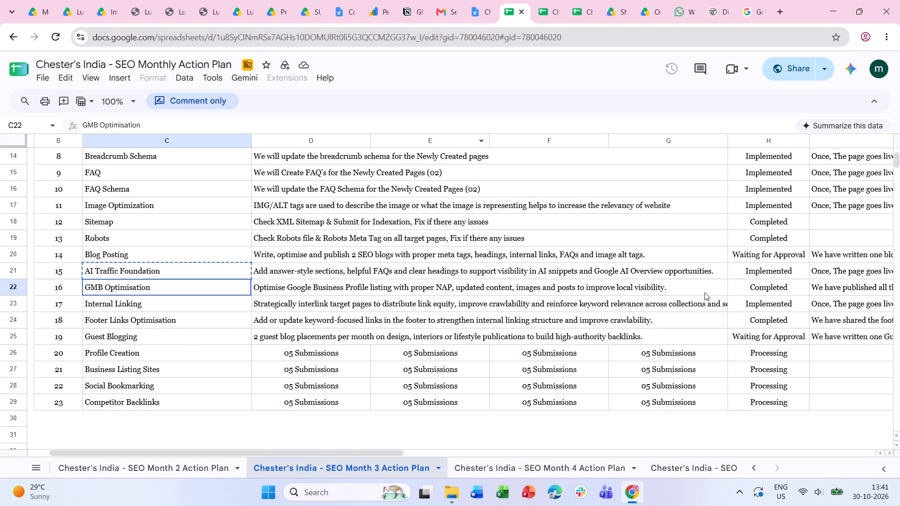
key("ctrl+c")
left_click(416, 1)
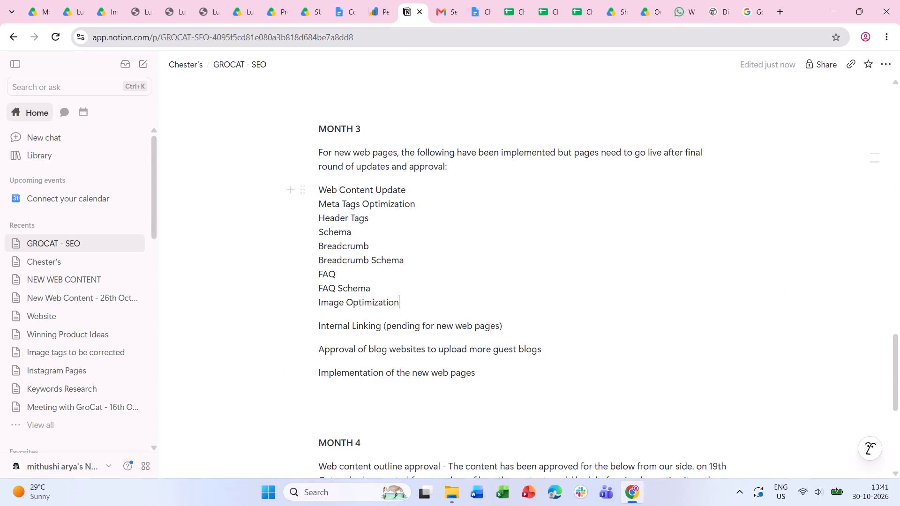
scroll(417, 289, "up", 15)
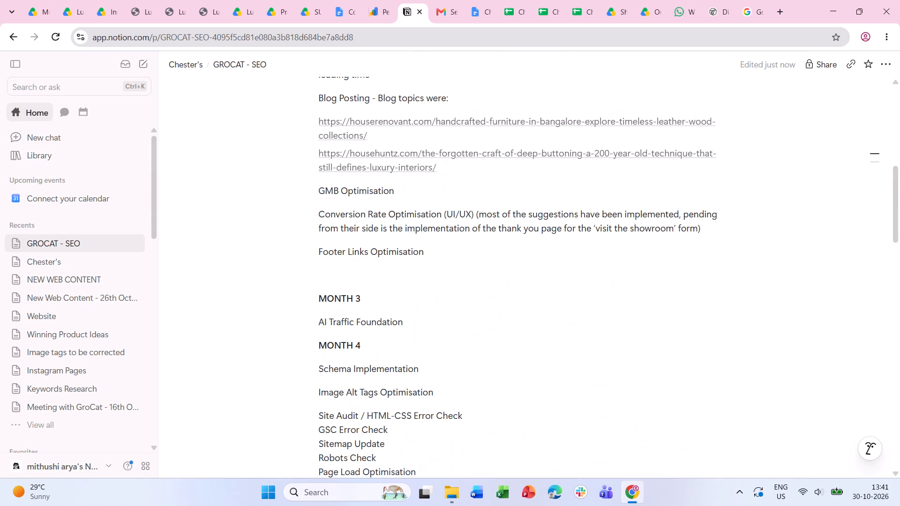
scroll(422, 290, "down", 6)
scroll(422, 290, "up", 4)
left_click(421, 209)
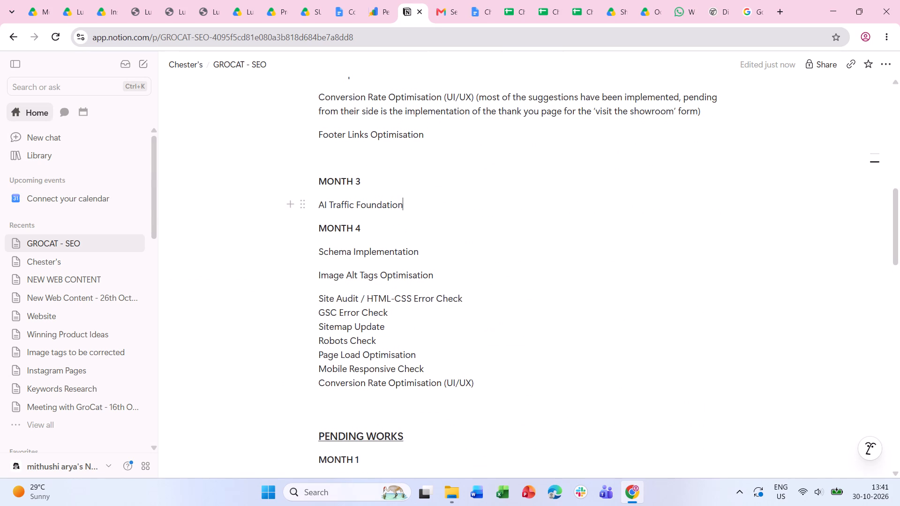
key("Return")
key("ctrl+v")
key("Return")
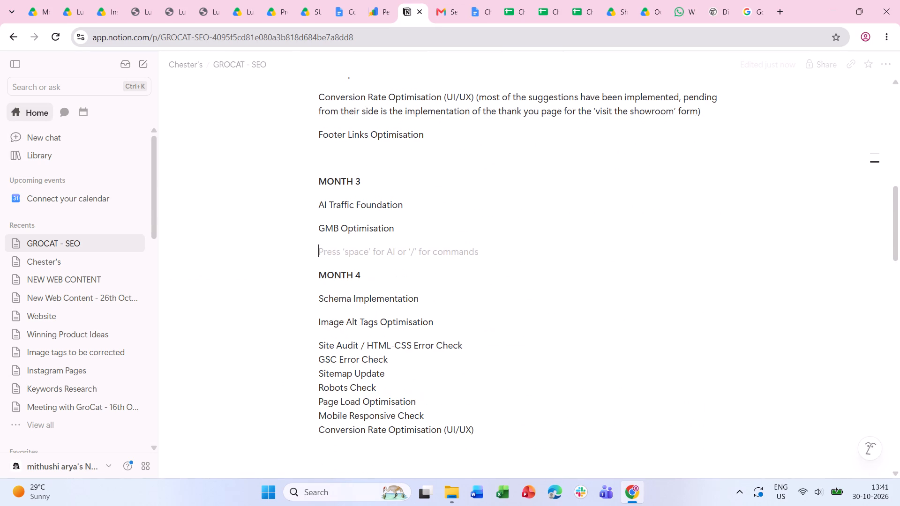
Review the pending Month 3 and Month 4 entries on the Notion GROCAT - SEO page.
scroll(478, 294, "down", 13)
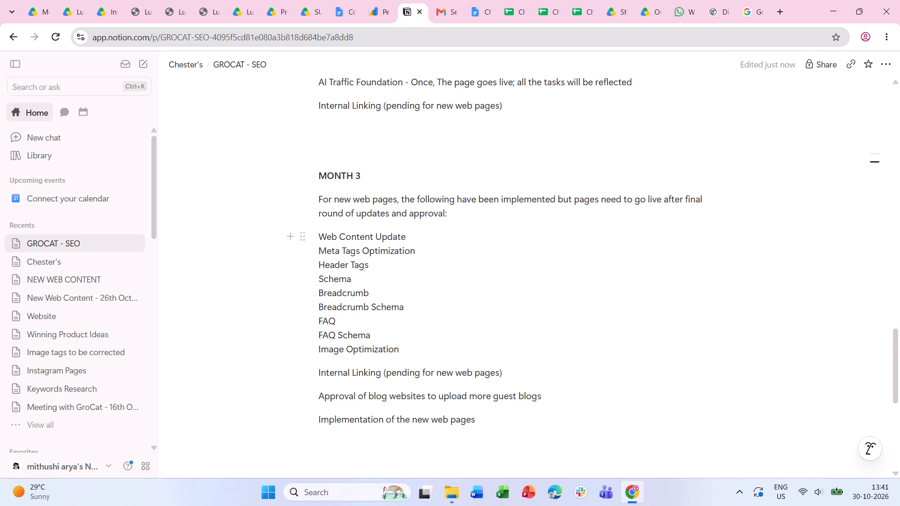
scroll(501, 294, "down", 5)
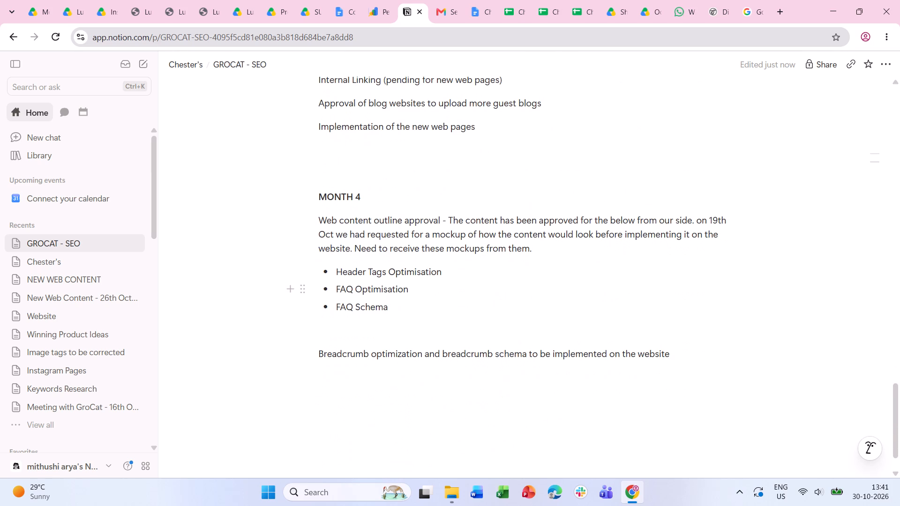
scroll(597, 291, "up", 5)
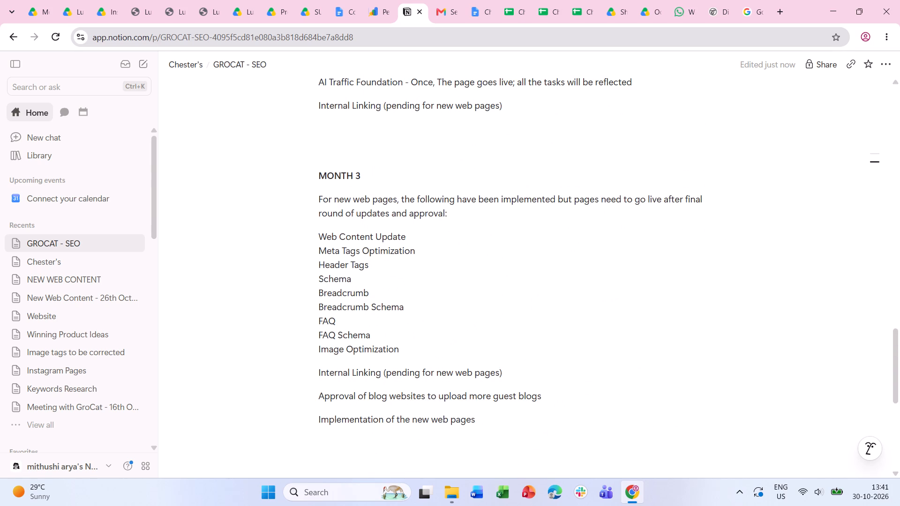
scroll(600, 290, "down", 6)
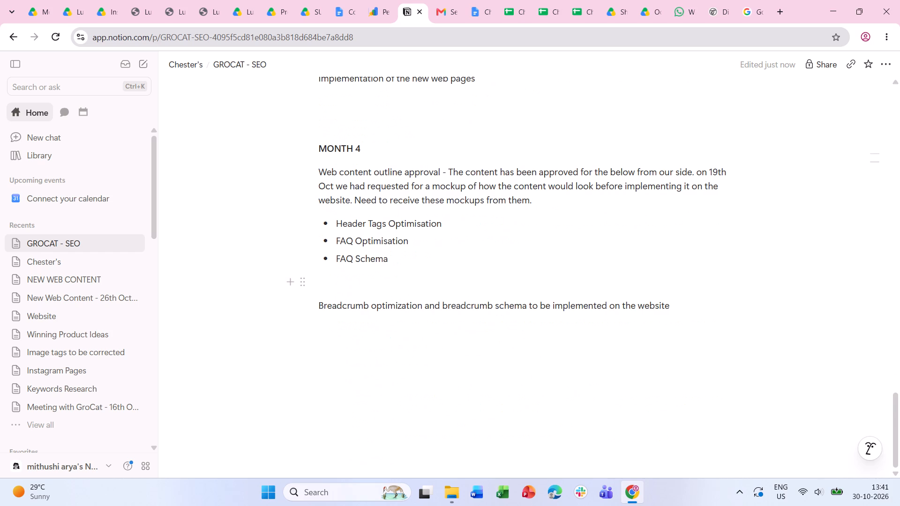
scroll(601, 289, "up", 6)
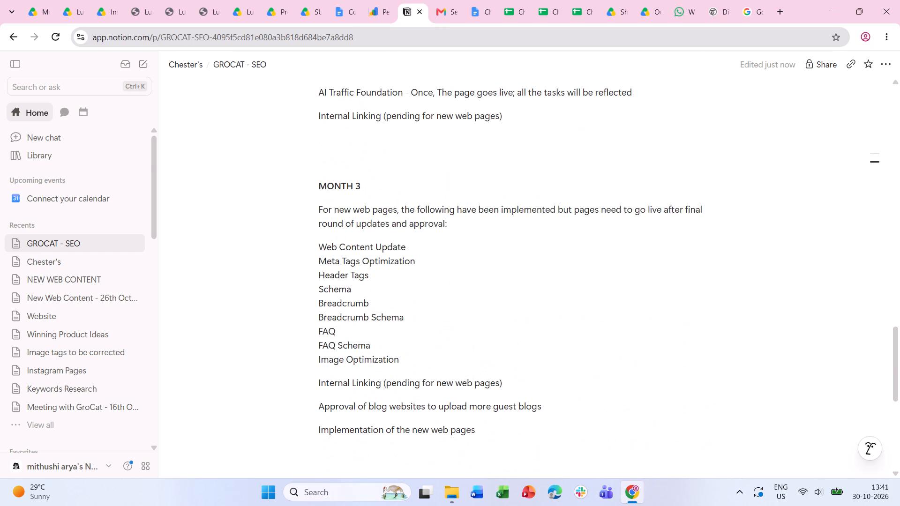
scroll(600, 287, "down", 6)
scroll(600, 287, "up", 5)
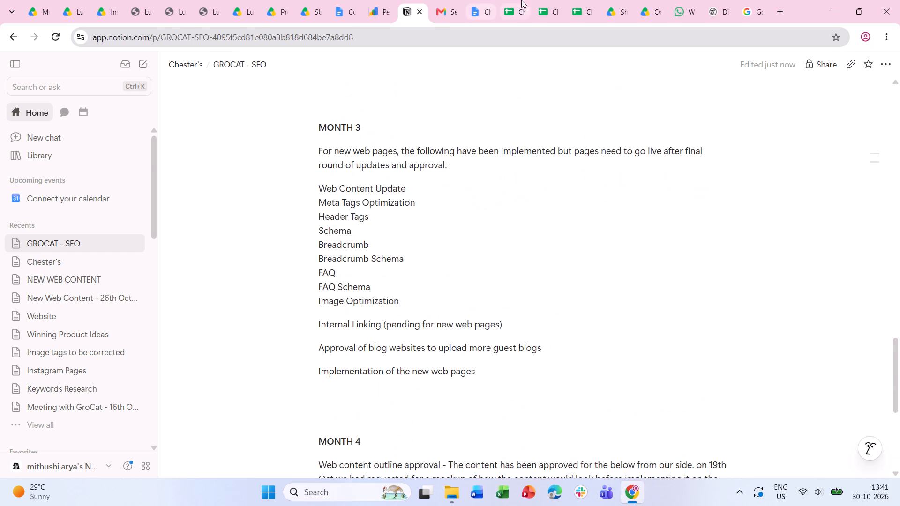
Check Internal Linking in the Month 3 action plan and add "Internal linking - in progress for new webpages and for existing pages" to Notion's pending Month 3 list.
left_click(521, 0)
left_click(131, 305)
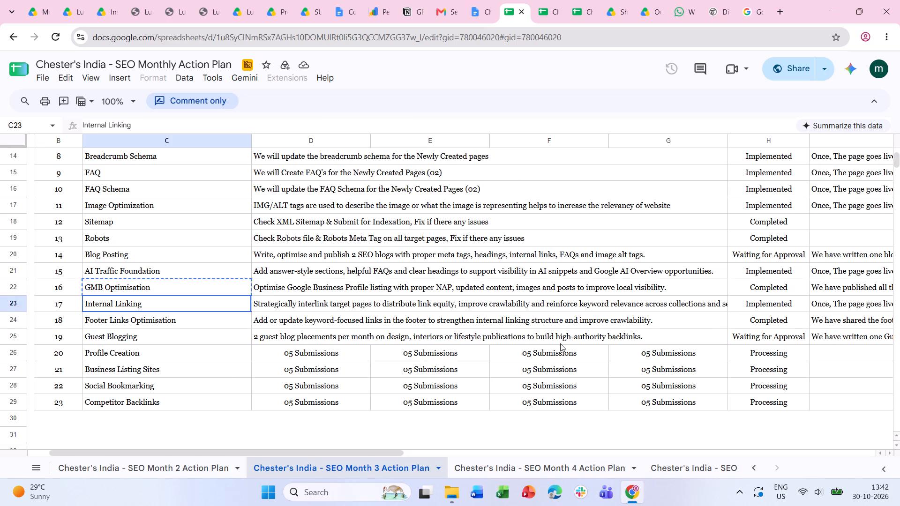
left_click(488, 11)
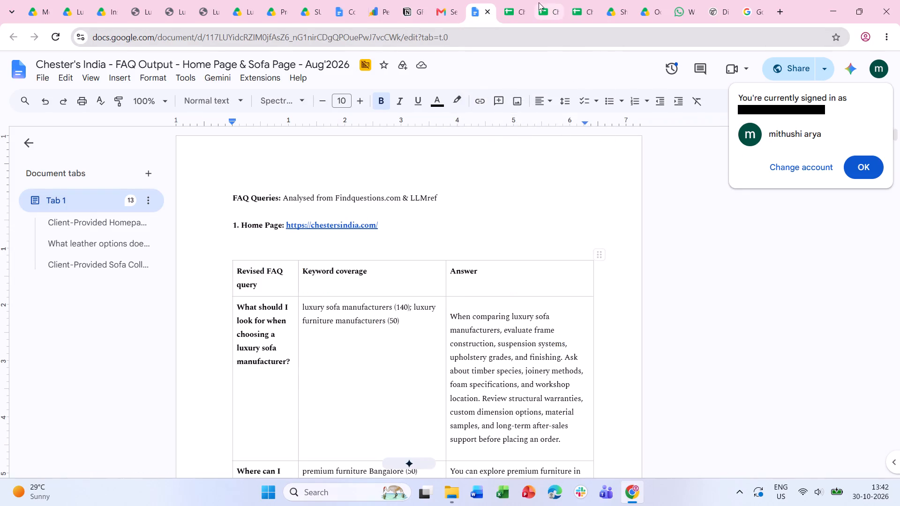
left_click(538, 2)
left_click(406, 0)
scroll(576, 421, "up", 4)
scroll(577, 411, "down", 4)
left_click(499, 372)
key("Return")
type("Internal lnk")
key("BackSpace")
key("BackSpace")
type("inking - in r")
key("BackSpace")
type("progress for ne")
key("space")
key("BackSpace")
type("w webpages and")
key("space")
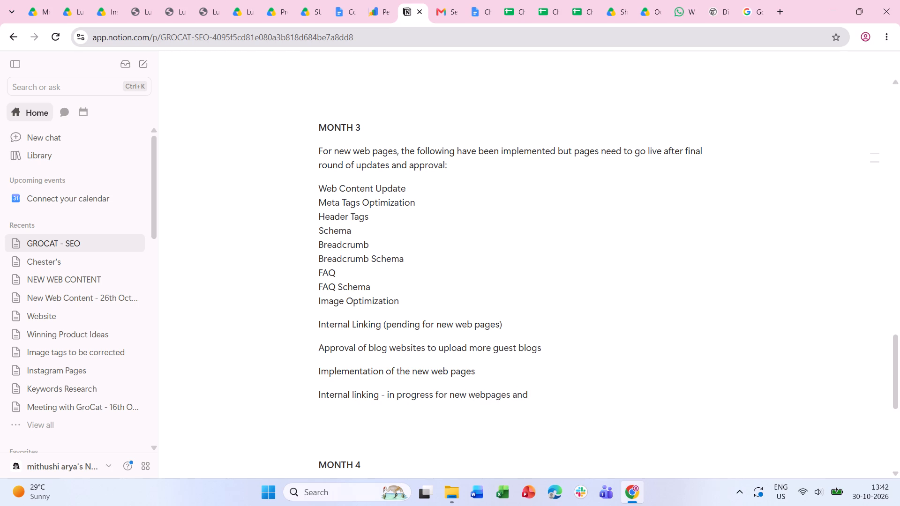
type("for existing pages")
key("space")
Extend the new internal linking line with the opening of a bracketed note: "(the content for two of the existing pages are being".
type("(")
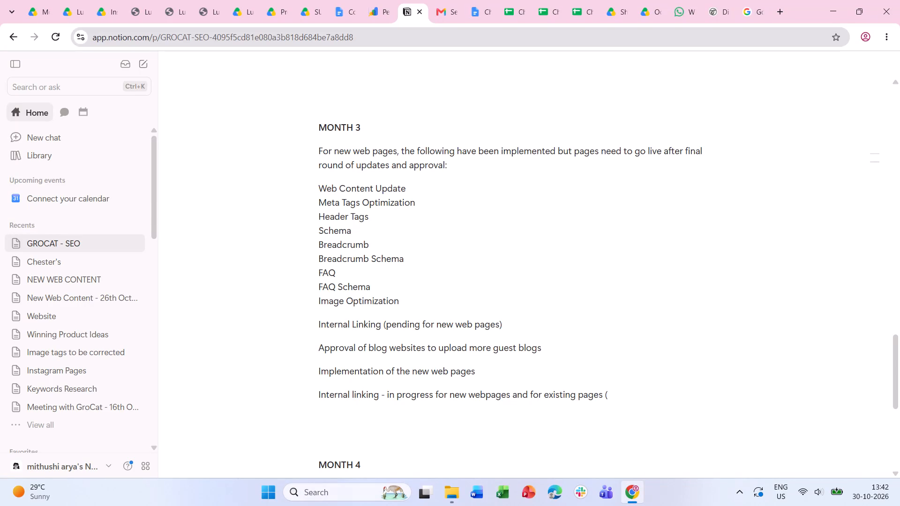
type("the content for the")
key("space")
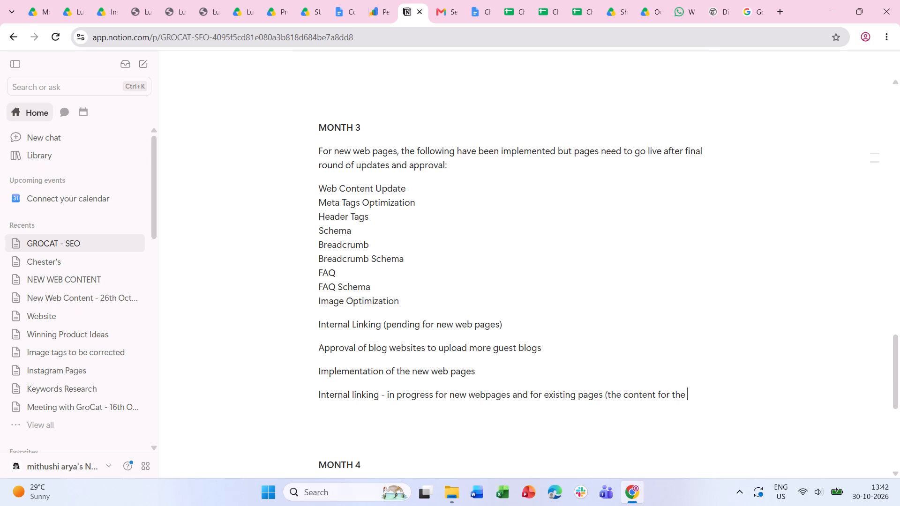
key("BackSpace")
key("BackSpace")
key("BackSpace")
key("BackSpace")
type("two of teh")
key("space")
key("BackSpace")
key("BackSpace")
key("BackSpace")
type("h")
key("space")
key("BackSpace")
type("e exit")
key("BackSpace")
key("BackSpace")
key("s")
key("BackSpace")
type("isting pages are being")
key("space")
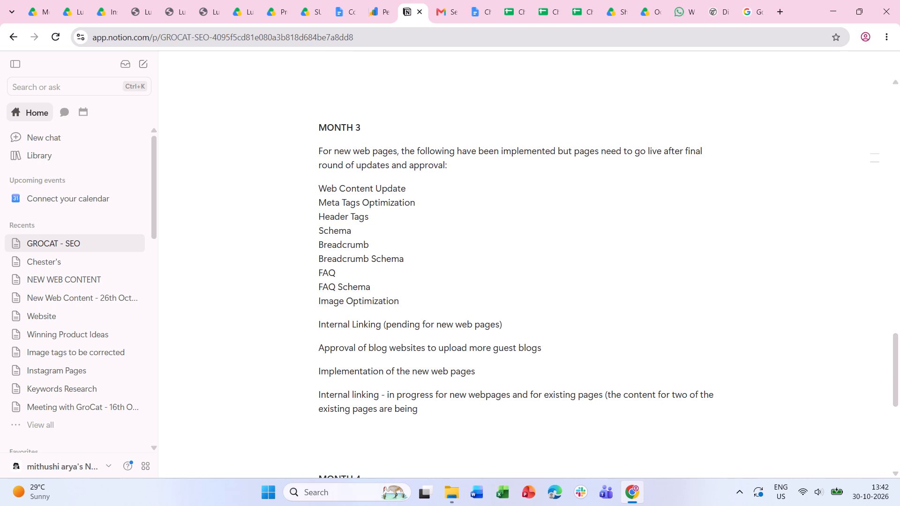
Search Google for "pavan kalyan", look through the results and return to the search home page.
left_click(757, 0)
left_click(438, 211)
type("pavan kalyan")
key("Return")
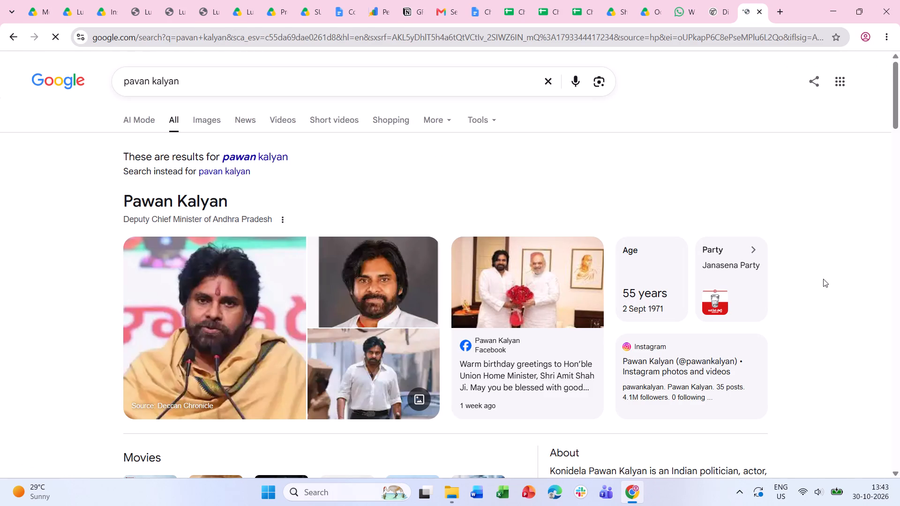
scroll(773, 267, "down", 1)
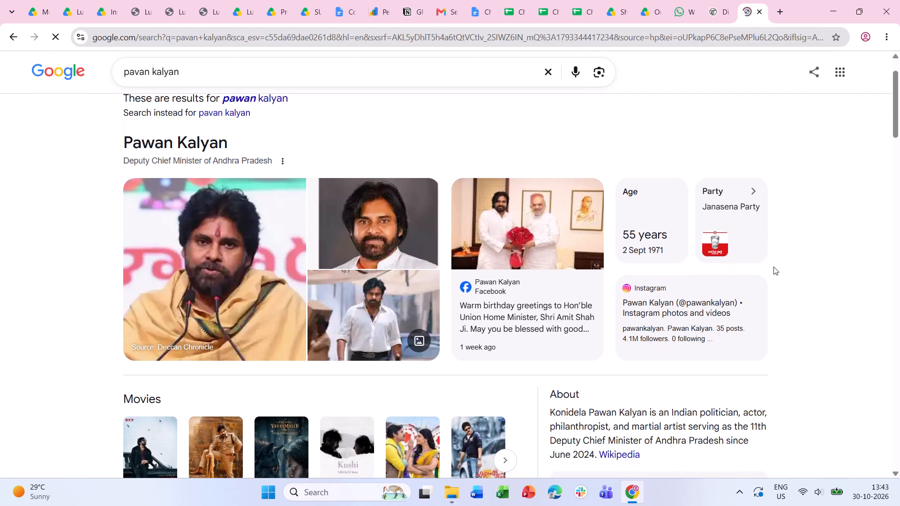
scroll(774, 255, "down", 6)
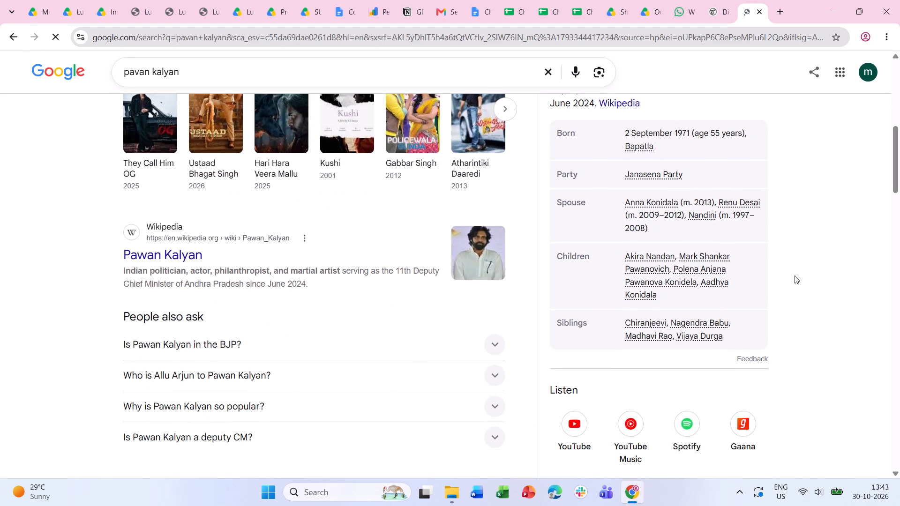
scroll(801, 266, "down", 2)
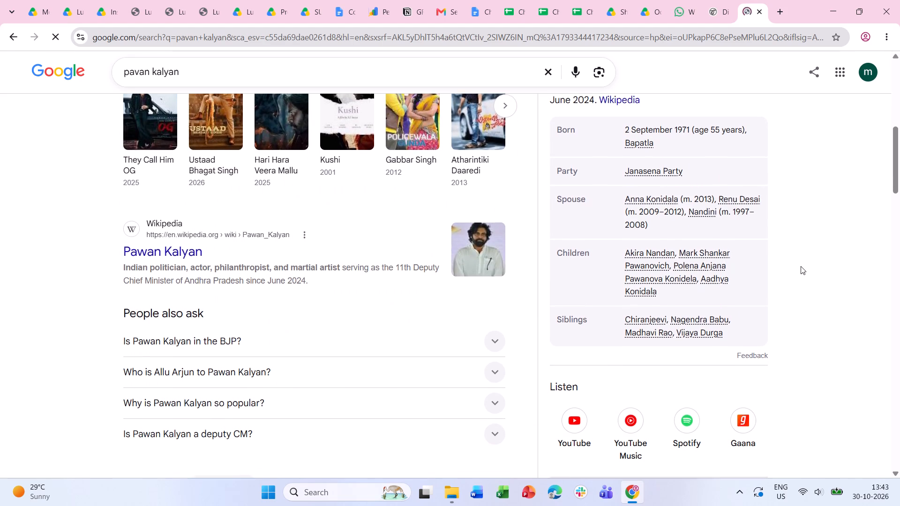
scroll(801, 266, "down", 2)
scroll(801, 266, "up", 16)
left_click(60, 80)
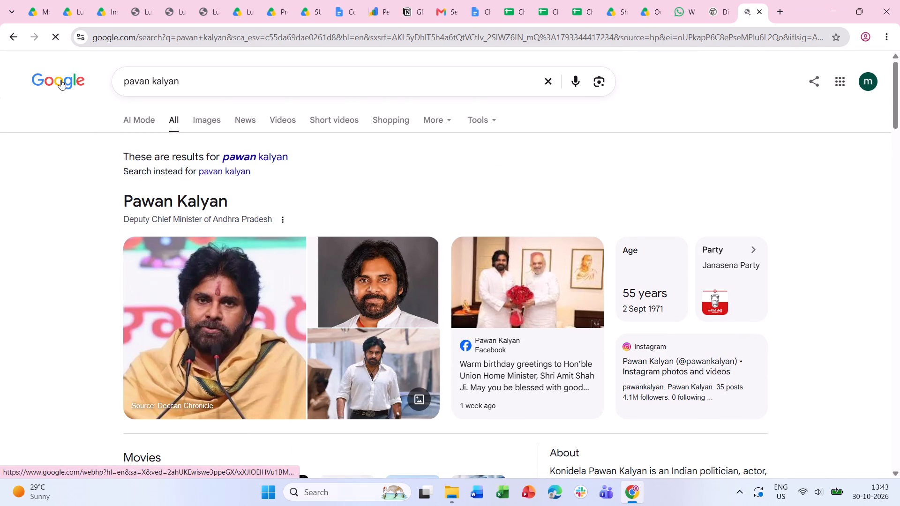
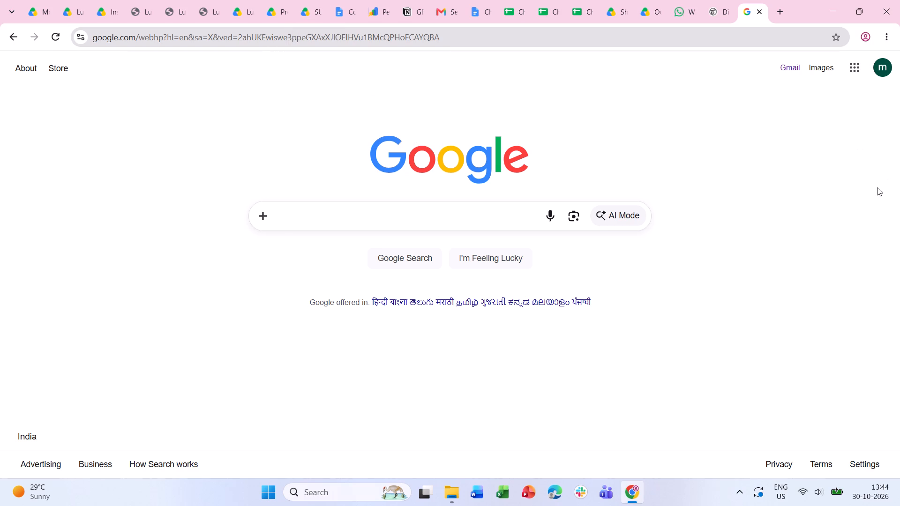
In the GROCAT - SEO Notion page, end Month 3's unfinished internal linking note with "also being implemented [benches & ottoman," in place of "being".
left_click(420, 2)
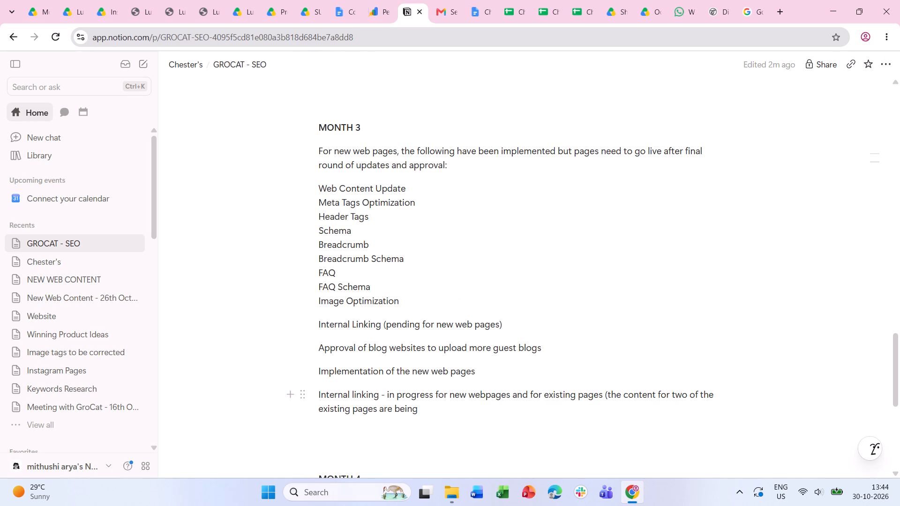
key("BackSpace")
key("BackSpace")
key("BackSpace")
key("BackSpace")
key("BackSpace")
key("BackSpace")
type("also being implemented")
key("space")
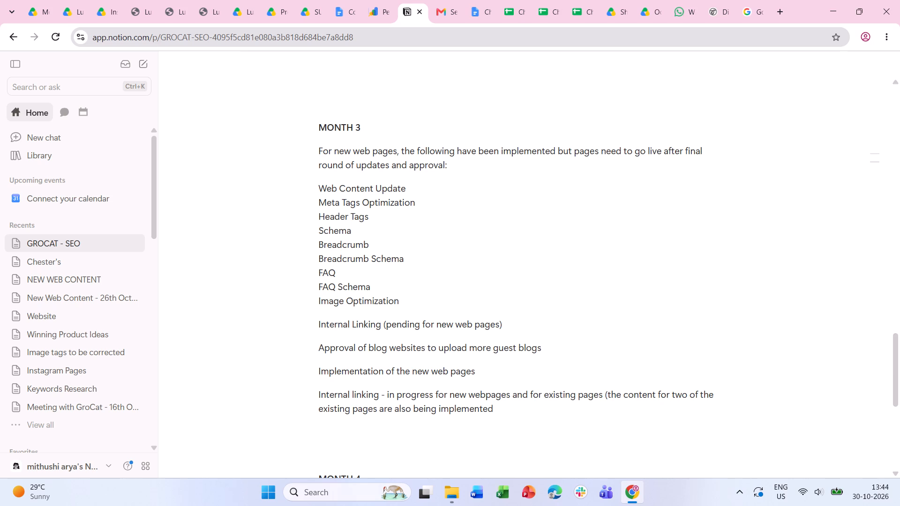
key("bracketleft")
type("benches a")
key("BackSpace")
type("& ottoman.")
key("BackSpace")
type(",")
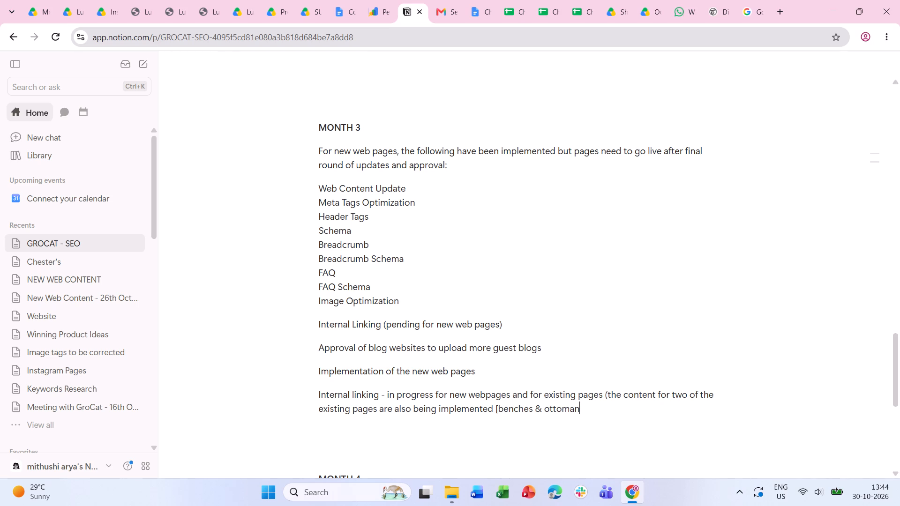
key("space")
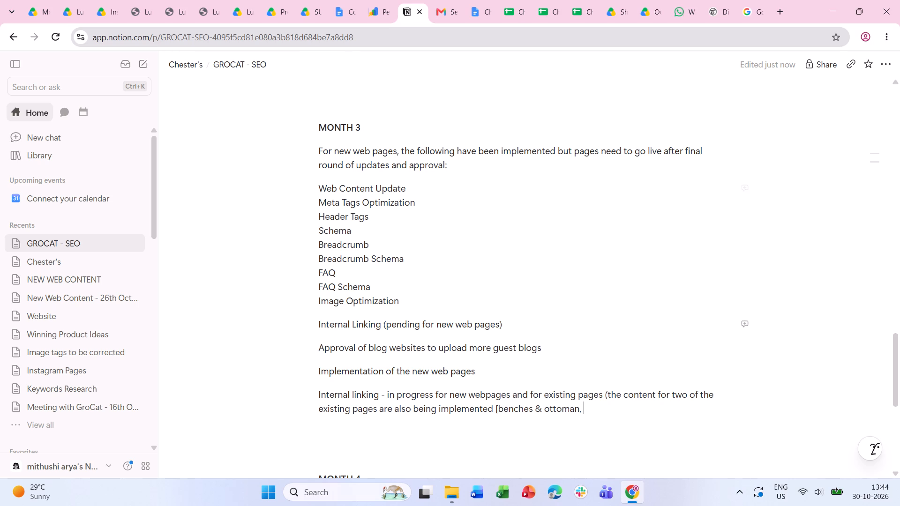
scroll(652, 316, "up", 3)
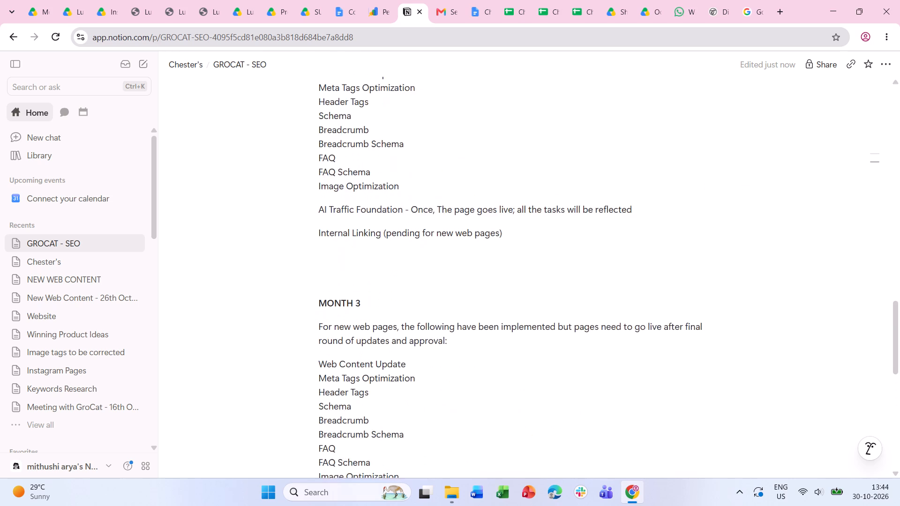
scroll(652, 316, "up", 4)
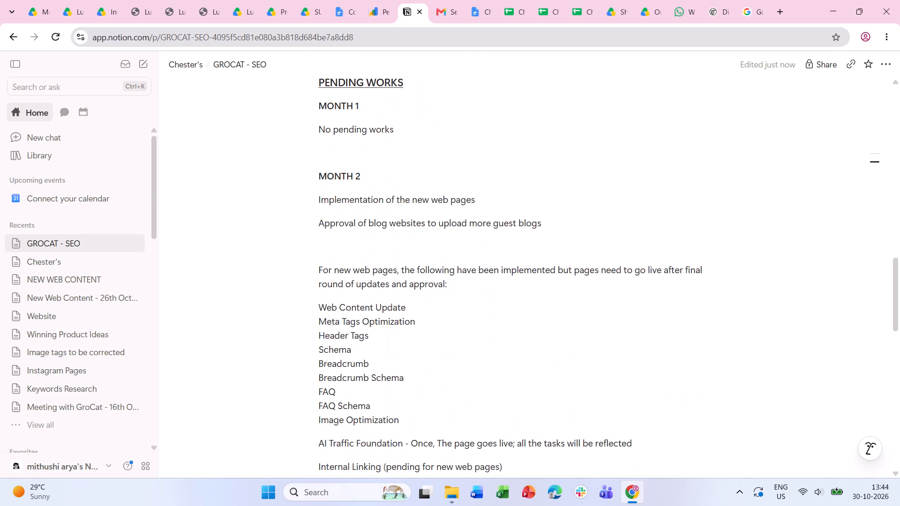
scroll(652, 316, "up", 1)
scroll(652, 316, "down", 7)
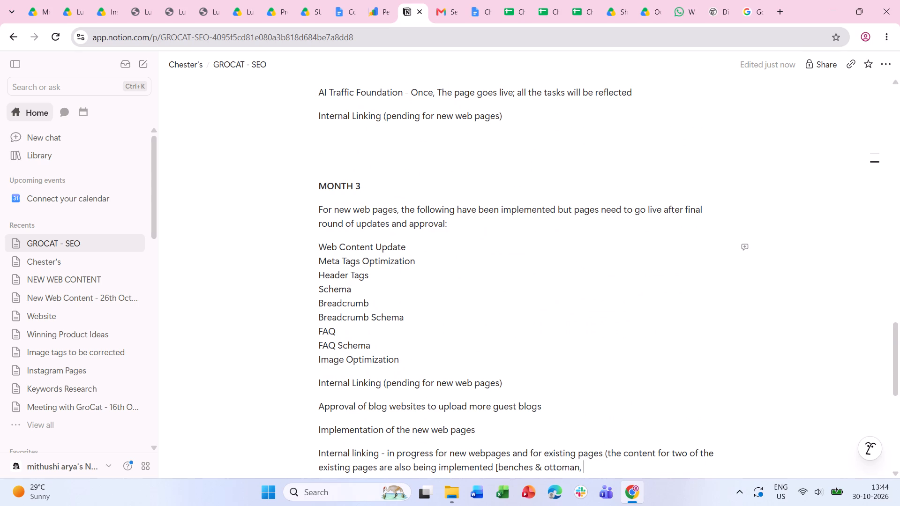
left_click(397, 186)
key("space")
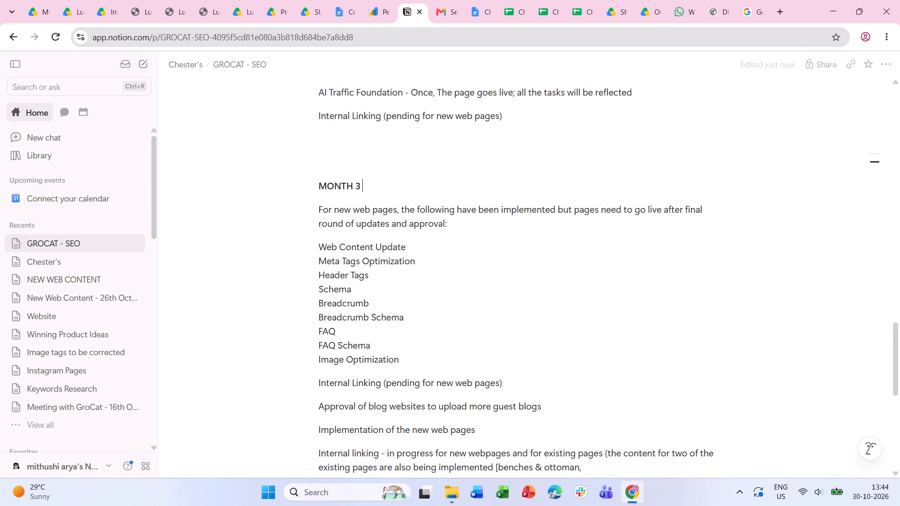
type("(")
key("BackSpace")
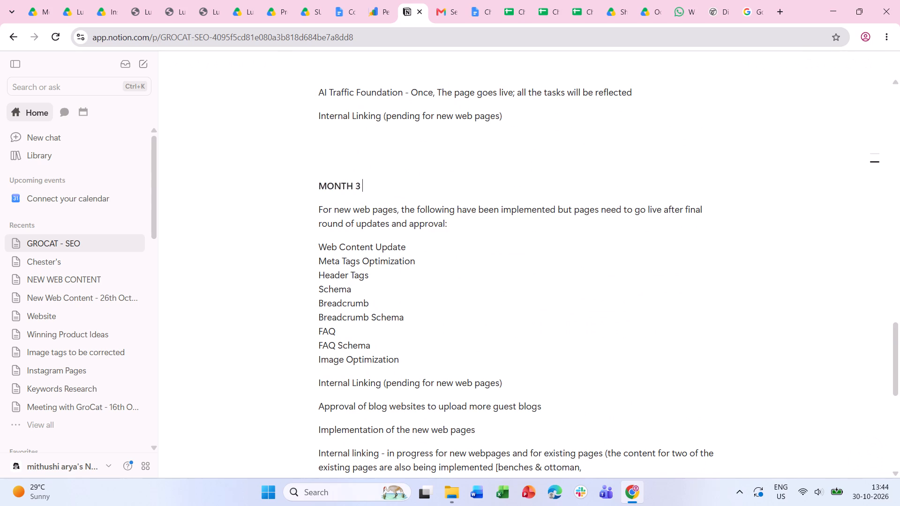
Append "(Also referring to the action plan spreadsheet" to the PENDING WORKS heading.
scroll(438, 231, "up", 6)
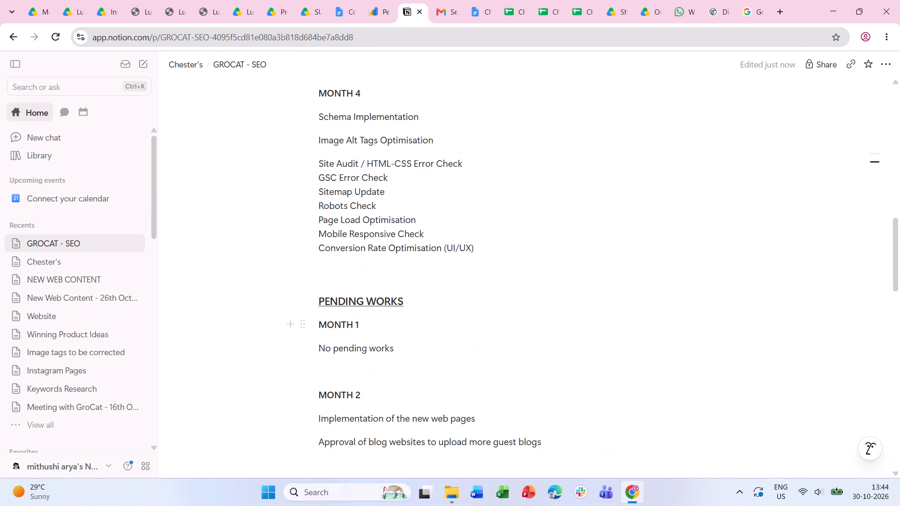
left_click(432, 301)
key("space")
type("(")
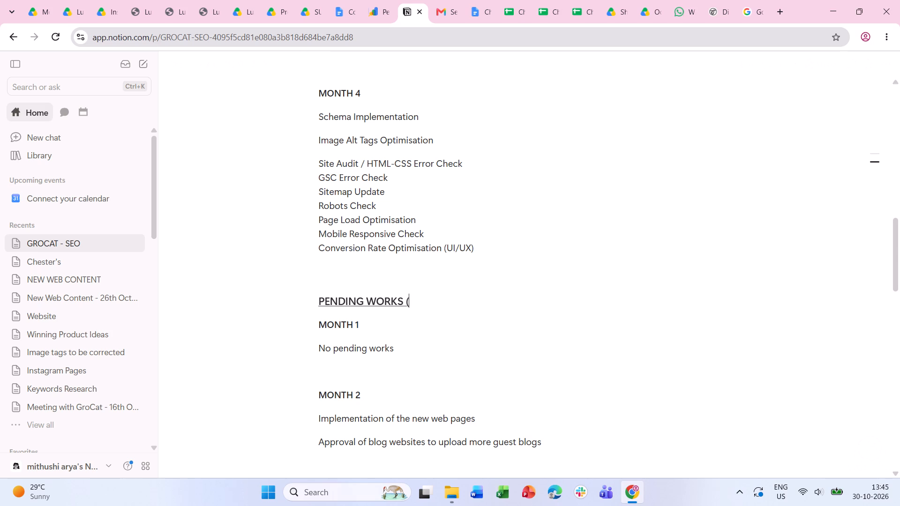
type("Also referring to the")
key("space")
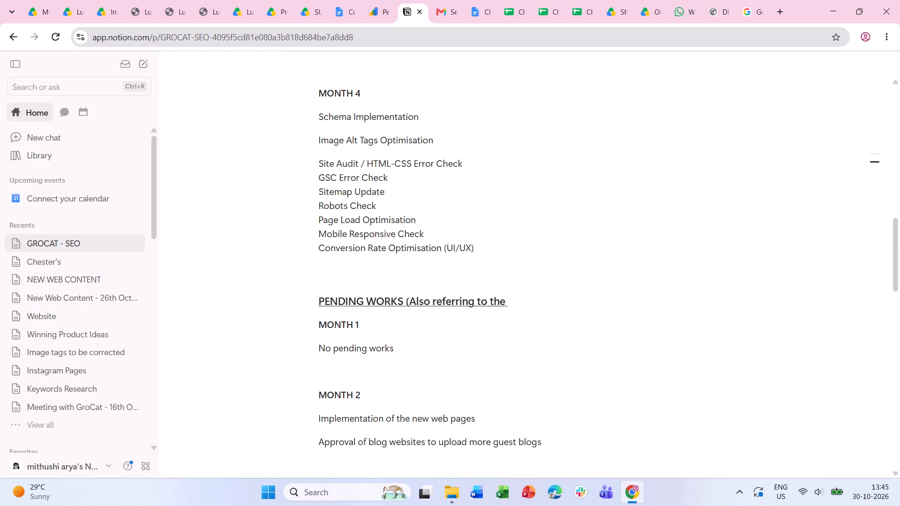
type("action pla")
key("space")
key("BackSpace")
type("n spreadsheet")
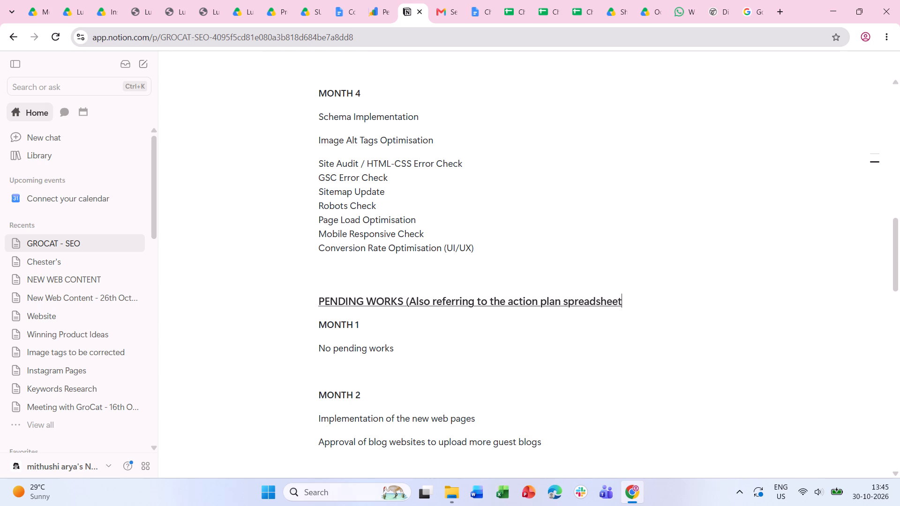
Insert "the status of tasks as per" before "the action plan spreadsheet" in the PENDING WORKS heading and close the parenthesis.
left_click(489, 302)
type("the status of")
key("space")
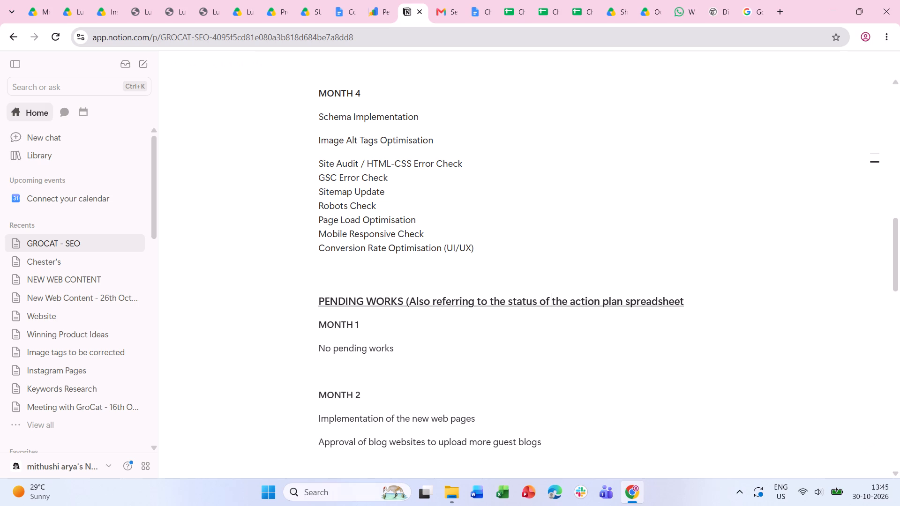
type("wo")
key("BackSpace")
key("BackSpace")
type("tasks as r")
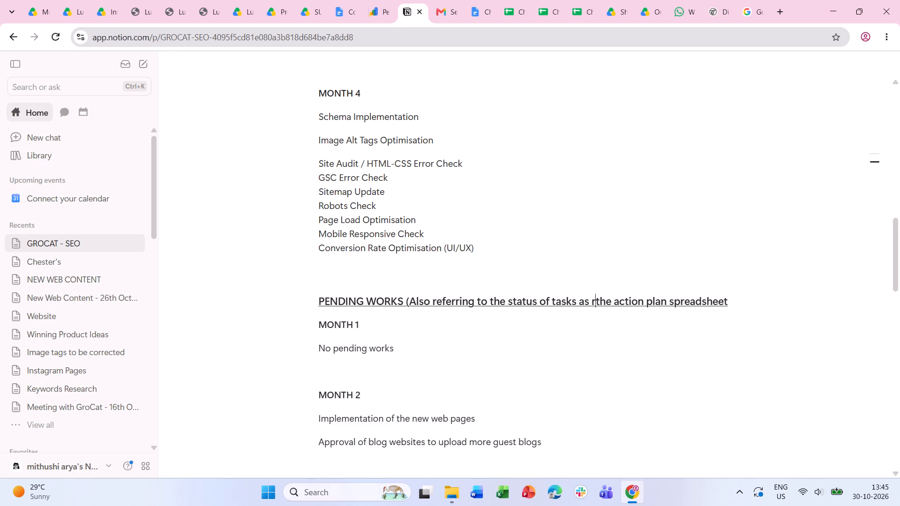
key("BackSpace")
type("per")
key("space")
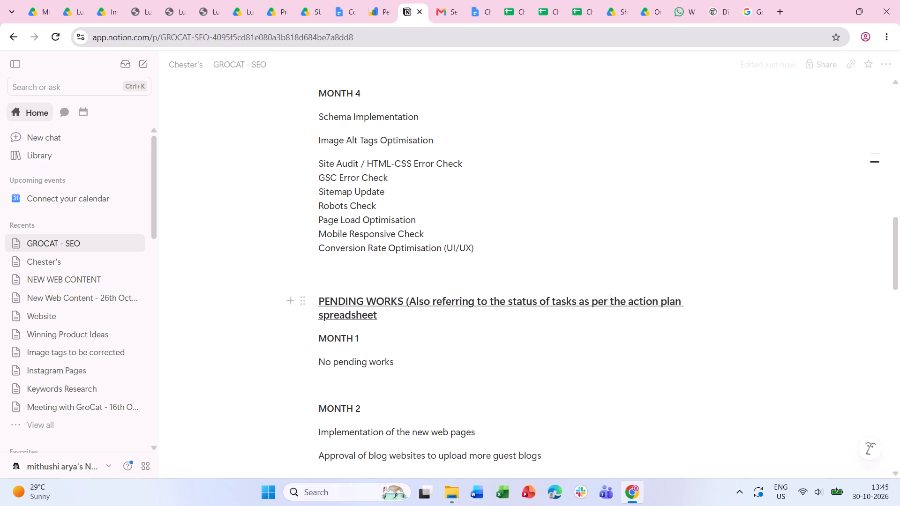
left_click(472, 317)
key("shift+parenright")
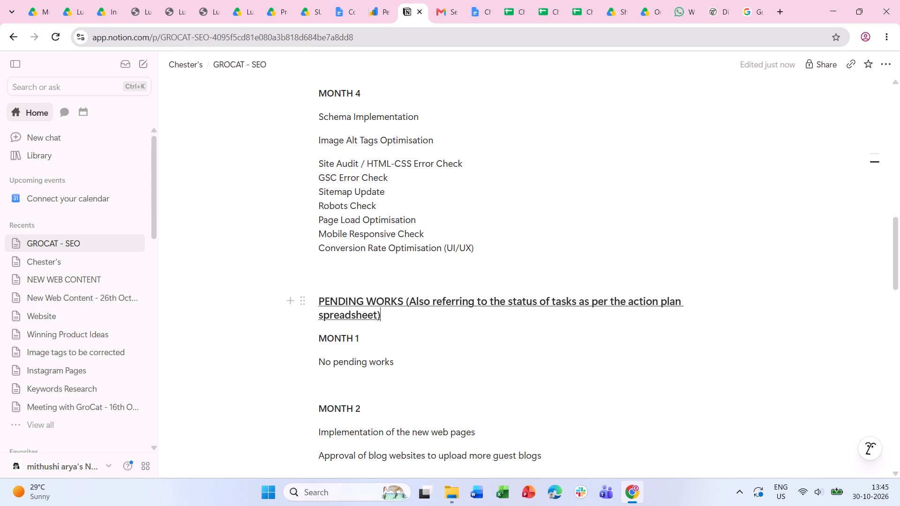
Remove the underline from the parenthetical text and the space before it, keeping only "PENDING WORKS" underlined.
left_click_drag(406, 300, 410, 314)
key("ctrl+u")
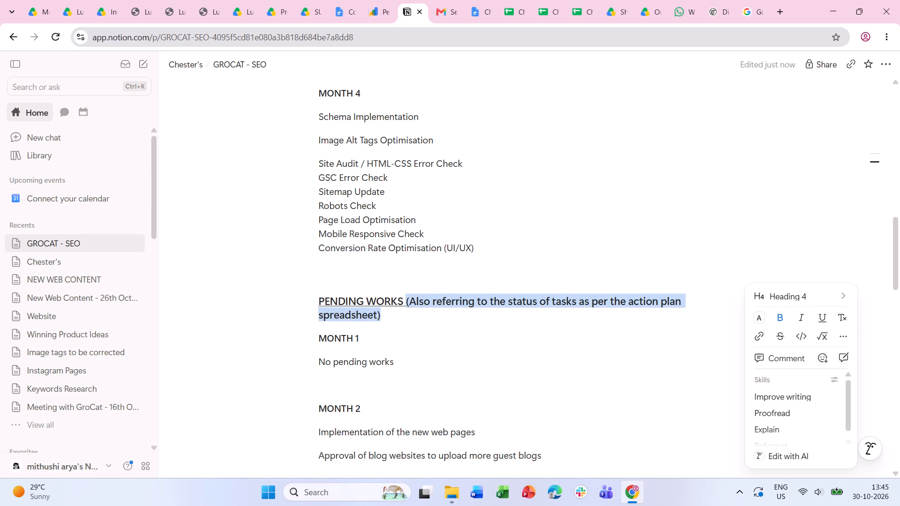
left_click(417, 314)
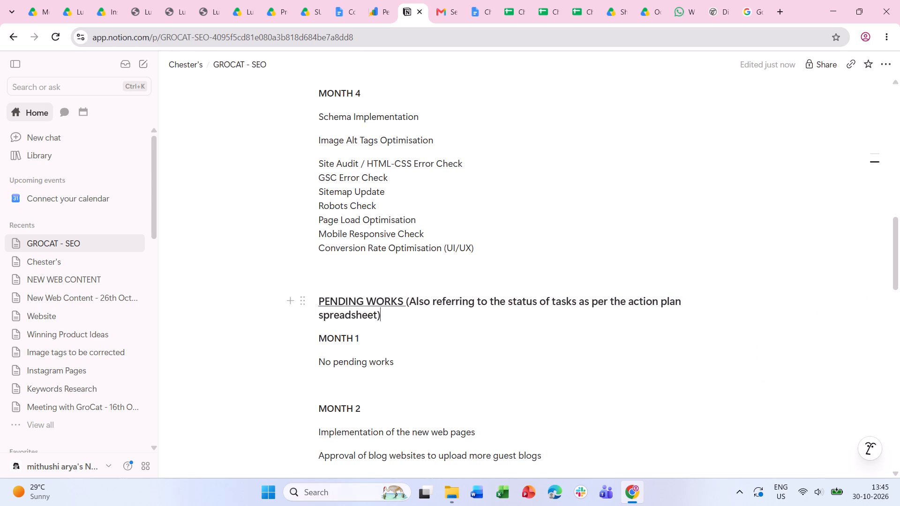
left_click_drag(404, 299, 316, 300)
left_click_drag(406, 302, 402, 303)
key("ctrl+u")
left_click_drag(440, 341, 440, 341)
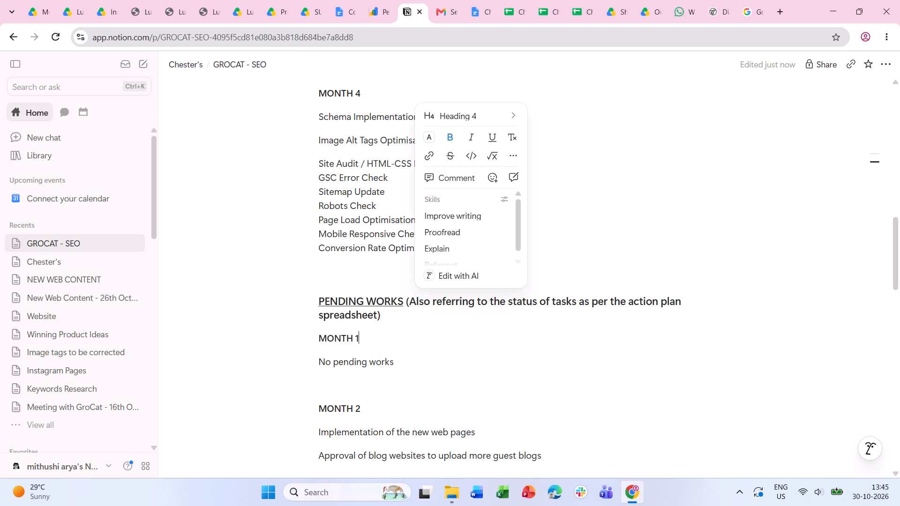
left_click_drag(440, 341, 435, 339)
Append "(carry over from month 2)" to the MONTH 3 heading under PENDING WORKS.
scroll(604, 339, "down", 4)
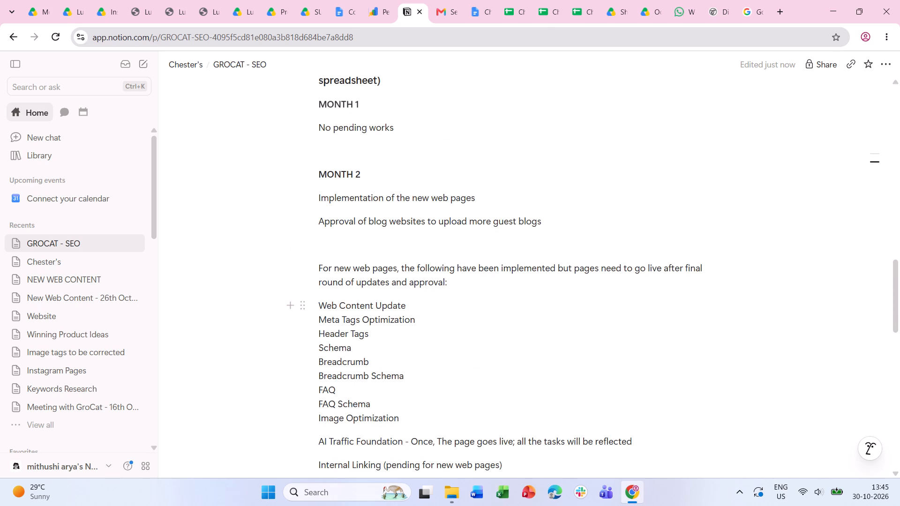
scroll(599, 331, "down", 1)
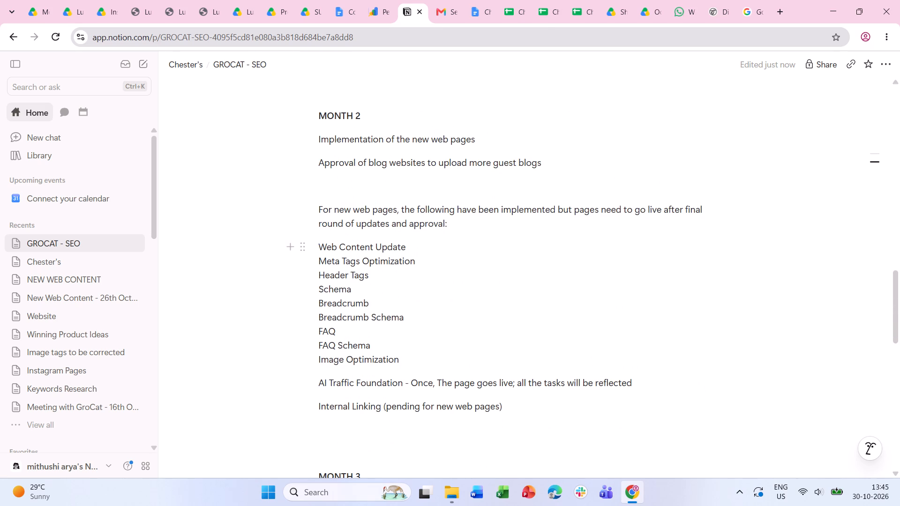
scroll(596, 326, "down", 2)
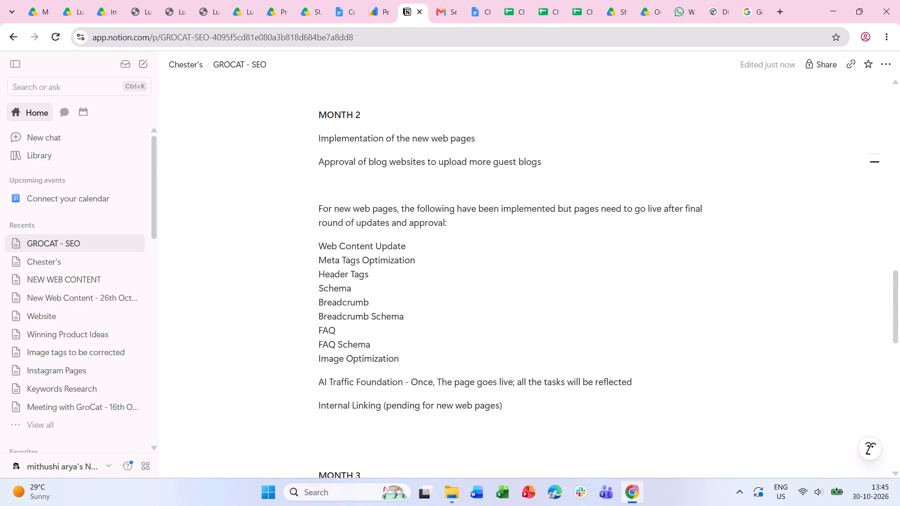
scroll(596, 326, "down", 4)
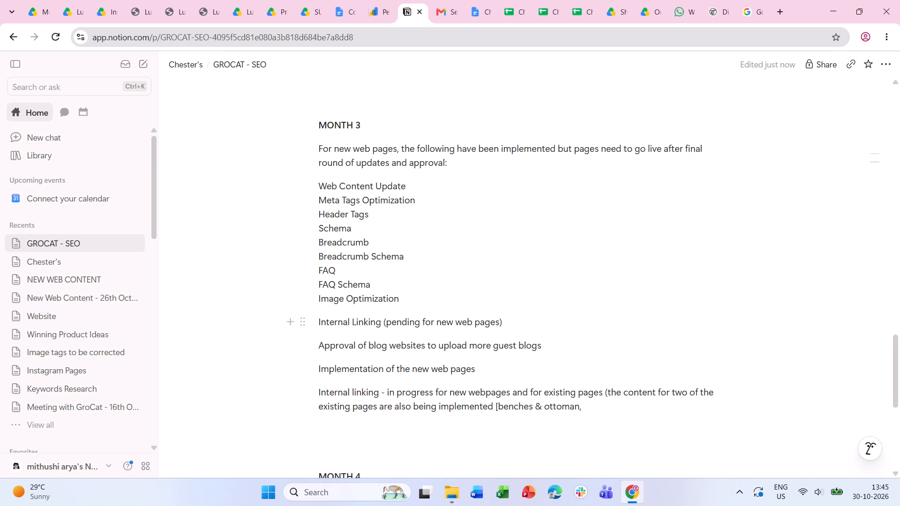
left_click(373, 125)
type("(carry over from om")
key("BackSpace")
key("BackSpace")
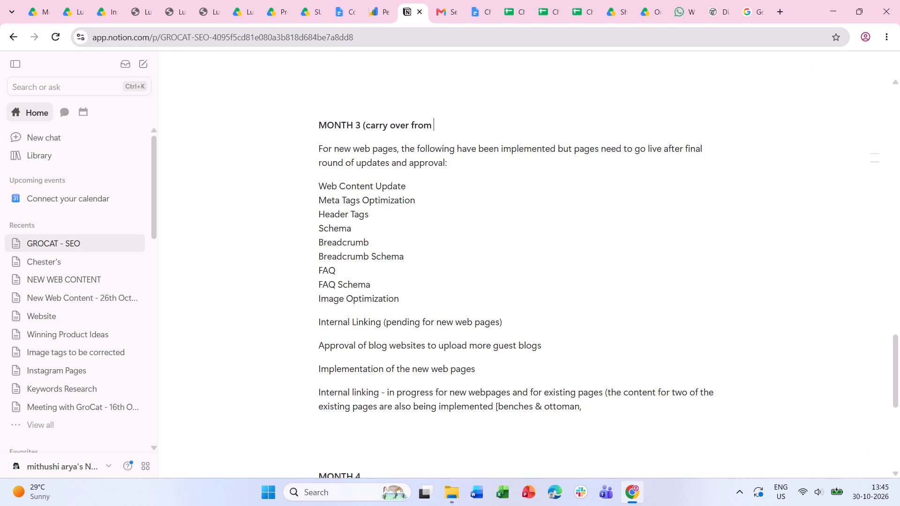
type("month 2)")
Append "(carry over from month 3)" to the MONTH 4 heading under PENDING WORKS.
scroll(553, 297, "down", 4)
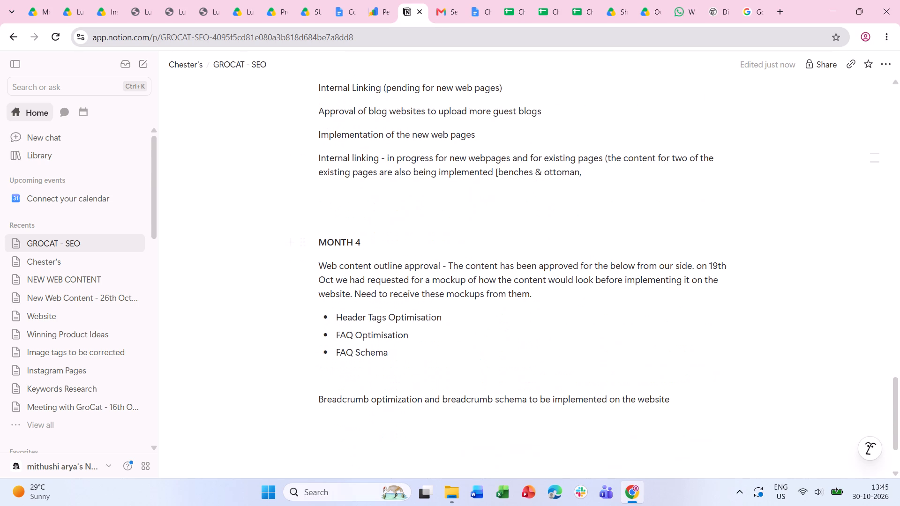
left_click(440, 238)
key("space")
type("(carry over from month 3)")
scroll(583, 322, "down", 2)
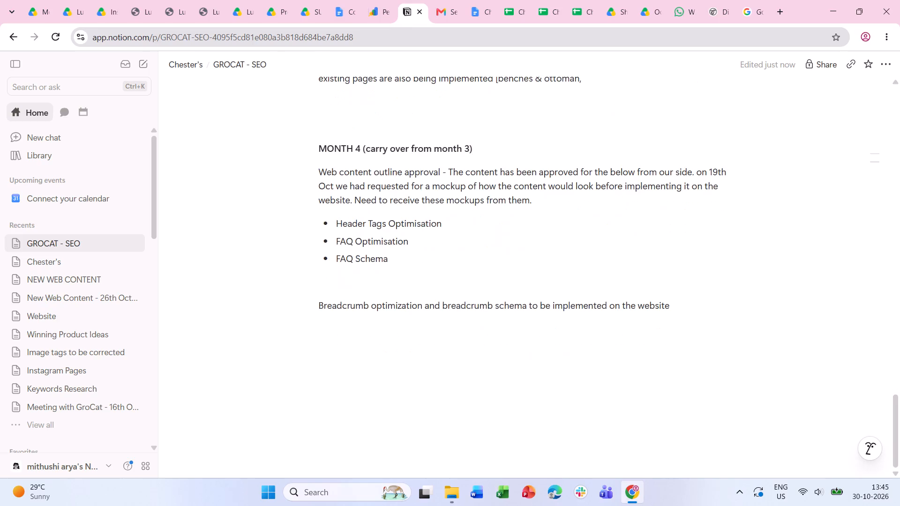
left_click(686, 305)
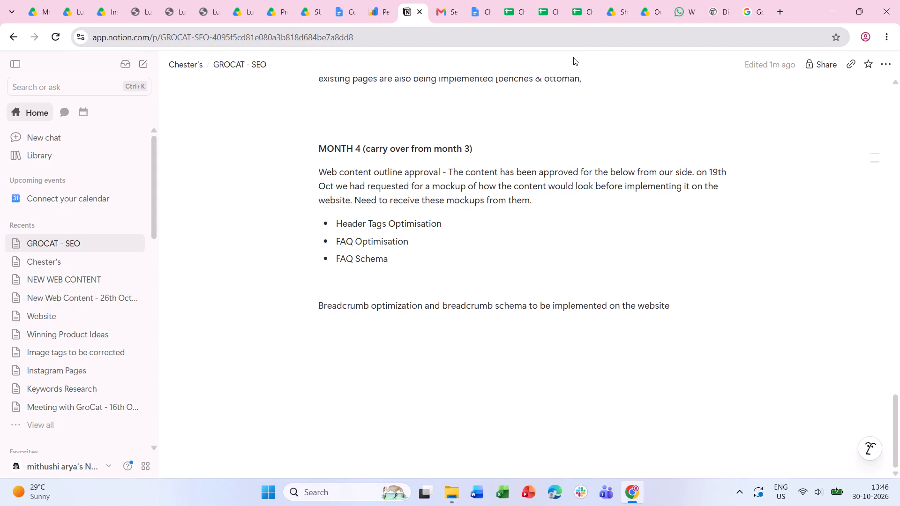
Switch to the Chester's India - SEO Monthly Action Plan spreadsheet and review the Month 3 task statuses.
left_click(502, 8)
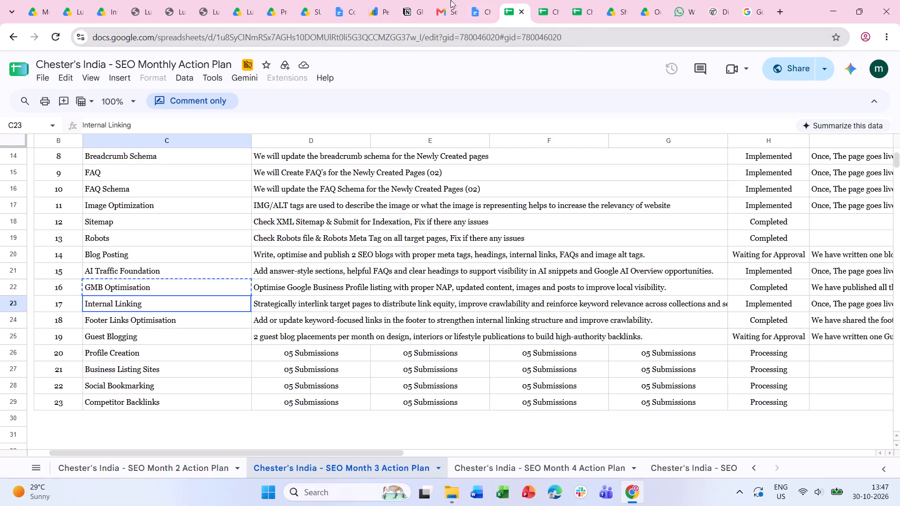
Switch to the Google search page and search for nandu chemicals.
left_click(760, 0)
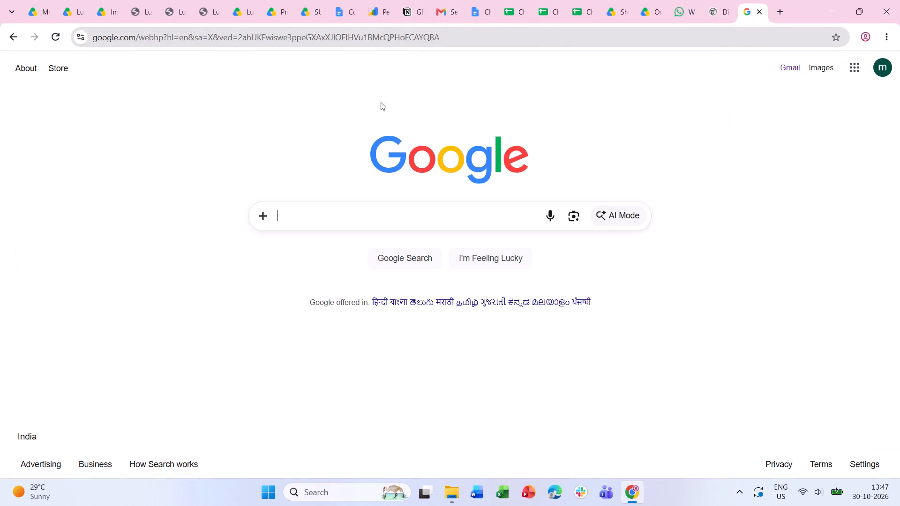
type("nandu chem")
key("Down")
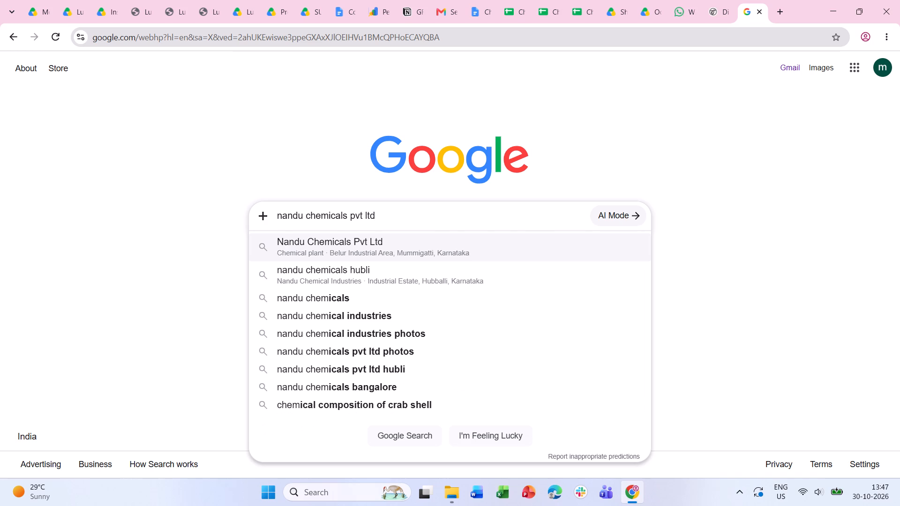
key("Down")
key("Down")
key("Return")
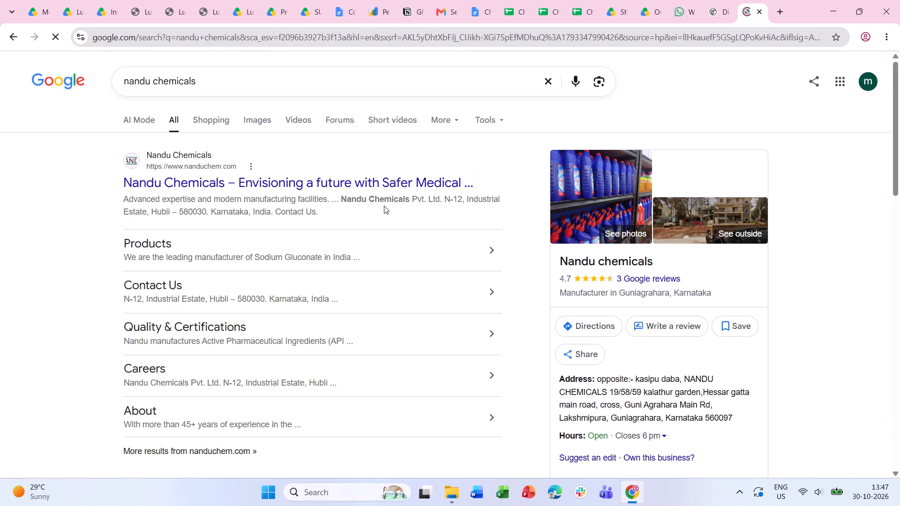
Open the Nandu Chemicals website from the search results.
left_click(420, 180)
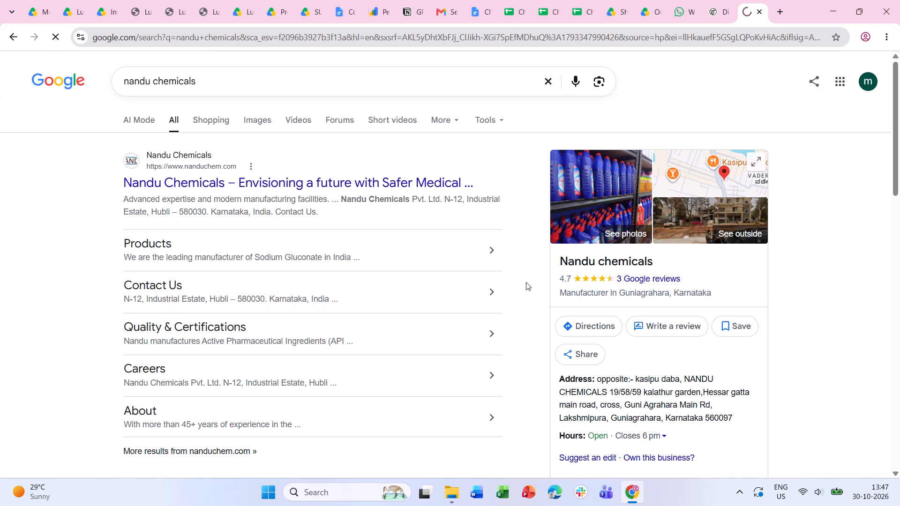
Close the Nandu Chemicals page.
left_click(760, 11)
Switch to the Chester's India - SEO Monthly Action Plan spreadsheet and read the Month 3 remark for Guest Blogging.
left_click(435, 0)
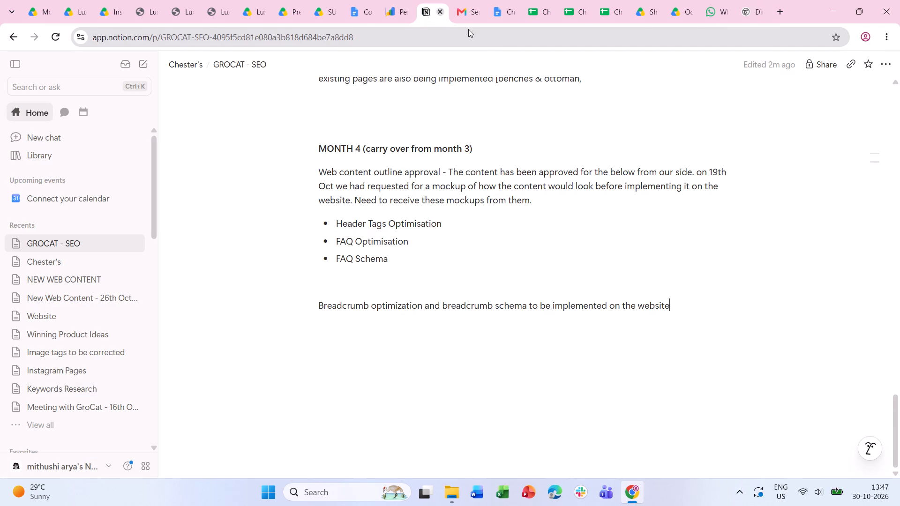
left_click(480, 0)
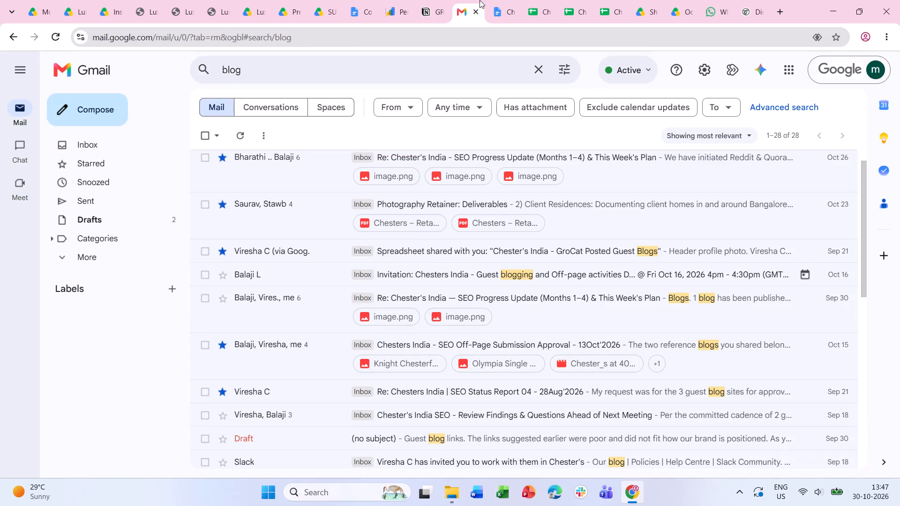
left_click(502, 0)
left_click(513, 3)
left_click(528, 3)
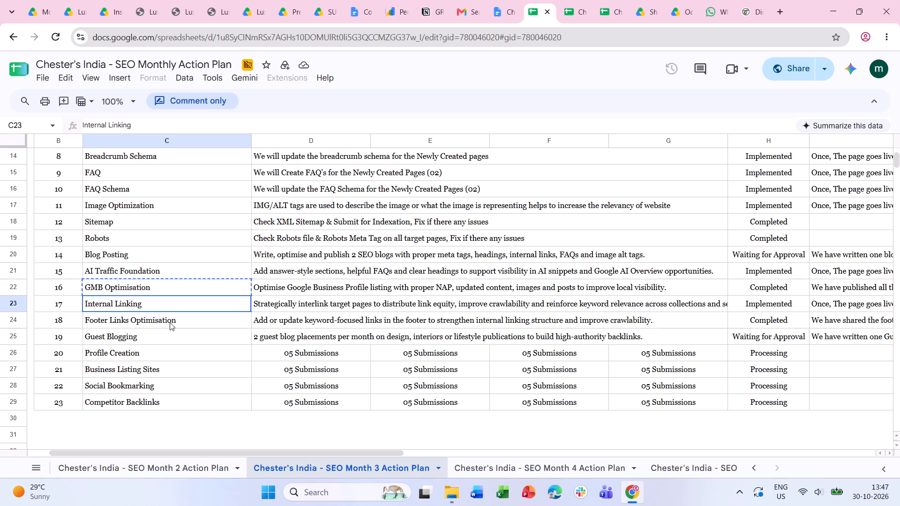
left_click(165, 335)
left_click(834, 339)
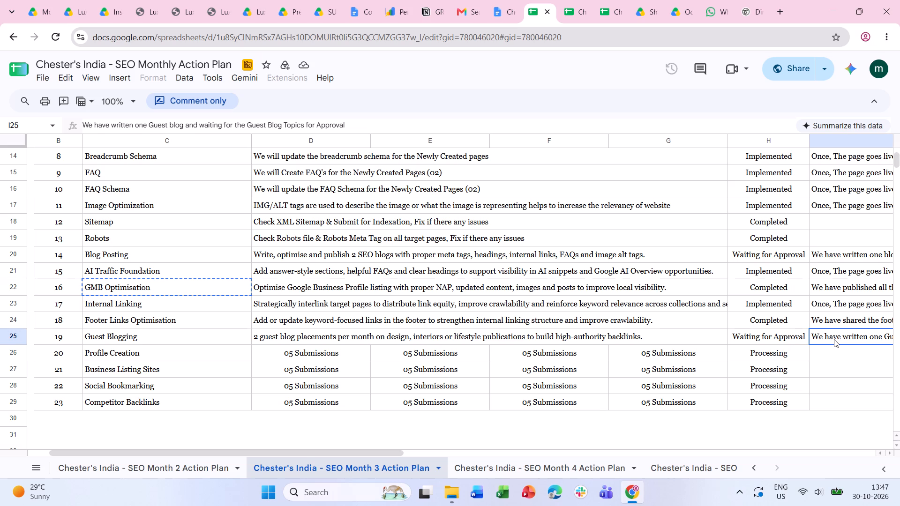
left_click(484, 0)
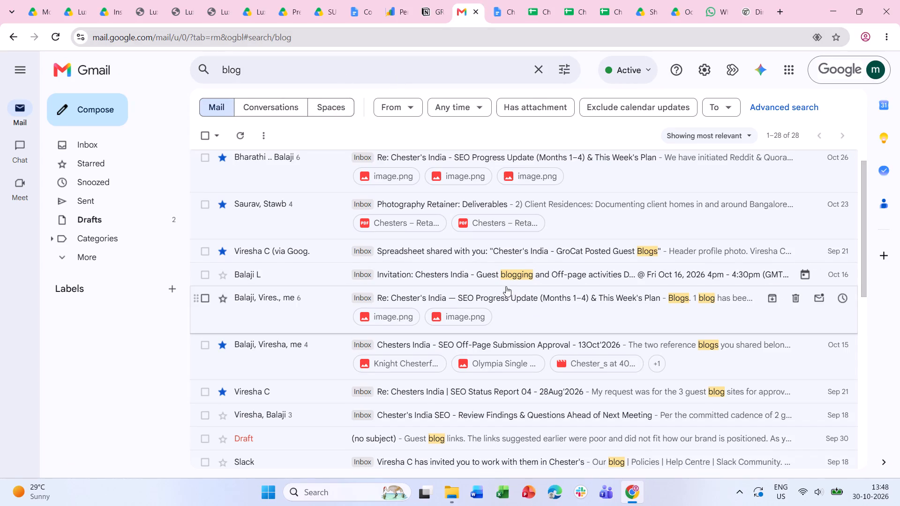
left_click(494, 281)
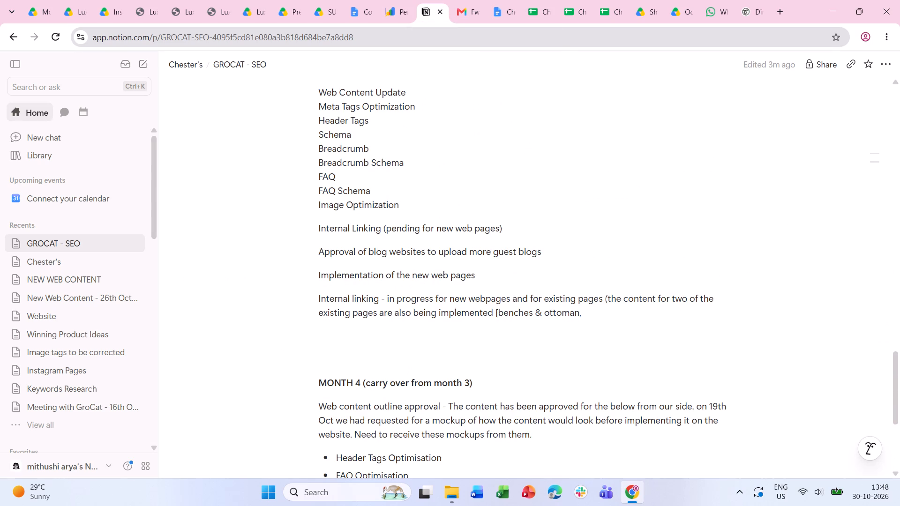
left_click(549, 247)
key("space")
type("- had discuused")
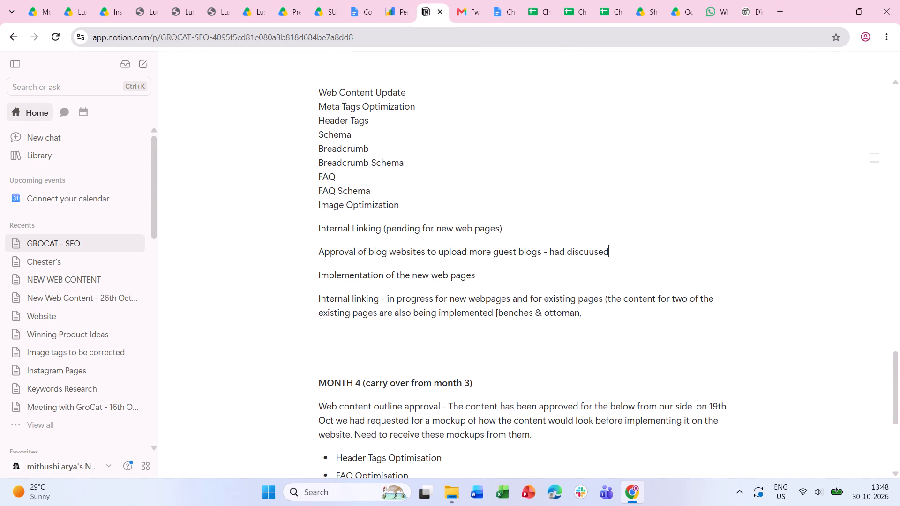
In Notion, make the Month 3 guest blog approval note read "had a call with them regarding the links they had shared".
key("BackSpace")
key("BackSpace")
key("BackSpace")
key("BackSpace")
type("ssed with them")
key("space")
key("BackSpace")
key("BackSpace")
key("BackSpace")
key("BackSpace")
key("BackSpace")
key("BackSpace")
key("BackSpace")
key("BackSpace")
key("BackSpace")
key("BackSpace")
key("BackSpace")
key("BackSpace")
key("BackSpace")
key("BackSpace")
key("BackSpace")
key("BackSpace")
key("BackSpace")
key("BackSpace")
key("BackSpace")
key("BackSpace")
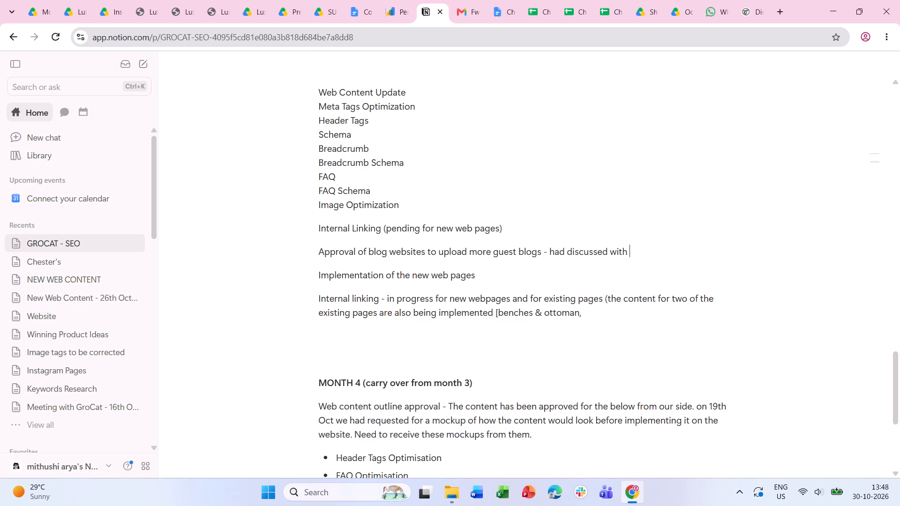
type("a call with them regad")
key("BackSpace")
type("ri")
key("BackSpace")
type("ding the links they had shared")
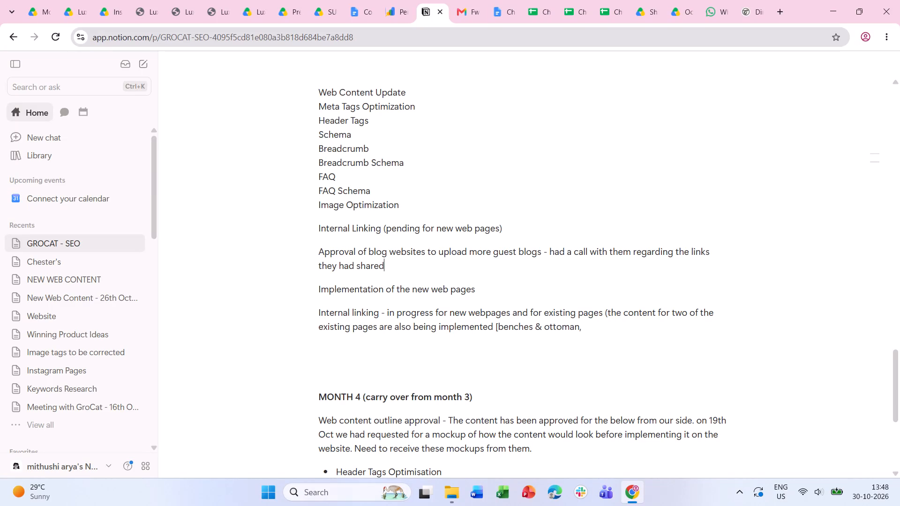
Extend the guest blog approval note with ", also sent a mail with our concerns regarding the links".
type(", also shared")
key("BackSpace")
key("BackSpace")
key("BackSpace")
key("BackSpace")
key("BackSpace")
type("ent a mail with our concerns regarding the links")
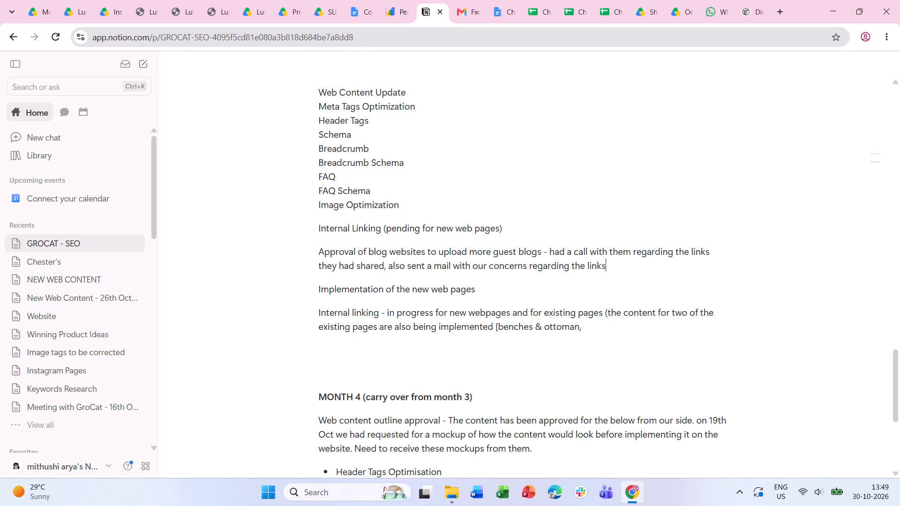
Extend the guest blog approval note with ". Pending from their side is suggestions for the links".
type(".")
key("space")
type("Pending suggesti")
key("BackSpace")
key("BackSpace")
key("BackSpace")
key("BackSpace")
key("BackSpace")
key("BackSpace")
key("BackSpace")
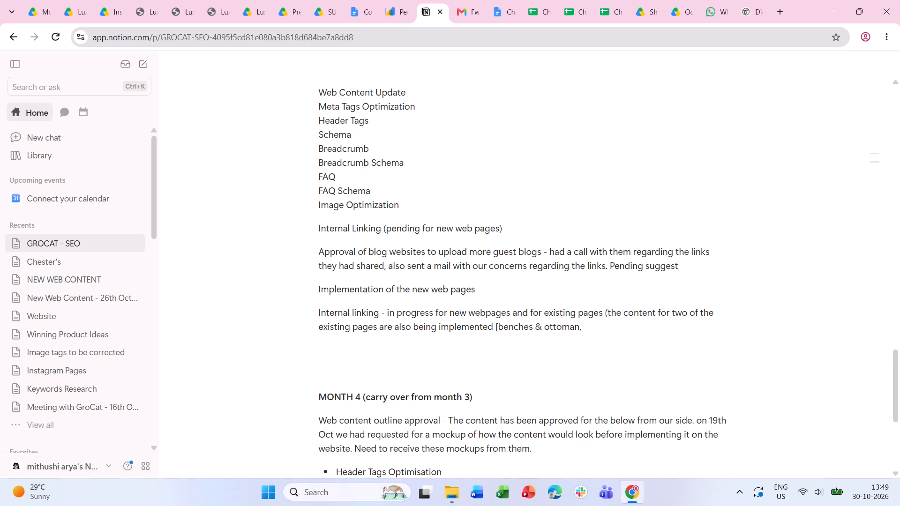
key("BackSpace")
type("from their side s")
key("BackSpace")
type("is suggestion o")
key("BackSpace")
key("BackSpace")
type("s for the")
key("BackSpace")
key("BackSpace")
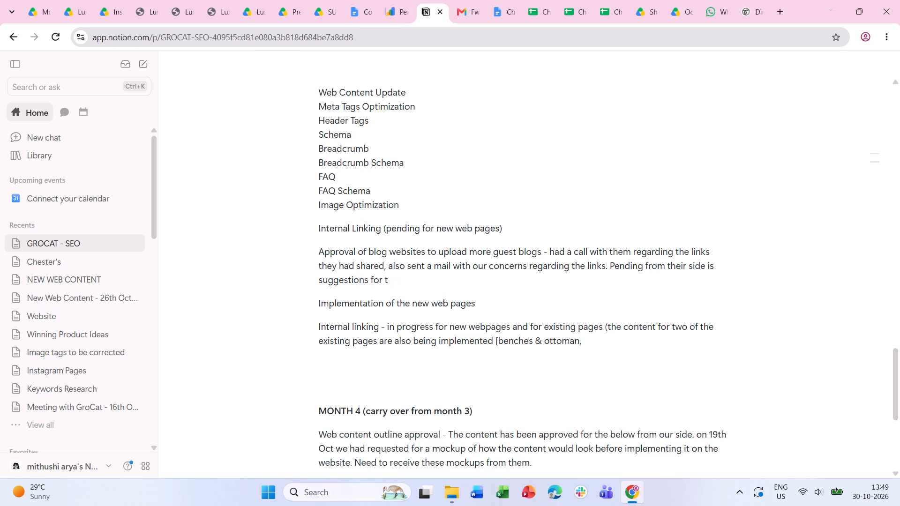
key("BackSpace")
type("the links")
left_click(459, 0)
scroll(592, 257, "up", 2)
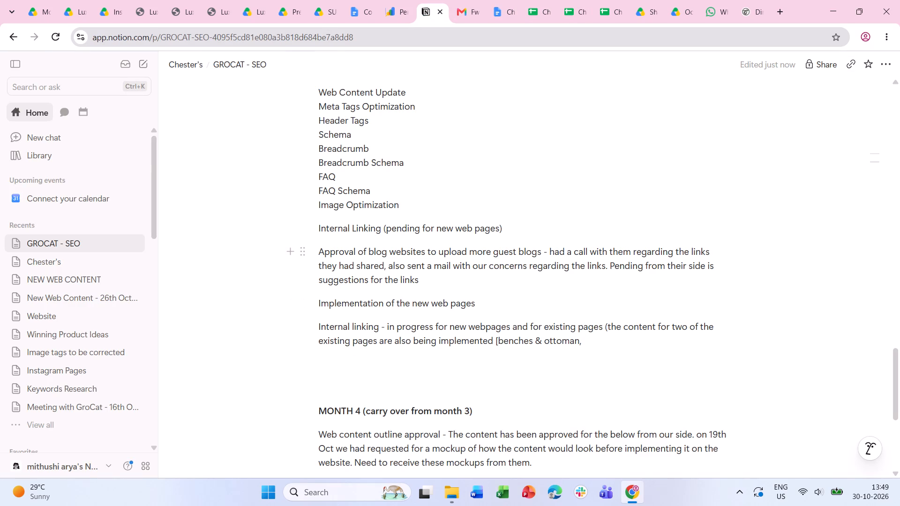
left_click(454, 268)
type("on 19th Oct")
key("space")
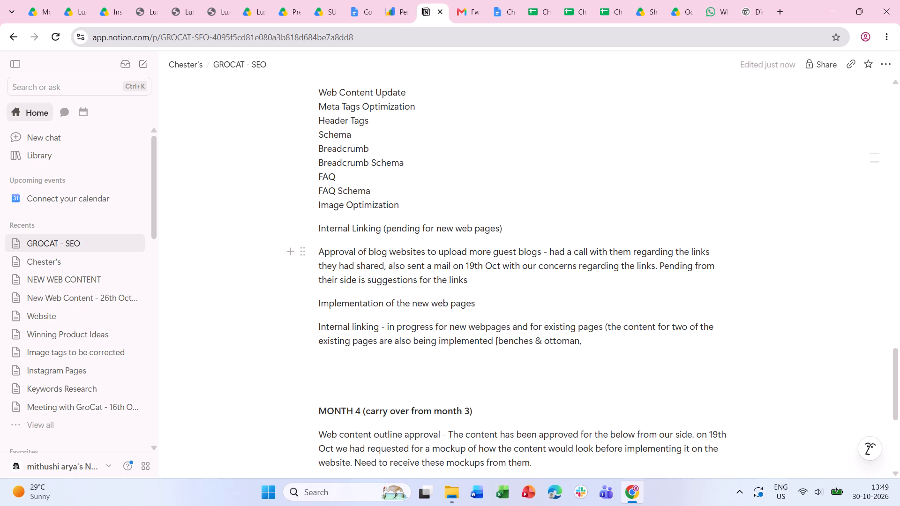
End the guest blog approval note with a period and add an empty line below it.
left_click(508, 282)
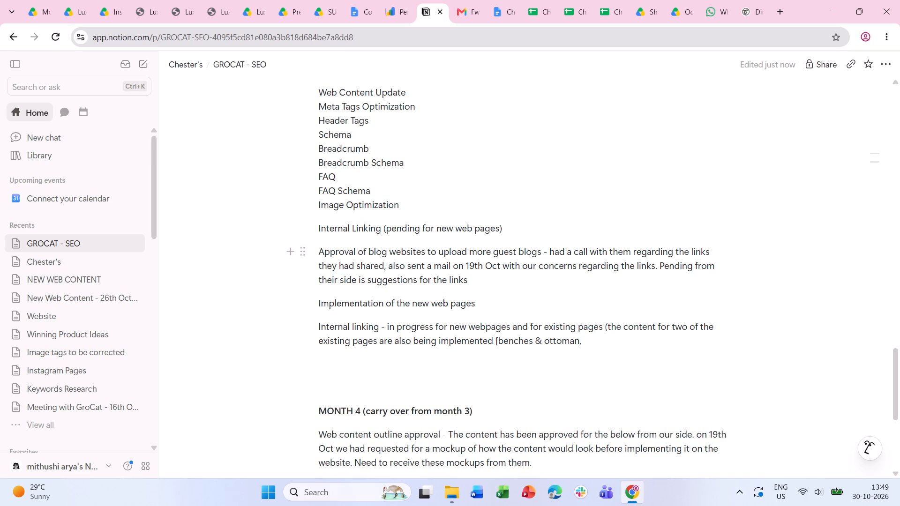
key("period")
key("Return")
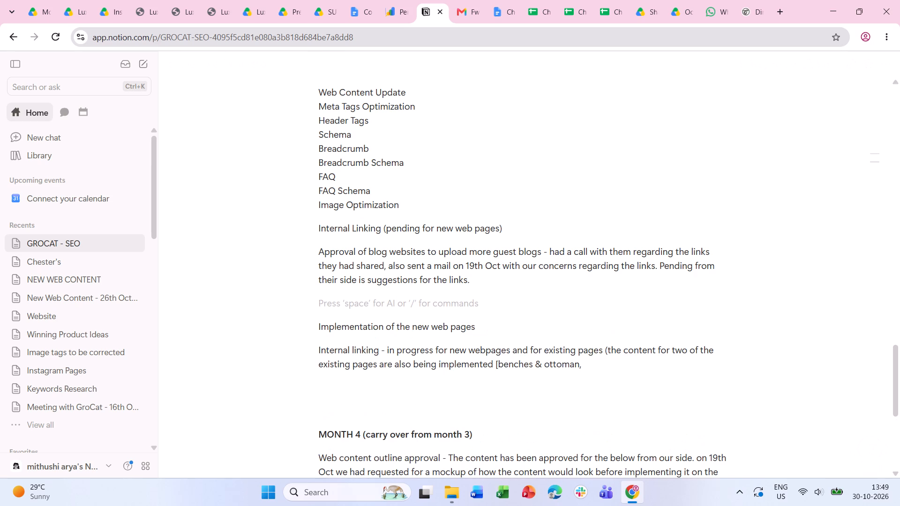
Bold the labels "Approval of blog websites to upload more guest blogs" and "Internal Linking" under pending Month 3.
left_click_drag(544, 248, 316, 246)
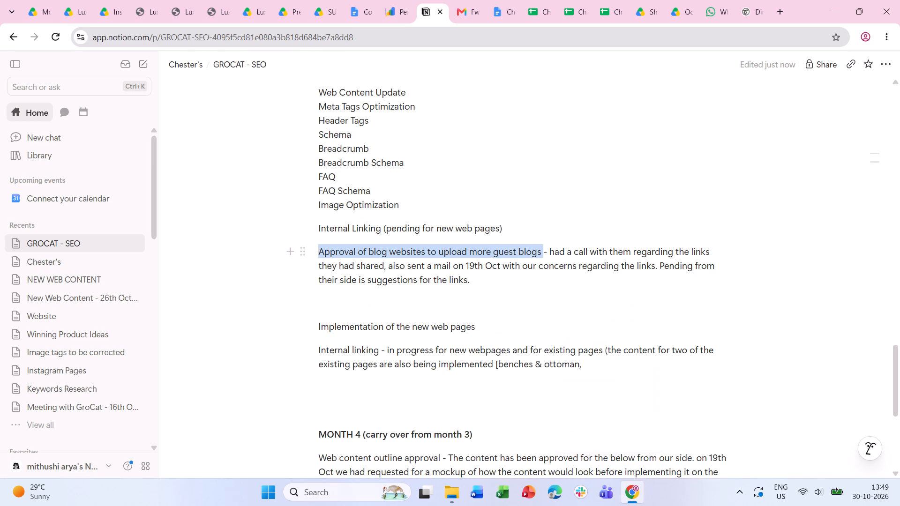
key("ctrl+b")
left_click_drag(382, 227, 381, 227)
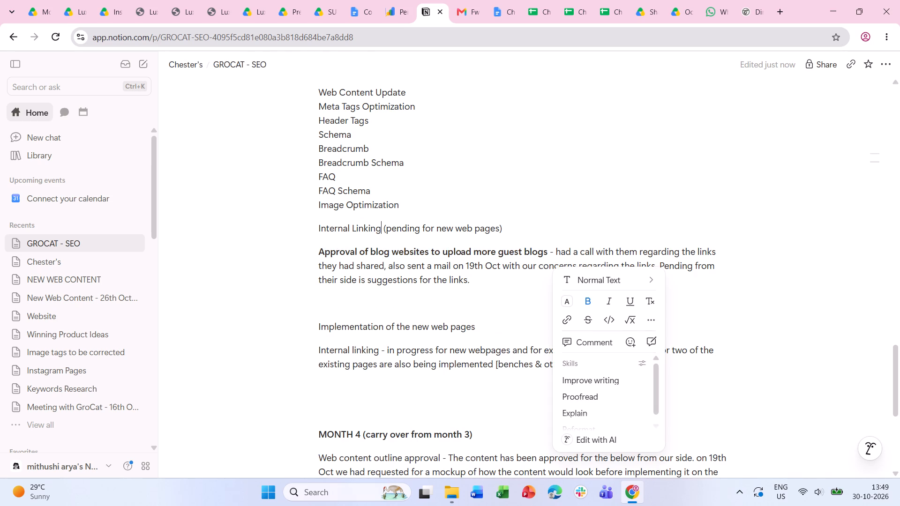
left_click_drag(381, 227, 317, 227)
key("ctrl+b")
Bold the Month 3 list of implemented items from Web Content Update to Image Optimization.
scroll(378, 200, "up", 2)
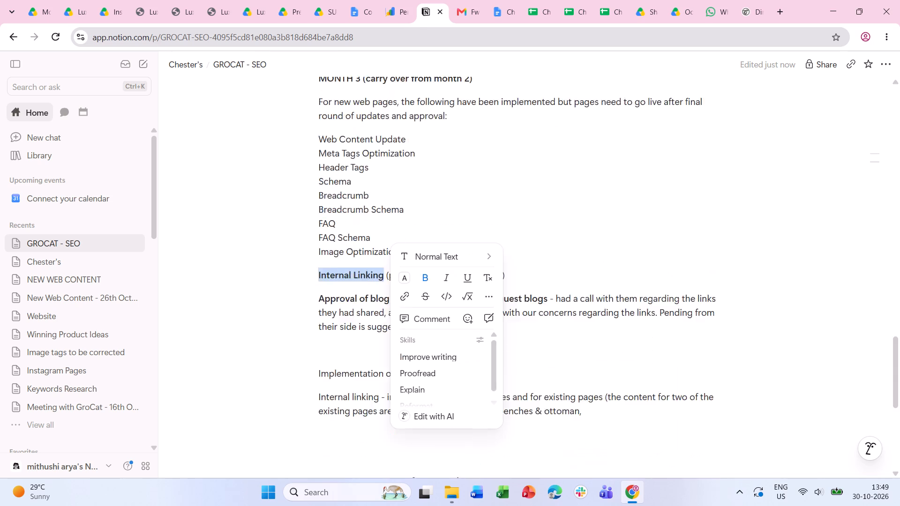
left_click_drag(318, 209, 406, 326)
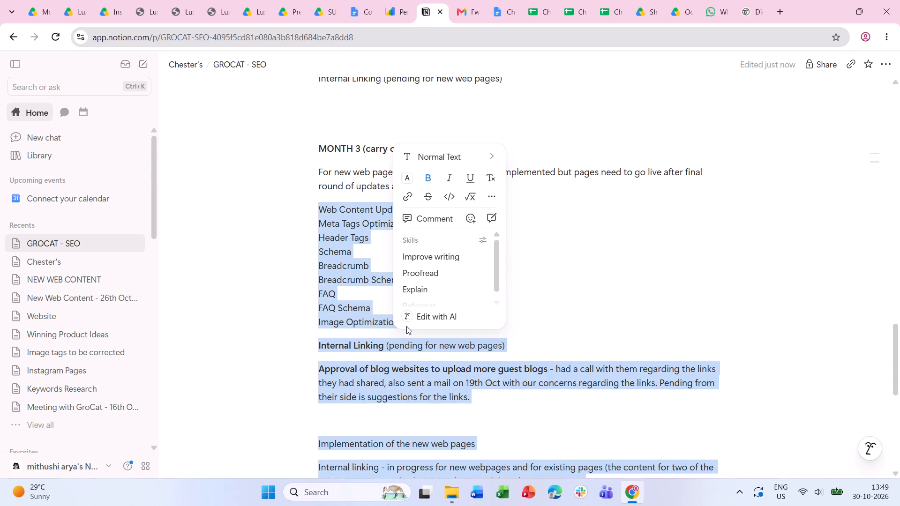
left_click_drag(406, 326, 385, 320)
left_click(612, 304)
left_click_drag(424, 322, 334, 221)
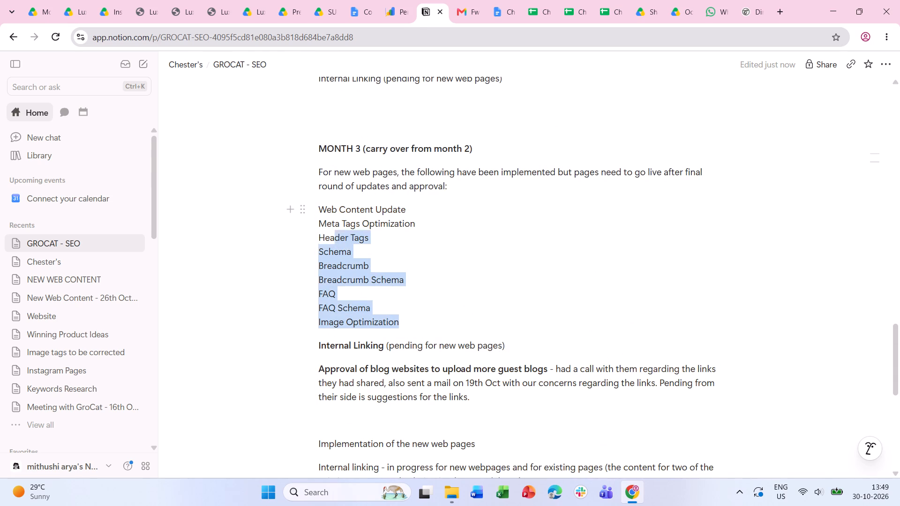
left_click_drag(334, 221, 320, 210)
key("ctrl+b")
left_click_drag(525, 323, 520, 321)
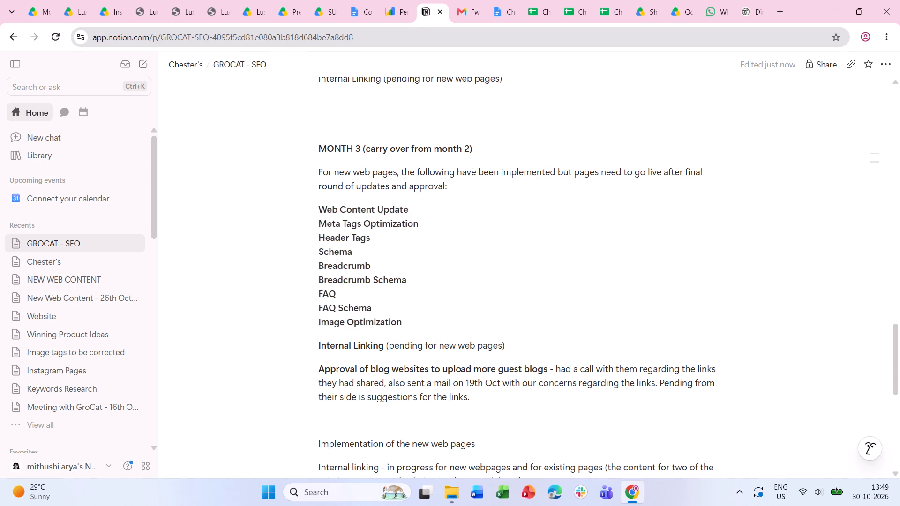
Bold the line "Implementation of the new web pages" under Month 3.
scroll(615, 349, "down", 2)
left_click_drag(317, 324, 523, 324)
key("ctrl+b")
left_click_drag(379, 351, 314, 347)
left_click(622, 379)
Delete the text "Internal Linking (pending for new web pages)" from the Month 3 notes.
left_click_drag(509, 234, 309, 231)
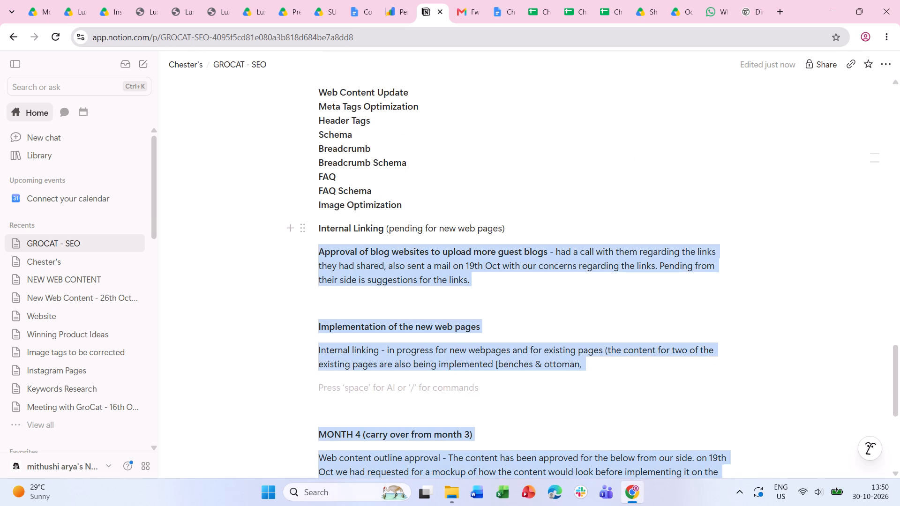
left_click_drag(309, 231, 318, 230)
key("BackSpace")
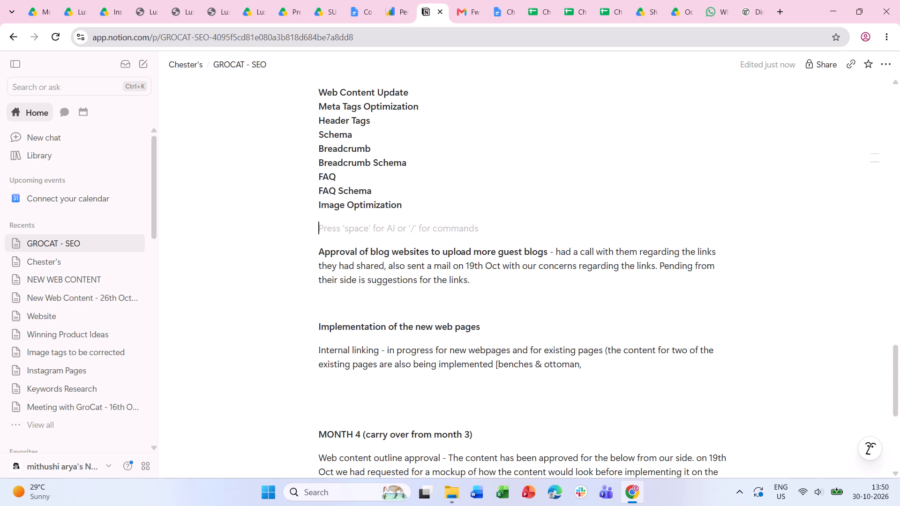
Bold the label "Web content outline approval" under Month 4.
scroll(624, 307, "down", 4)
left_click_drag(319, 225, 448, 223)
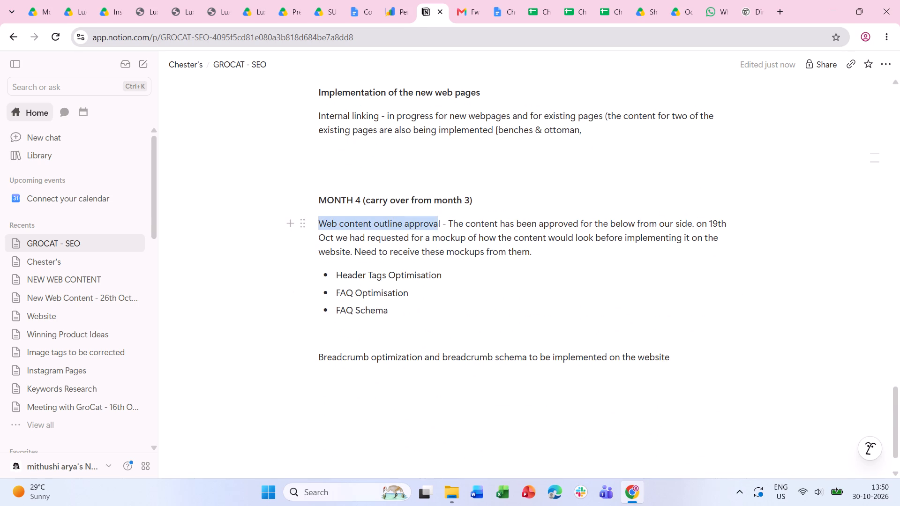
left_click_drag(448, 223, 441, 224)
key("ctrl+b")
Bold "Breadcrumb optimization and breadcrumb schema" under Month 4 and insert a hyphen before "to be implemented on the website".
left_click_drag(319, 356, 400, 355)
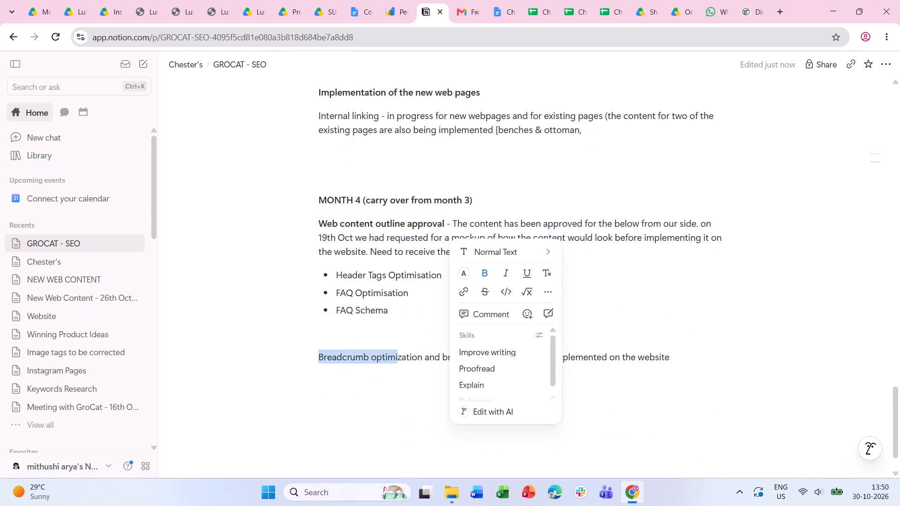
left_click_drag(400, 355, 423, 355)
key("ctrl+b")
left_click_drag(447, 356, 532, 357)
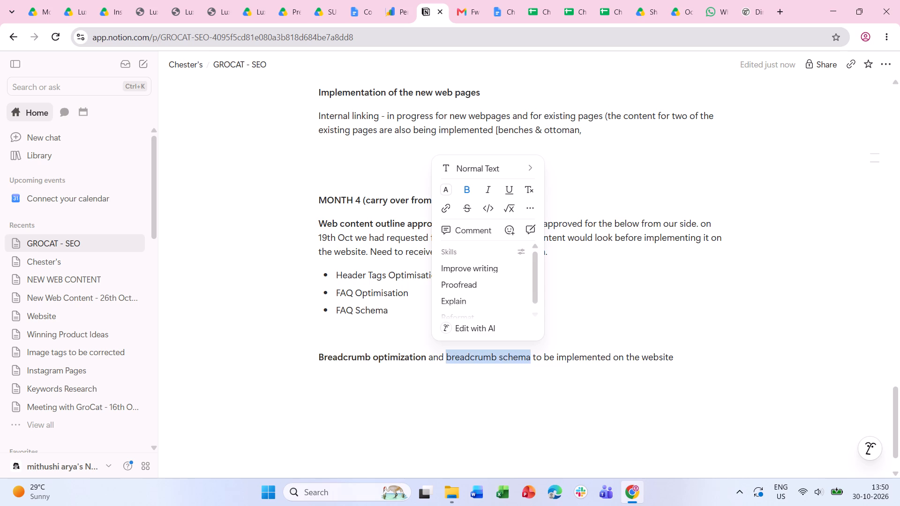
left_click_drag(532, 357, 531, 357)
key("ctrl+b")
left_click(531, 357)
key("space")
type("-")
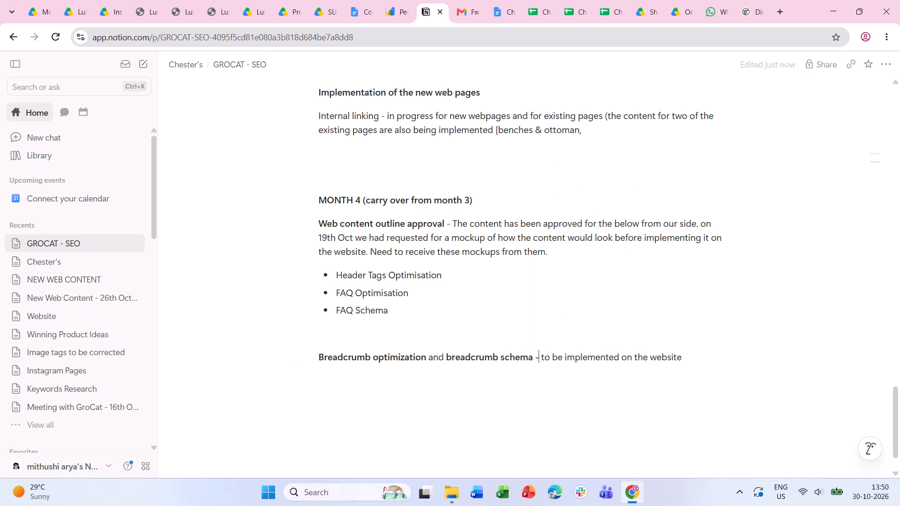
key("space")
left_click_drag(444, 356, 429, 357)
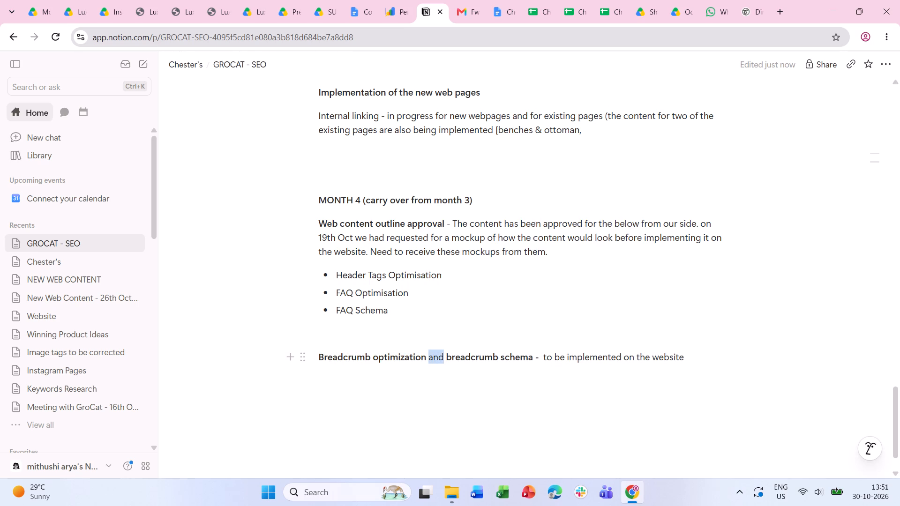
left_click_drag(429, 357, 428, 358)
key("ctrl+b")
Bold the Header Tags Optimisation, FAQ Optimisation and FAQ Schema bullets, and add an empty line below the breadcrumb note.
left_click(461, 377)
left_click_drag(412, 316, 322, 276)
key("ctrl+b")
left_click(527, 416)
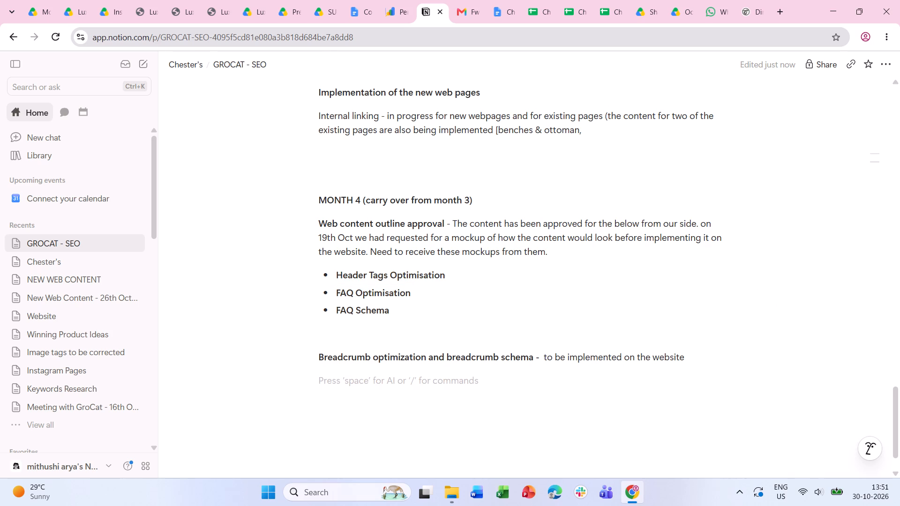
key("Return")
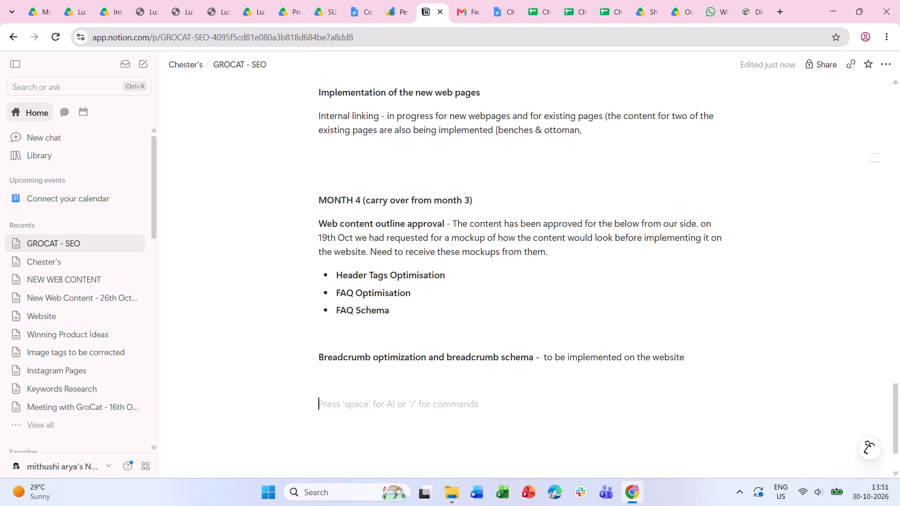
Remove "(carry over from month 3)" from the MONTH 4 heading under the pending works.
scroll(751, 385, "up", 6)
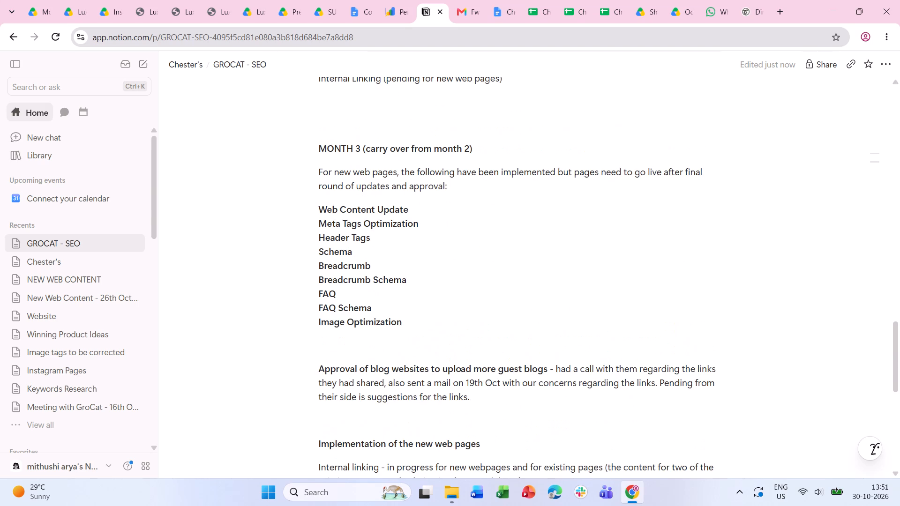
scroll(750, 382, "down", 5)
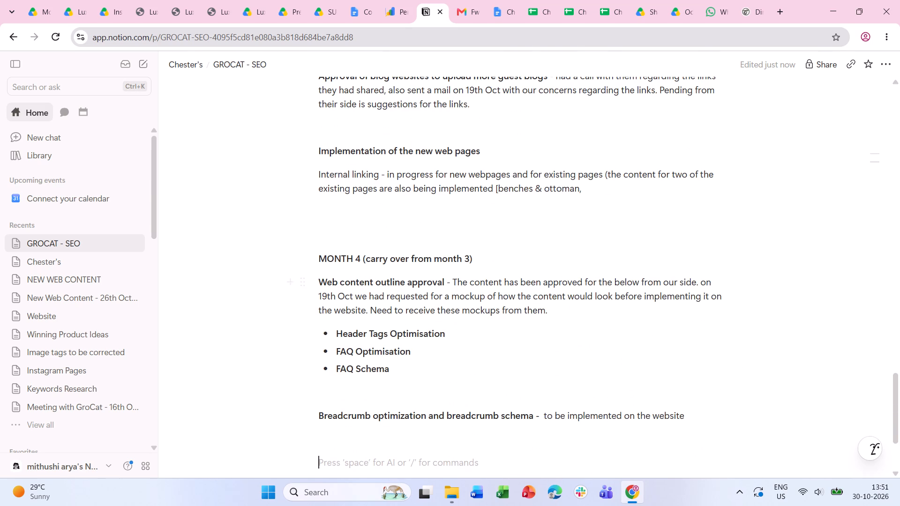
left_click_drag(475, 258, 362, 257)
key("BackSpace")
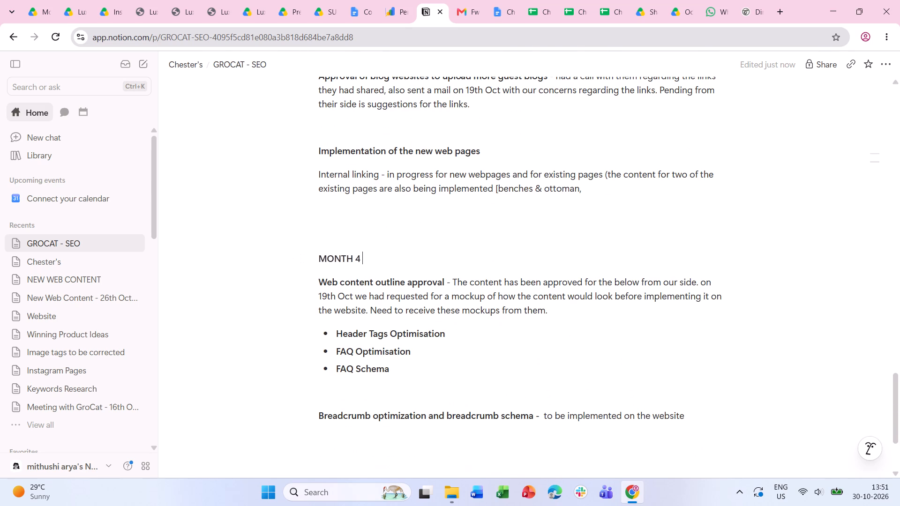
Replace "regarding" before "the links they had shared" in the guest blog note with "to have a discussion about".
scroll(698, 367, "down", 1)
scroll(689, 354, "up", 6)
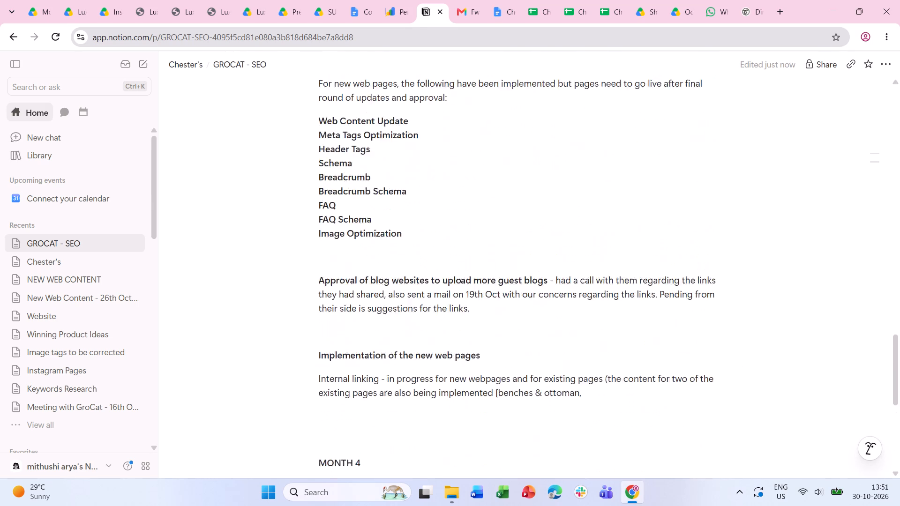
scroll(685, 353, "up", 1)
scroll(672, 350, "down", 3)
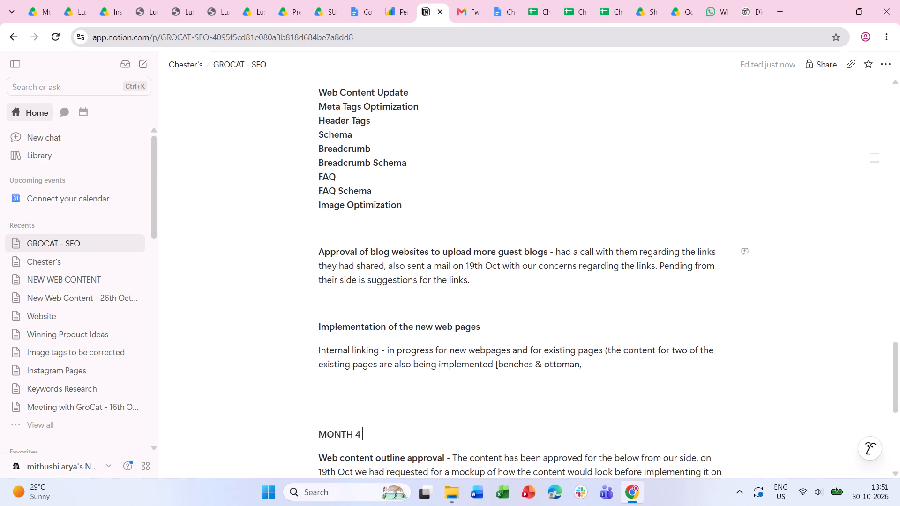
left_click_drag(678, 253, 638, 254)
type("to have a discussion about")
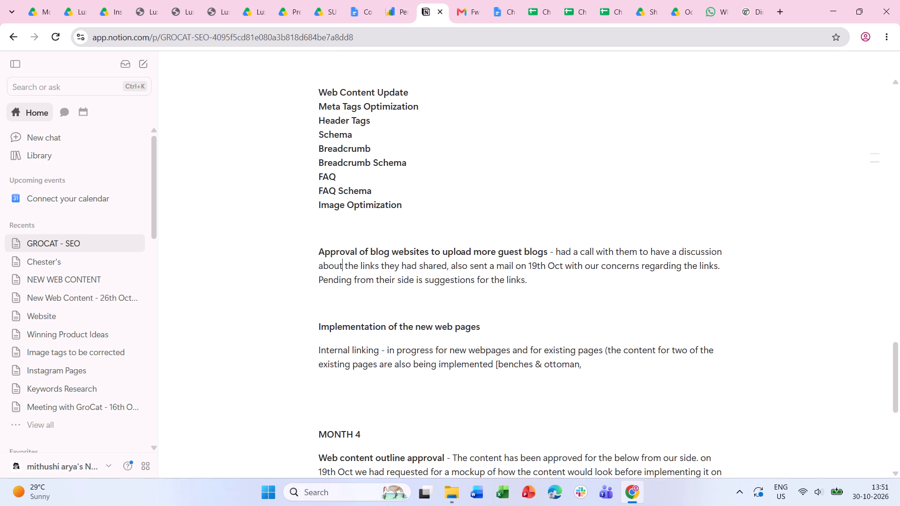
Insert "a few days after the call," after "19th Oct" in the guest blog approval note.
left_click(565, 267)
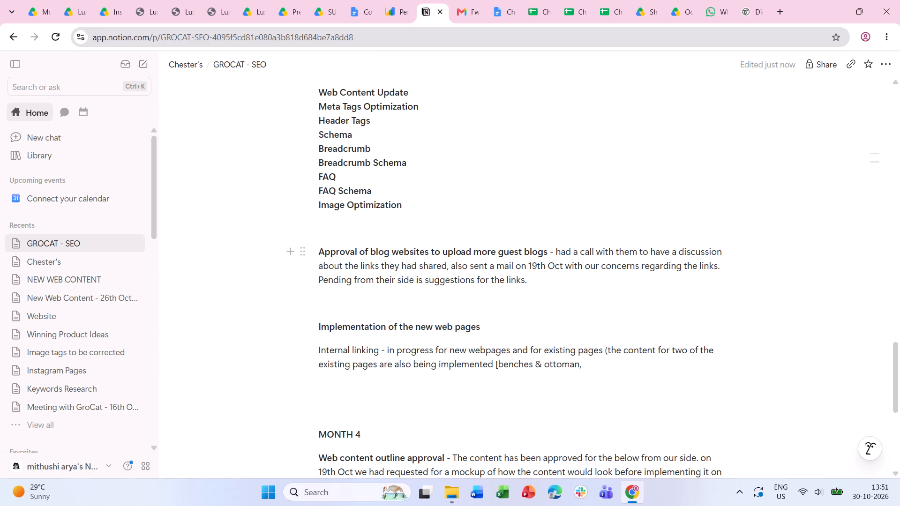
type("a few days after the call,")
key("space")
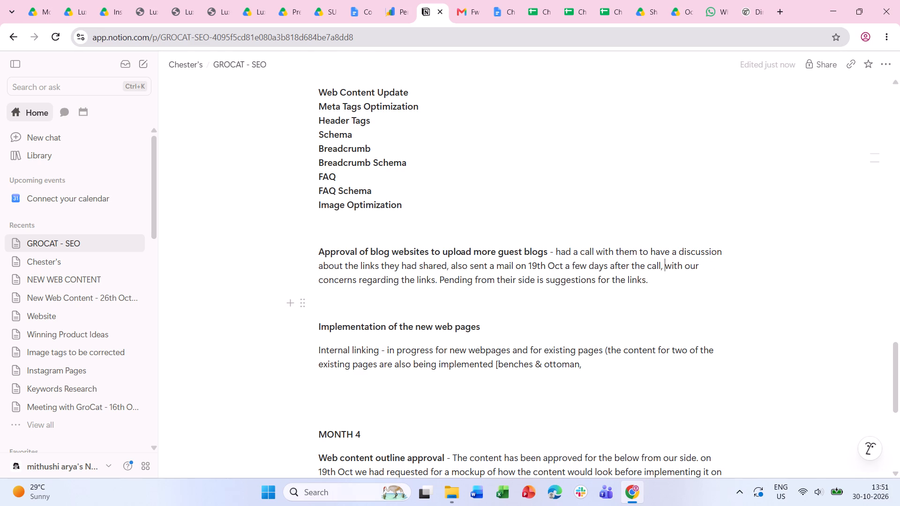
left_click(660, 281)
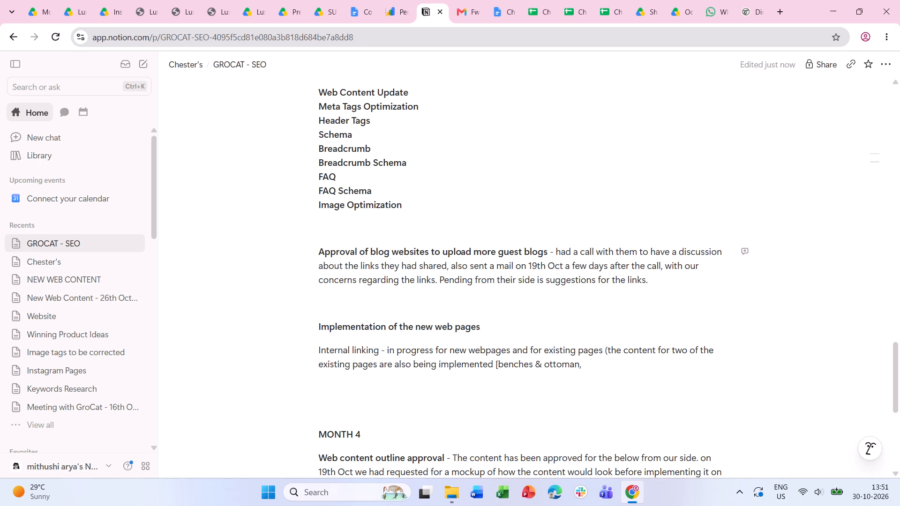
Review the completed and pending works listed month by month on the GROCAT - SEO page.
scroll(669, 331, "down", 4)
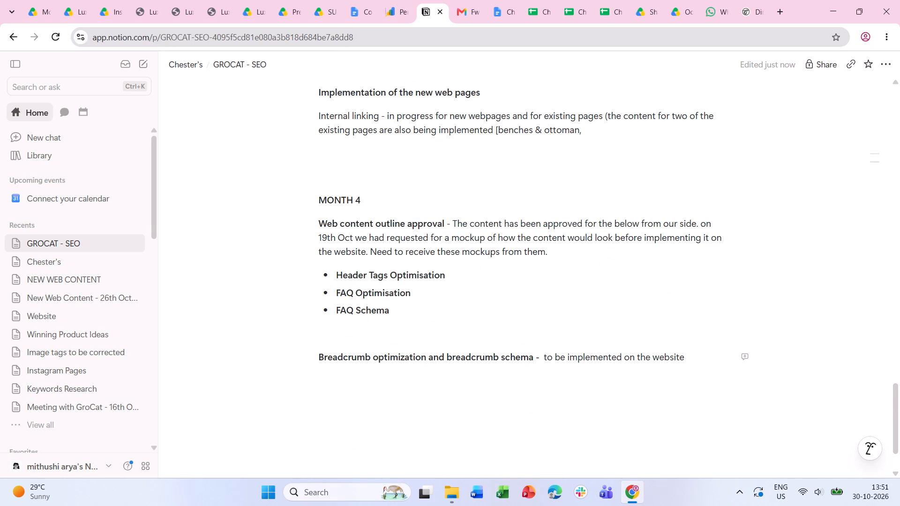
scroll(684, 360, "up", 12)
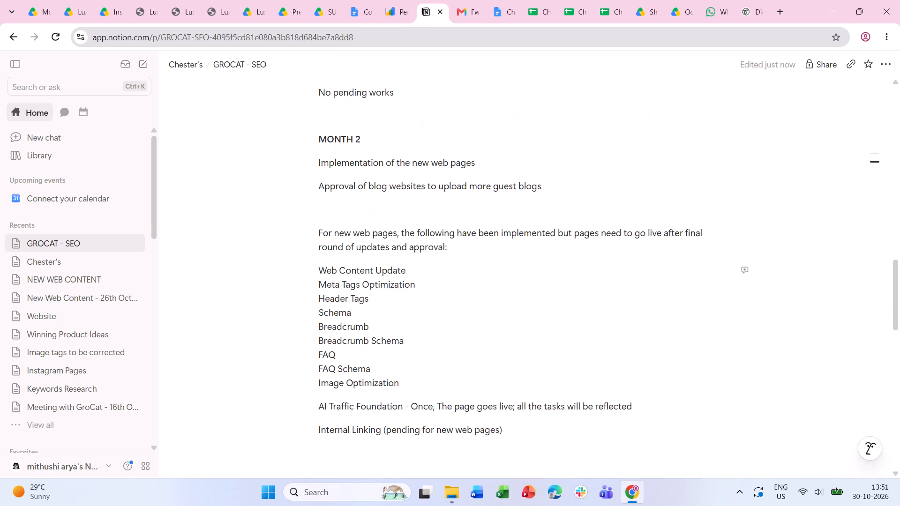
scroll(684, 360, "up", 15)
scroll(684, 360, "up", 7)
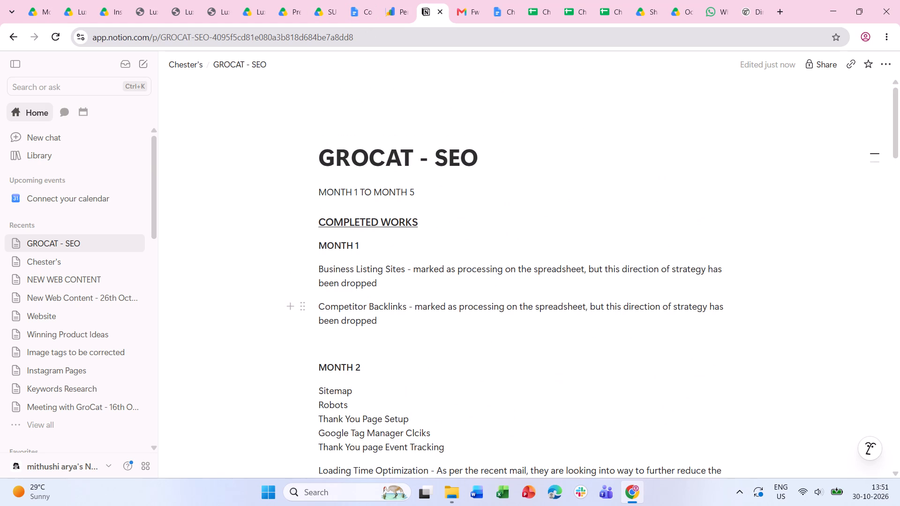
scroll(558, 298, "down", 5)
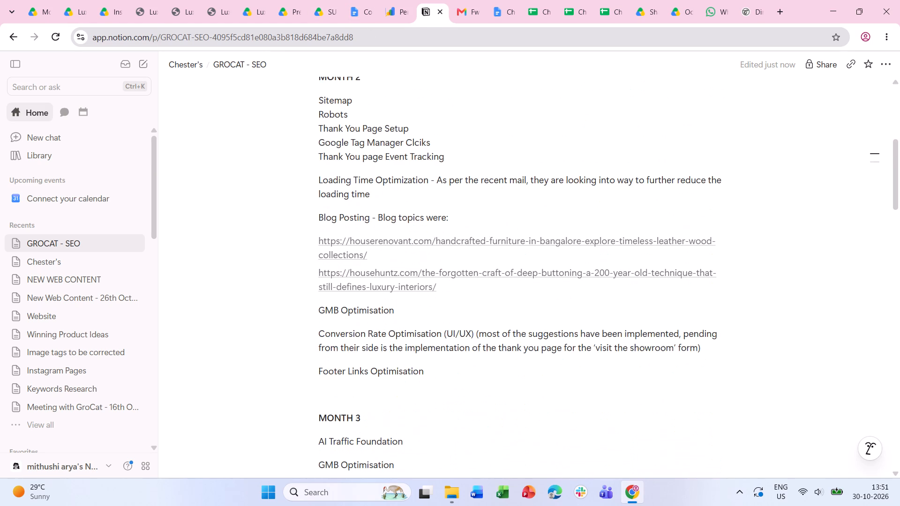
scroll(557, 297, "up", 1)
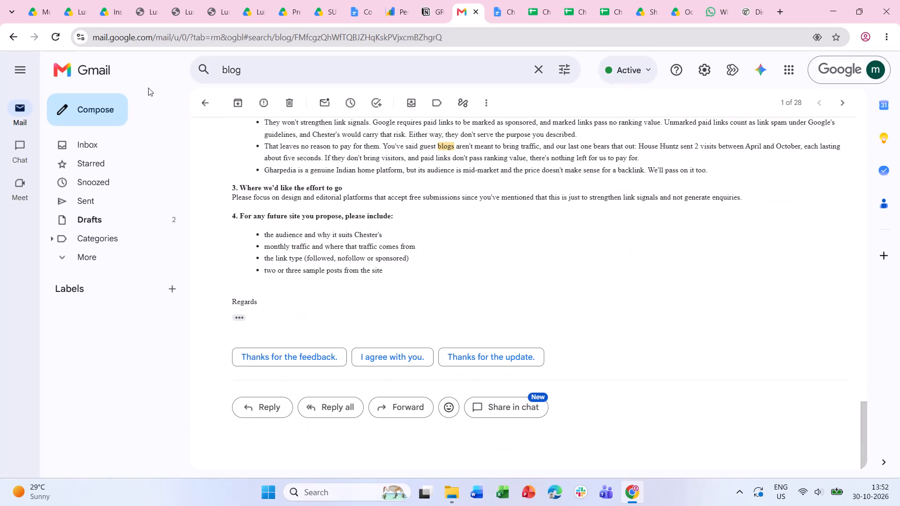
left_click(202, 100)
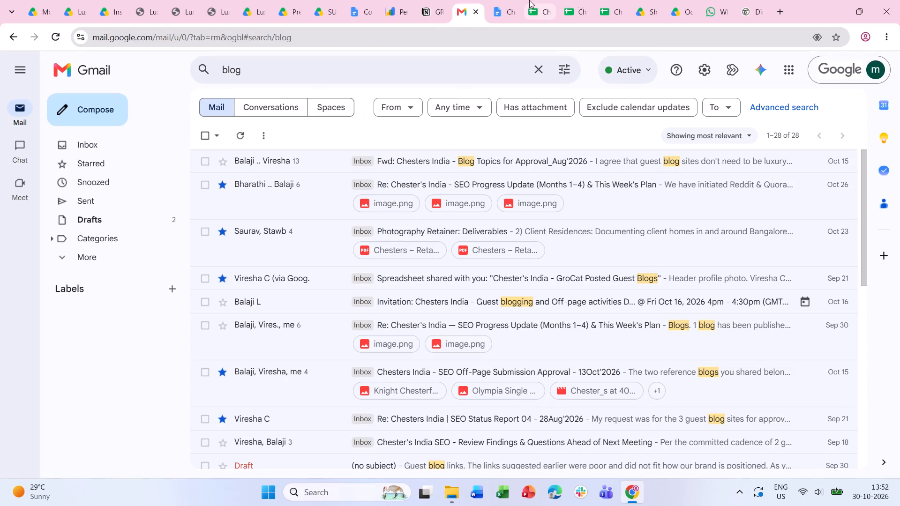
Switch back to the Notion GROCAT - SEO page and recheck the completed works and the pending works through the MONTH 3 section.
left_click(441, 0)
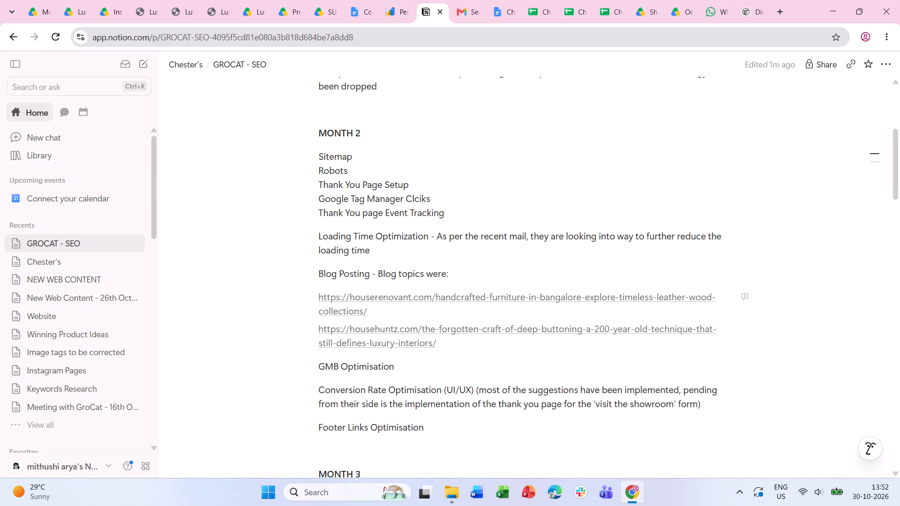
scroll(685, 340, "up", 6)
scroll(736, 385, "down", 2)
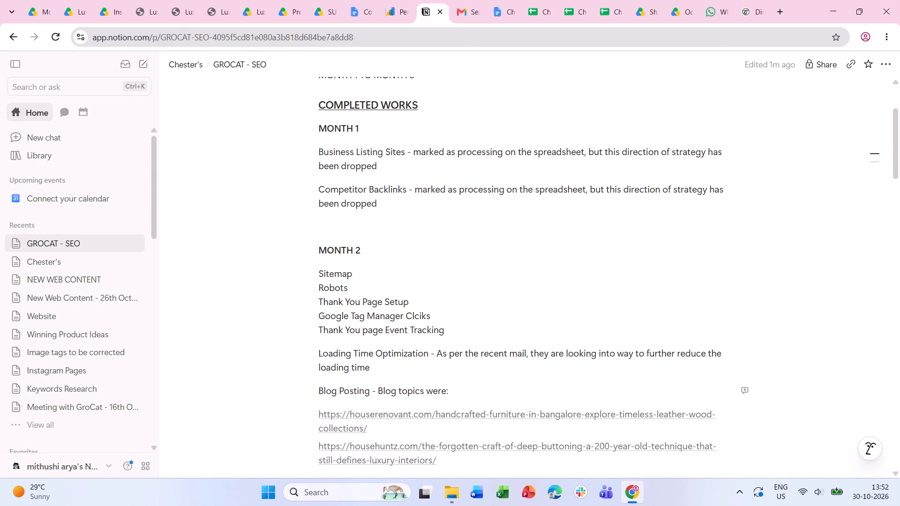
scroll(751, 382, "down", 2)
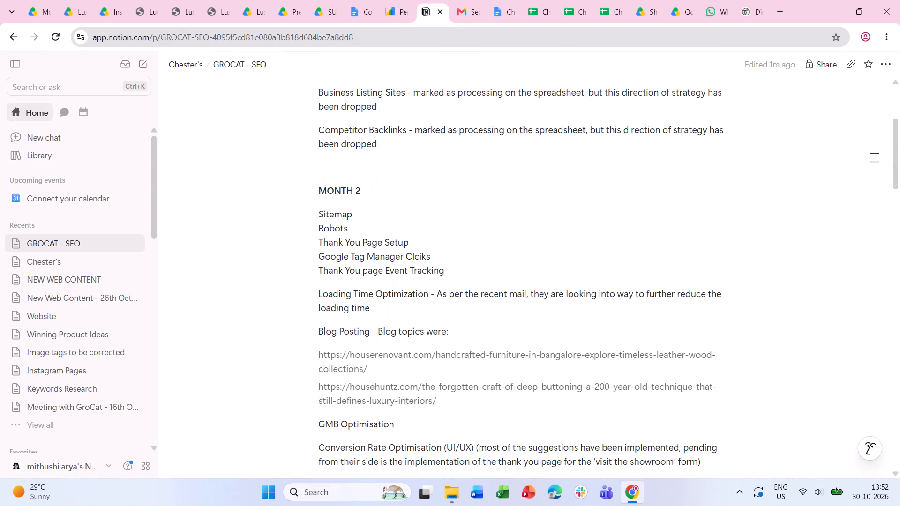
scroll(777, 364, "down", 4)
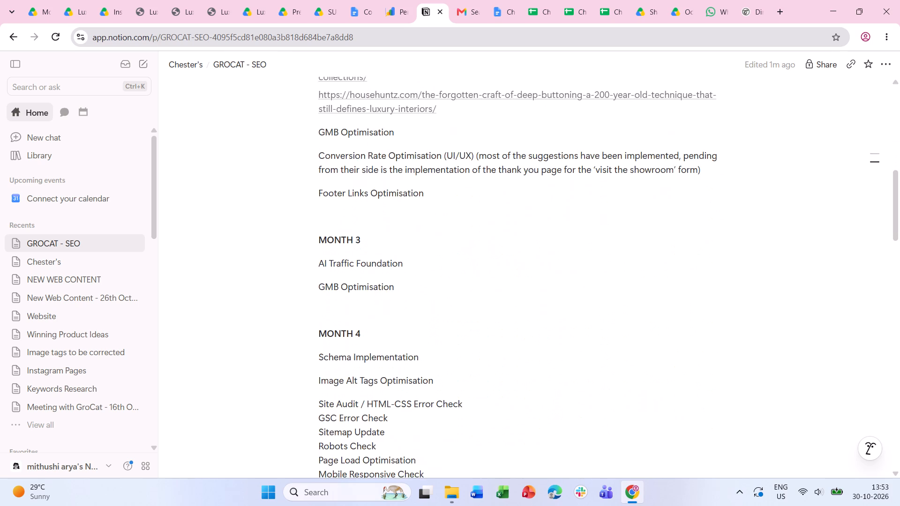
scroll(777, 363, "down", 4)
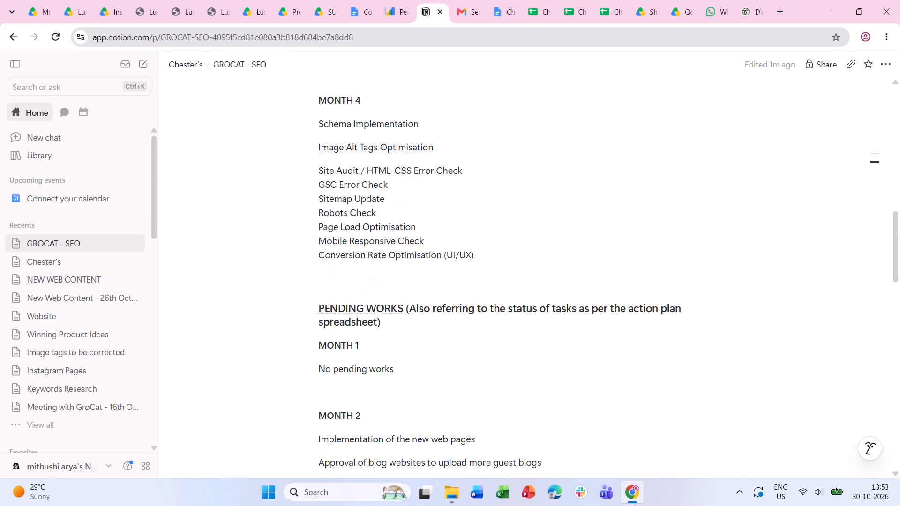
scroll(777, 363, "down", 4)
scroll(777, 363, "up", 1)
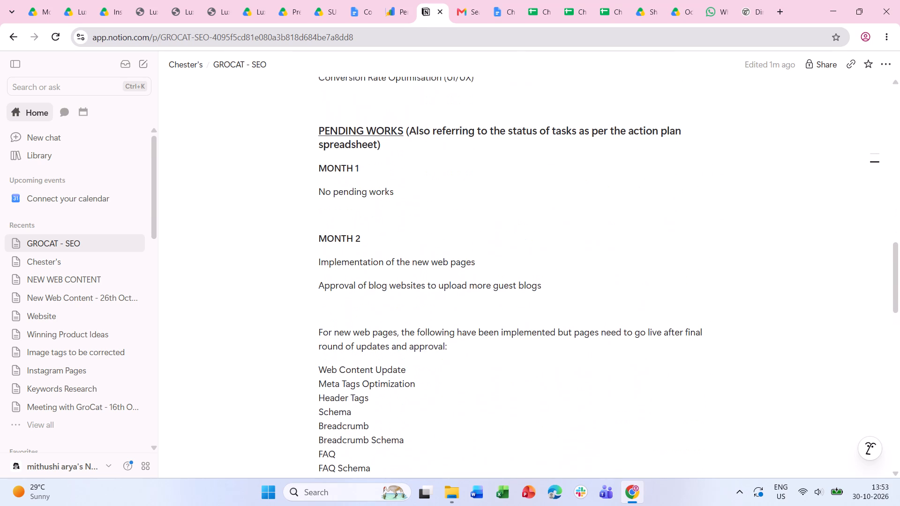
scroll(777, 363, "down", 3)
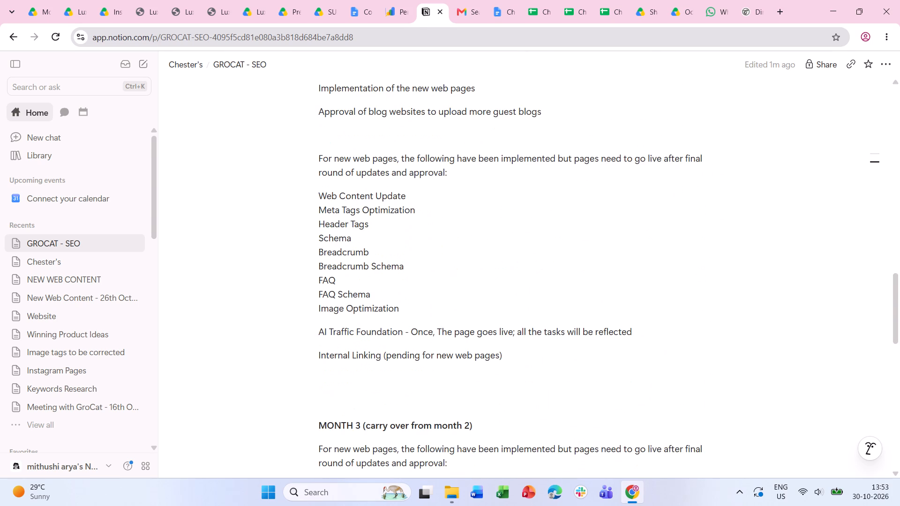
scroll(777, 363, "down", 5)
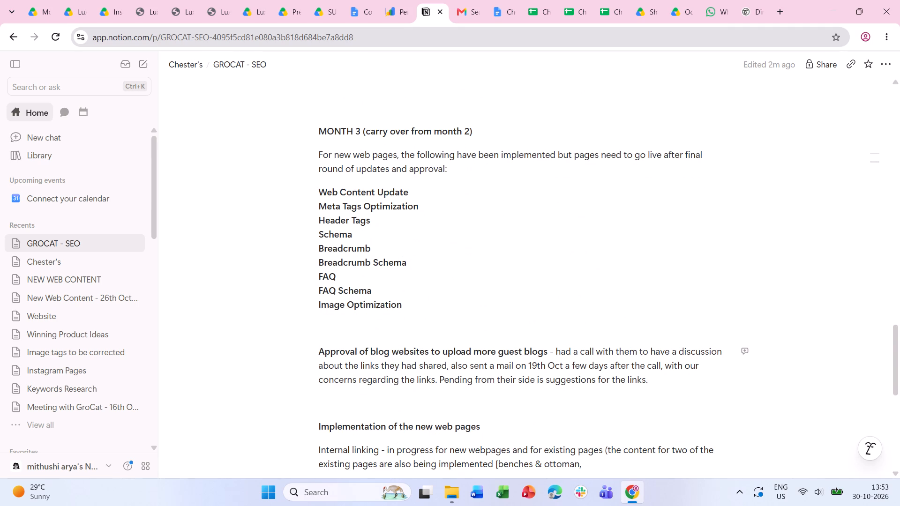
Review the pending works for Month 2 to Month 4 on the GROCAT - SEO page.
scroll(776, 357, "down", 2)
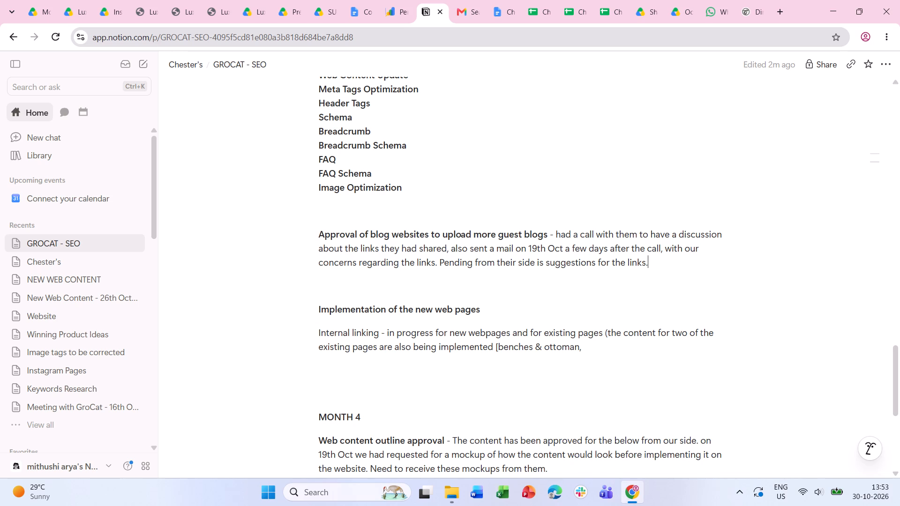
scroll(776, 357, "down", 2)
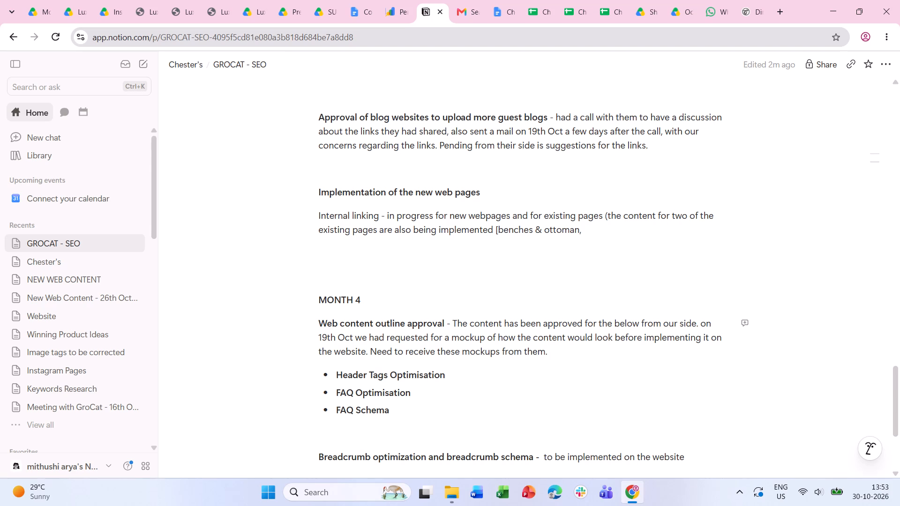
scroll(747, 345, "down", 3)
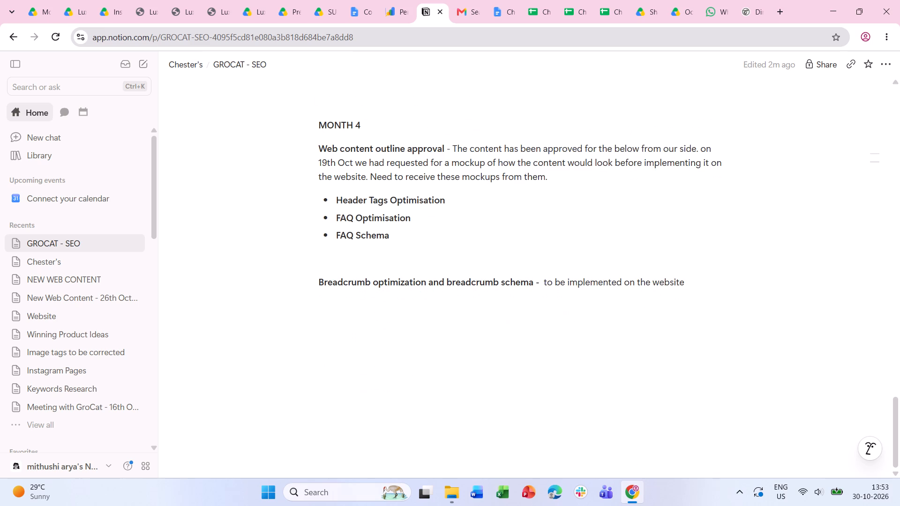
scroll(657, 292, "up", 16)
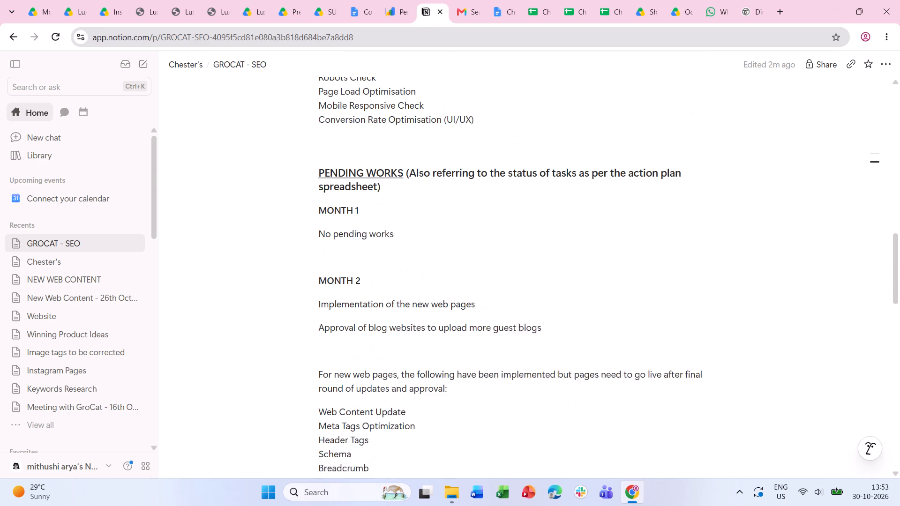
scroll(670, 305, "down", 3)
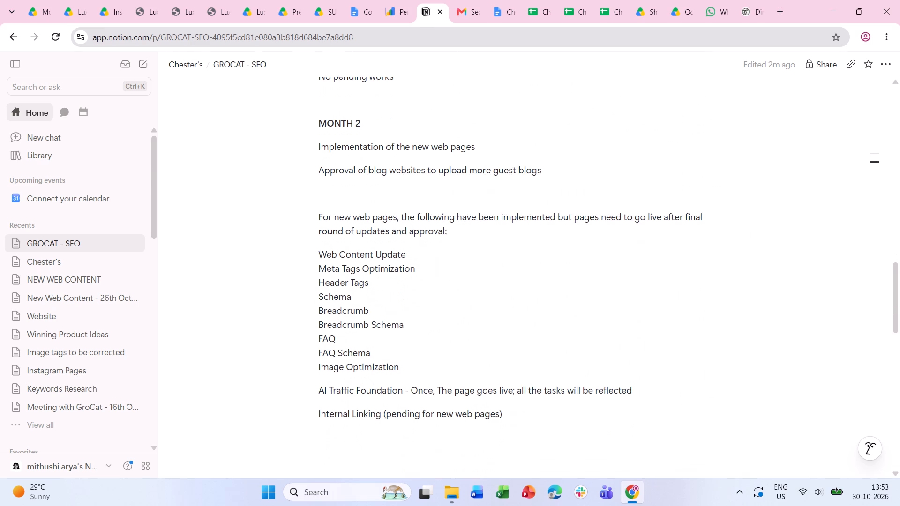
scroll(670, 305, "down", 5)
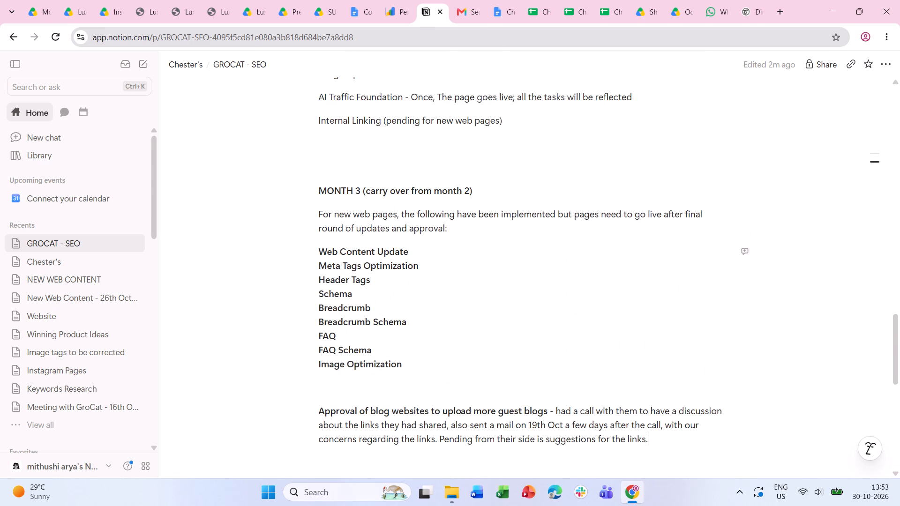
Compare the activities and statuses in the SEO Month 3 Action Plan sheet with the completed MONTH 3 list in Notion.
left_click(531, 10)
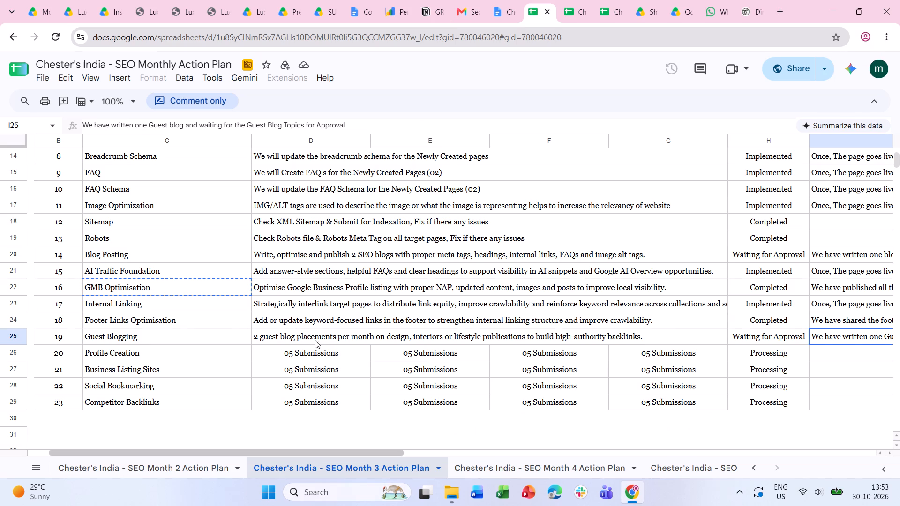
left_click(779, 305)
left_click(835, 306)
left_click(139, 318)
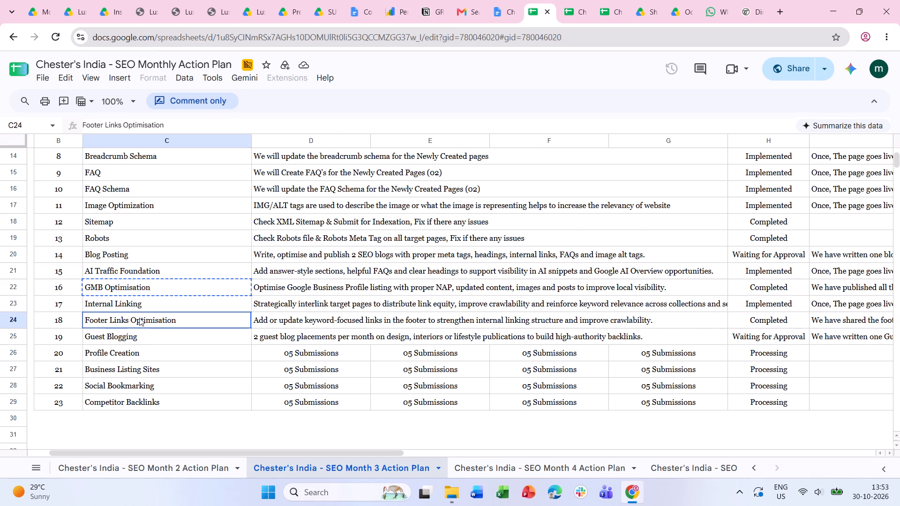
left_click(157, 339)
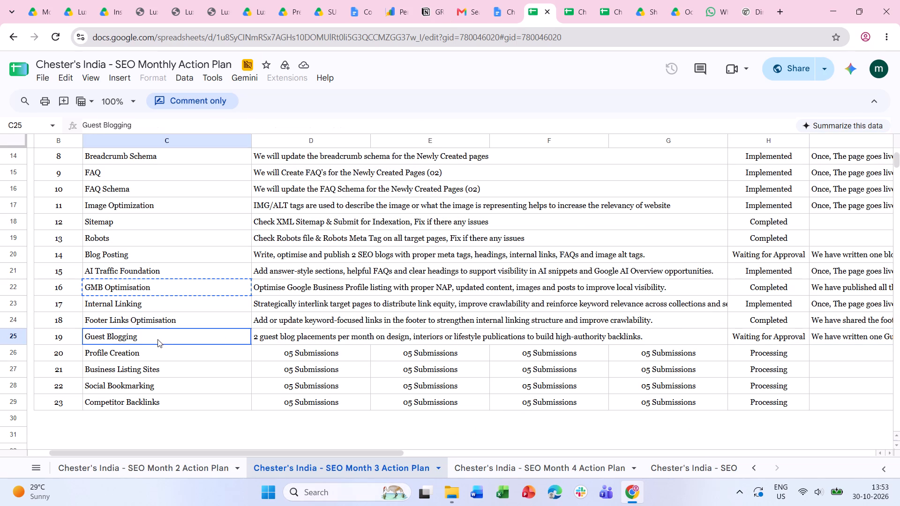
left_click(440, 12)
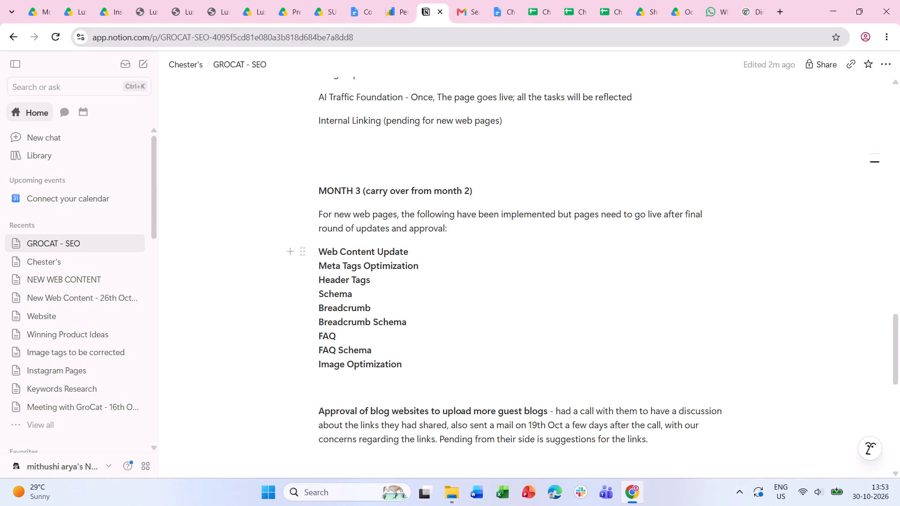
scroll(610, 341, "up", 12)
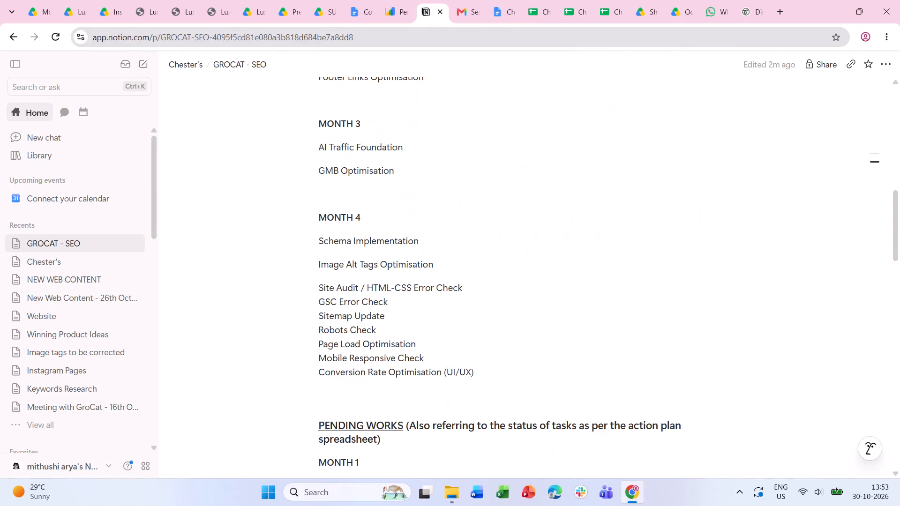
scroll(608, 341, "up", 2)
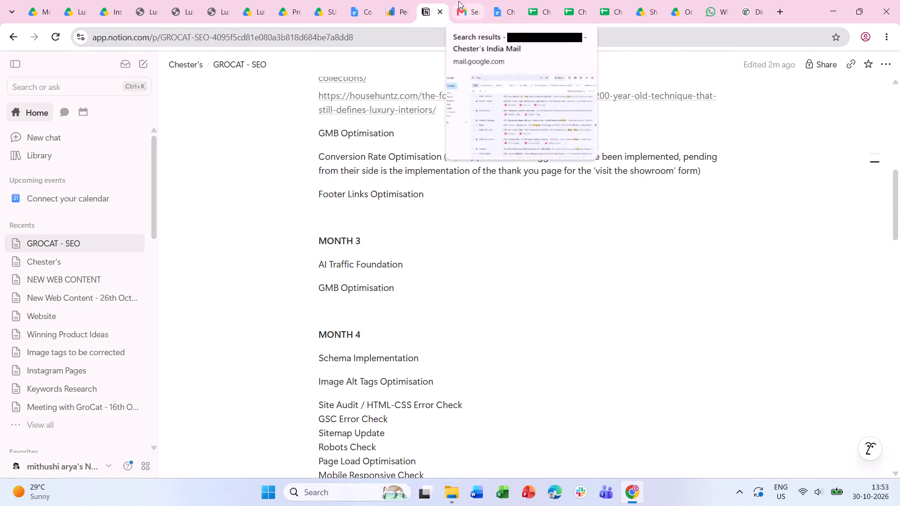
Copy the Target Page Creation and Content Outline activities from the Month 3 Action Plan sheet and check GroCat's comments beside them.
left_click(527, 15)
scroll(314, 303, "up", 4)
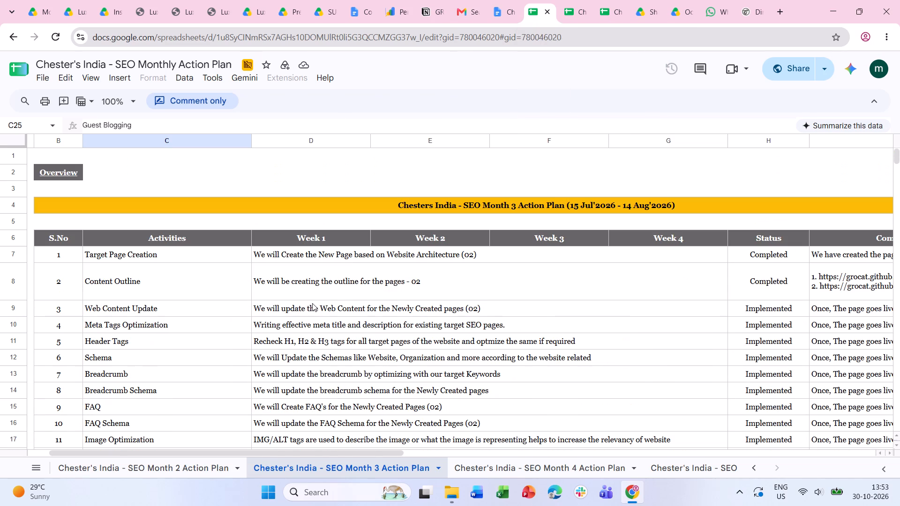
left_click(134, 254)
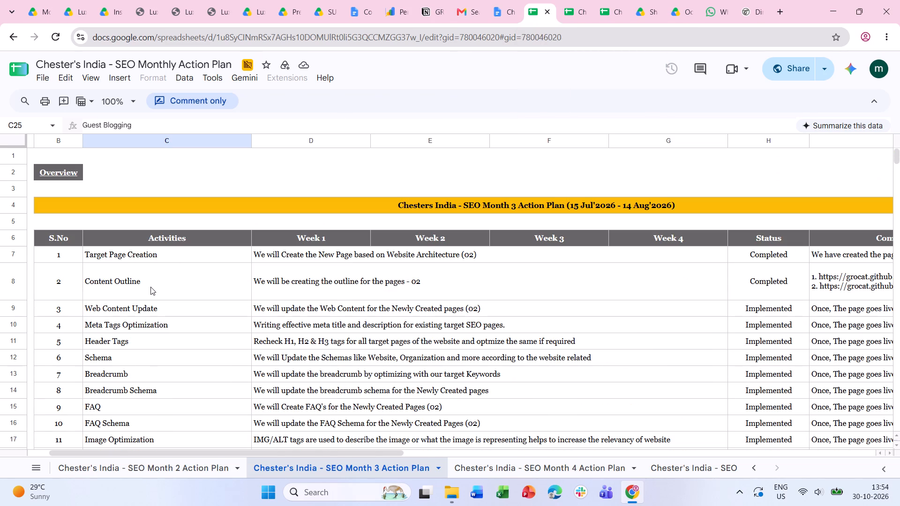
left_click(150, 287, "shift")
key("ctrl+c")
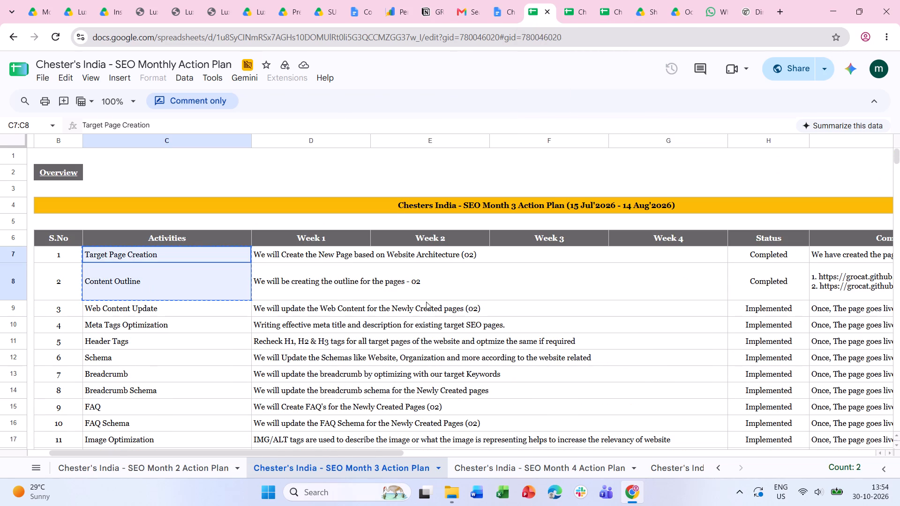
left_click(873, 272)
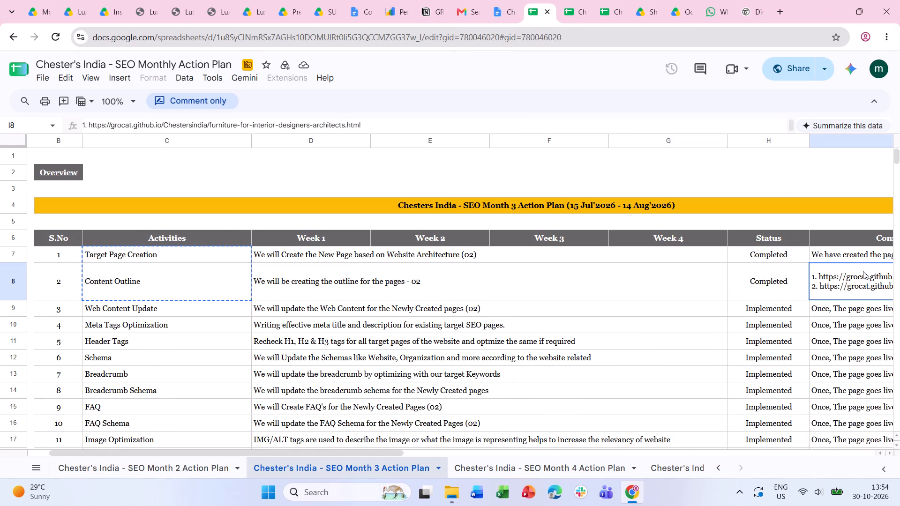
scroll(792, 307, "left", 2)
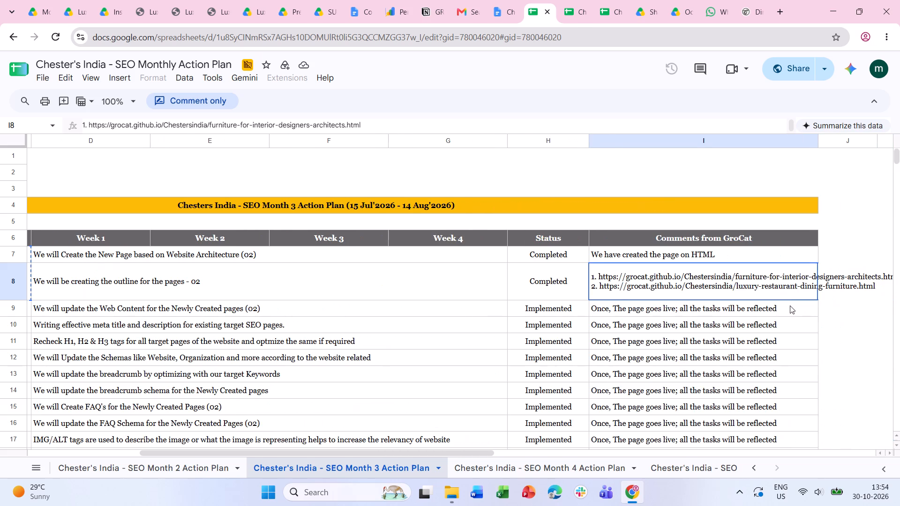
scroll(788, 305, "left", 1)
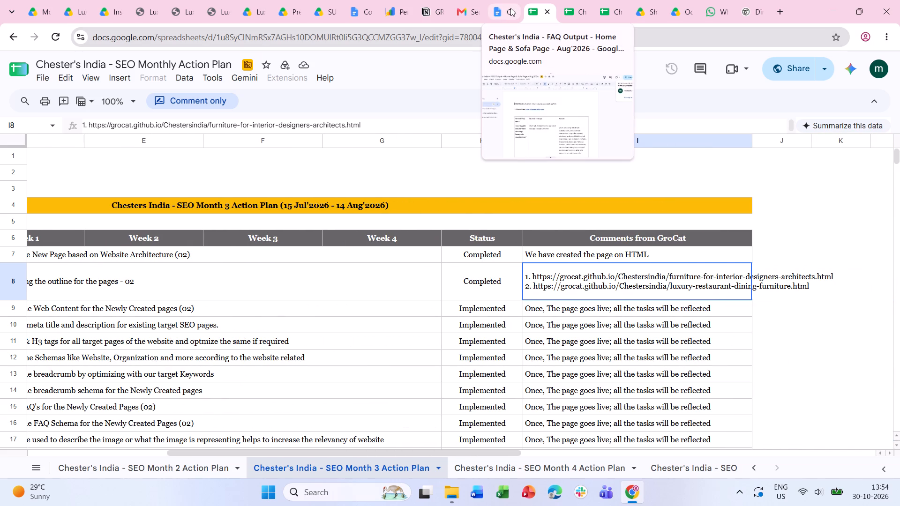
Paste Target Page Creation and Content Outline above AI Traffic Foundation in the completed MONTH 3 list on the Notion page.
left_click(434, 8)
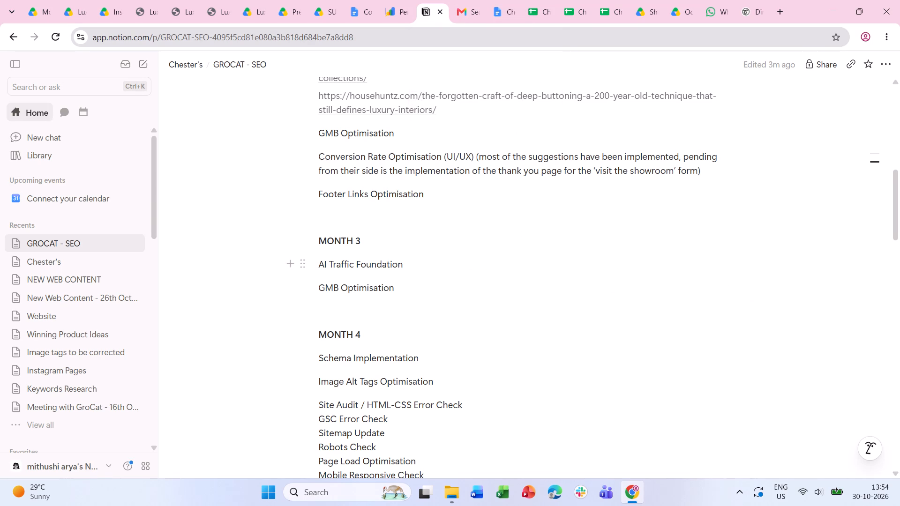
left_click(316, 260)
left_click(319, 263)
key("ctrl+v")
key("ctrl+z")
key("Return")
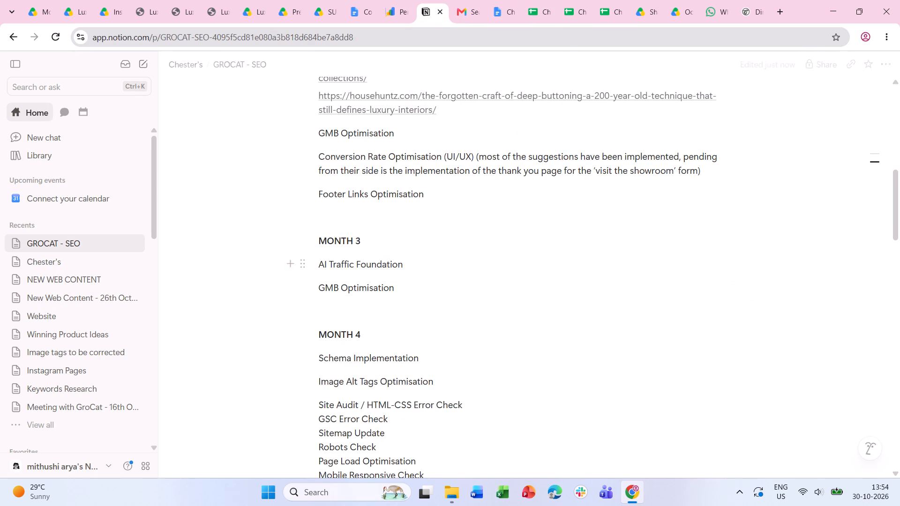
left_click(325, 264)
right_click(325, 264)
left_click(386, 142)
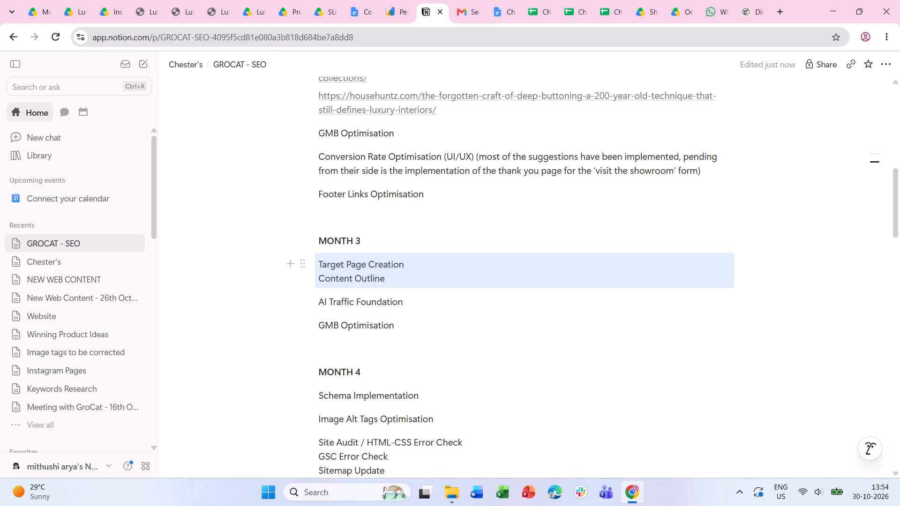
left_click(415, 277)
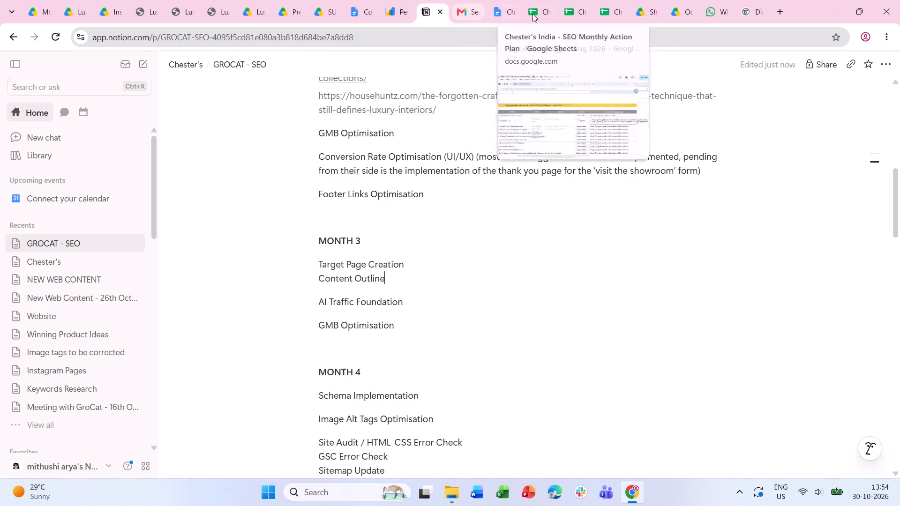
Add "(pages for 'interior designer and architects'" after Content Outline under MONTH 3, based on the first page link in GroCat's comments.
left_click(537, 13)
scroll(334, 306, "right", 6)
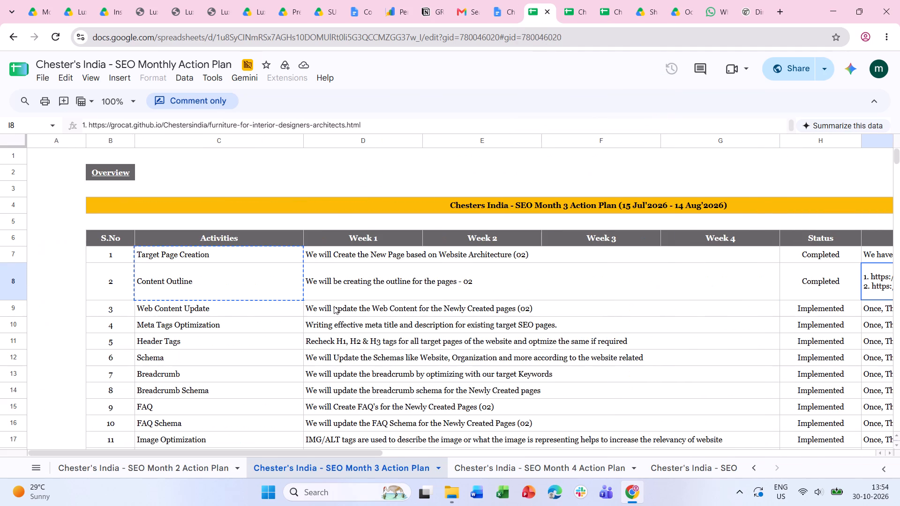
scroll(334, 306, "left", 4)
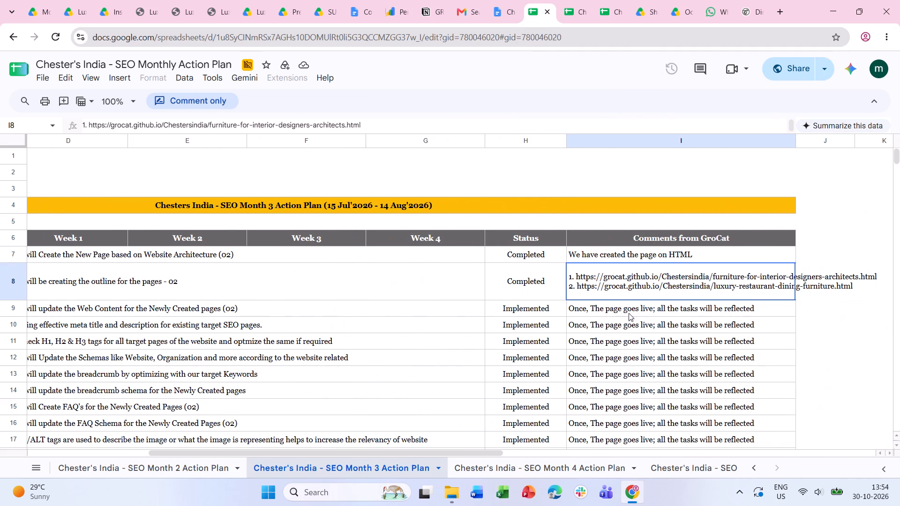
left_click(425, 2)
scroll(565, 336, "up", 8)
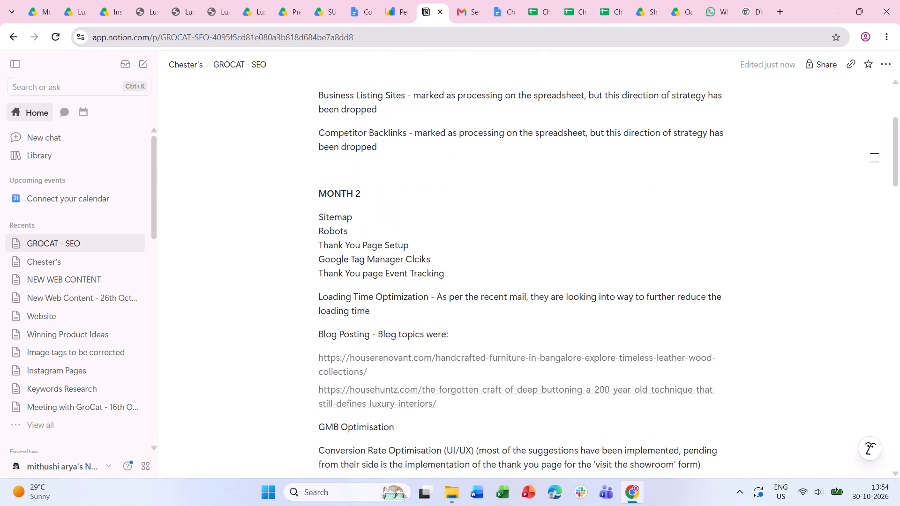
scroll(565, 336, "up", 3)
scroll(565, 336, "down", 8)
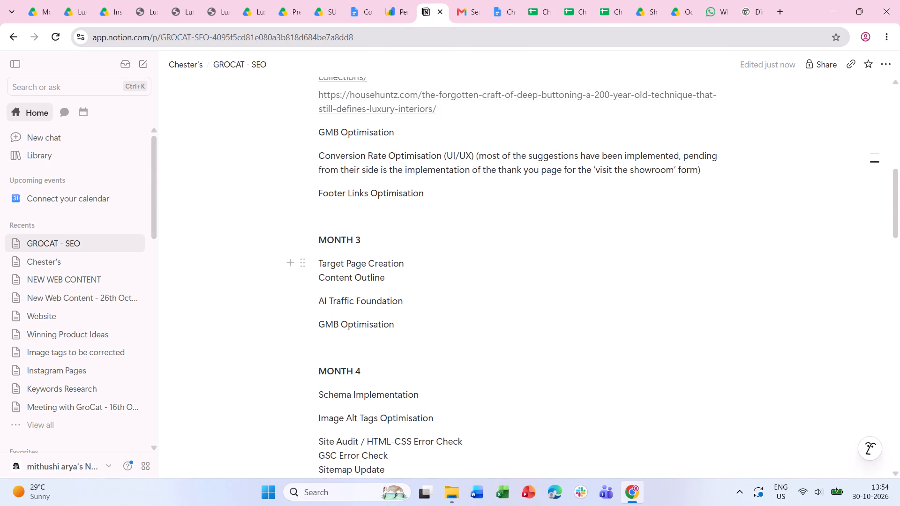
key("space")
type("(pages for interior design and")
key("BackSpace")
key("BackSpace")
key("BackSpace")
key("BackSpace")
type("er ad")
key("BackSpace")
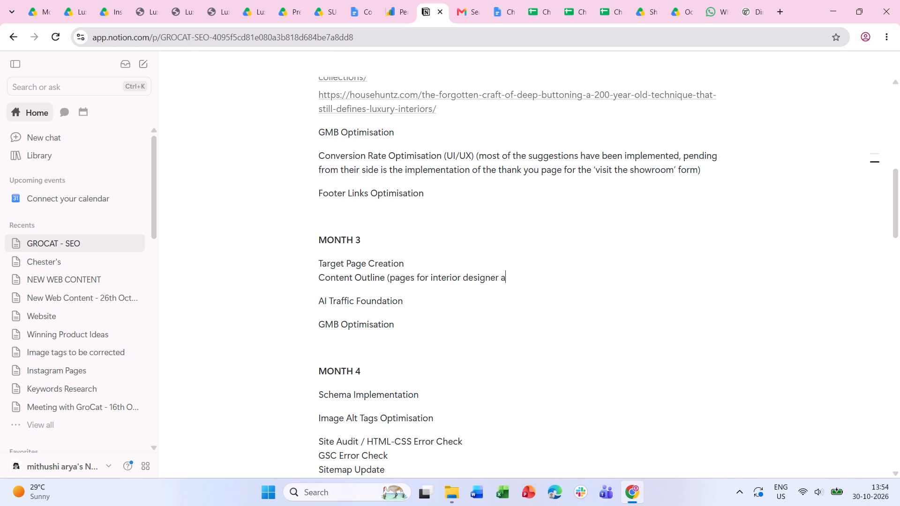
type("nd archir")
key("BackSpace")
type("tects")
key("apostrophe")
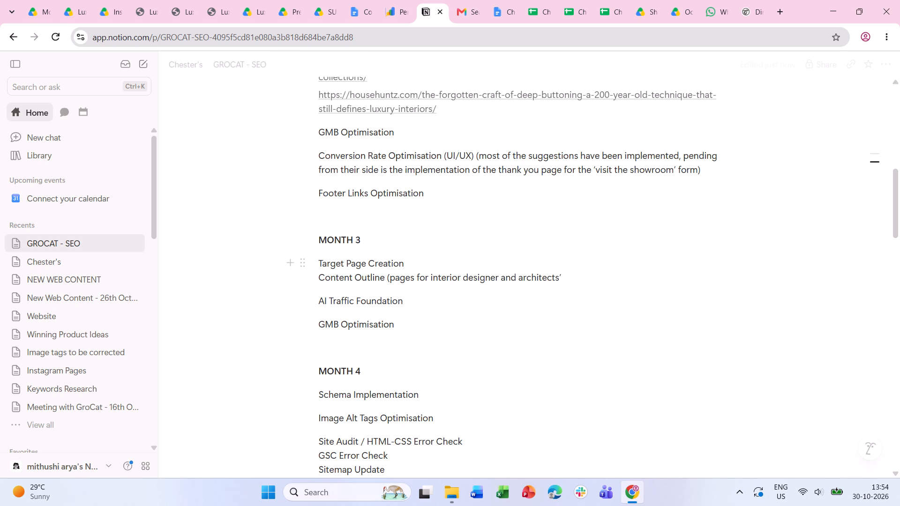
left_click(430, 278)
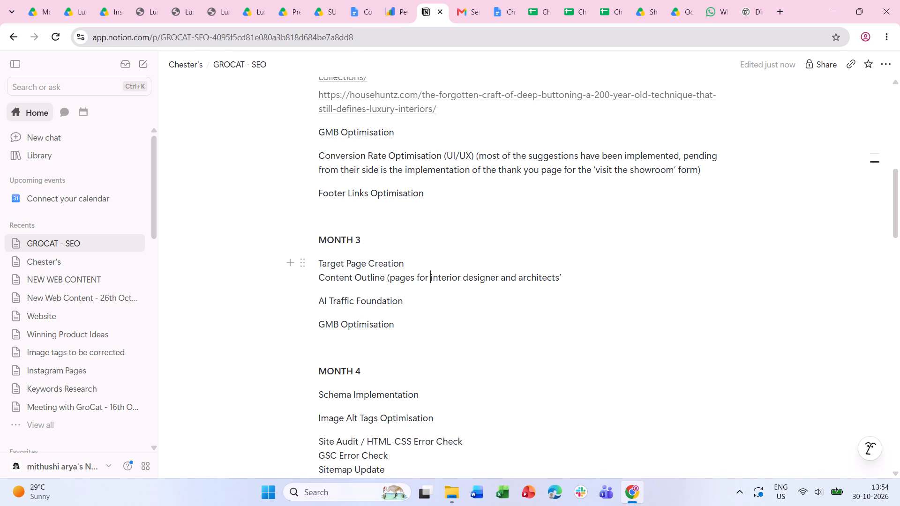
key("apostrophe")
Extend the MONTH 3 Content Outline note with "and 'luxury restaurant dining furniture'", based on the second page link in GroCat's comments.
left_click(570, 281)
key("space")
type("and")
key("space")
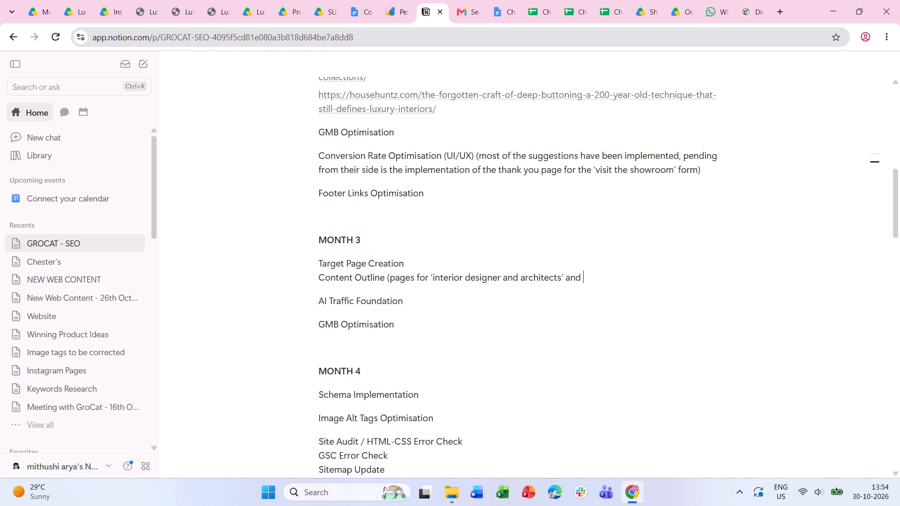
left_click(540, 0)
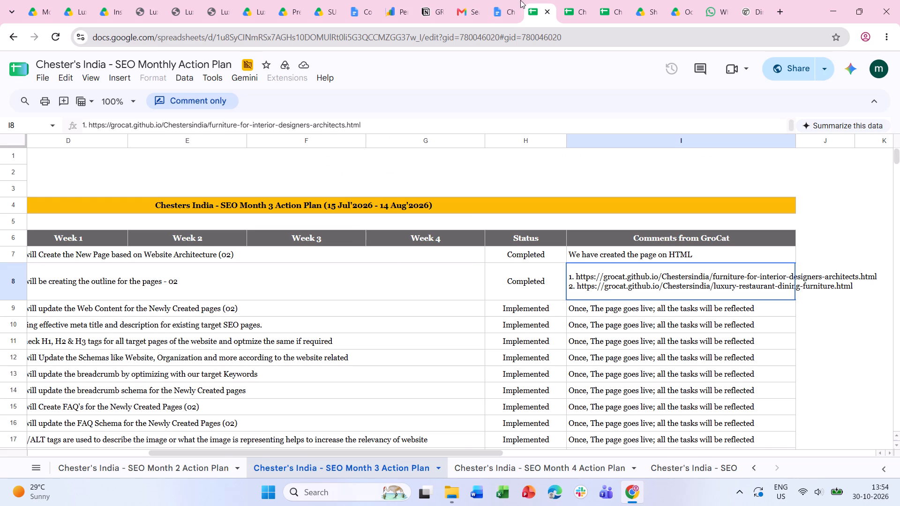
left_click(437, 0)
type("luxury restaurant dining")
key("space")
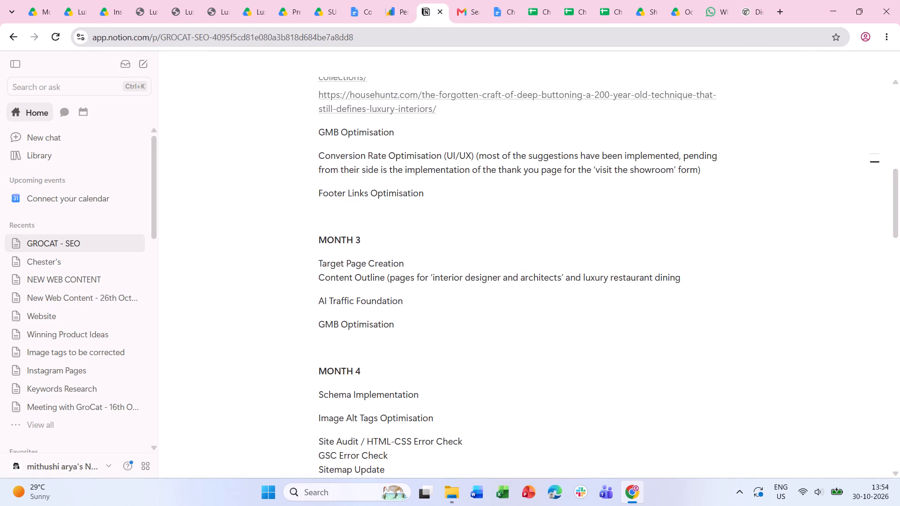
type("furniture")
key("apostrophe")
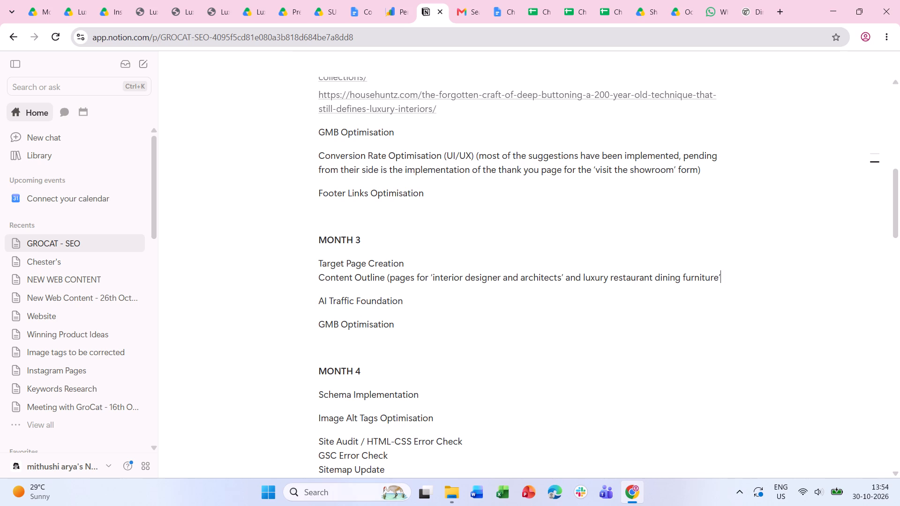
left_click(583, 278)
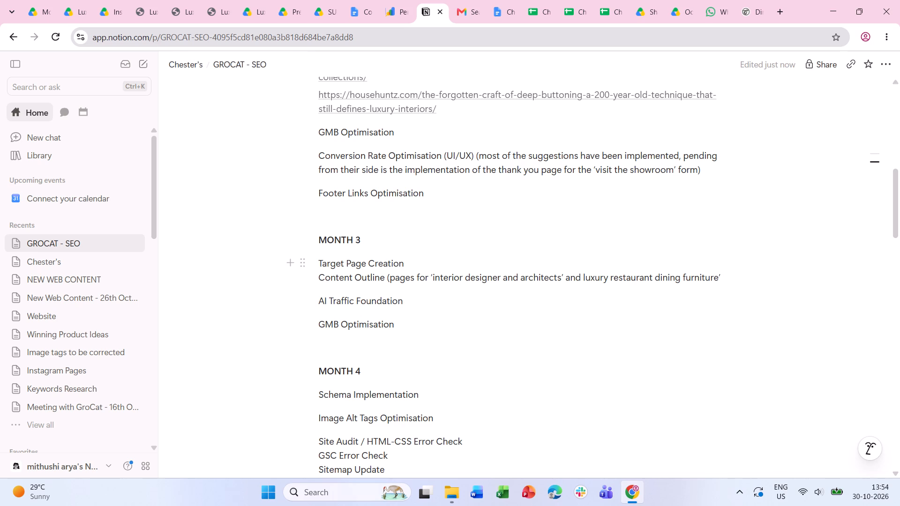
key("apostrophe")
left_click(729, 274)
key("shift+parenright")
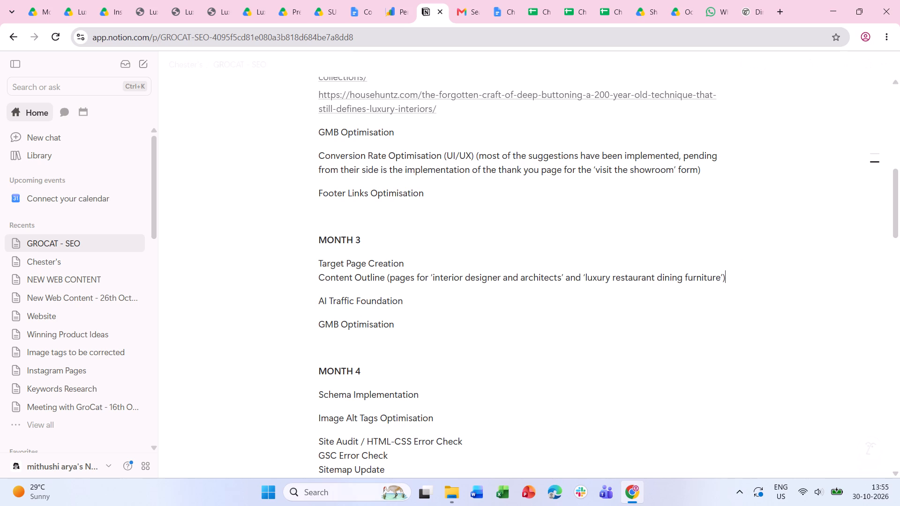
End the MONTH 3 Content Outline note with ", created and shared with us for final approvals before going live)".
key("BackSpace")
type(", created and shared with us")
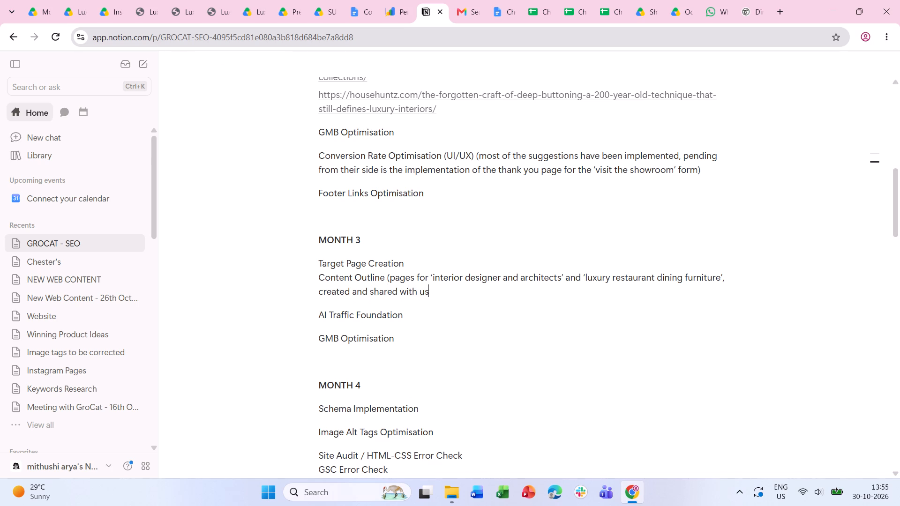
key("space")
type("for fina")
key("space")
key("BackSpace")
type("l ap")
type("provals before going live)")
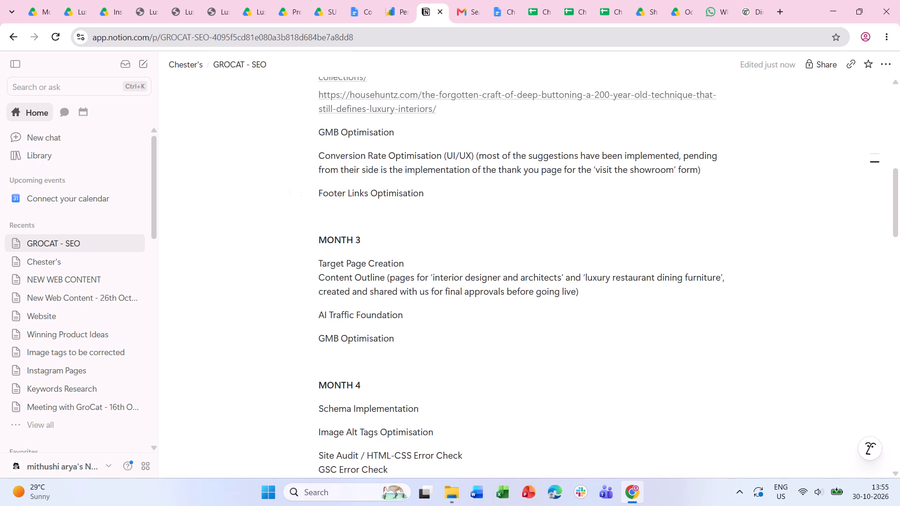
Check GroCat's Content Outline links in the Month 2 Action Plan sheet and copy Notion's MONTH 3 Content Outline note below Footer Links Optimisation in MONTH 2.
left_click(527, 6)
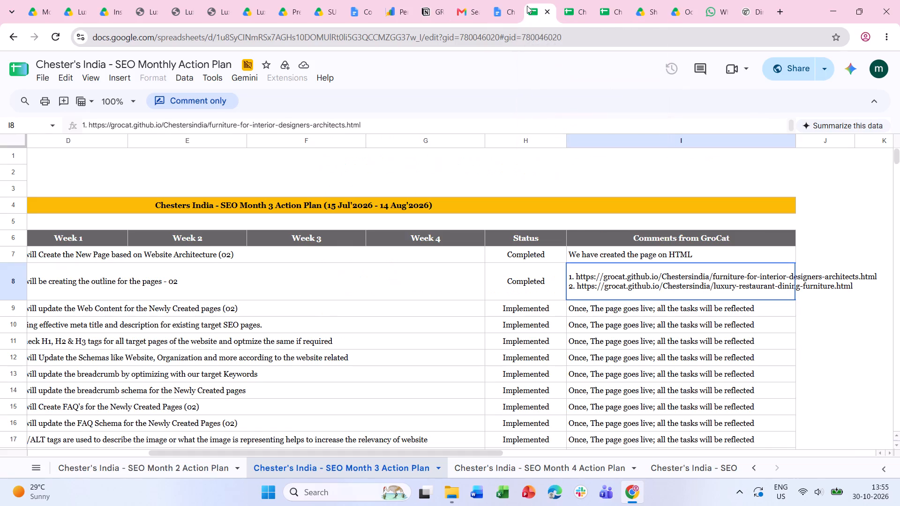
left_click(171, 473)
scroll(718, 310, "up", 5)
scroll(807, 311, "left", 5)
left_click(648, 266)
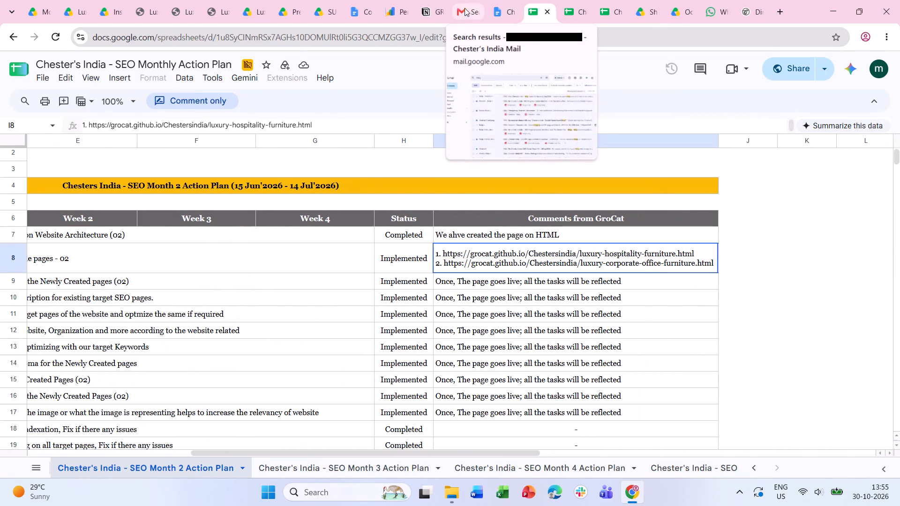
left_click(436, 9)
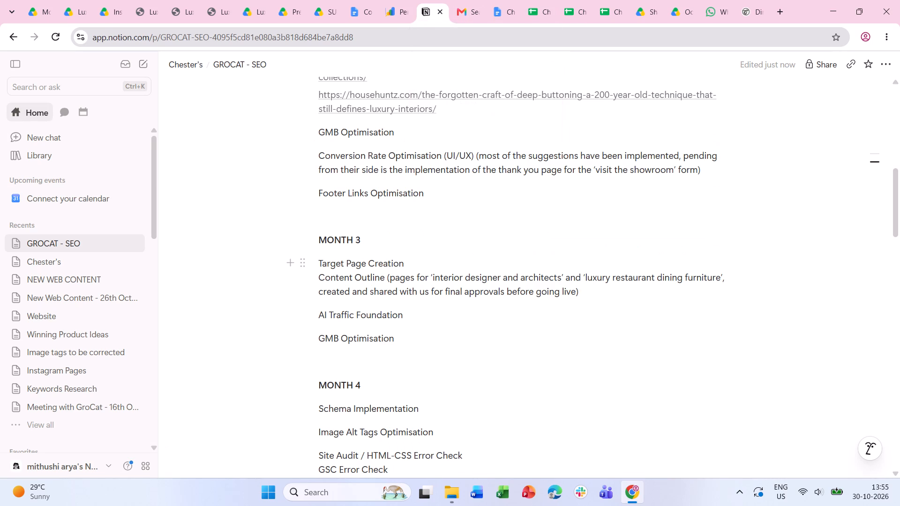
left_click_drag(317, 277, 615, 288)
key("ctrl+c")
scroll(671, 295, "up", 2)
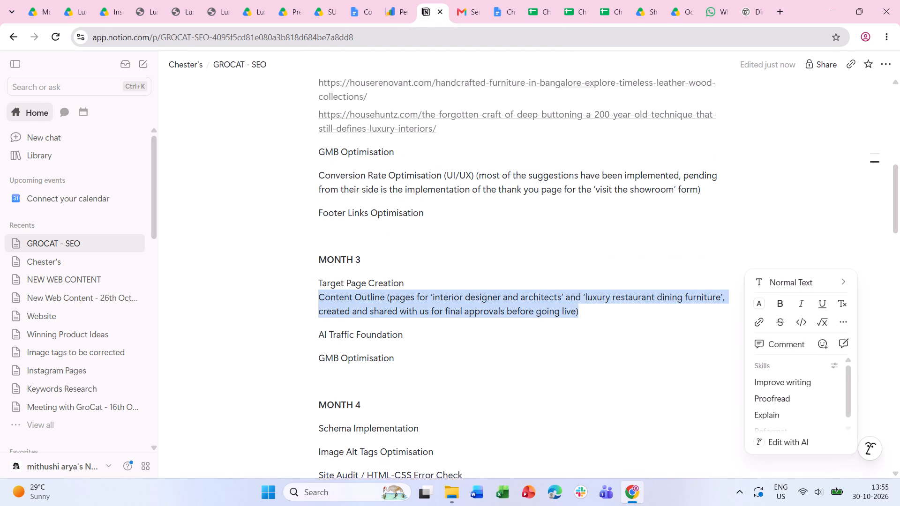
scroll(671, 295, "up", 2)
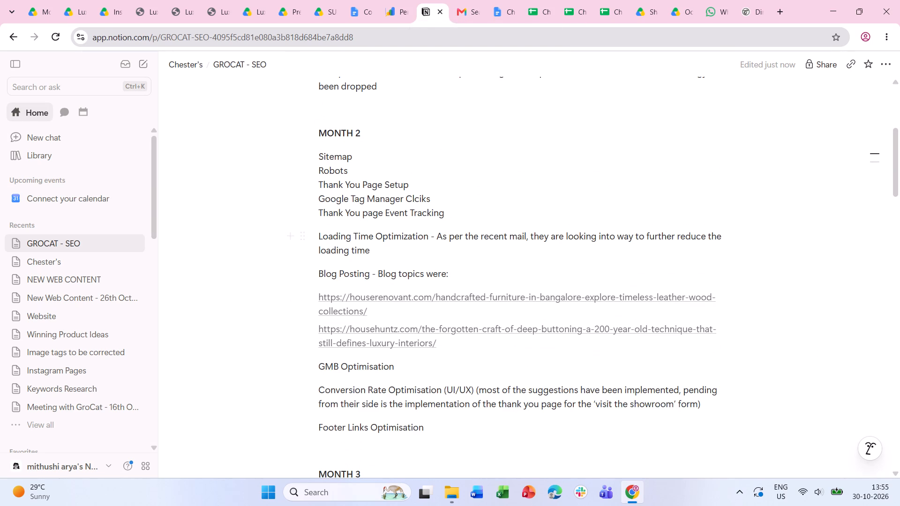
left_click(472, 434)
key("Return")
key("ctrl+v")
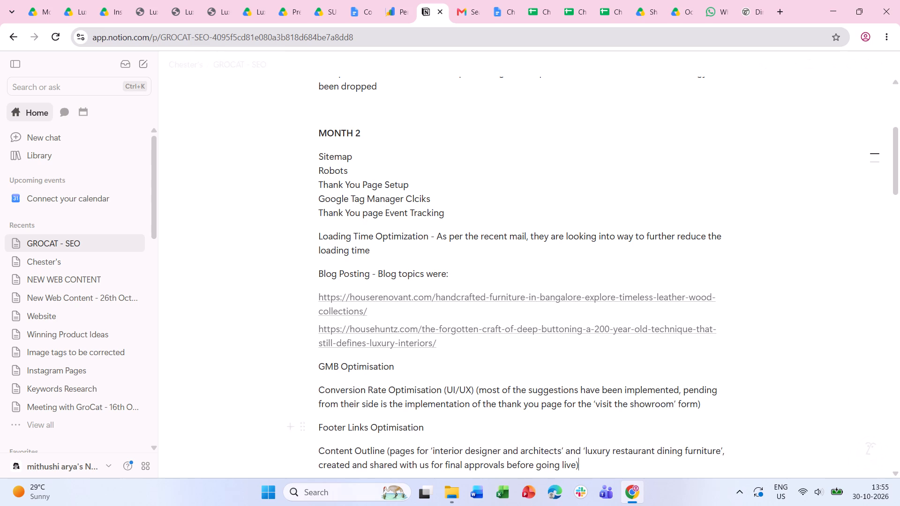
Change the page names in the MONTH 2 Content Outline note to 'luxury hospitality furniture' and 'luxury corporate furniture'.
scroll(488, 369, "down", 1)
left_click_drag(432, 391, 543, 391)
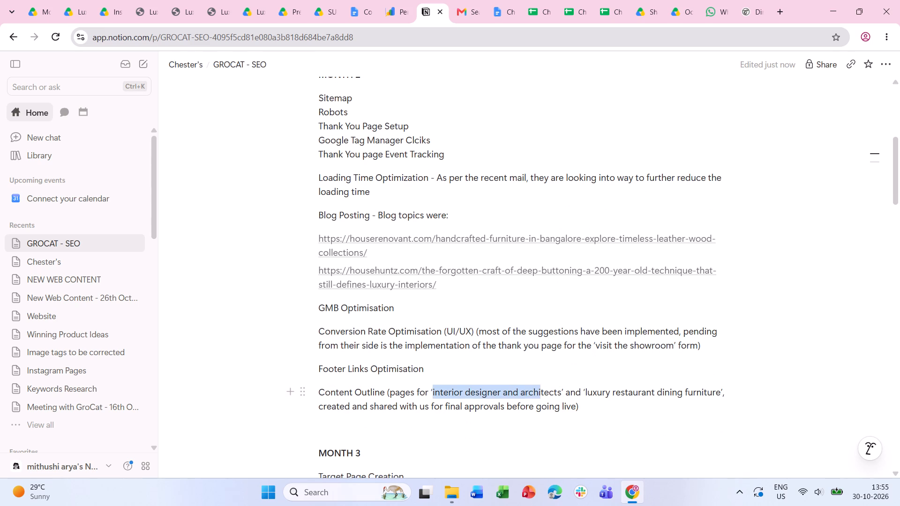
left_click_drag(543, 391, 560, 393)
type("luu")
key("BackSpace")
type("xyr")
key("BackSpace")
key("BackSpace")
type("ury hospitality furniture")
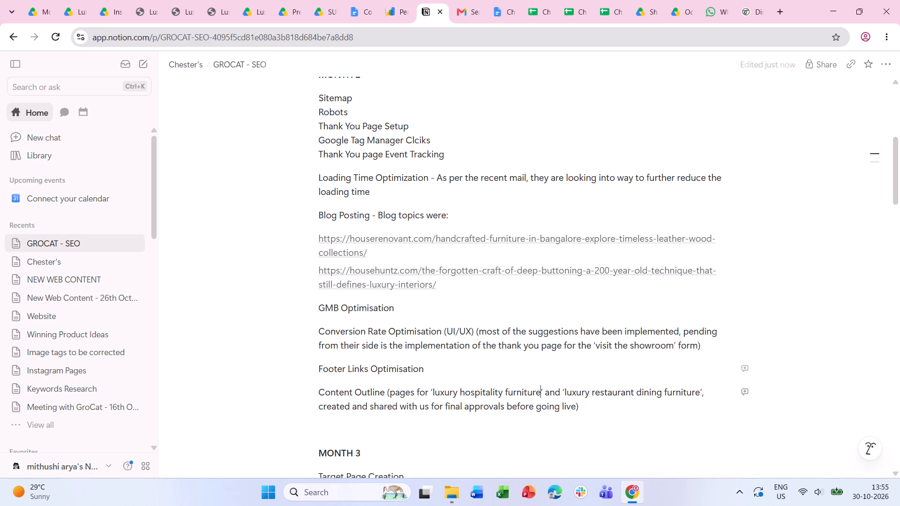
left_click_drag(661, 389, 591, 390)
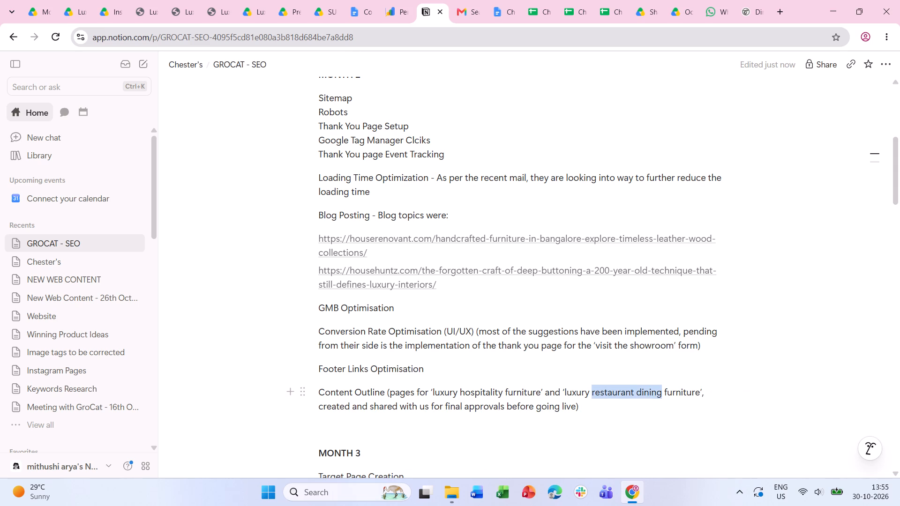
type("corporta")
key("BackSpace")
key("BackSpace")
type("ate")
left_click(555, 408)
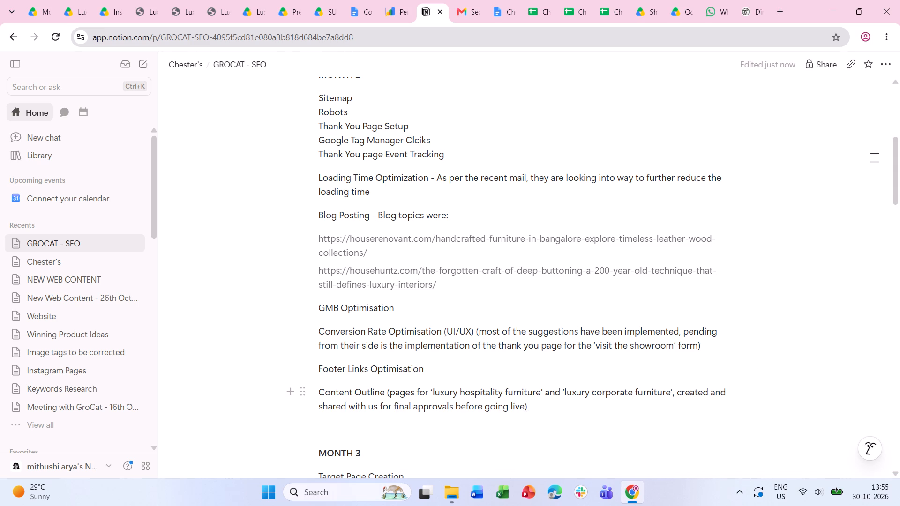
Bold the Content Outline, Footer Links Optimisation, Conversion Rate Optimisation (UI/UX) and GMB Optimisation labels under MONTH 2.
scroll(594, 397, "down", 1)
left_click_drag(385, 335, 317, 331)
key("ctrl+b")
left_click_drag(317, 311, 411, 312)
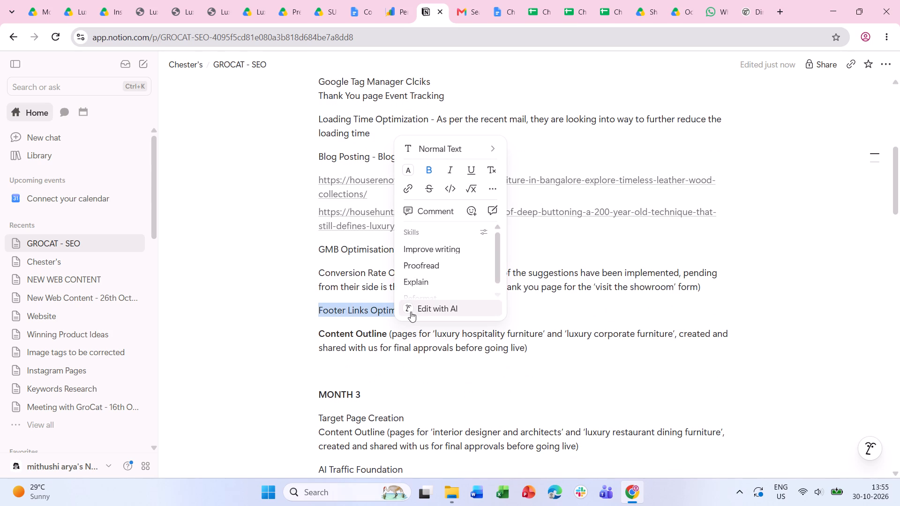
left_click_drag(411, 312, 481, 313)
key("ctrl+b")
left_click(345, 275)
left_click_drag(316, 274, 319, 274)
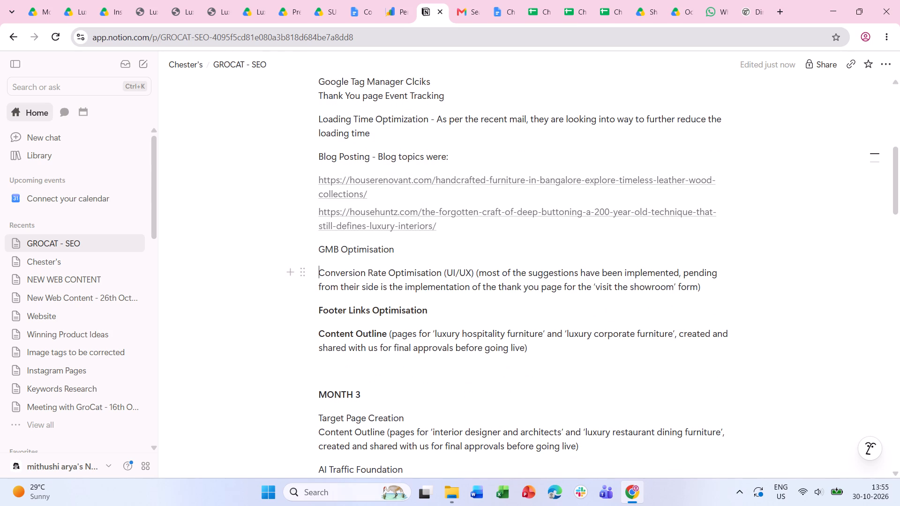
left_click_drag(319, 274, 449, 274)
left_click_drag(473, 272, 339, 272)
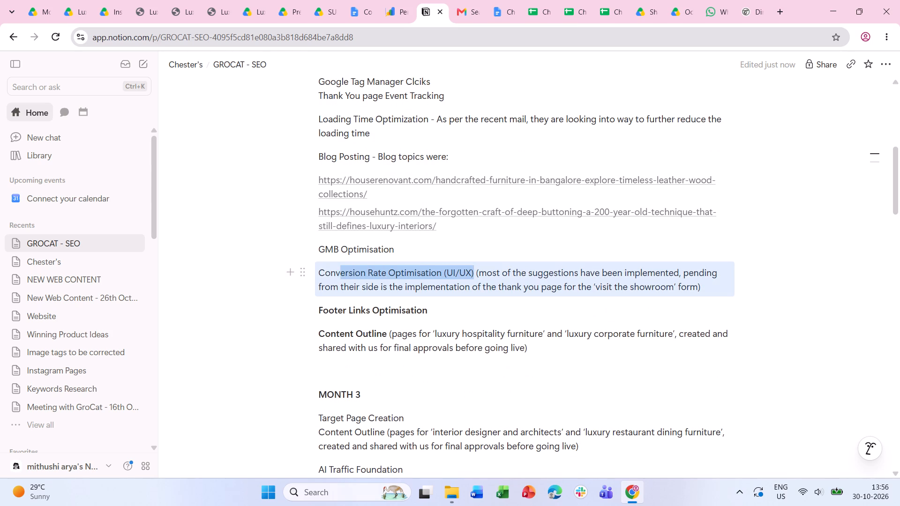
left_click_drag(339, 272, 315, 272)
key("ctrl+b")
left_click_drag(319, 245, 400, 248)
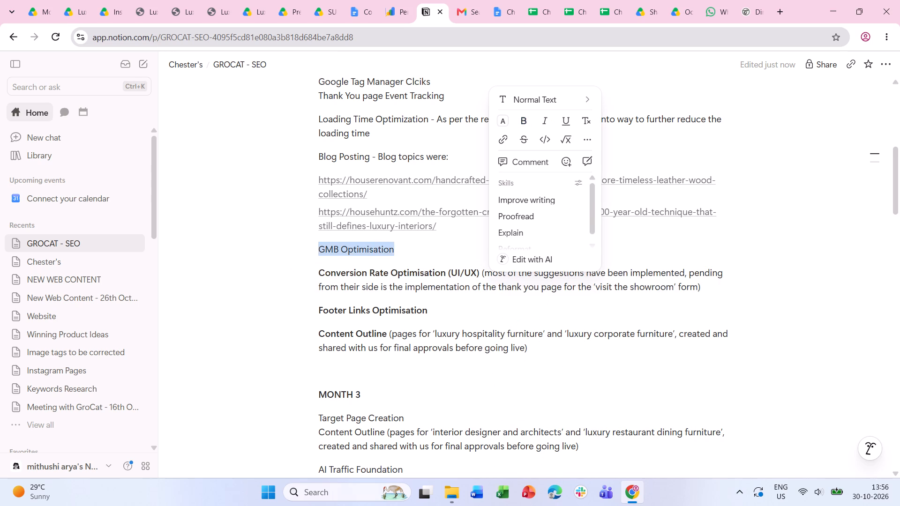
key("ctrl+v")
key("ctrl+z")
key("ctrl+b")
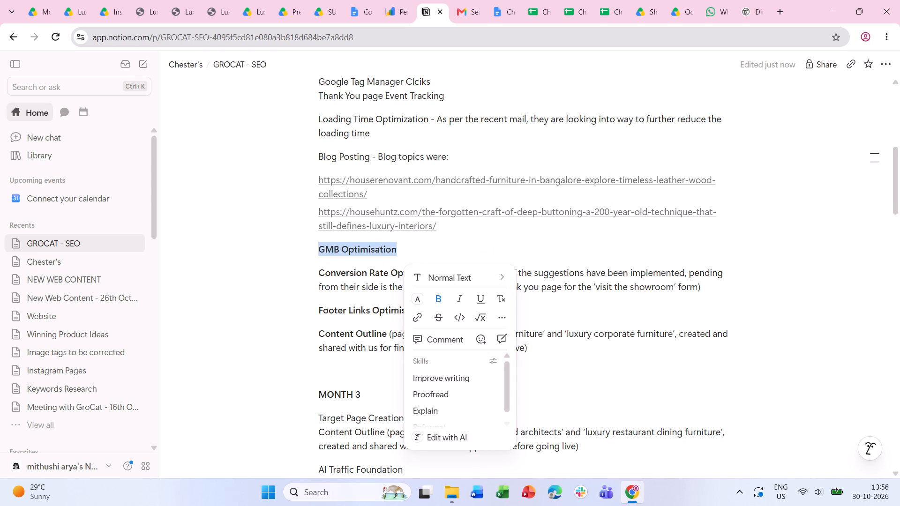
left_click(570, 270)
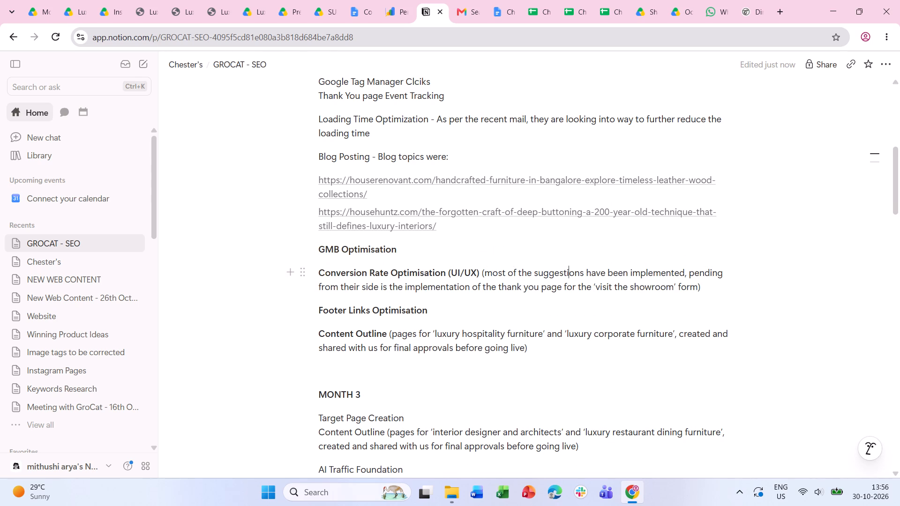
Replace the parentheses around the Conversion Rate Optimisation remark under MONTH 2 with a leading dash.
left_click(485, 270)
key("BackSpace")
key("minus")
key("space")
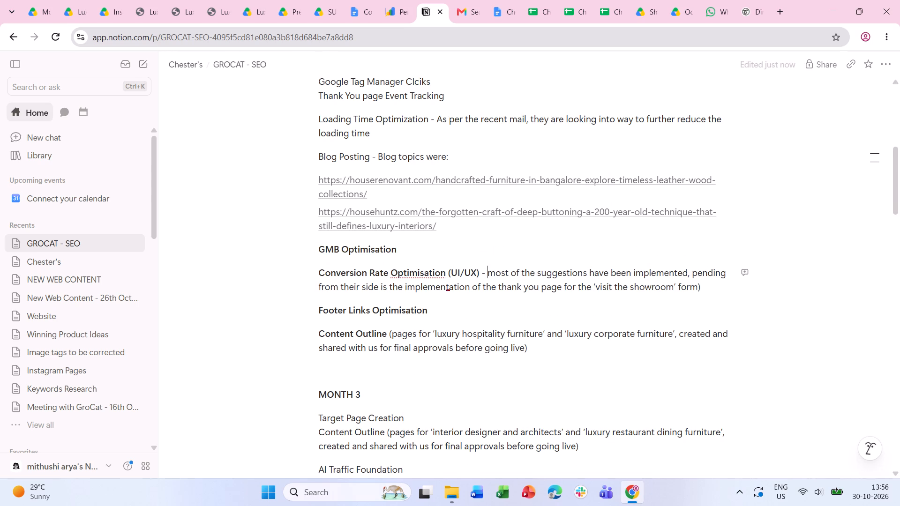
left_click(710, 287)
key("BackSpace")
Bold the Blog Posting and Loading Time Optimization labels and the five items from Sitemap to Thank You page Event Tracking under MONTH 2.
scroll(637, 283, "up", 1)
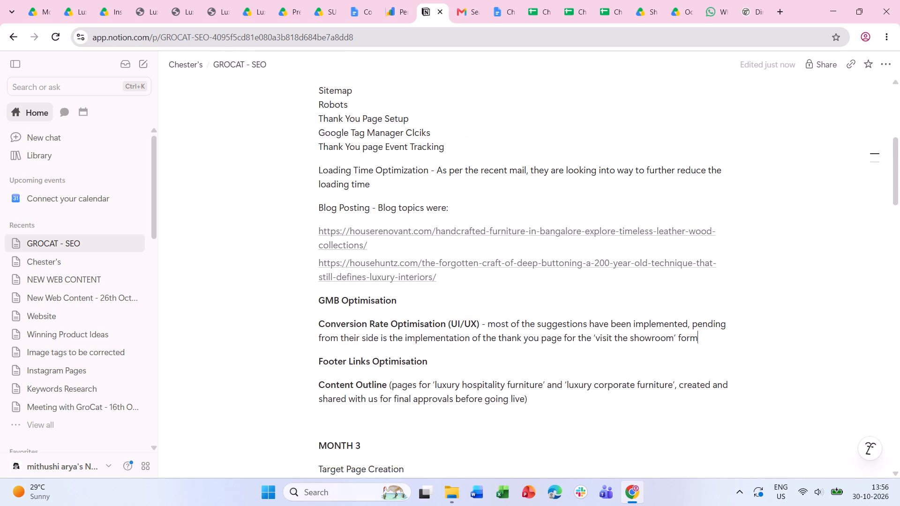
left_click_drag(370, 216, 313, 218)
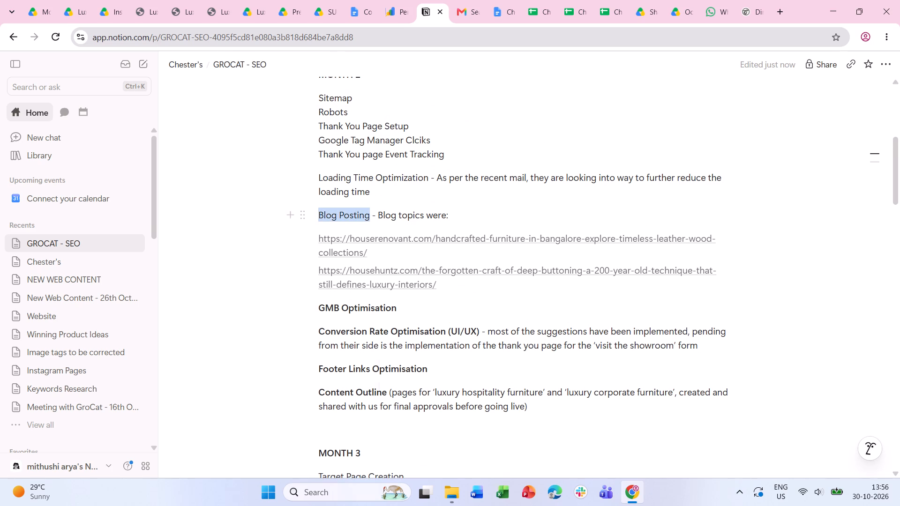
key("ctrl+b")
left_click_drag(318, 177, 427, 179)
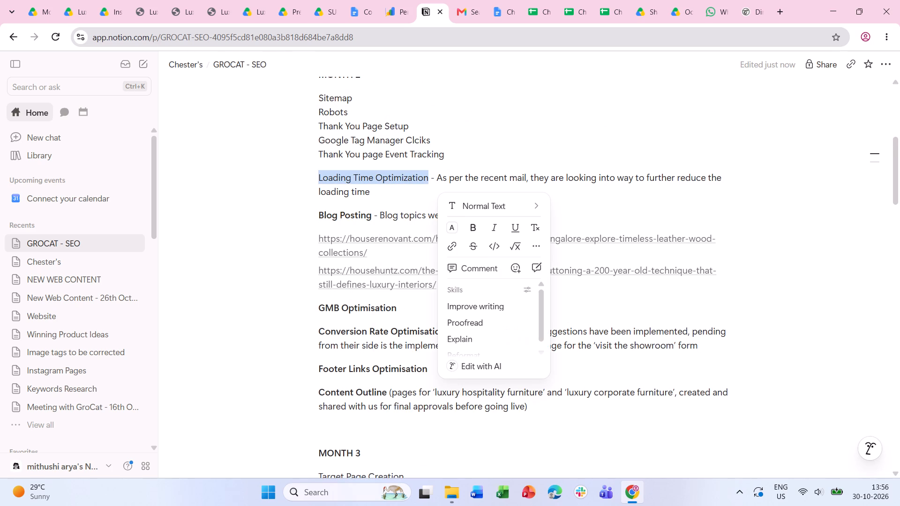
key("ctrl+b")
scroll(356, 224, "up", 2)
left_click(330, 210)
left_click_drag(319, 215, 460, 261)
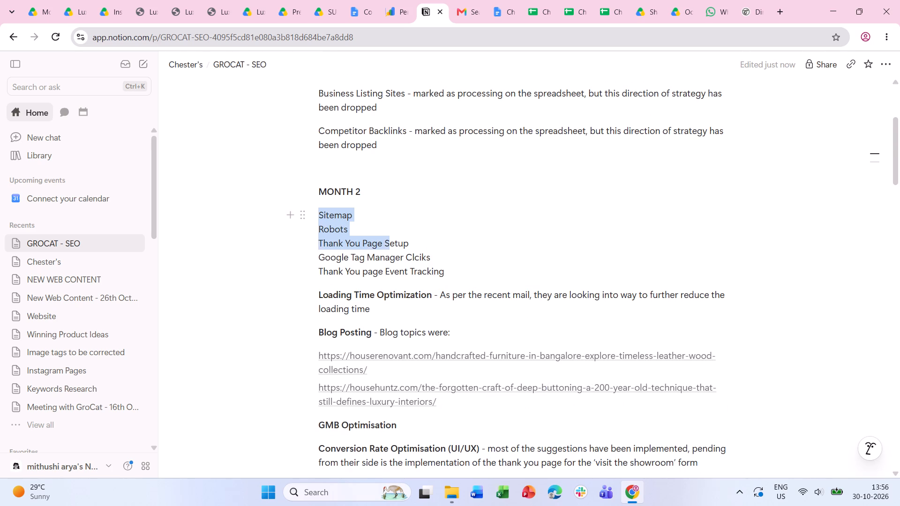
left_click_drag(460, 261, 471, 270)
key("ctrl+b")
left_click(474, 255)
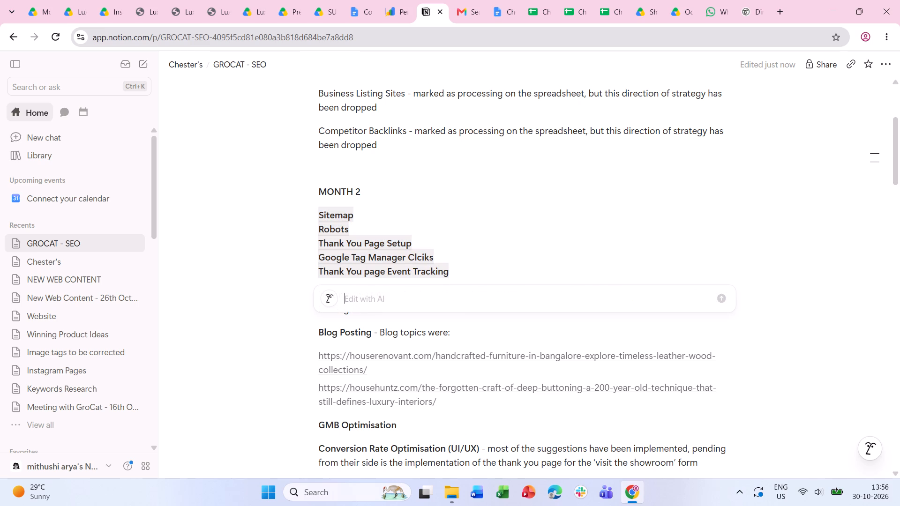
left_click(621, 244)
Turn the MONTH 2 title line into a Heading 4.
left_click_drag(355, 190, 311, 188)
triple_click(331, 188)
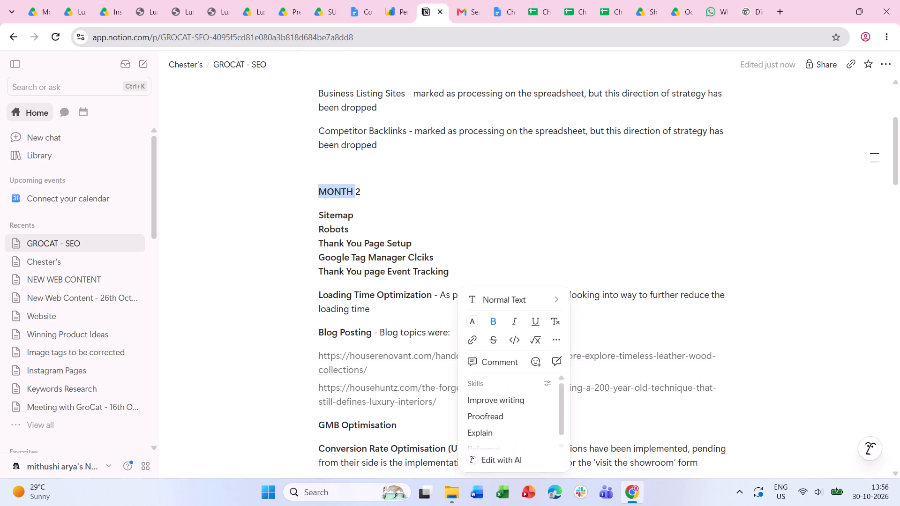
left_click(463, 222)
left_click(523, 154)
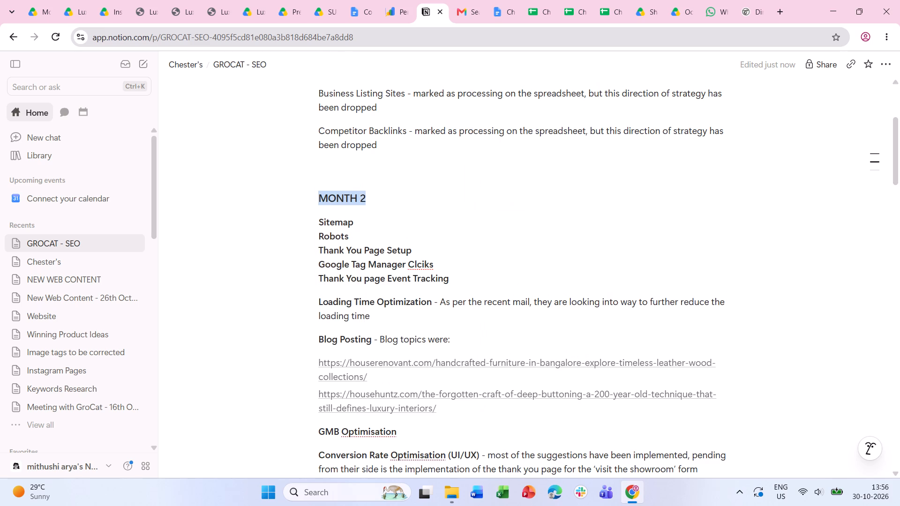
Change the MONTH 2 and MONTH 1 titles under COMPLETED WORKS to Heading 3.
right_click(361, 195)
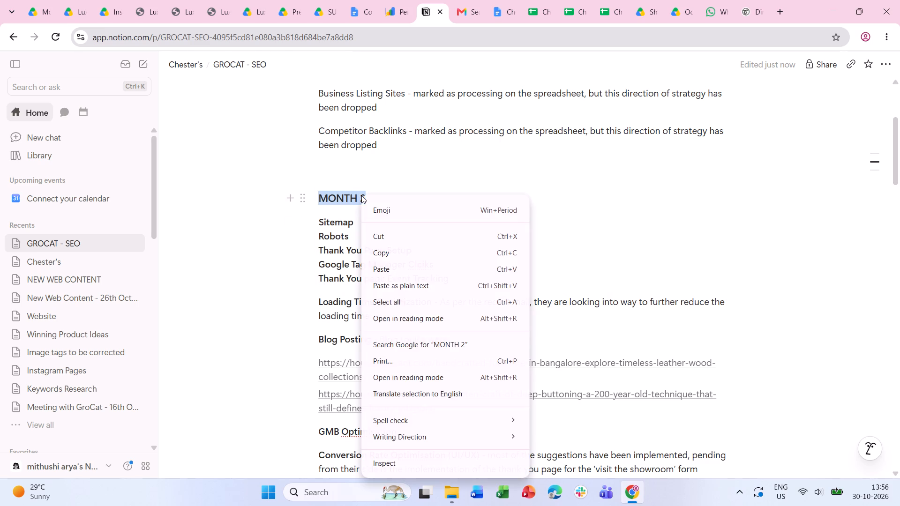
left_click(368, 193)
triple_click(345, 194)
left_click(417, 230)
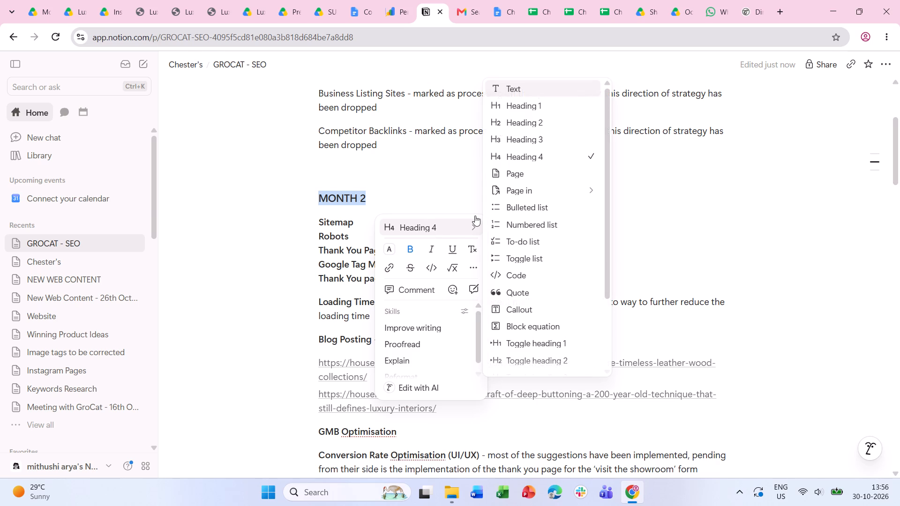
left_click(521, 139)
scroll(418, 204, "up", 3)
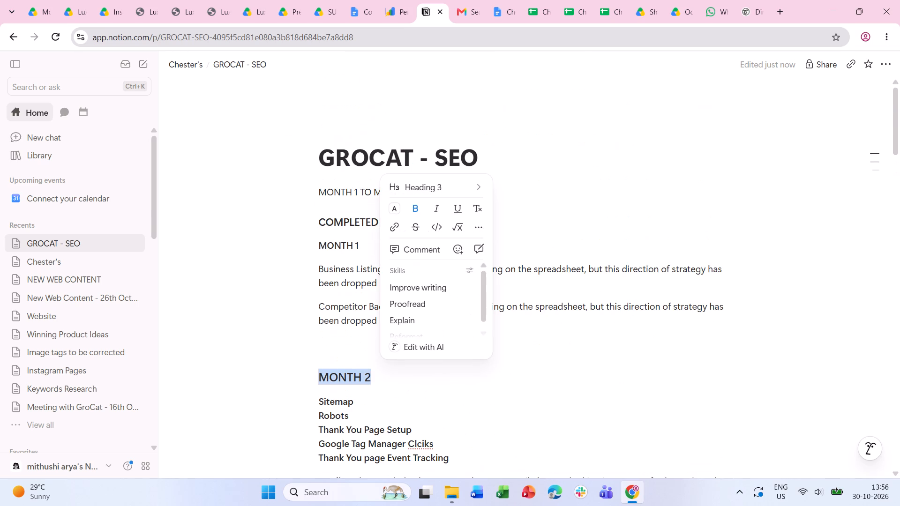
triple_click(337, 244)
left_click(401, 280)
left_click(513, 183)
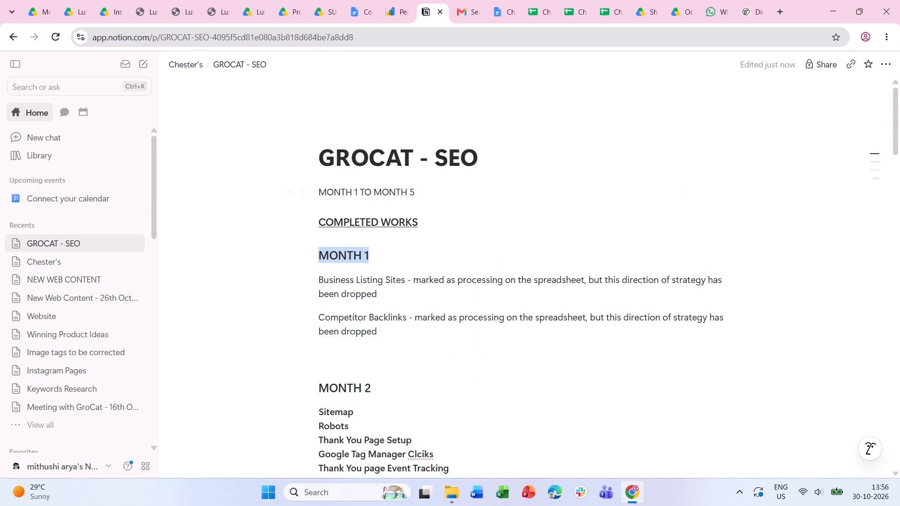
Change the MONTH 3 and MONTH 4 titles under COMPLETED WORKS to Heading 3.
scroll(433, 322, "down", 9)
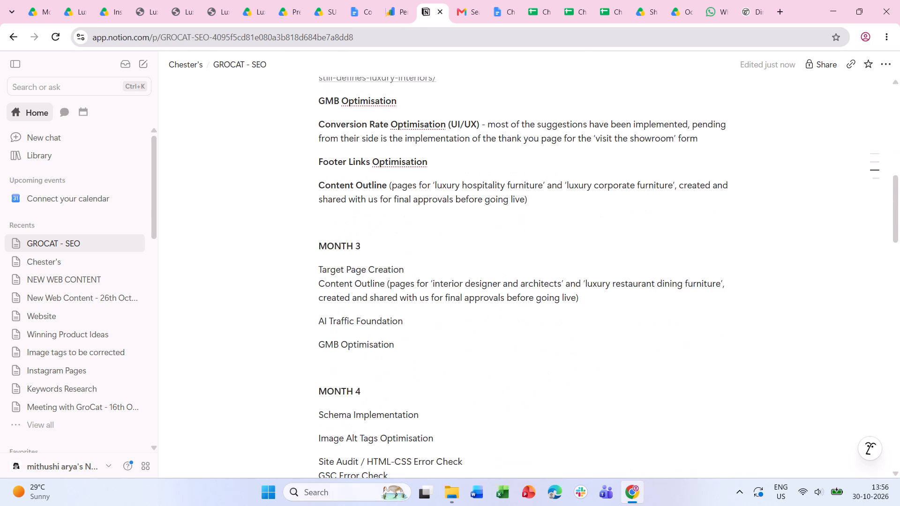
triple_click(352, 240)
left_click(435, 268)
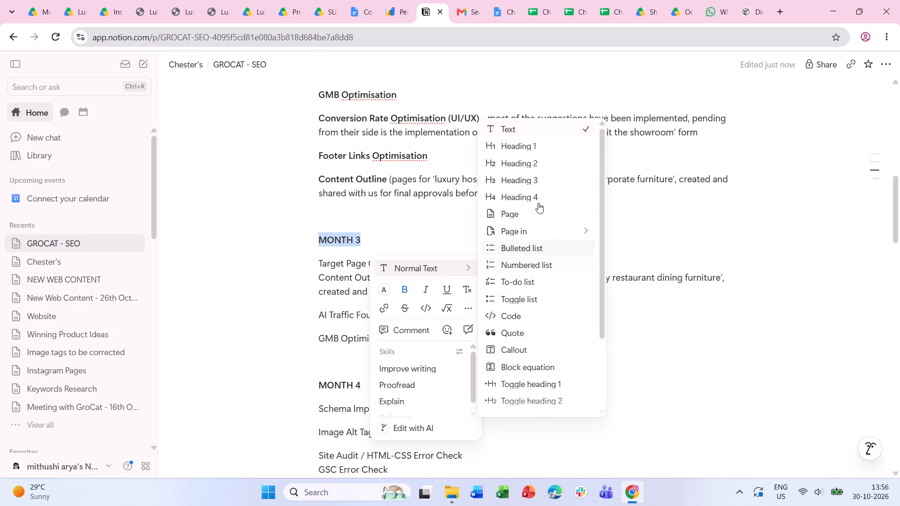
left_click(525, 181)
triple_click(338, 395)
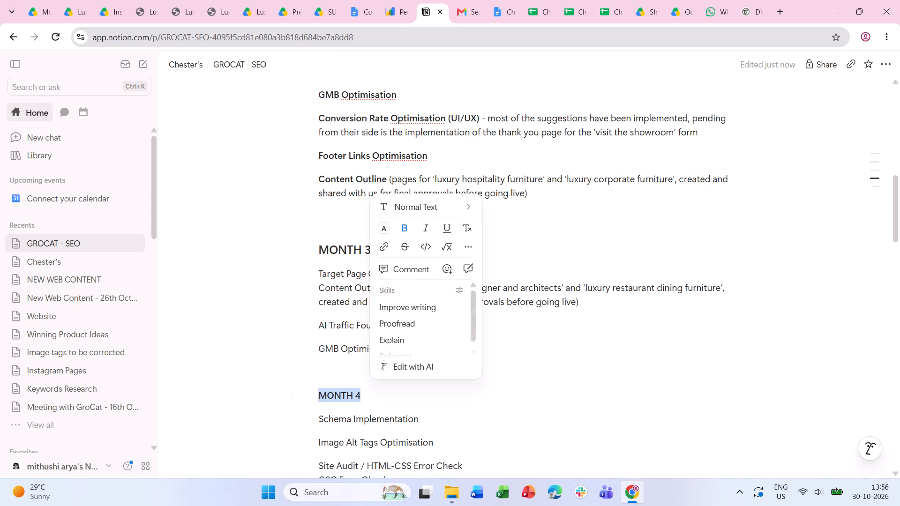
left_click(424, 208)
left_click(514, 121)
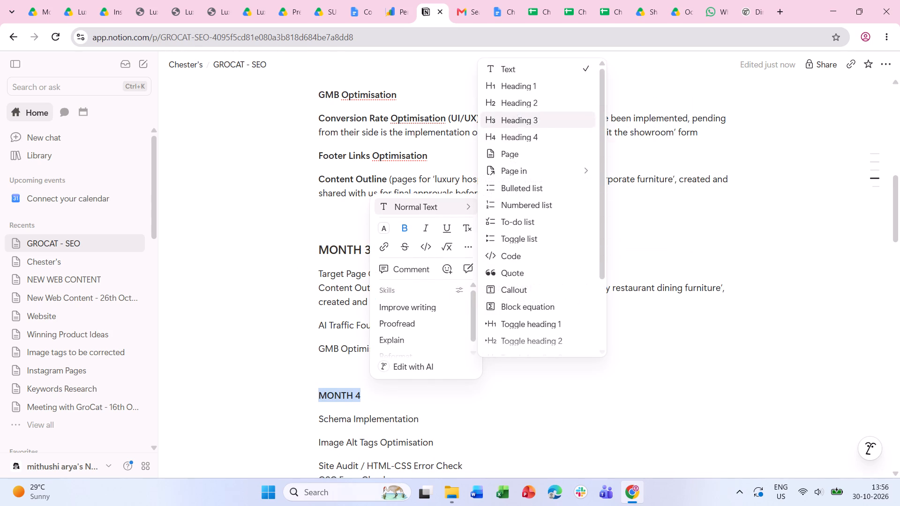
left_click(481, 392)
Change the MONTH 2 and MONTH 1 titles under PENDING WORKS to Heading 3.
scroll(502, 394, "down", 6)
triple_click(342, 370)
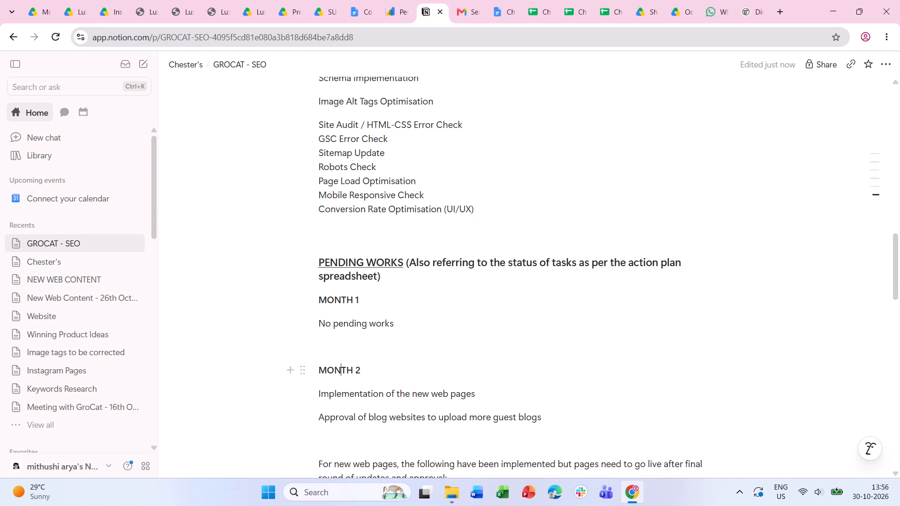
left_click(435, 187)
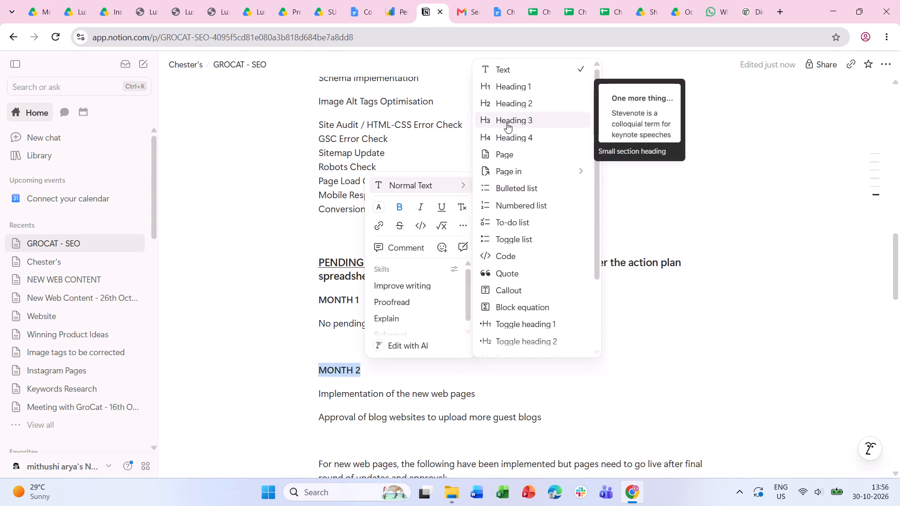
left_click(507, 123)
triple_click(341, 301)
left_click(341, 300)
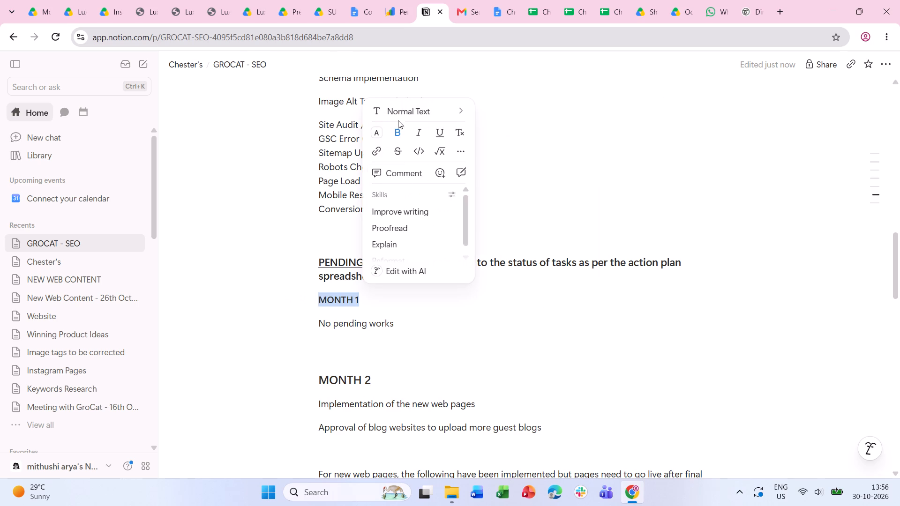
left_click(398, 120)
triple_click(341, 302)
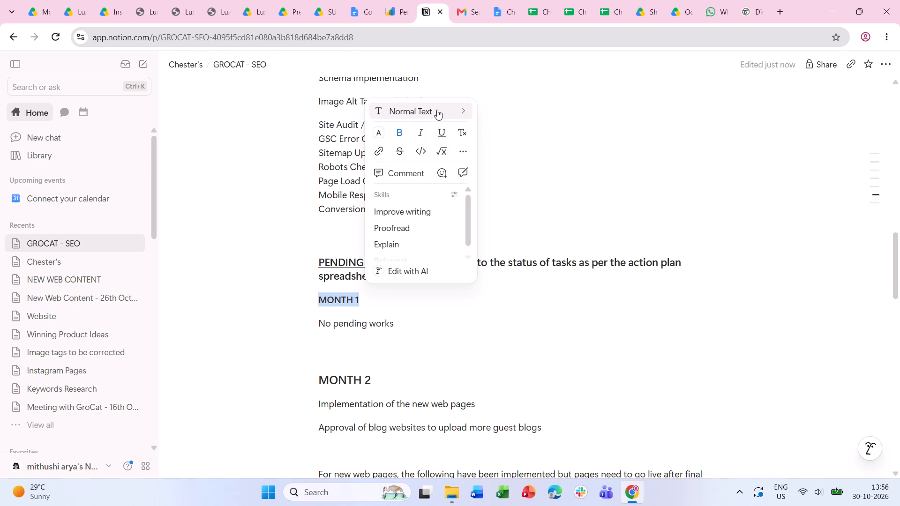
left_click(437, 110)
left_click(517, 122)
Change the "MONTH 3 (carry over from month 2)" and MONTH 4 titles under PENDING WORKS to Heading 3.
scroll(481, 344, "down", 4)
scroll(427, 372, "down", 2)
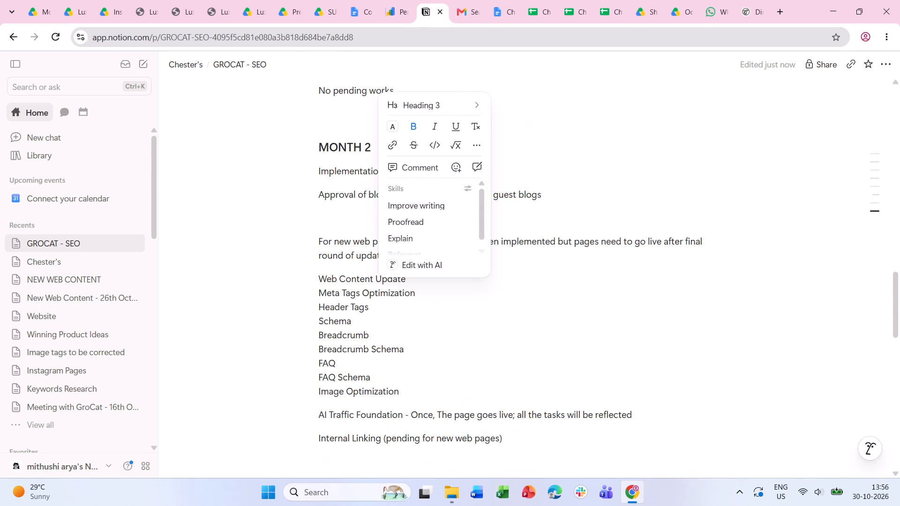
scroll(427, 372, "down", 1)
left_click_drag(319, 340, 509, 339)
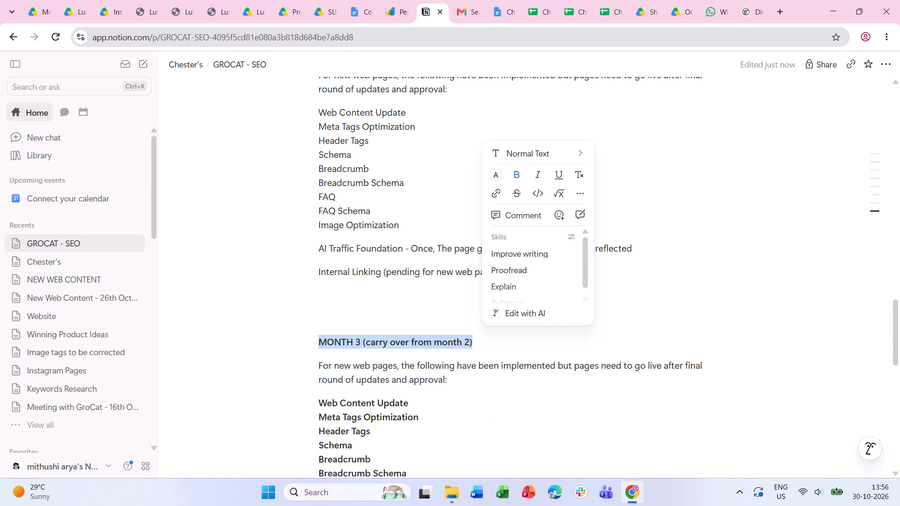
left_click(538, 153)
left_click(605, 123)
scroll(508, 399, "down", 4)
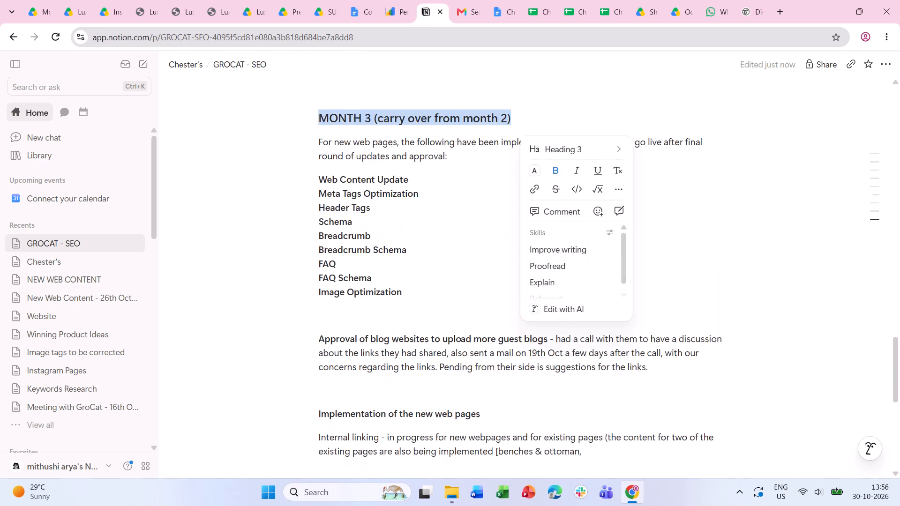
scroll(520, 422, "down", 2)
left_click_drag(319, 406, 396, 403)
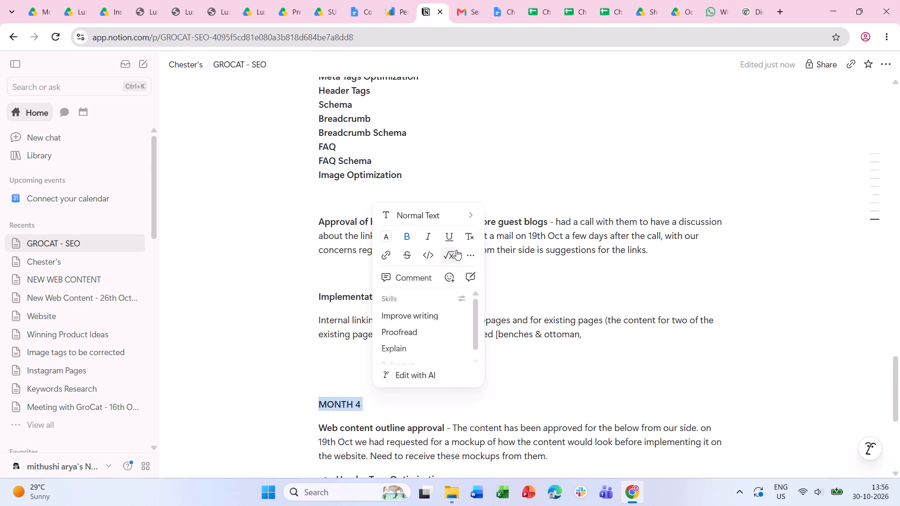
left_click(450, 216)
left_click(525, 123)
left_click(497, 407)
Review the PENDING WORKS notes for each month, checking the headings and the MONTH 2 items.
scroll(541, 401, "down", 2)
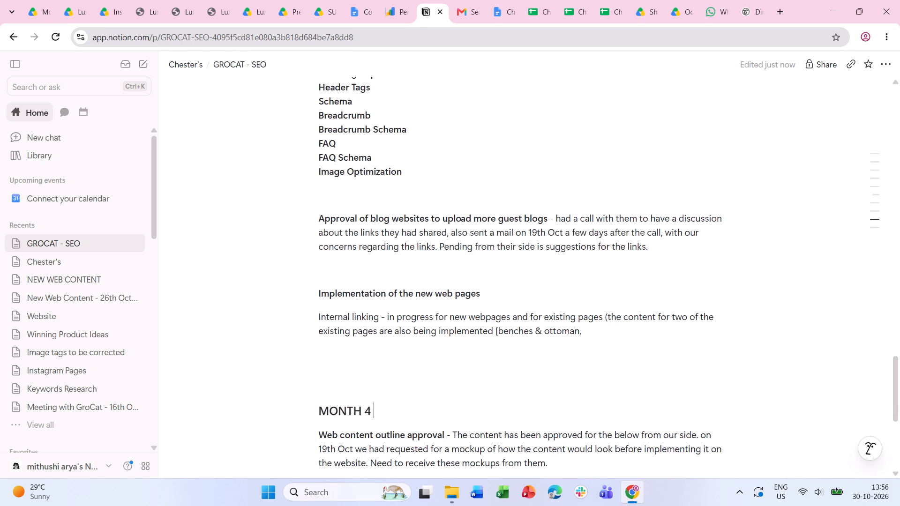
scroll(542, 402, "down", 4)
scroll(670, 325, "up", 6)
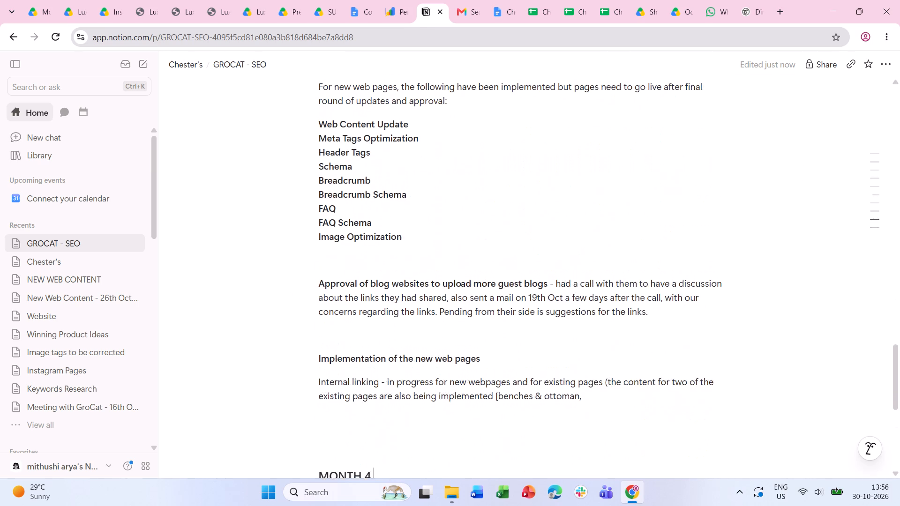
scroll(667, 321, "up", 10)
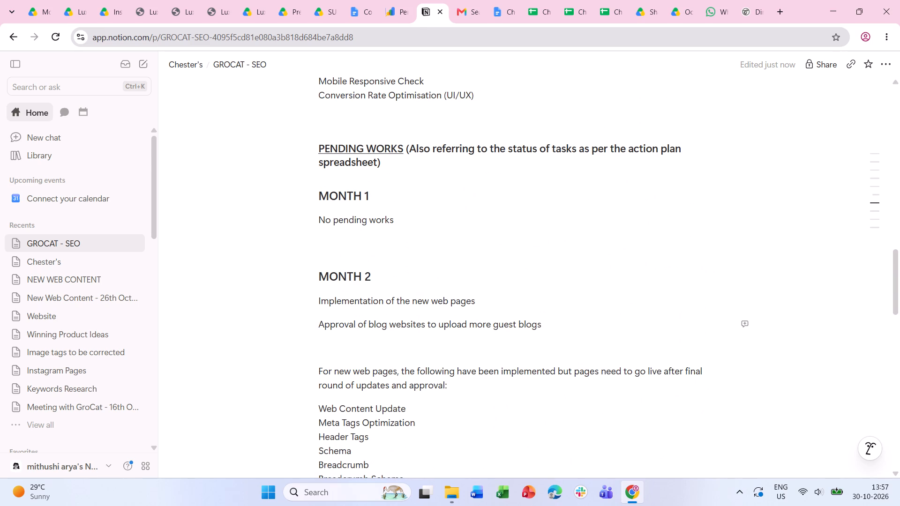
scroll(662, 316, "down", 2)
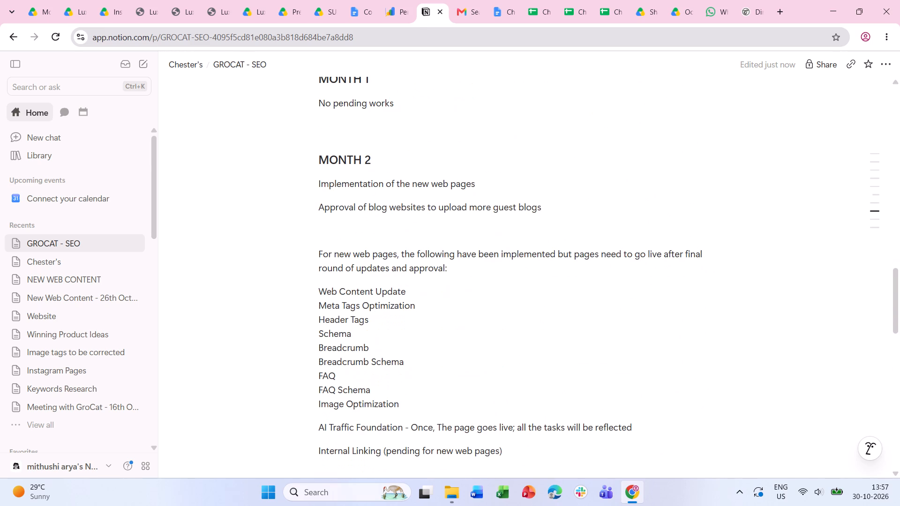
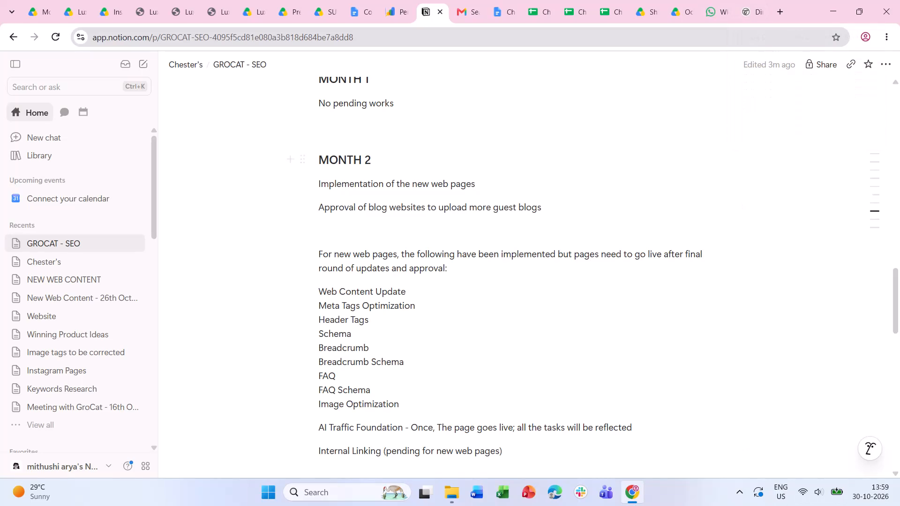
Bold the "Implementation of the new web pages" and "Approval of blog websites to upload more guest blogs" lines in the pending MONTH 2 section.
left_click_drag(317, 180, 512, 180)
key("ctrl+b")
triple_click(381, 207)
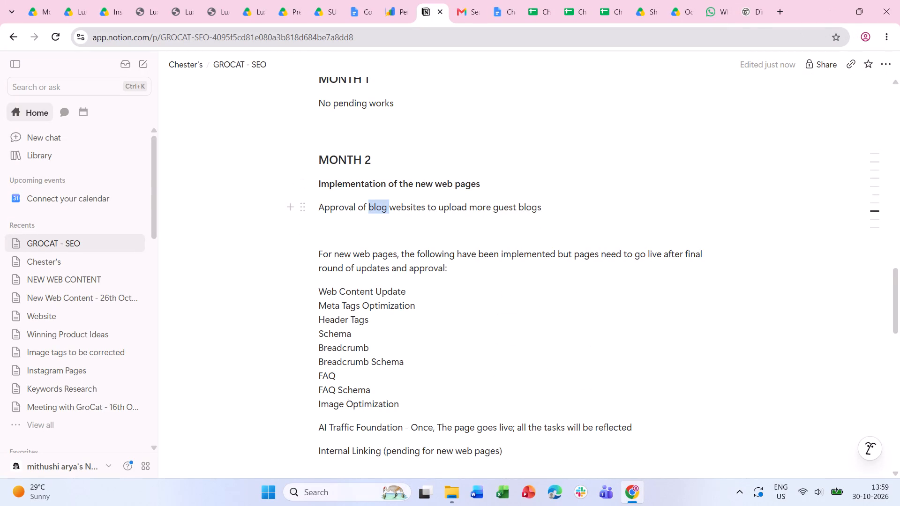
left_click(381, 207)
triple_click(320, 207)
key("ctrl+b")
left_click(315, 240)
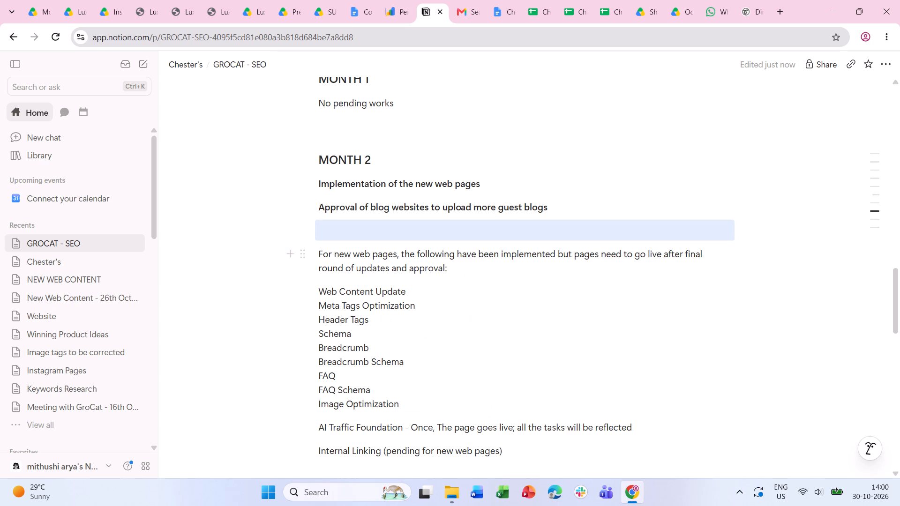
Bold the pending MONTH 2 task list from Web Content Update to Image Optimization.
left_click_drag(319, 288, 428, 409)
key("ctrl+b")
left_click(428, 408)
left_click(432, 402)
Bold the "AI Traffic Foundation" label in the pending MONTH 2 section.
scroll(428, 398, "down", 2)
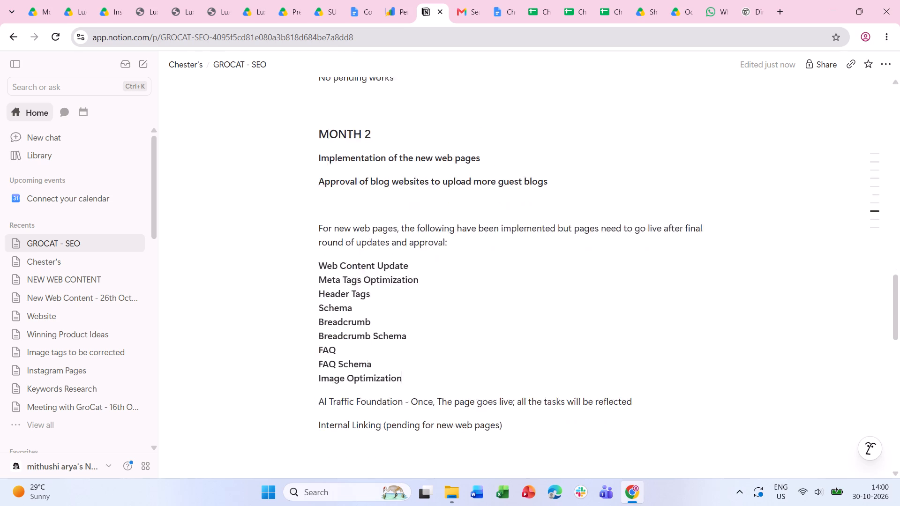
left_click_drag(402, 310, 312, 310)
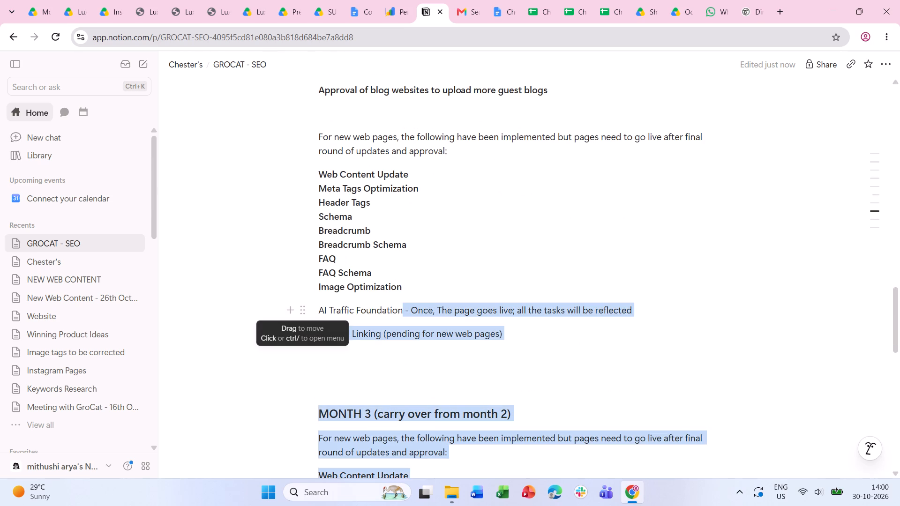
left_click_drag(312, 310, 316, 310)
key("ctrl+b")
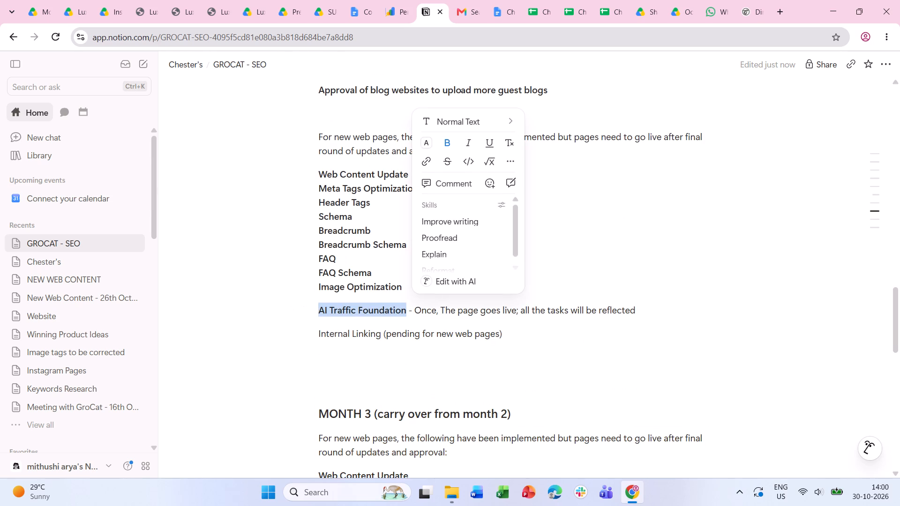
Append ", can be considered as an in progress task" to the pending MONTH 2 AI Traffic Foundation note.
left_click(655, 309)
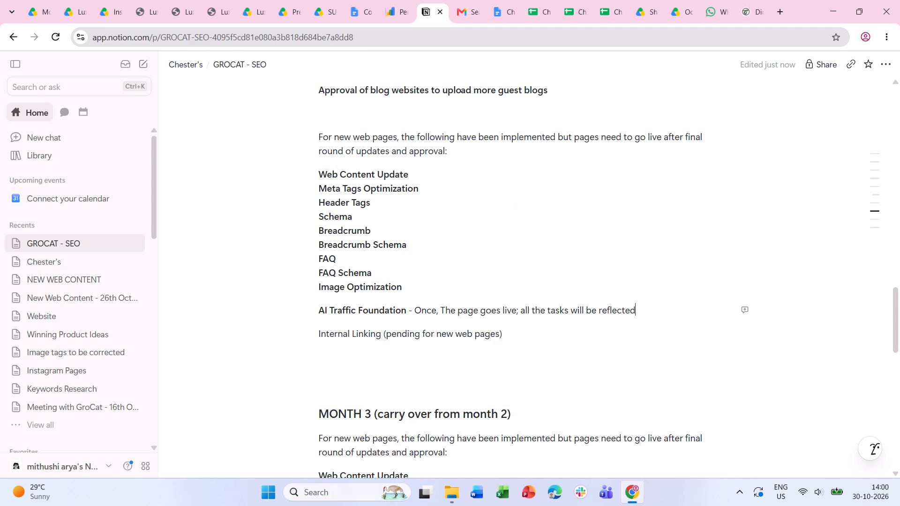
scroll(652, 307, "up", 7)
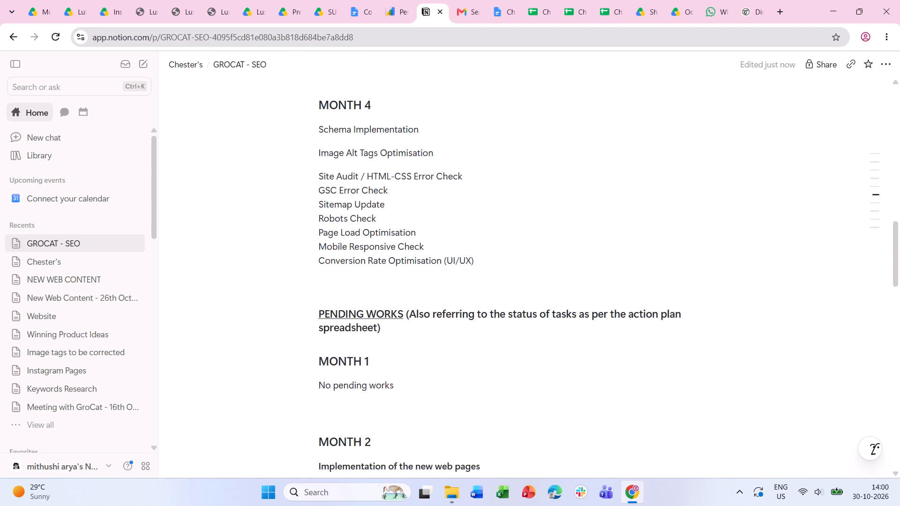
scroll(651, 307, "down", 8)
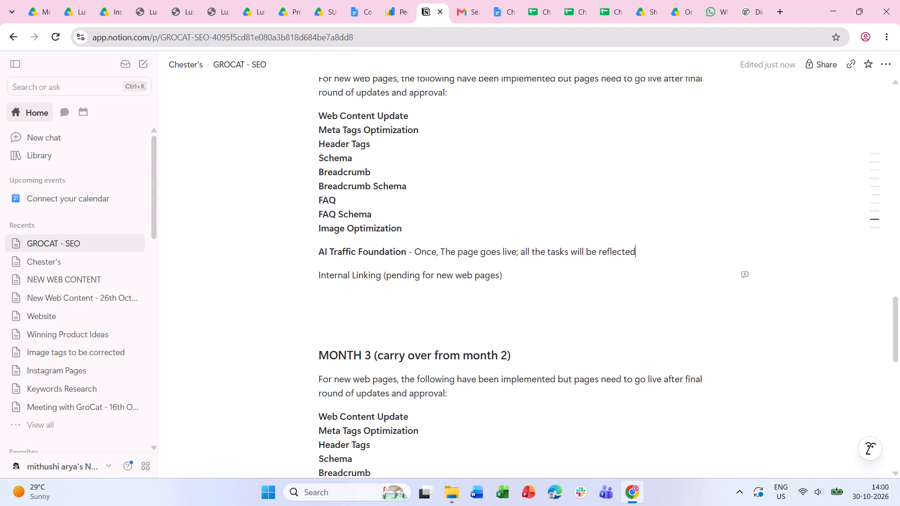
type(",")
key("space")
type("can be considered as an in progress task")
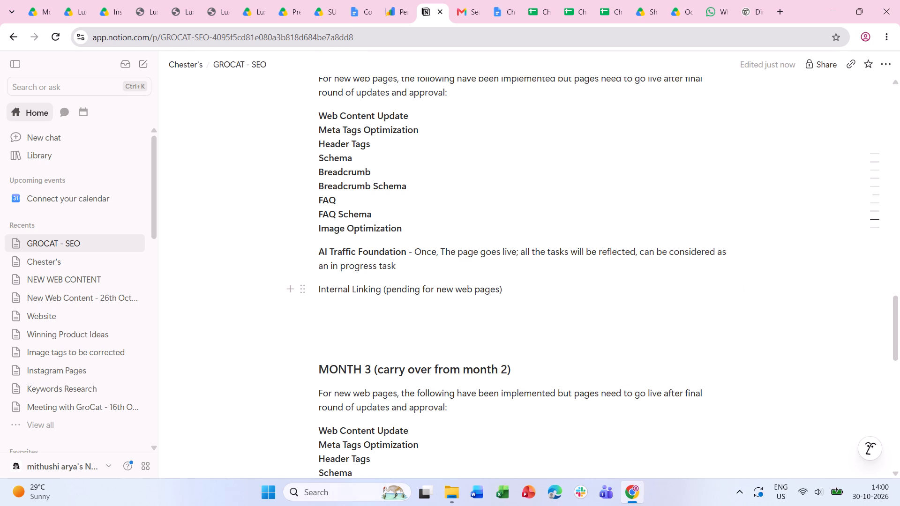
Bold the "Internal Linking" label in the pending MONTH 2 section.
left_click_drag(381, 290, 314, 287)
key("ctrl+b")
left_click(540, 327)
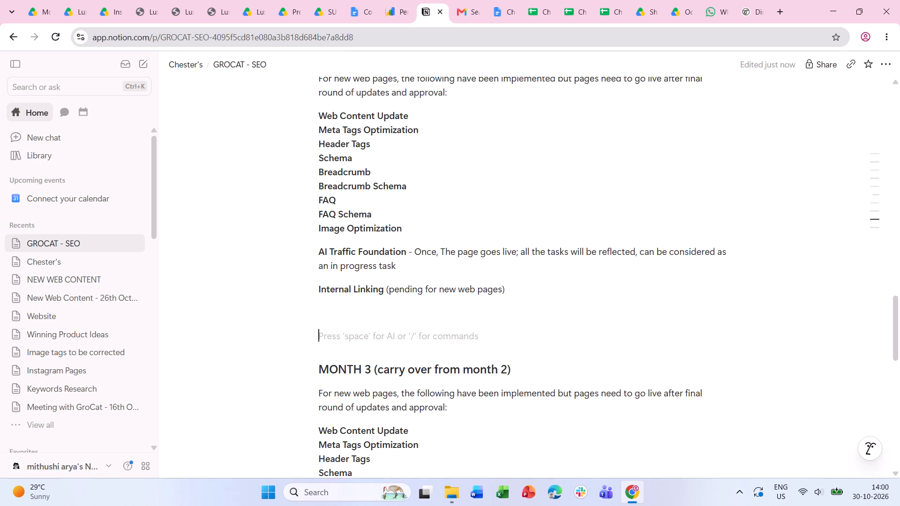
Review the pending MONTH 2 and MONTH 3 notes and compare the MONTH 2 items with the spreadsheet's Month 2 Action Plan.
scroll(608, 341, "down", 4)
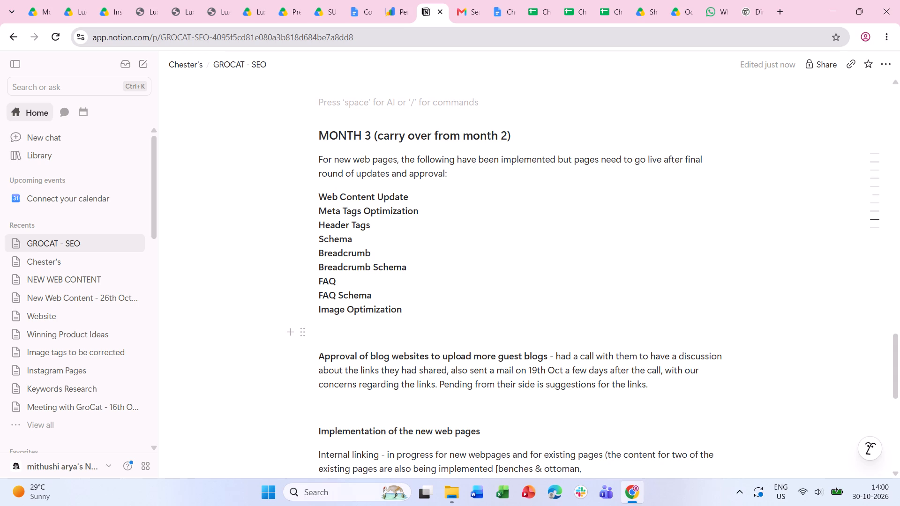
scroll(607, 336, "down", 2)
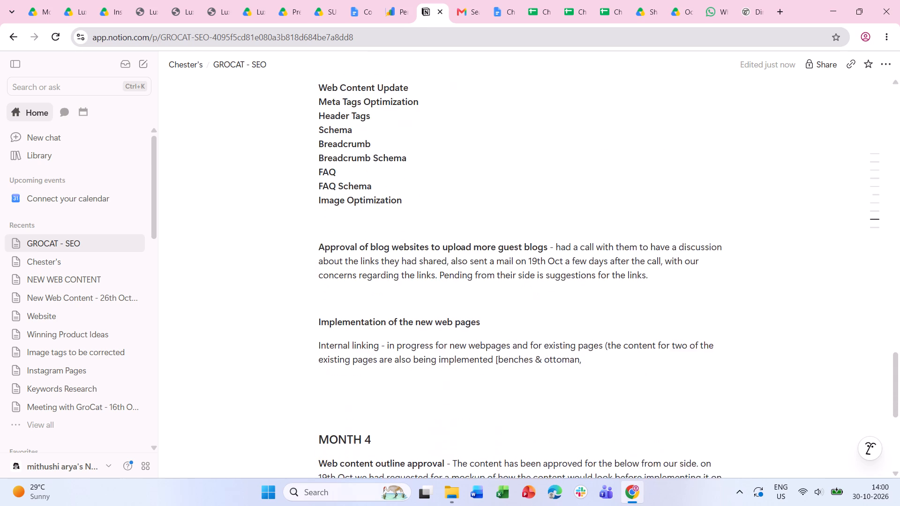
scroll(608, 335, "down", 3)
scroll(600, 326, "up", 9)
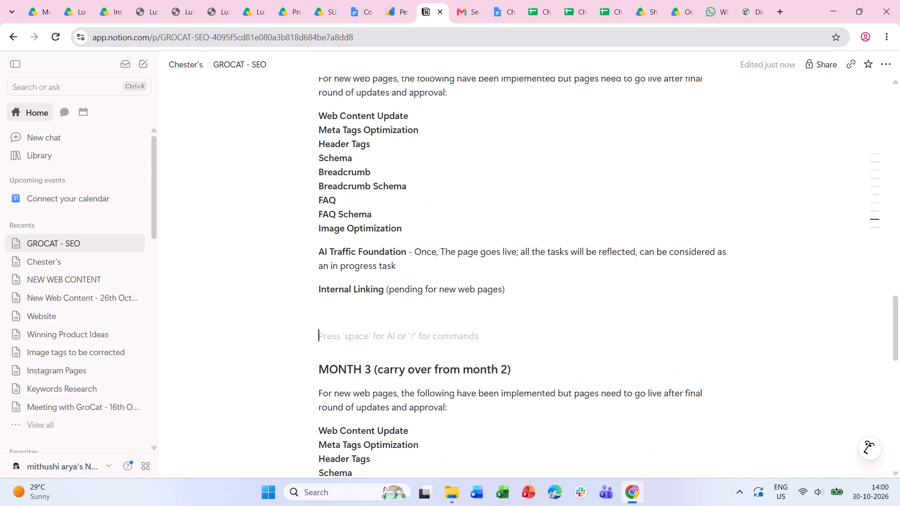
scroll(599, 323, "up", 1)
left_click(526, 0)
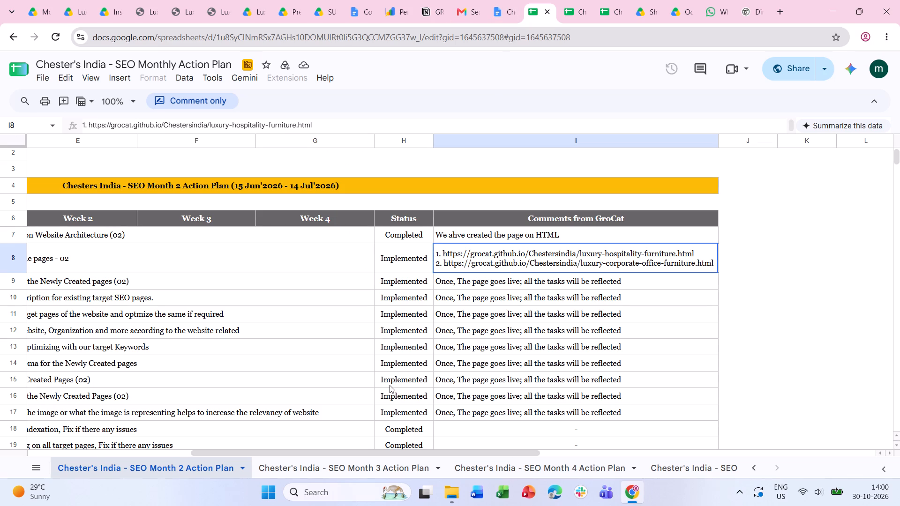
scroll(396, 363, "right", 6)
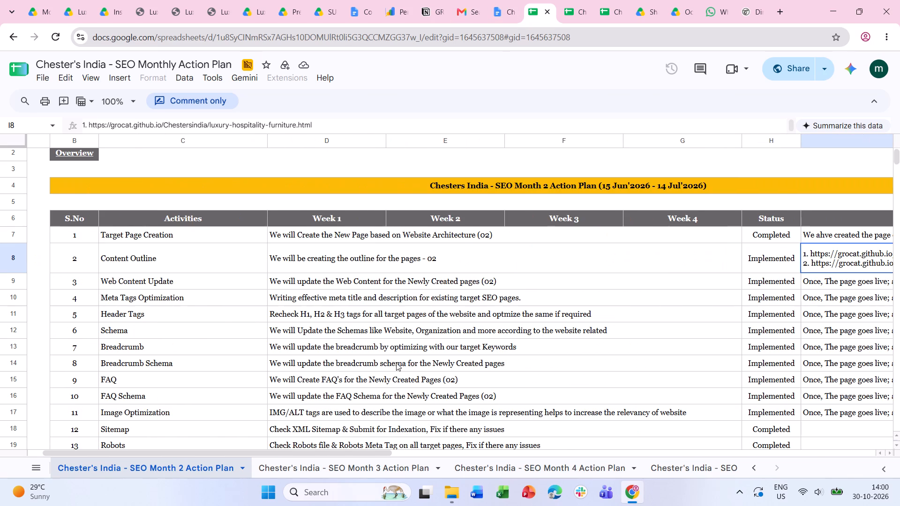
scroll(396, 363, "down", 1)
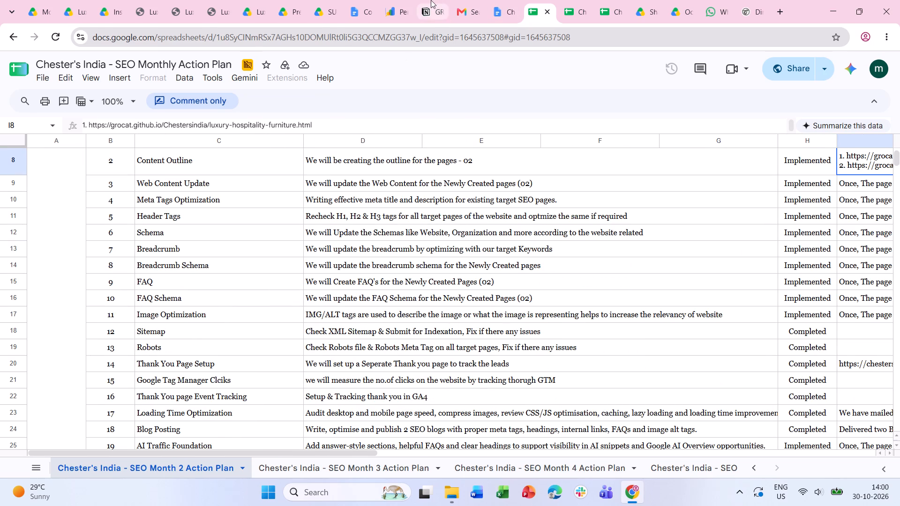
left_click(426, 0)
scroll(526, 315, "up", 9)
scroll(570, 339, "up", 5)
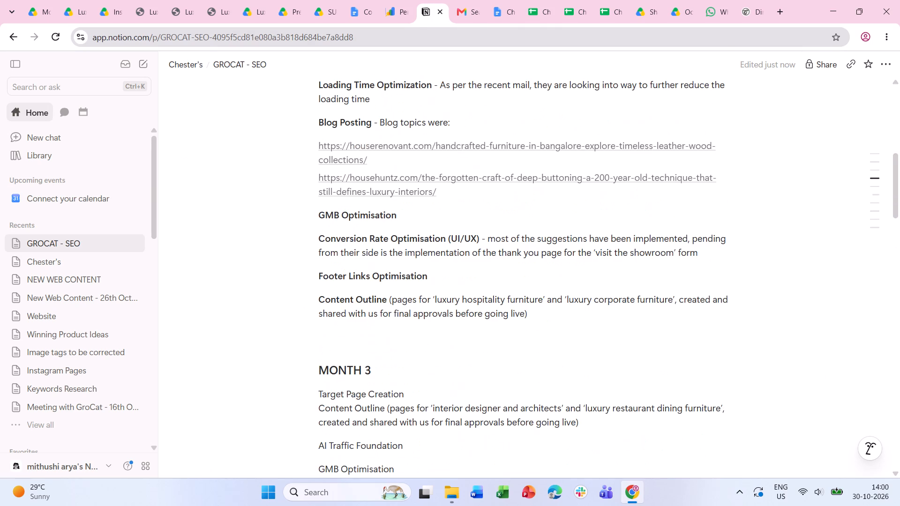
scroll(570, 339, "up", 3)
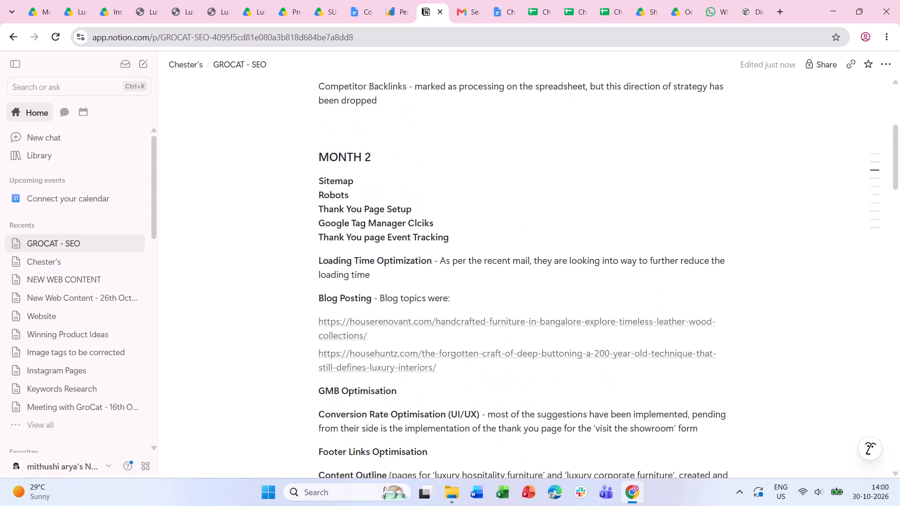
scroll(570, 337, "down", 15)
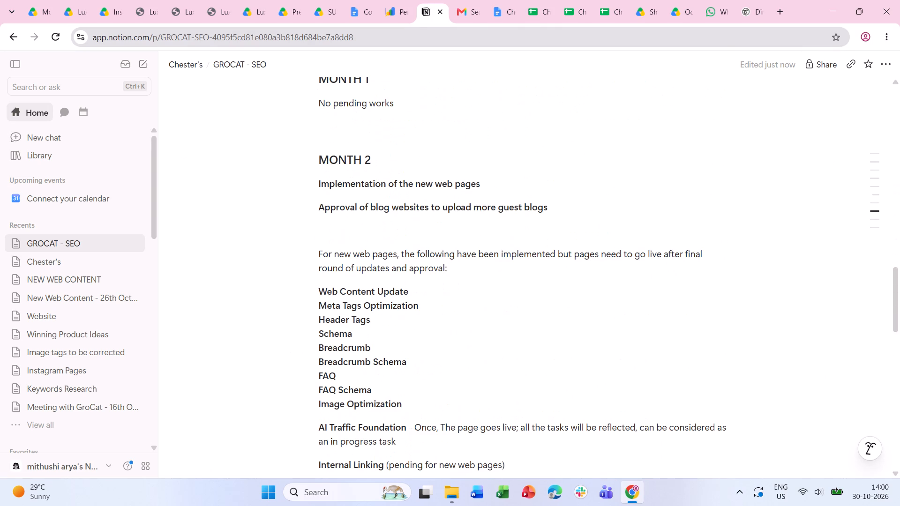
Delete the empty line below "Approval of blog websites to upload more guest blogs" in the pending MONTH 2 section.
left_click(341, 234)
key("BackSpace")
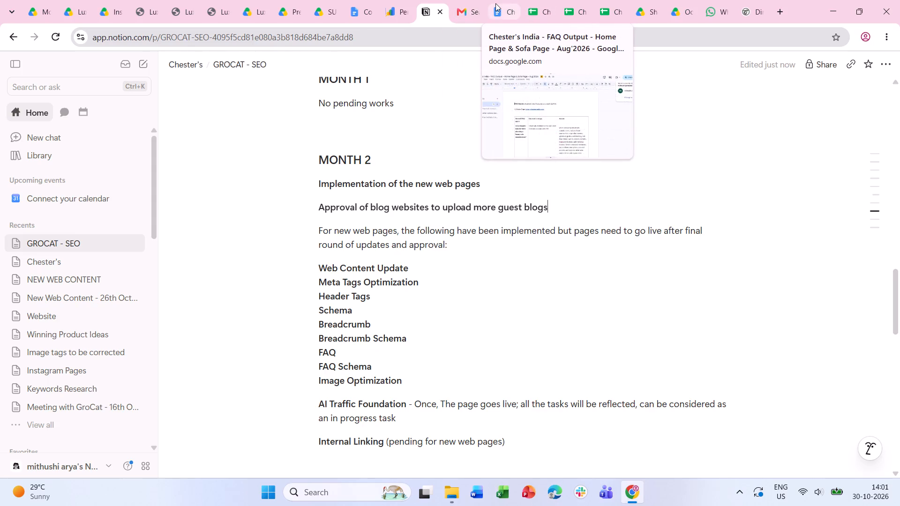
Check the activity statuses in the spreadsheet's Month 2 and Month 3 Action Plan sheets, and return to the Notion notes.
left_click(527, 10)
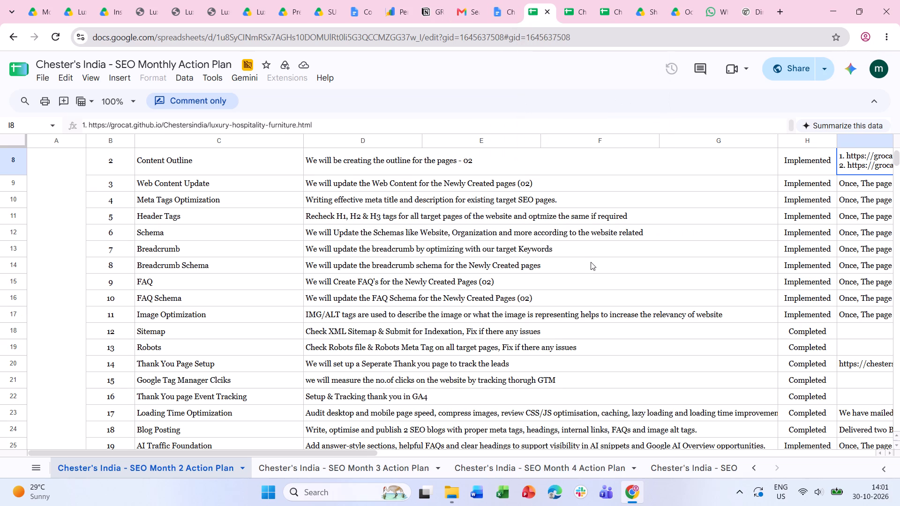
scroll(591, 262, "down", 3)
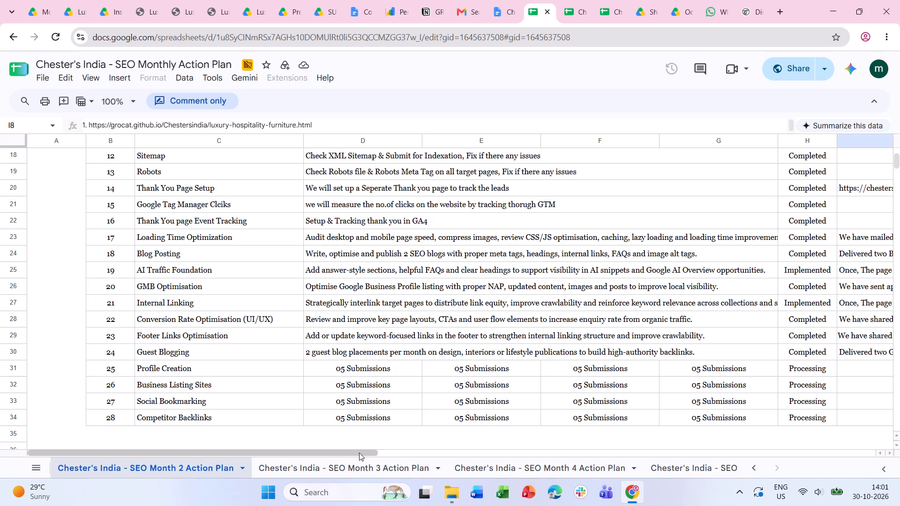
left_click(354, 466)
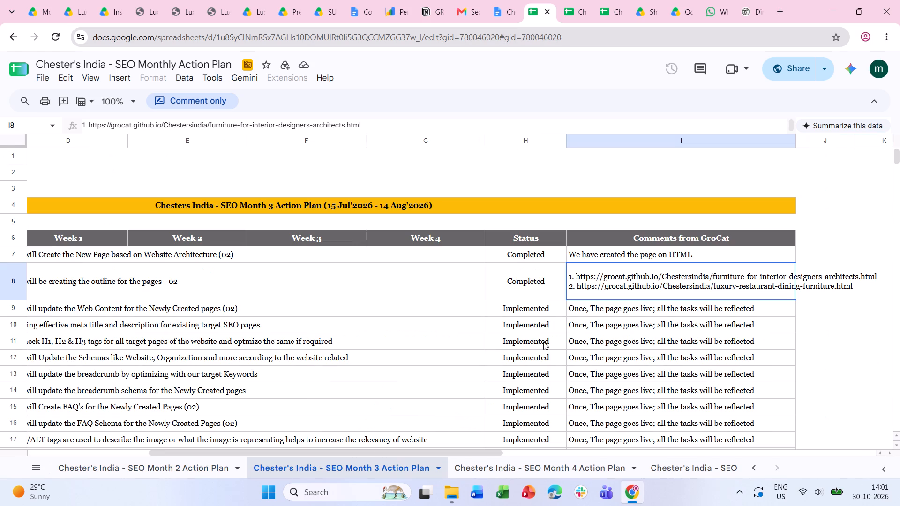
scroll(543, 335, "right", 5)
scroll(543, 335, "down", 2)
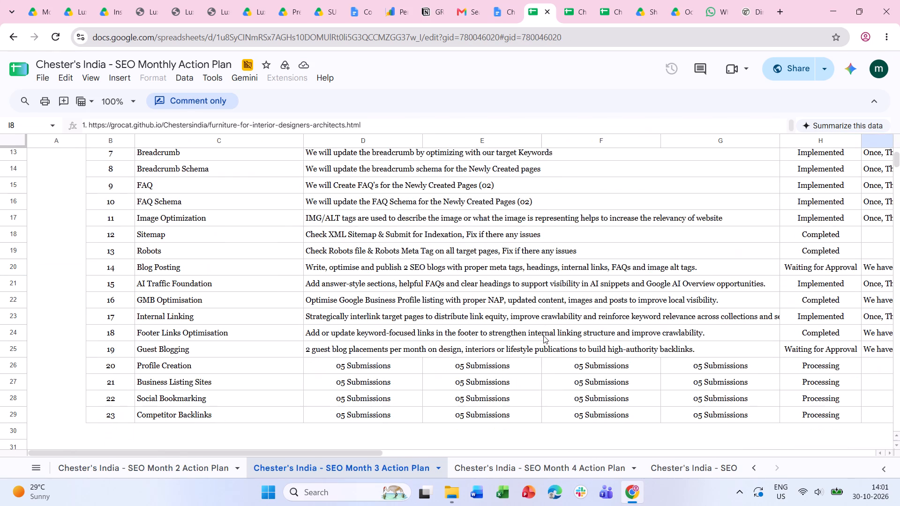
scroll(543, 335, "left", 1)
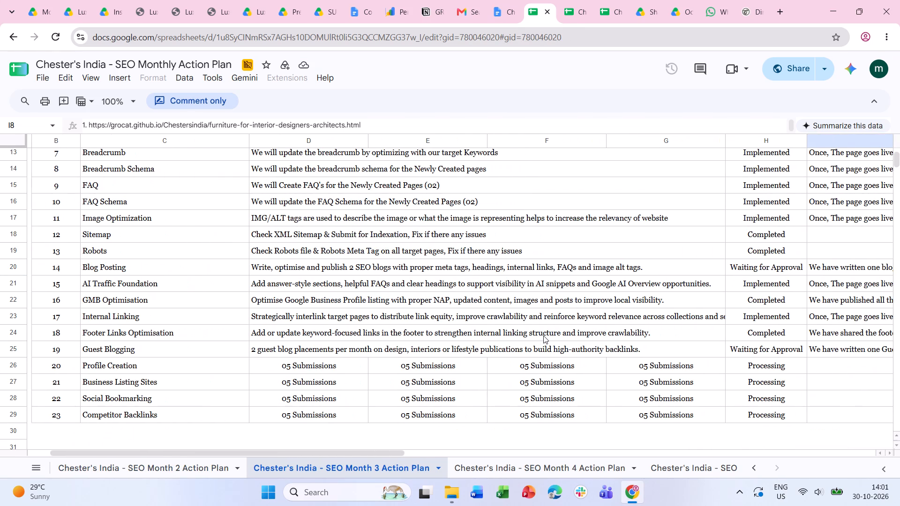
left_click(417, 0)
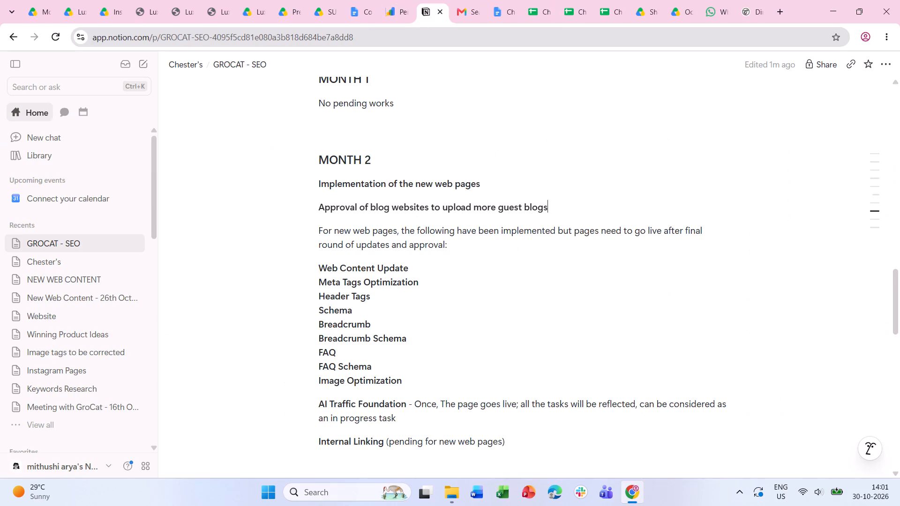
Read GroCat's Blog Posting comment and the activity list in the Month 3 Action Plan, and return to the pending notes in Notion.
left_click(502, 0)
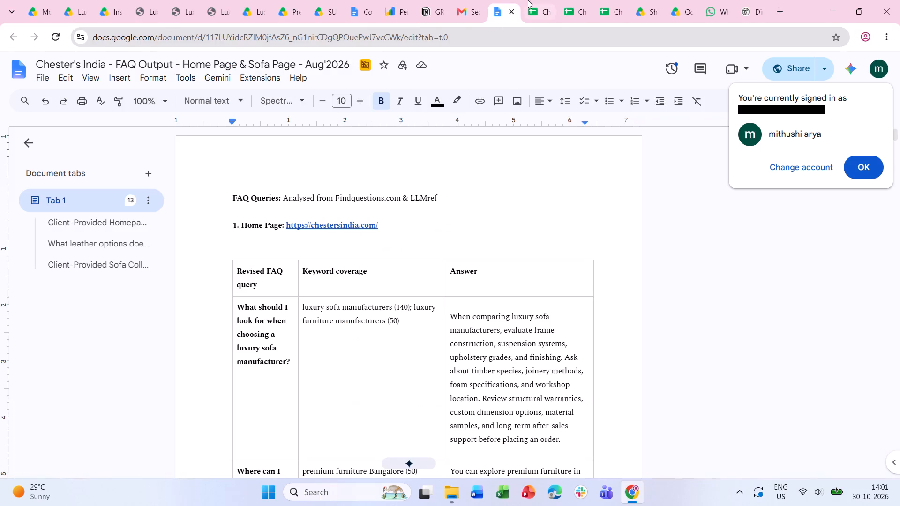
left_click(528, 0)
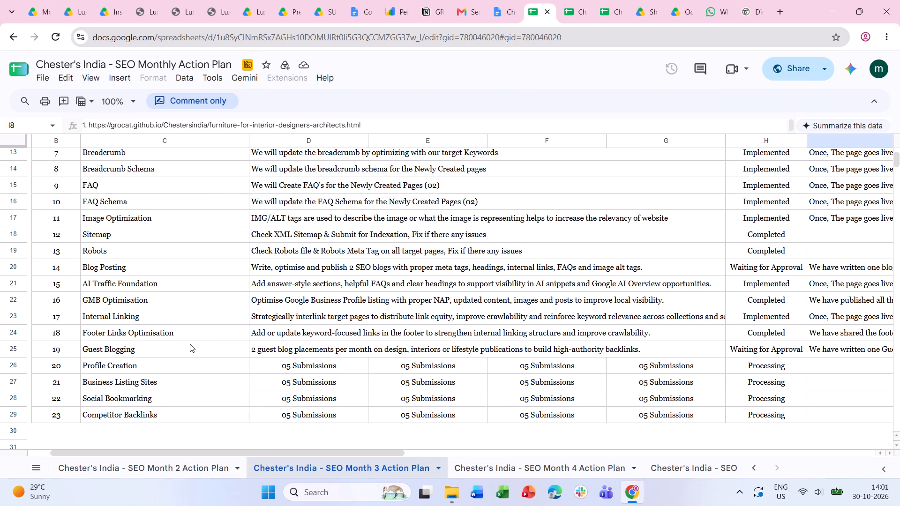
left_click(824, 272)
left_click(300, 128)
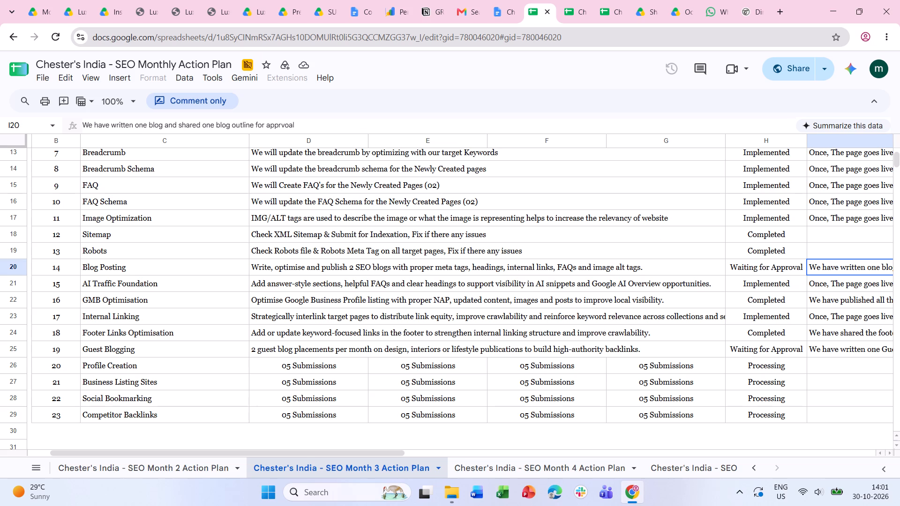
scroll(595, 346, "up", 5)
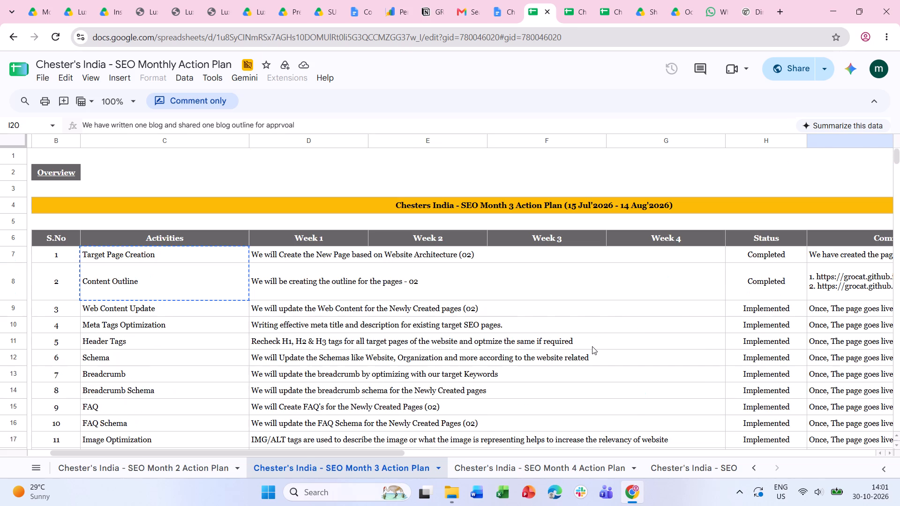
scroll(564, 329, "down", 4)
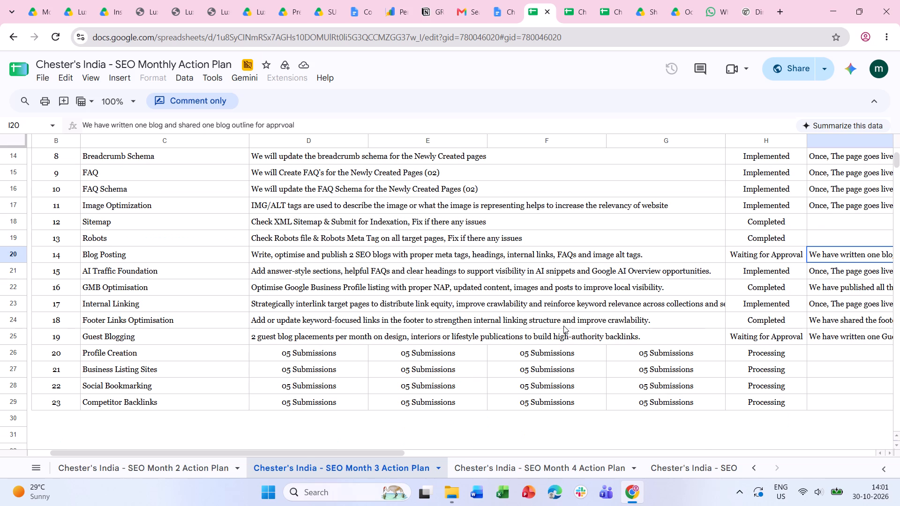
left_click(420, 10)
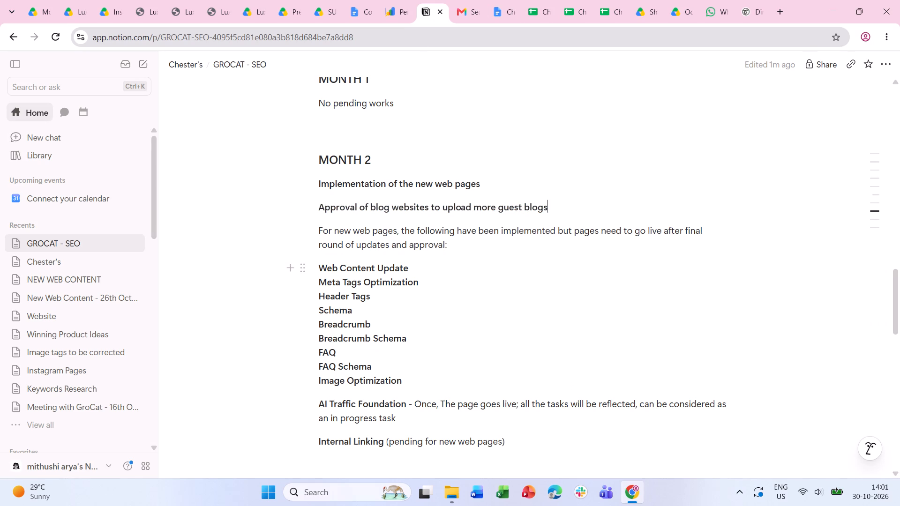
scroll(521, 308, "down", 2)
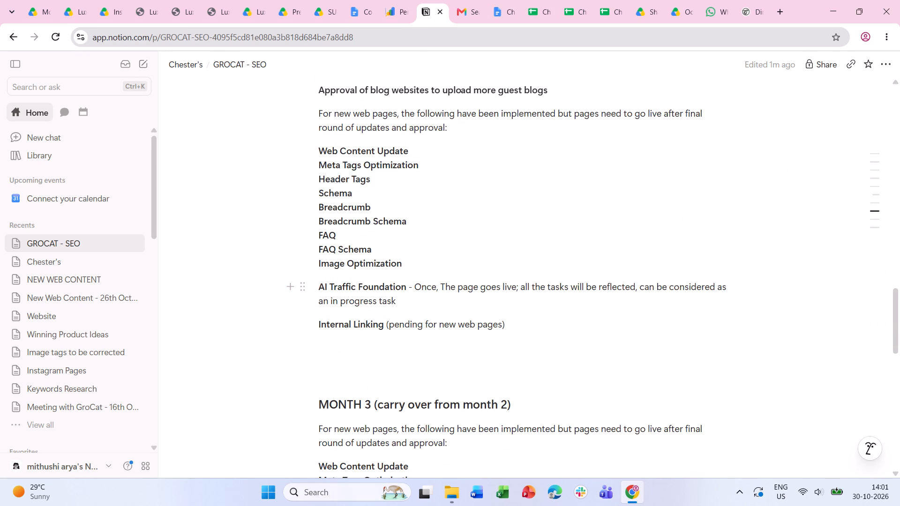
Compare the pending MONTH 3 (carry over from month 2) notes in Notion with the activity statuses in the spreadsheet's Month 3 Action Plan.
scroll(521, 306, "up", 6)
scroll(521, 306, "down", 7)
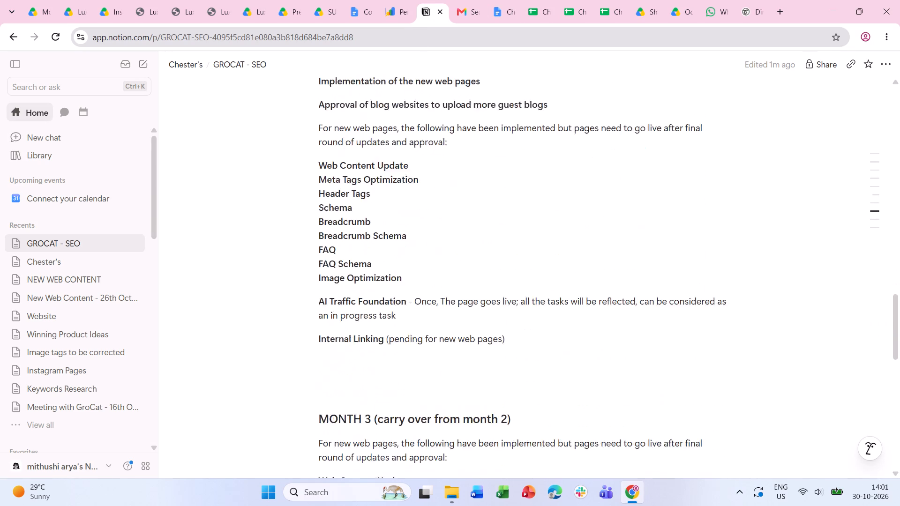
scroll(521, 306, "down", 4)
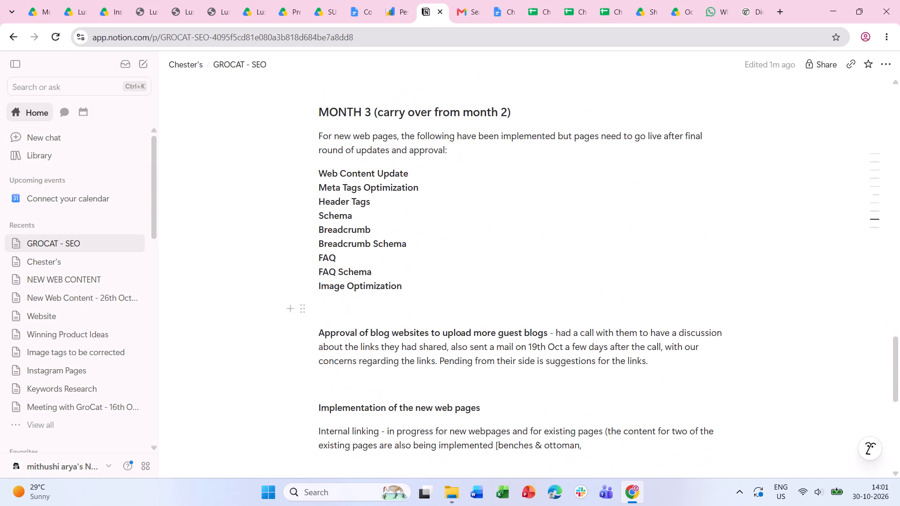
left_click(530, 0)
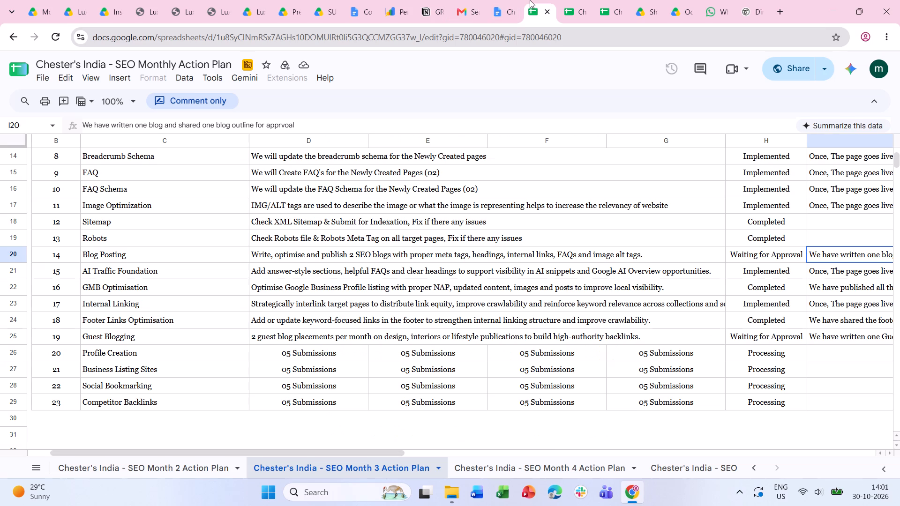
left_click(427, 0)
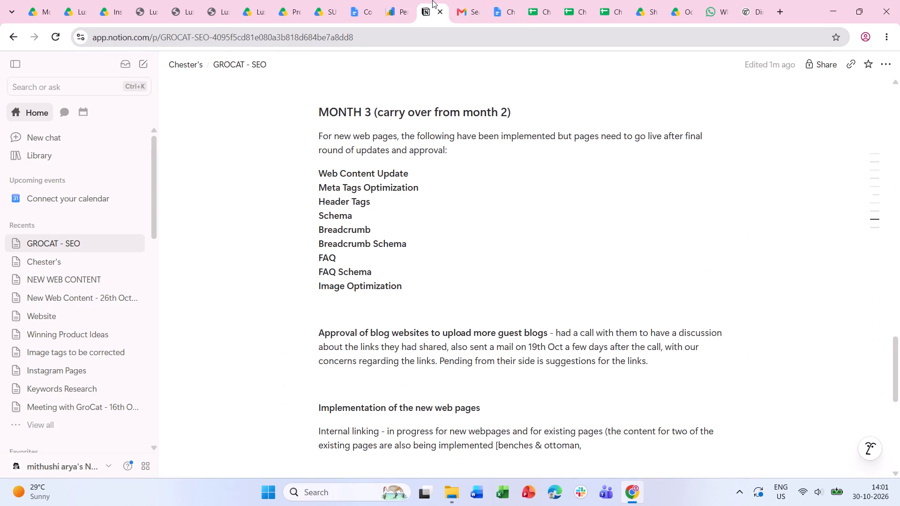
left_click(545, 3)
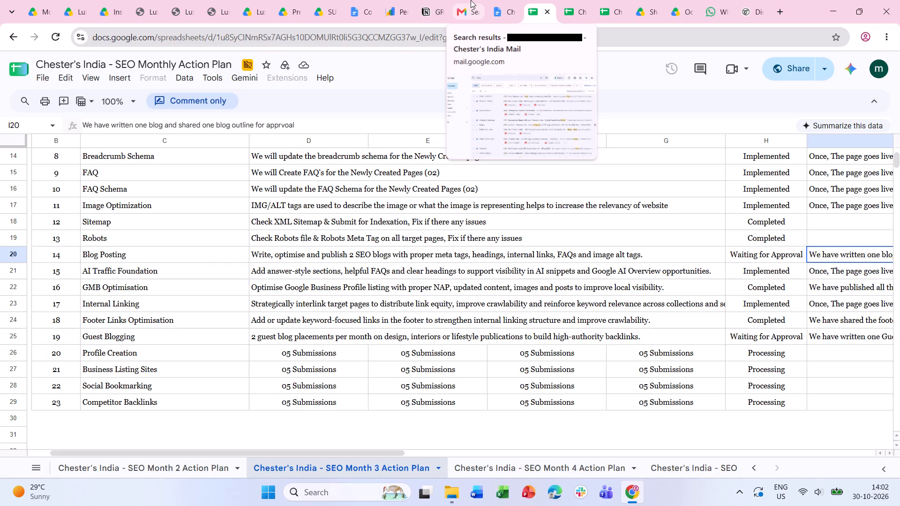
scroll(680, 295, "up", 5)
scroll(677, 292, "down", 4)
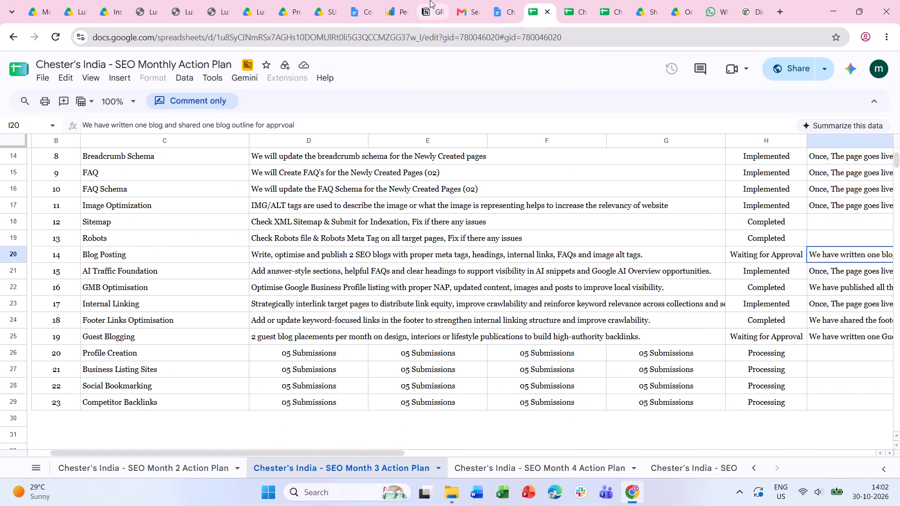
left_click(430, 0)
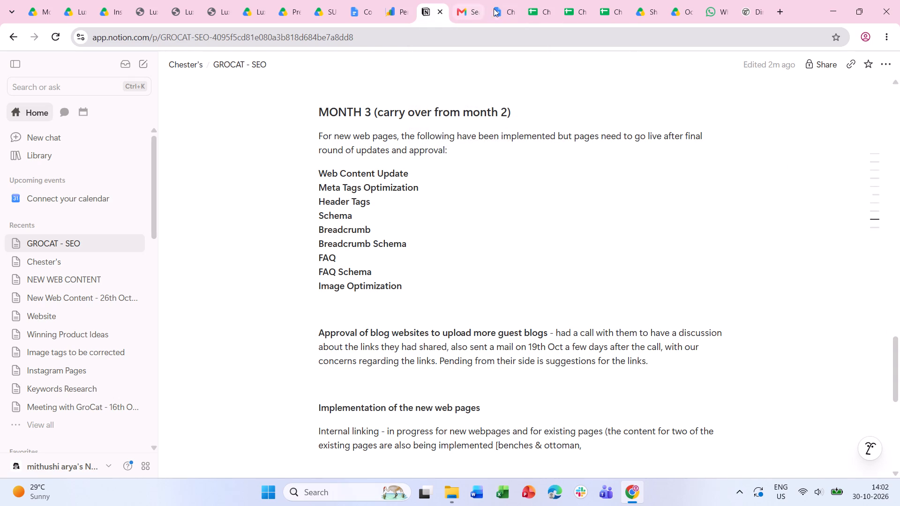
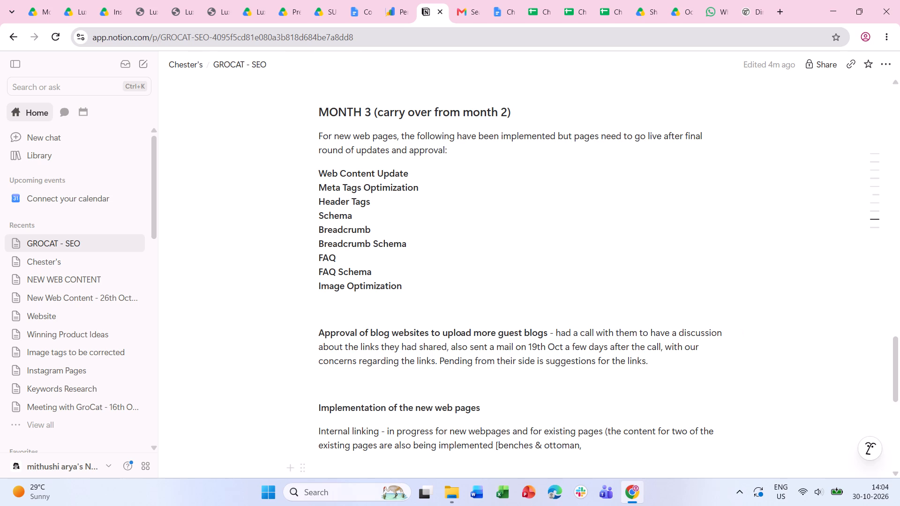
Switch to the Chester's India SEO Monthly Action Plan spreadsheet to check the Month 3 activities against the pending Notion notes.
left_click(531, 0)
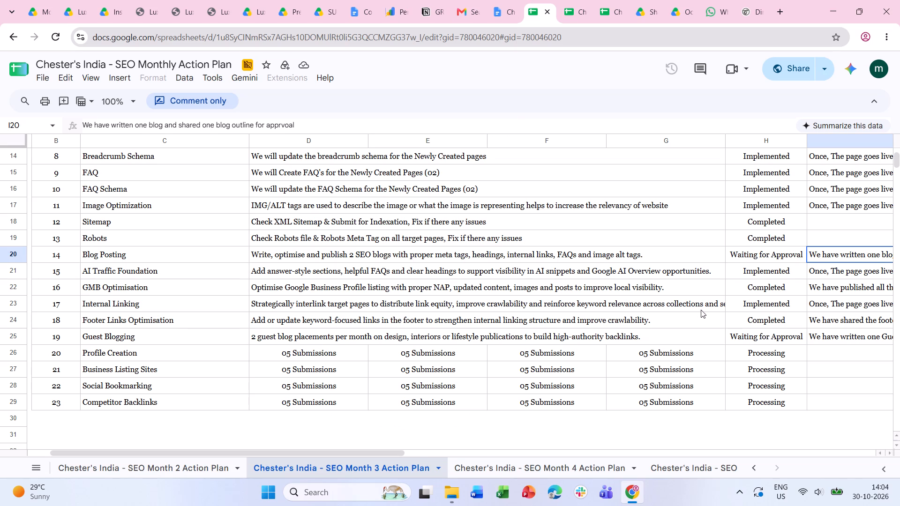
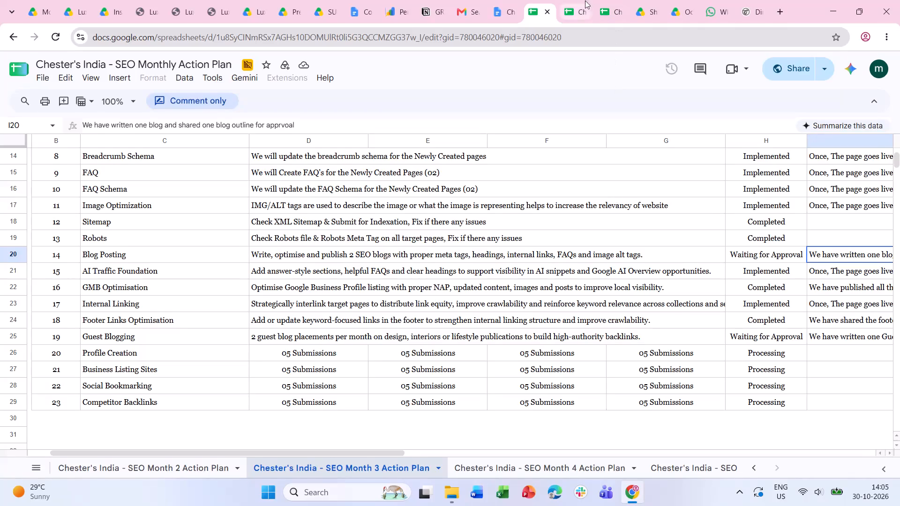
Switch to the Chester's India FAQ Output document covering the Home Page and Sofa Page, Aug'2026.
left_click(510, 0)
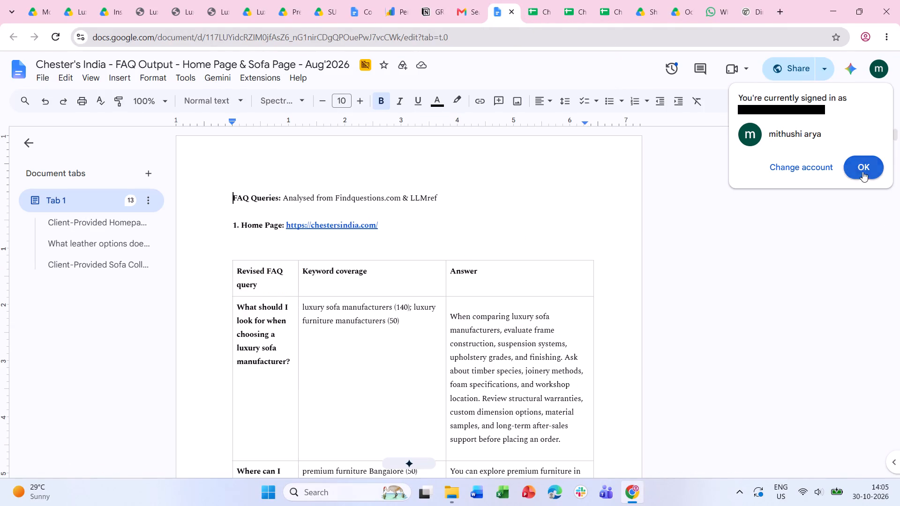
Check the MONTH 3 carry-over notes in Notion, look through the open Breadcrumb Structure, FAQ Output and blog email tabs, and return to the notes.
left_click(863, 172)
left_click(436, 0)
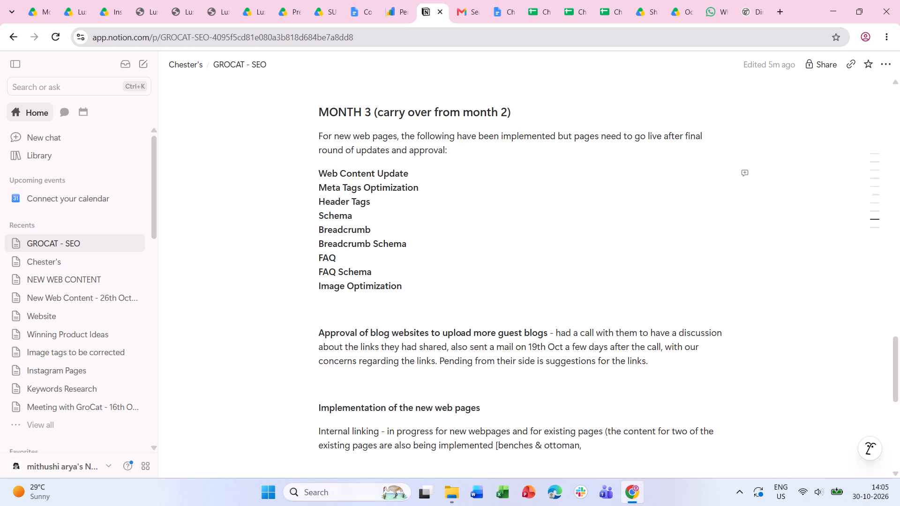
left_click(573, 0)
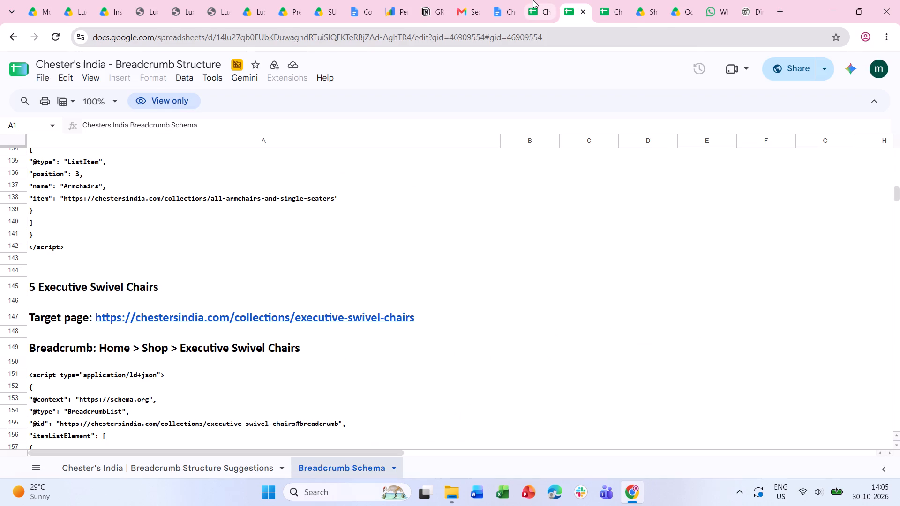
left_click(533, 0)
left_click(502, 0)
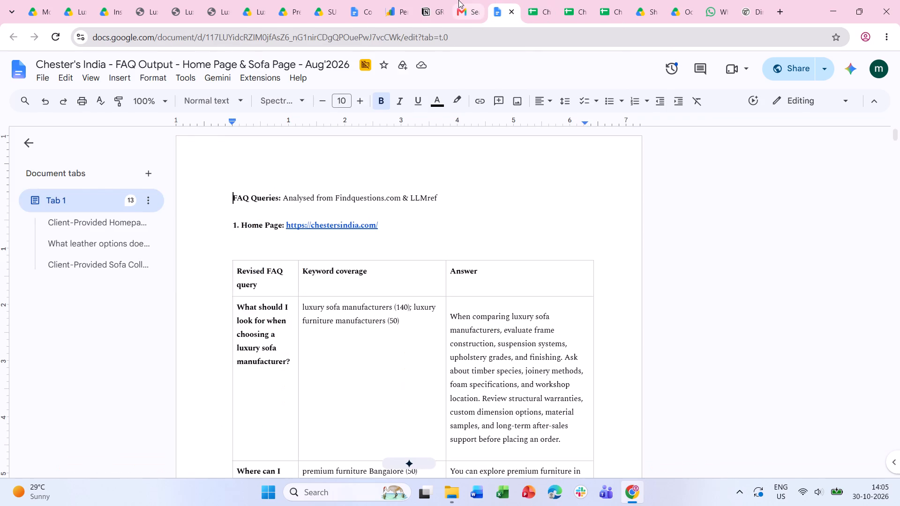
left_click(458, 0)
left_click(441, 0)
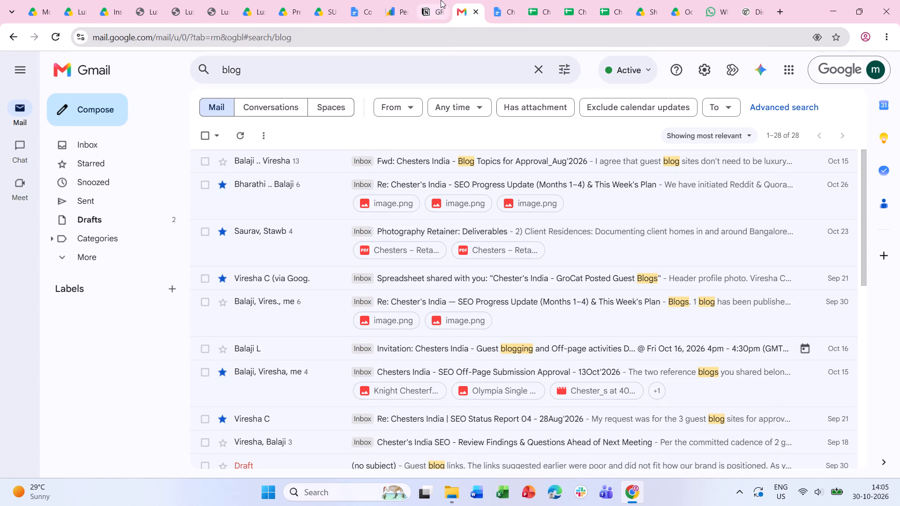